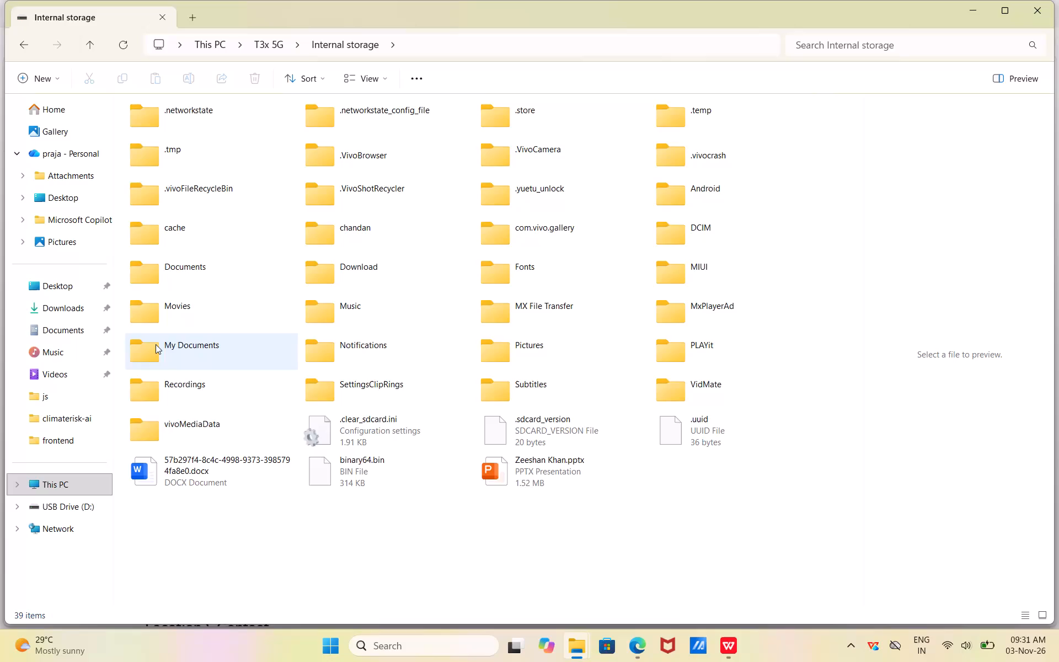
Open the project PDF stored in the vivo DocMaster folder of the phone's My Documents.
{"action": "double_click", "coordinate": [159, 345]}
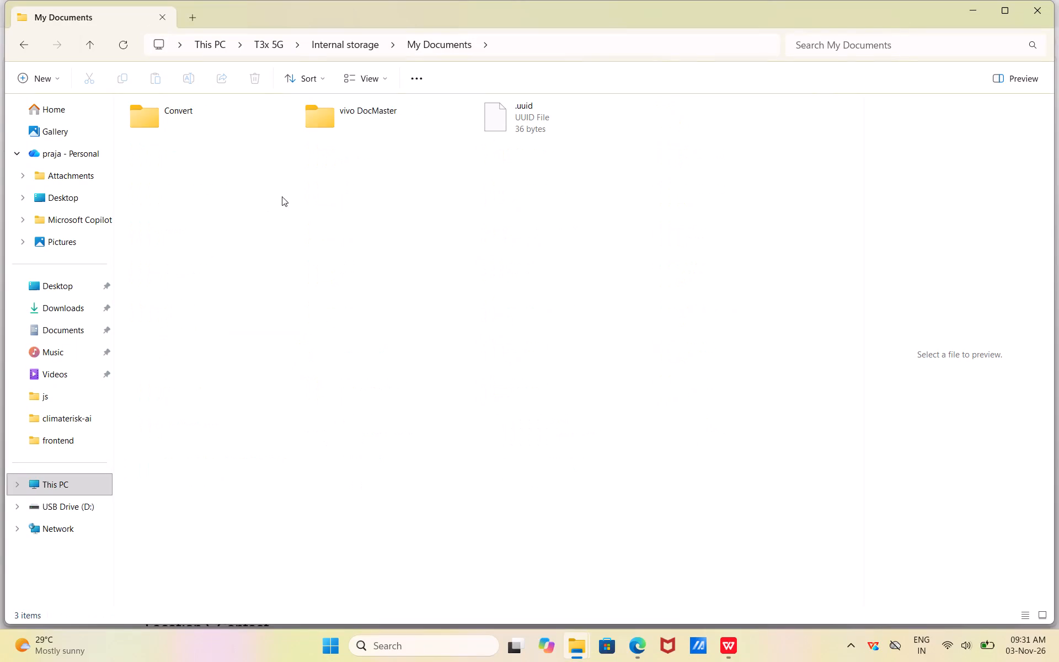
{"action": "double_click", "coordinate": [345, 124]}
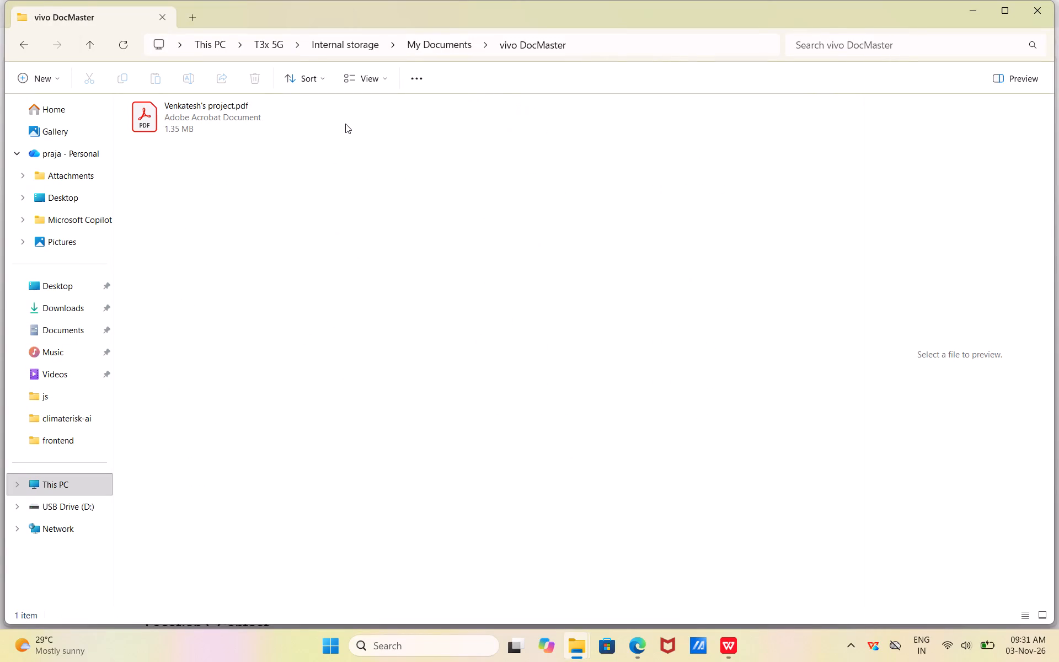
{"action": "double_click", "coordinate": [228, 108]}
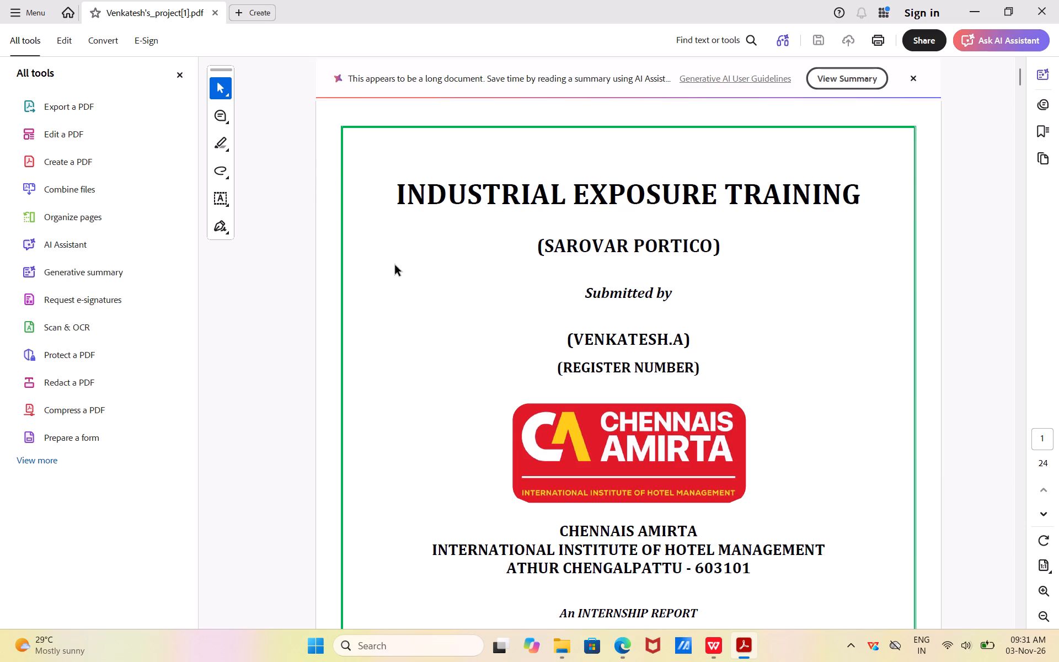
Look through the opening pages of the internship report, including the Executive Summary and Acknowledgement.
{"action": "scroll", "coordinate": [395, 265], "scroll_direction": "down", "scroll_amount": 9}
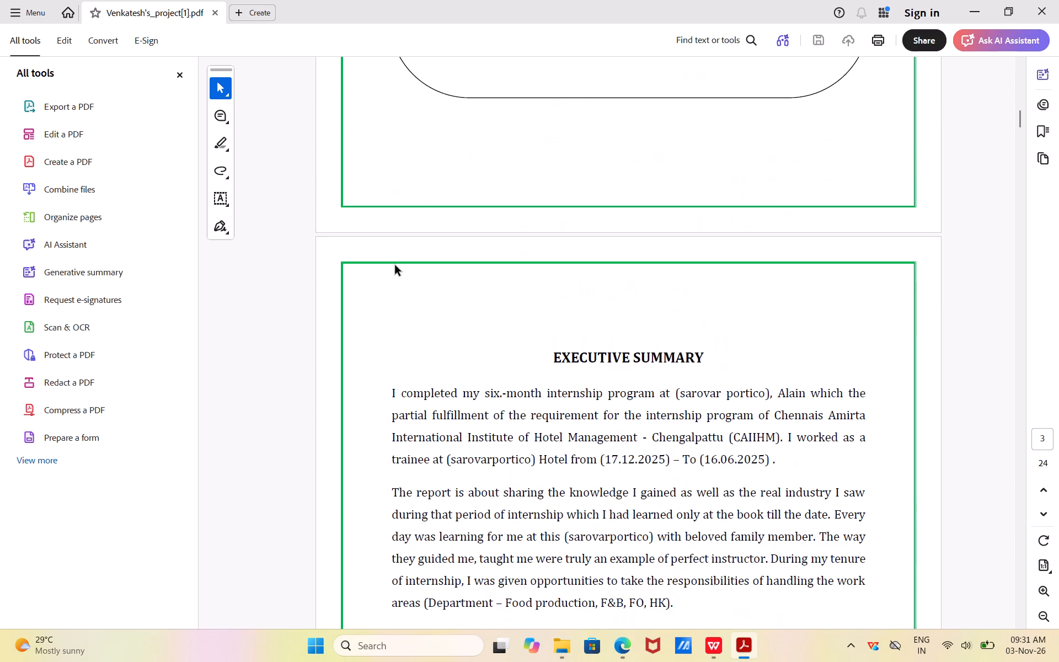
{"action": "scroll", "coordinate": [395, 265], "scroll_direction": "down", "scroll_amount": 4, "text": "ctrl"}
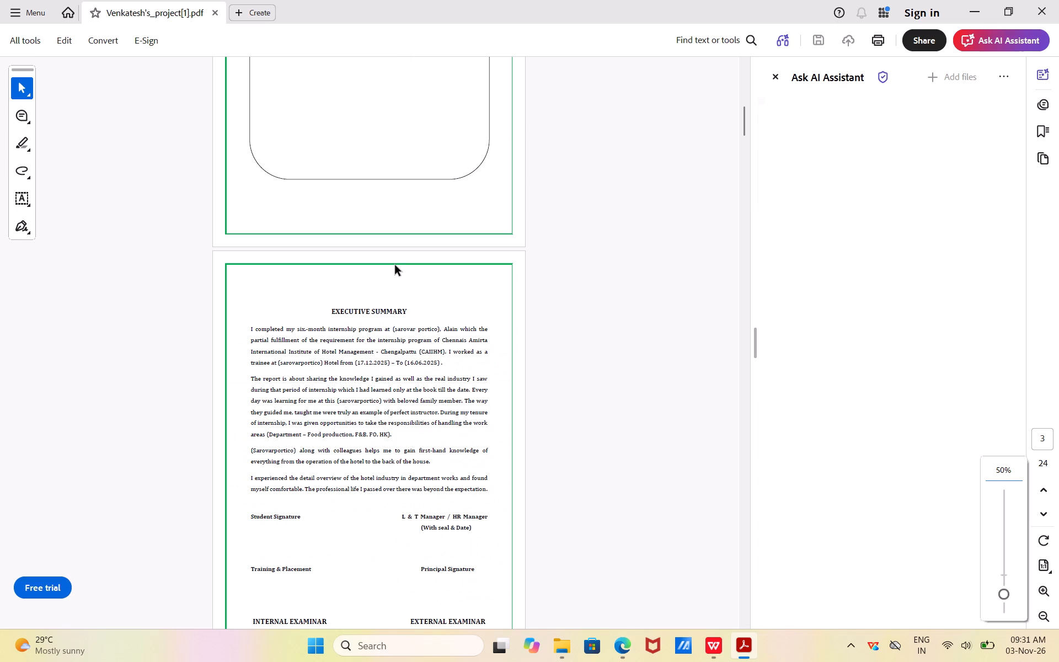
{"action": "scroll", "coordinate": [395, 265], "scroll_direction": "down", "scroll_amount": 5}
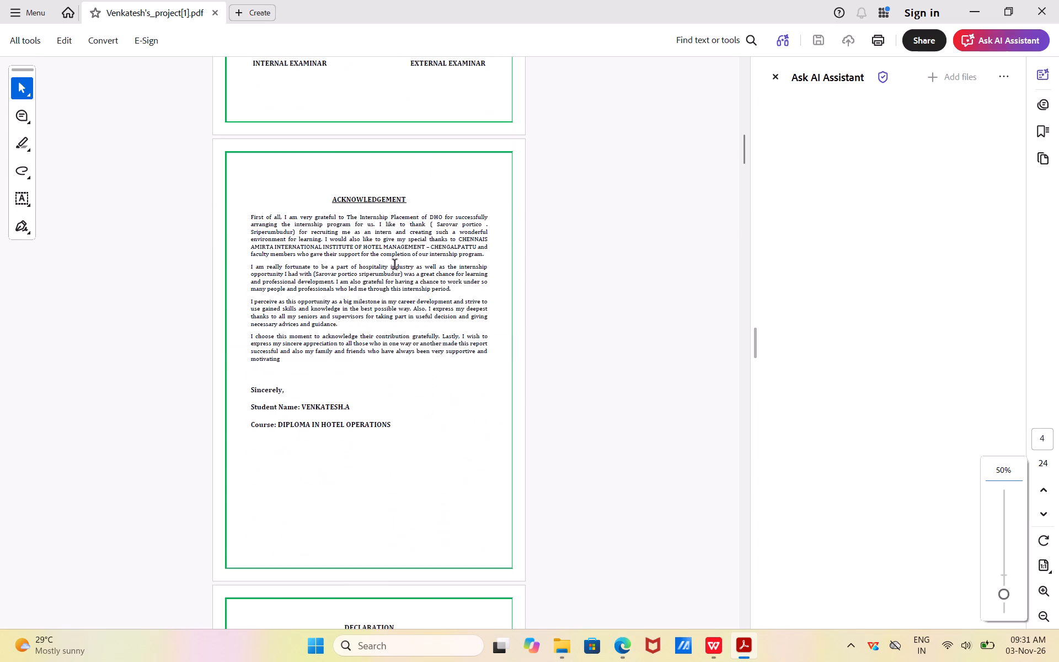
{"action": "scroll", "coordinate": [395, 265], "scroll_direction": "down", "scroll_amount": 6}
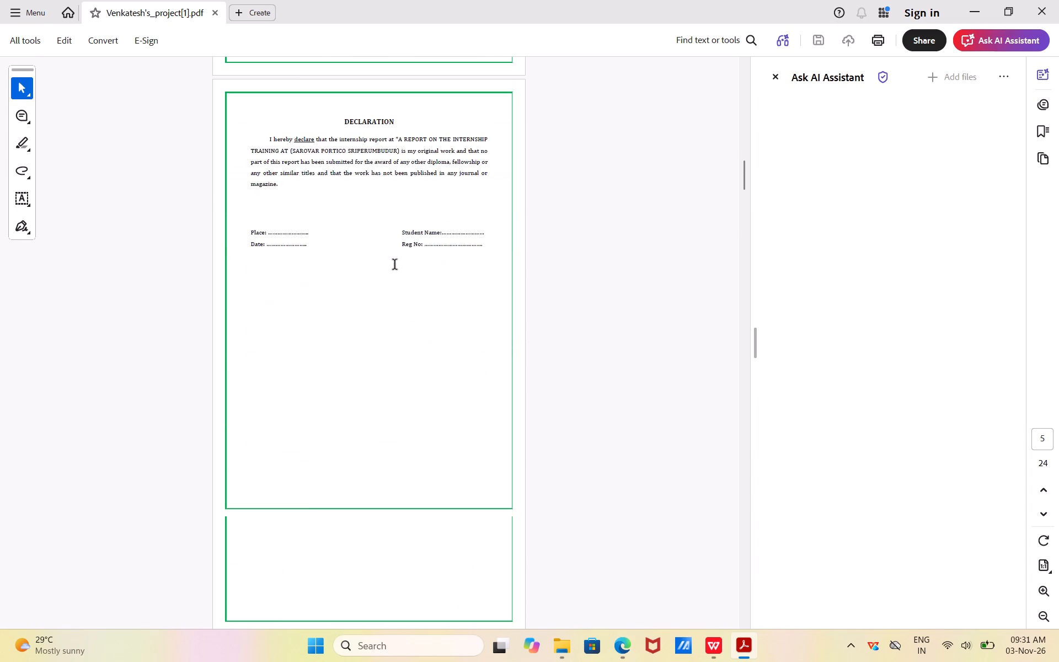
Look through the internship report from the Declaration and certificate pages to the Table of Contents and Introduction of the Hotel.
{"action": "scroll", "coordinate": [395, 265], "scroll_direction": "down", "scroll_amount": 4}
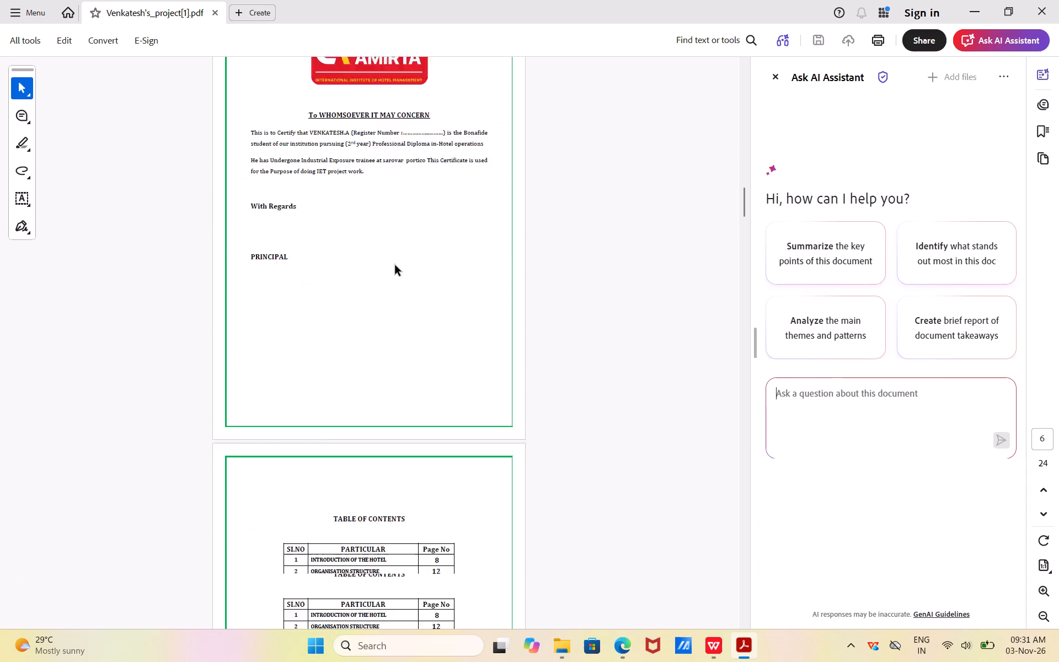
{"action": "scroll", "coordinate": [395, 265], "scroll_direction": "down", "scroll_amount": 4}
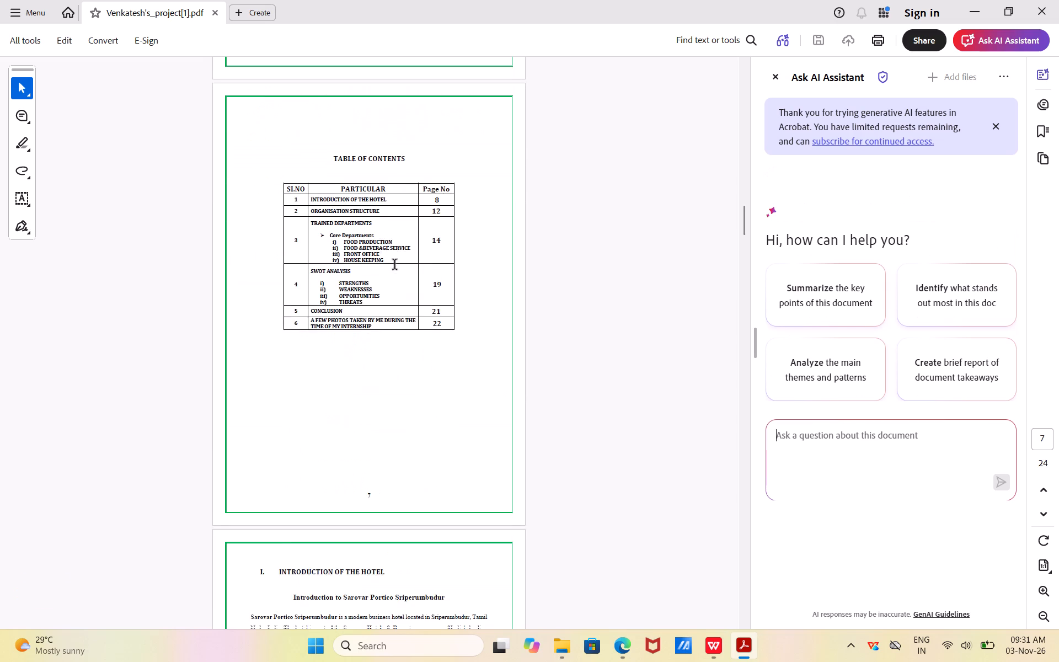
{"action": "scroll", "coordinate": [395, 265], "scroll_direction": "down", "scroll_amount": 3}
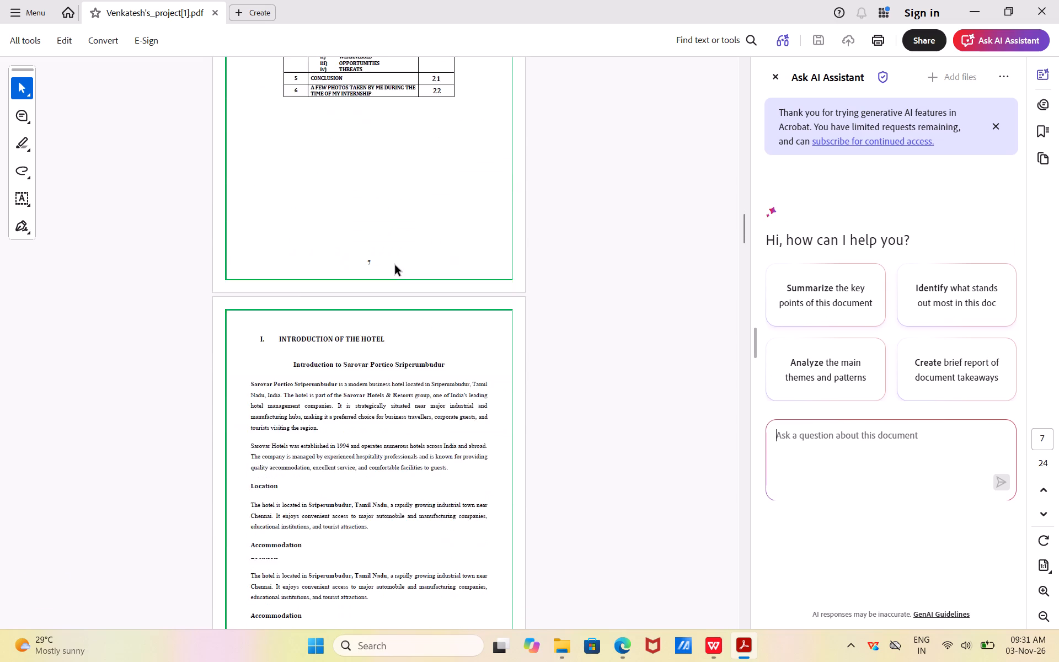
{"action": "scroll", "coordinate": [395, 265], "scroll_direction": "down", "scroll_amount": 1}
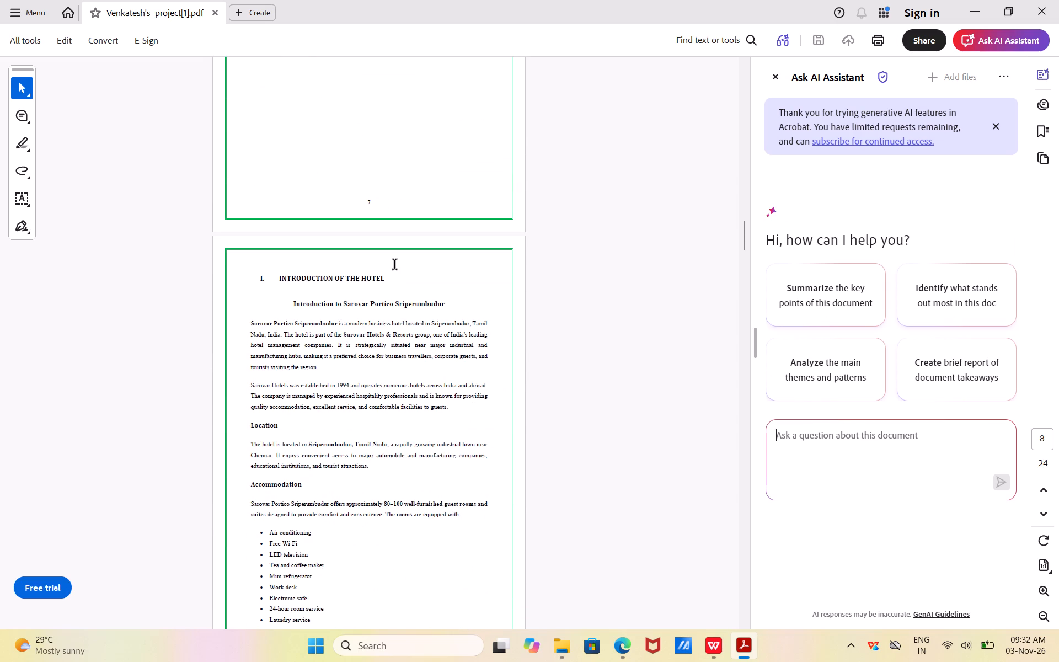
{"action": "scroll", "coordinate": [395, 265], "scroll_direction": "left", "scroll_amount": 1}
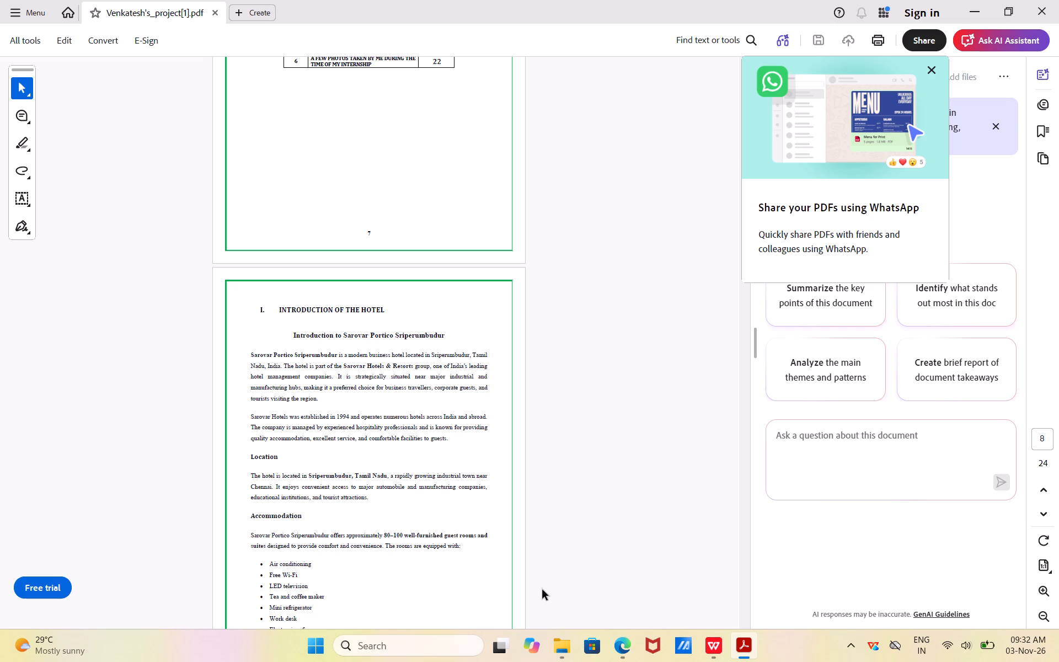
Switch to the Sarovar Hotels and Resorts document in WPS Office and place the cursor below the hotel photo on page 10.
{"action": "left_click", "coordinate": [712, 647]}
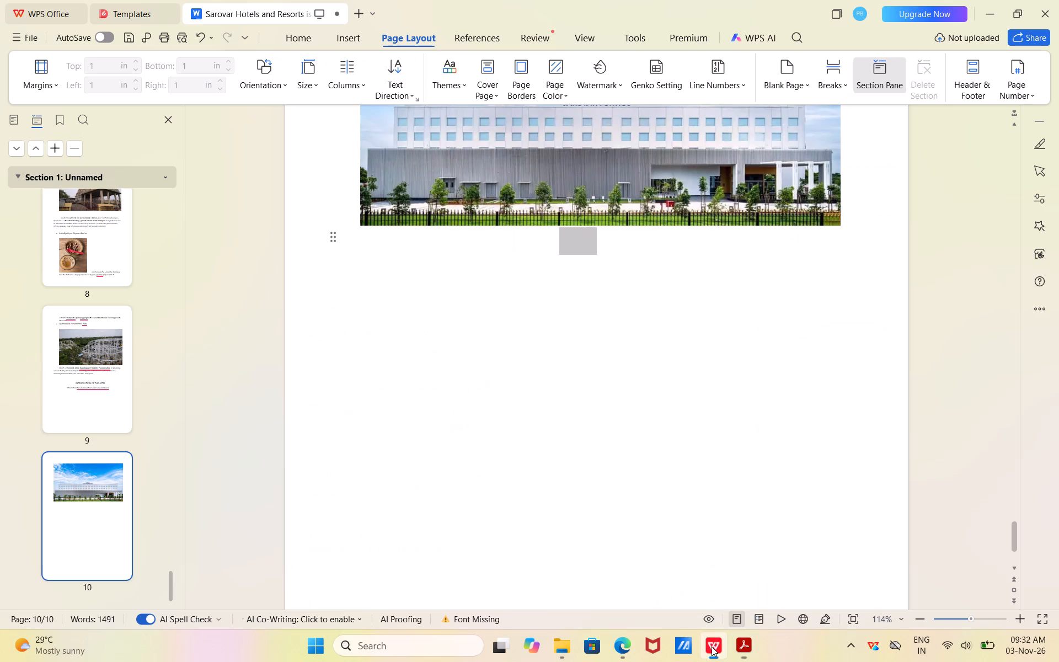
{"action": "left_click", "coordinate": [362, 296]}
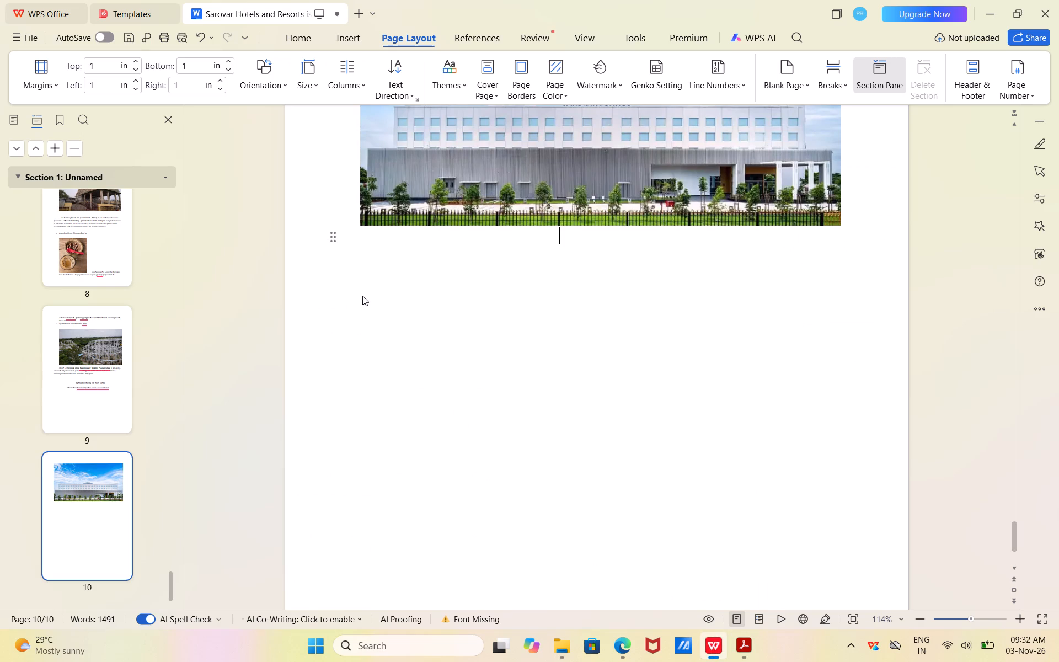
Switch to the Microsoft Edge browser.
{"action": "left_click", "coordinate": [619, 658]}
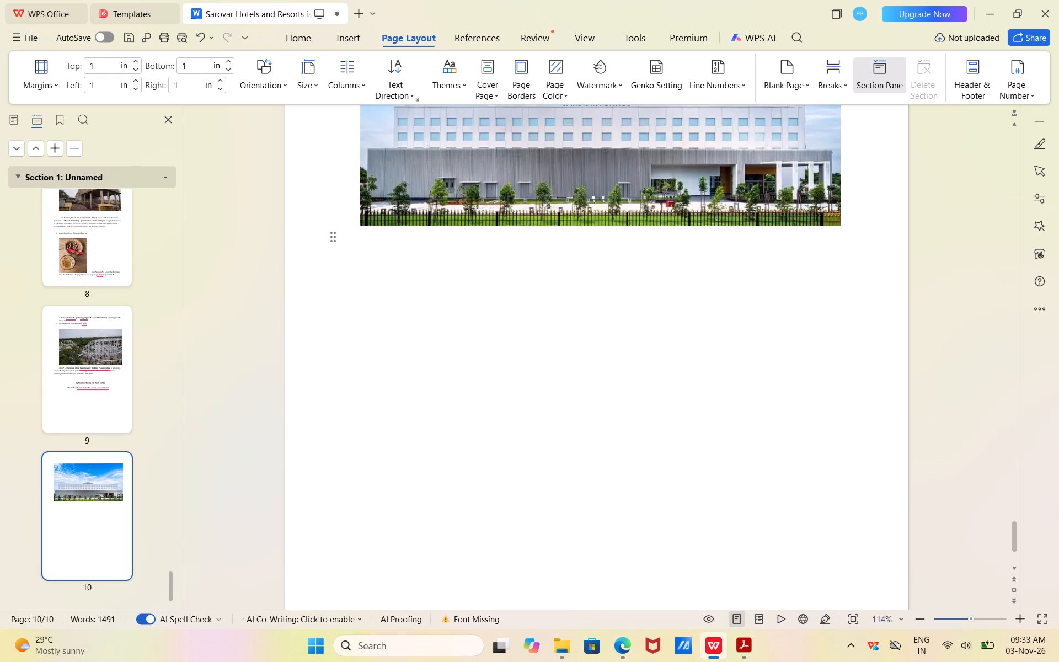
{"action": "key", "text": "ctrl+v"}
{"action": "key", "text": "ctrl+v"}
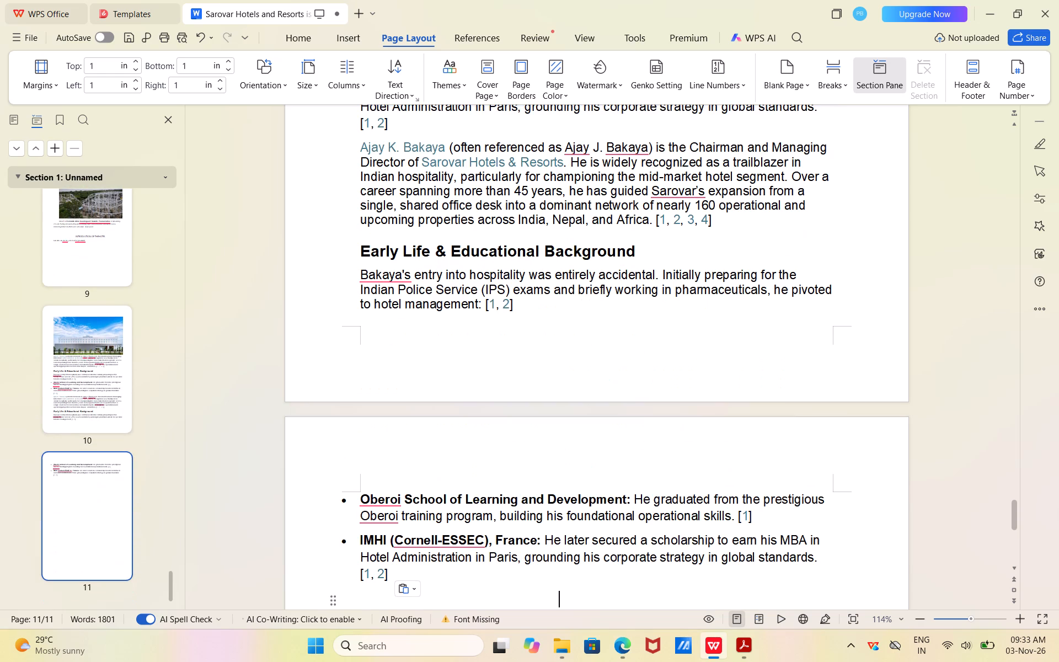
Delete the citation [1, 2] after "hotel management:" in the second pasted copy.
{"action": "left_click", "coordinate": [528, 311]}
{"action": "key", "text": "BackSpace"}
{"action": "key", "text": "BackSpace"}
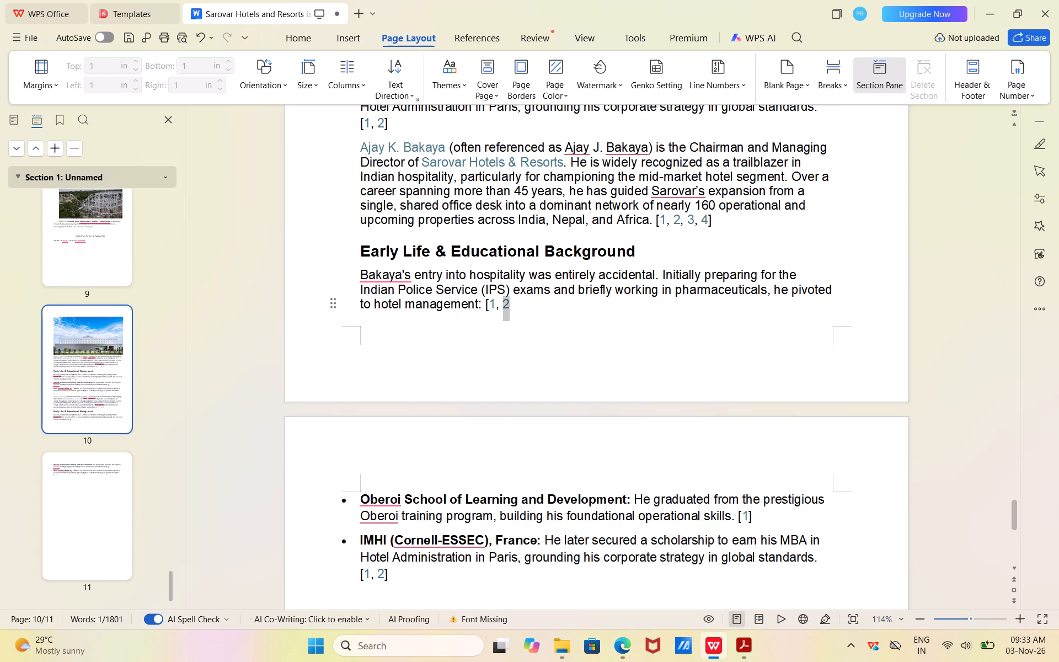
{"action": "key", "text": "BackSpace"}
{"action": "key", "text": "BackSpace"}
{"action": "key", "text": "BackSpace"}
{"action": "key", "text": "BackSpace"}
{"action": "key", "text": "BackSpace"}
{"action": "key", "text": "BackSpace"}
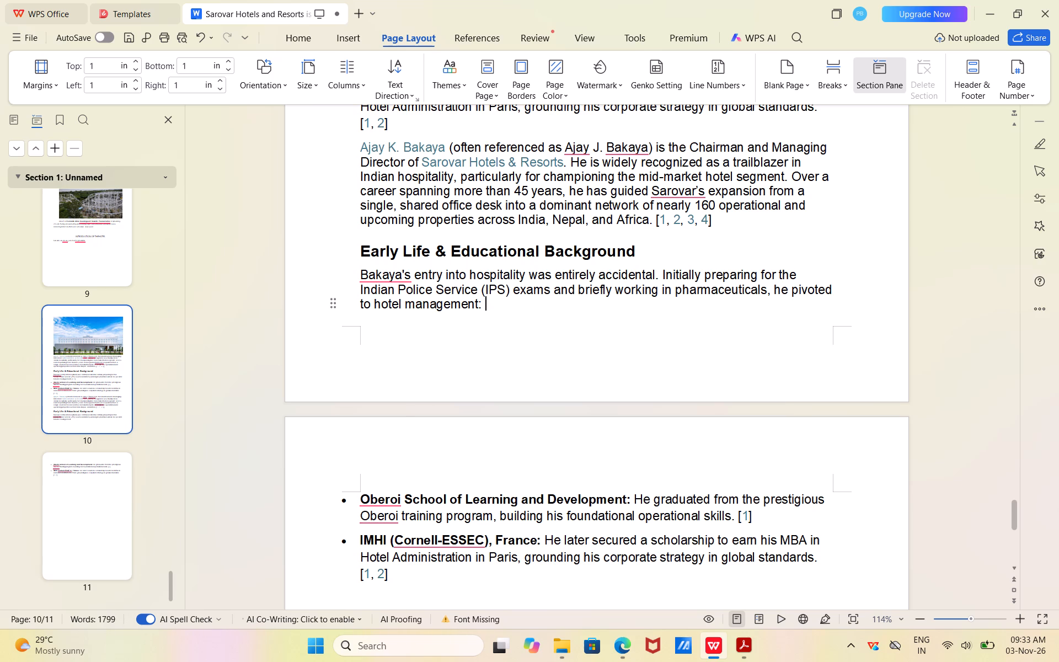
Delete the citation [1, 2, 3, 4] at the end of the second copy's introductory paragraph about Ajay K. Bakaya.
{"action": "left_click", "coordinate": [730, 226]}
{"action": "key", "text": "BackSpace"}
{"action": "key", "text": "BackSpace"}
{"action": "key", "text": "BackSpace"}
{"action": "key", "text": "BackSpace"}
{"action": "key", "text": "BackSpace"}
{"action": "key", "text": "BackSpace"}
{"action": "key", "text": "BackSpace"}
{"action": "key", "text": "BackSpace"}
{"action": "key", "text": "BackSpace"}
{"action": "key", "text": "BackSpace"}
{"action": "key", "text": "BackSpace"}
{"action": "key", "text": "BackSpace"}
{"action": "key", "text": "BackSpace"}
{"action": "key", "text": "BackSpace"}
{"action": "key", "text": "BackSpace"}
{"action": "key", "text": "BackSpace"}
{"action": "key", "text": "BackSpace"}
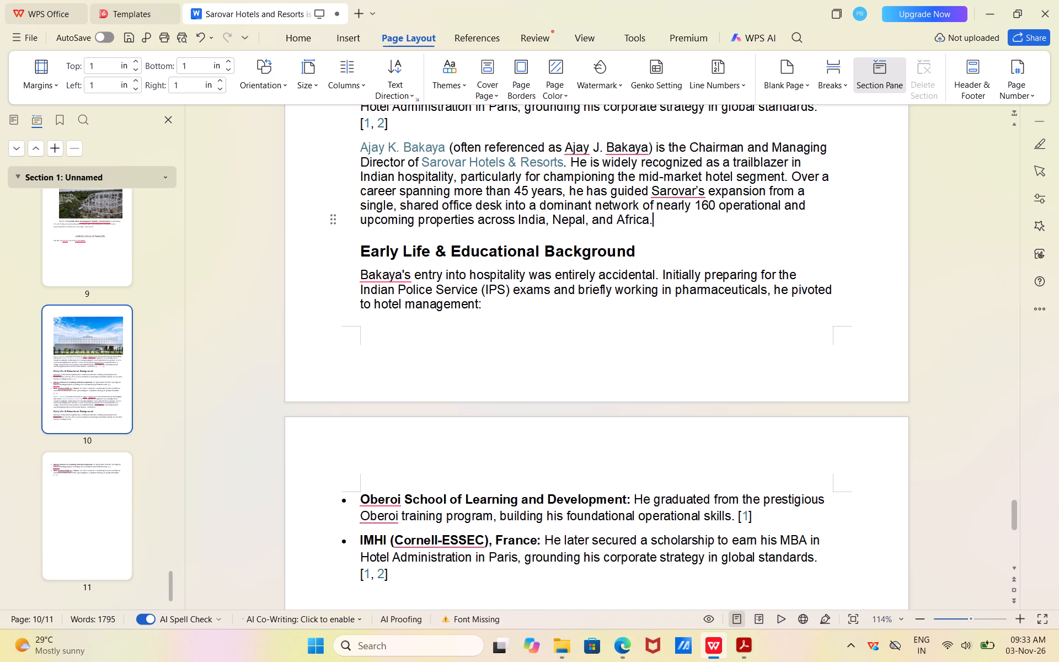
Delete the citation [1] from the second copy's Oberoi School of Learning and Development bullet.
{"action": "left_click", "coordinate": [769, 527]}
{"action": "key", "text": "BackSpace"}
{"action": "key", "text": "BackSpace"}
{"action": "key", "text": "BackSpace"}
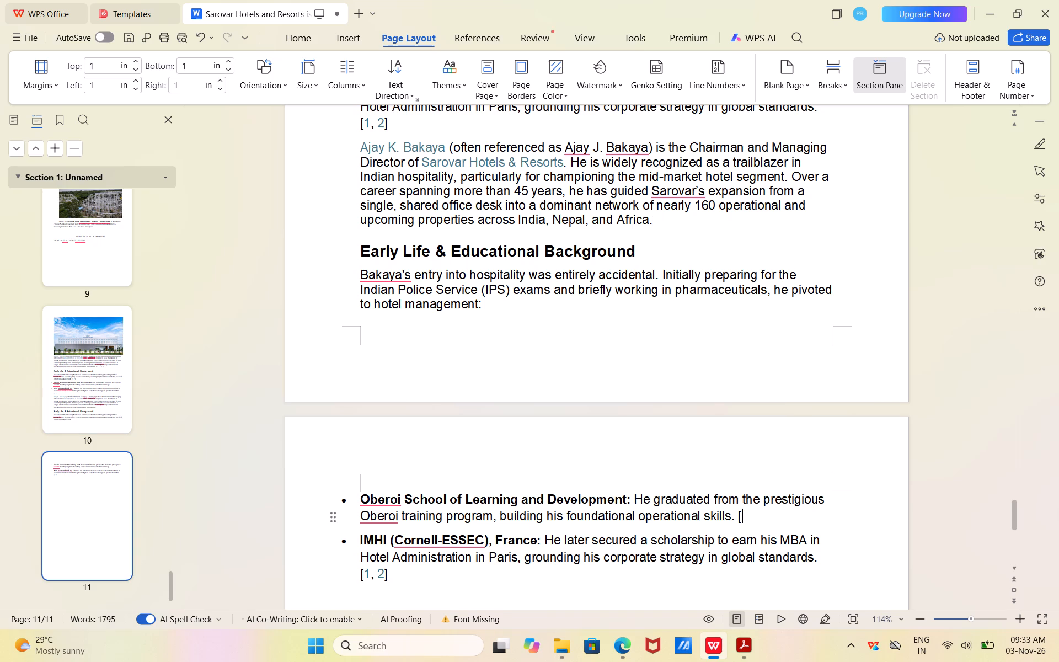
{"action": "key", "text": "BackSpace"}
{"action": "key", "text": "BackSpace"}
Delete the citation [1, 2] from the second copy's IMHI (Cornell-ESSEC), France bullet.
{"action": "left_click", "coordinate": [399, 575]}
{"action": "key", "text": "BackSpace"}
{"action": "key", "text": "BackSpace"}
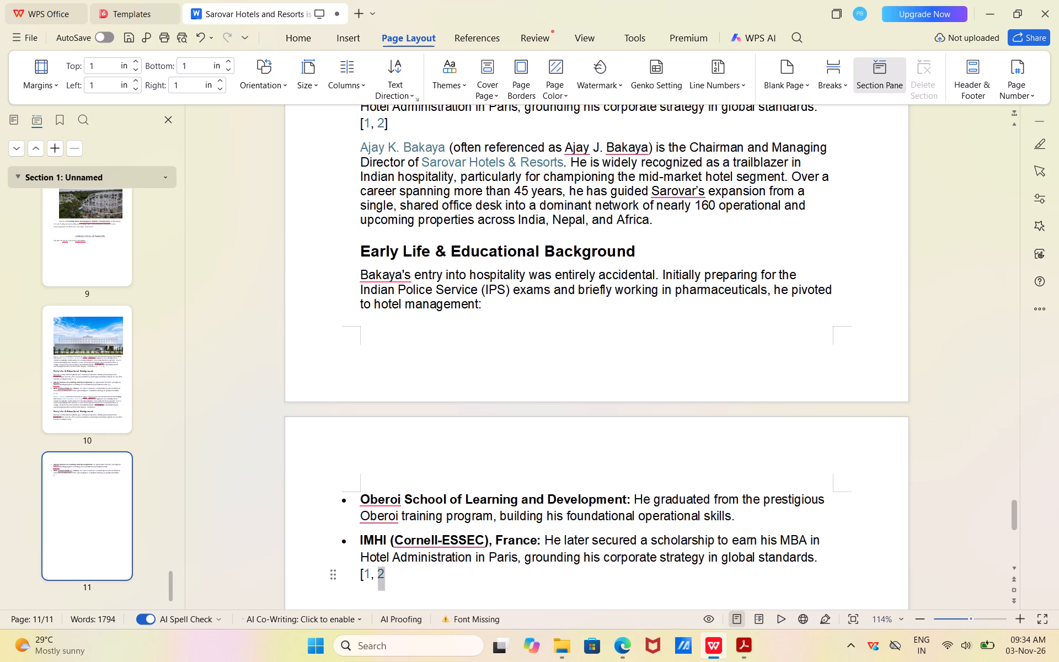
{"action": "key", "text": "BackSpace"}
{"action": "key", "text": "BackSpace"}
{"action": "key", "text": "BackSpace"}
{"action": "key", "text": "BackSpace"}
{"action": "key", "text": "BackSpace"}
{"action": "key", "text": "BackSpace"}
Delete the citation [1, 2, 3, 4] at the end of the first copy's introductory paragraph about Ajay K. Bakaya.
{"action": "scroll", "coordinate": [399, 575], "scroll_direction": "up", "scroll_amount": 1}
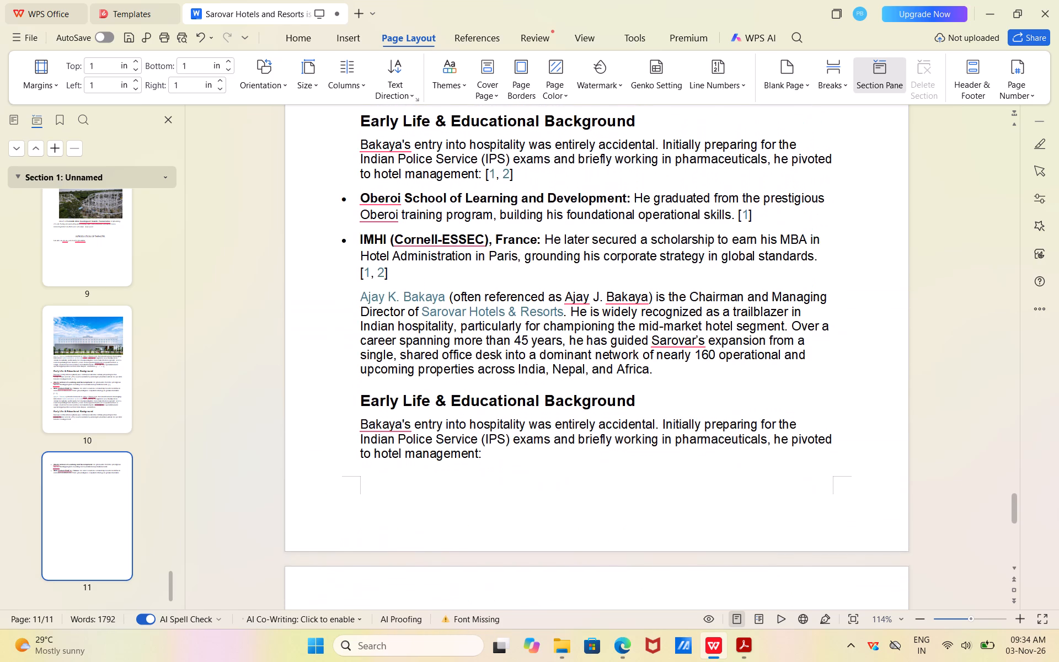
{"action": "scroll", "coordinate": [399, 575], "scroll_direction": "up", "scroll_amount": 3}
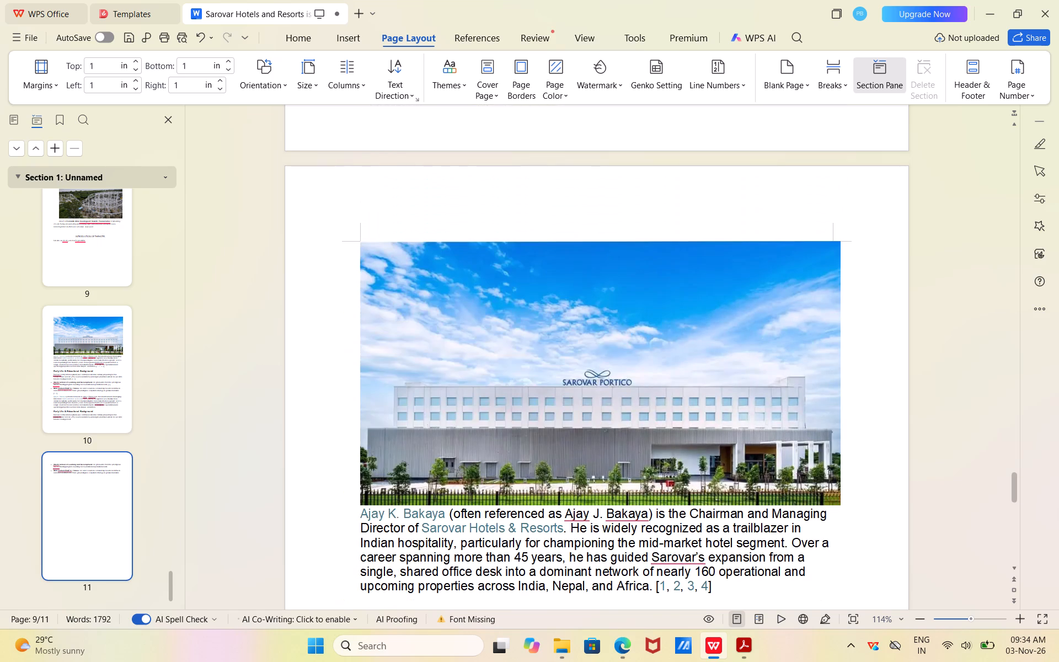
{"action": "scroll", "coordinate": [399, 575], "scroll_direction": "down", "scroll_amount": 2}
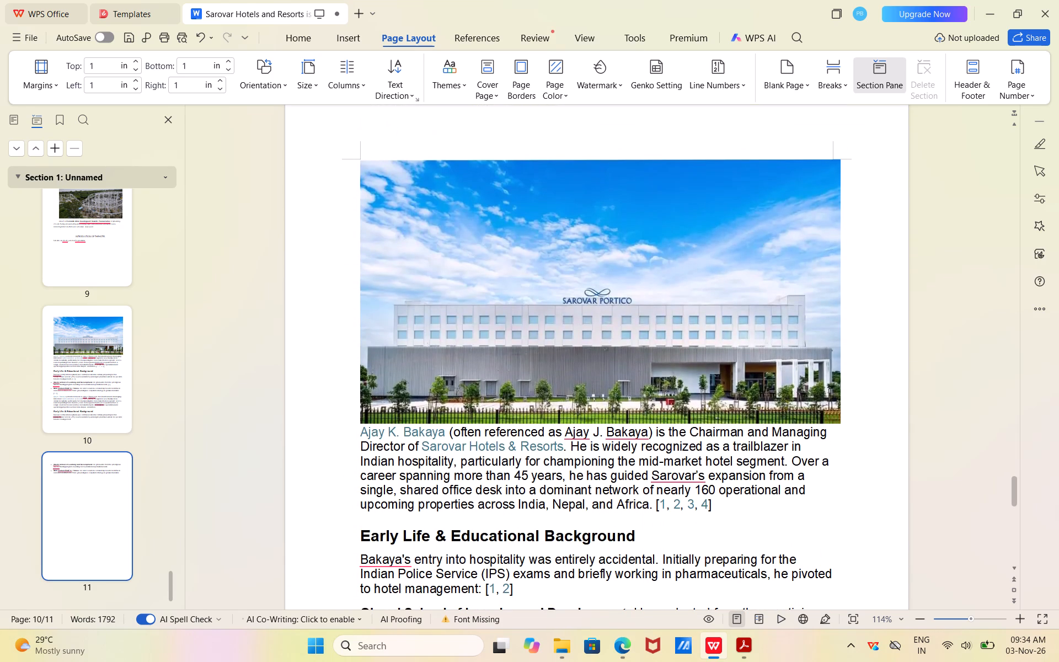
{"action": "left_click", "coordinate": [726, 511]}
{"action": "key", "text": "BackSpace"}
{"action": "key", "text": "BackSpace"}
{"action": "key", "text": "BackSpace"}
{"action": "key", "text": "BackSpace"}
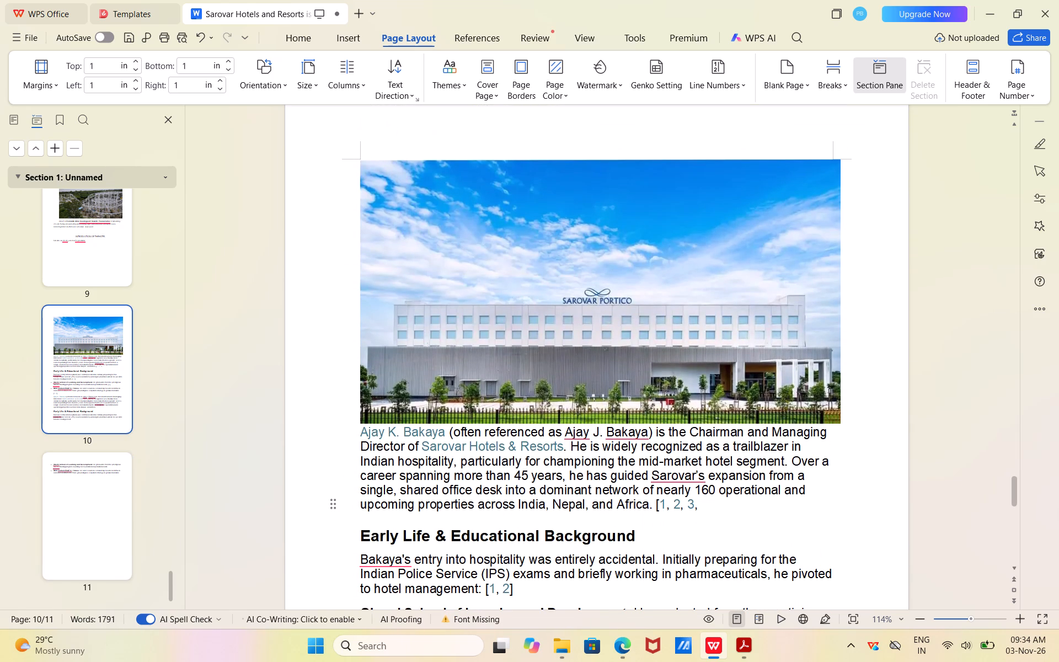
{"action": "key", "text": "BackSpace"}
{"action": "key", "text": "BackSpace"}
{"action": "key", "text": "BackSpace"}
{"action": "key", "text": "BackSpace"}
{"action": "key", "text": "BackSpace"}
{"action": "key", "text": "BackSpace"}
{"action": "key", "text": "BackSpace"}
{"action": "key", "text": "BackSpace"}
{"action": "key", "text": "BackSpace"}
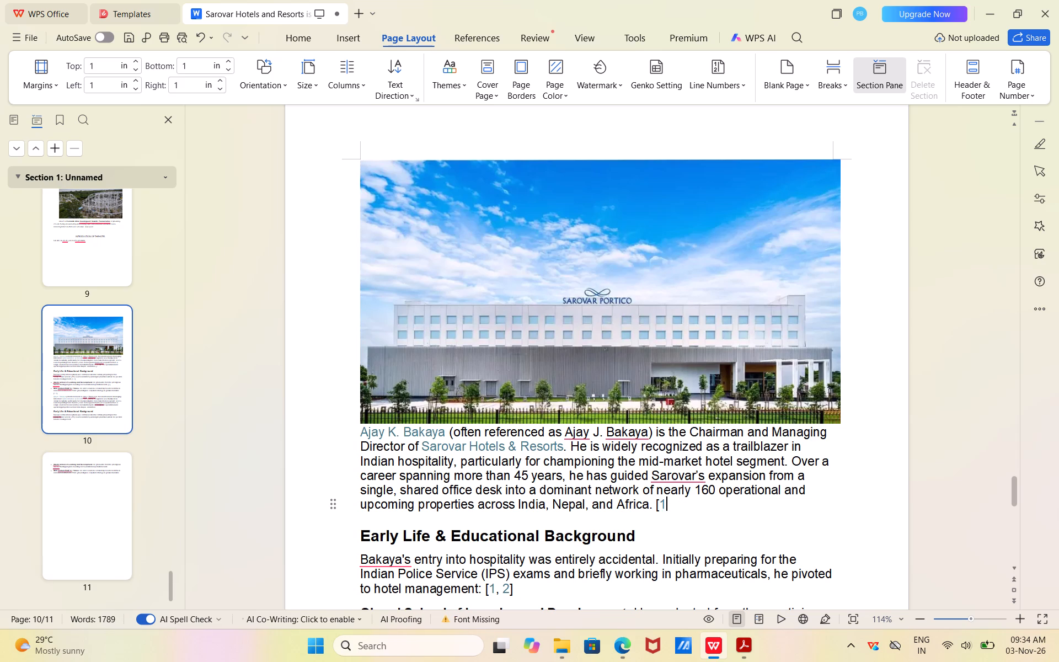
{"action": "key", "text": "BackSpace"}
{"action": "key", "text": "BackSpace"}
{"action": "key", "text": "BackSpace"}
Delete the citation [1, 2] after "hotel management:" in the first pasted copy.
{"action": "scroll", "coordinate": [726, 511], "scroll_direction": "down", "scroll_amount": 3}
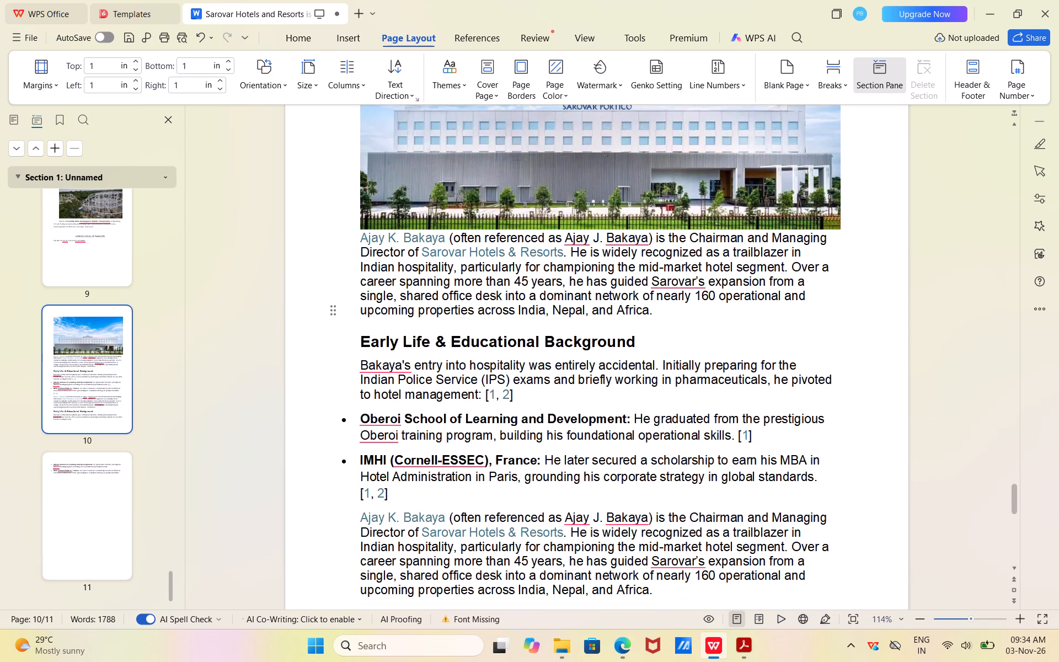
{"action": "left_click", "coordinate": [528, 396]}
{"action": "key", "text": "BackSpace"}
{"action": "key", "text": "BackSpace"}
{"action": "key", "text": "BackSpace"}
{"action": "key", "text": "BackSpace"}
{"action": "key", "text": "BackSpace"}
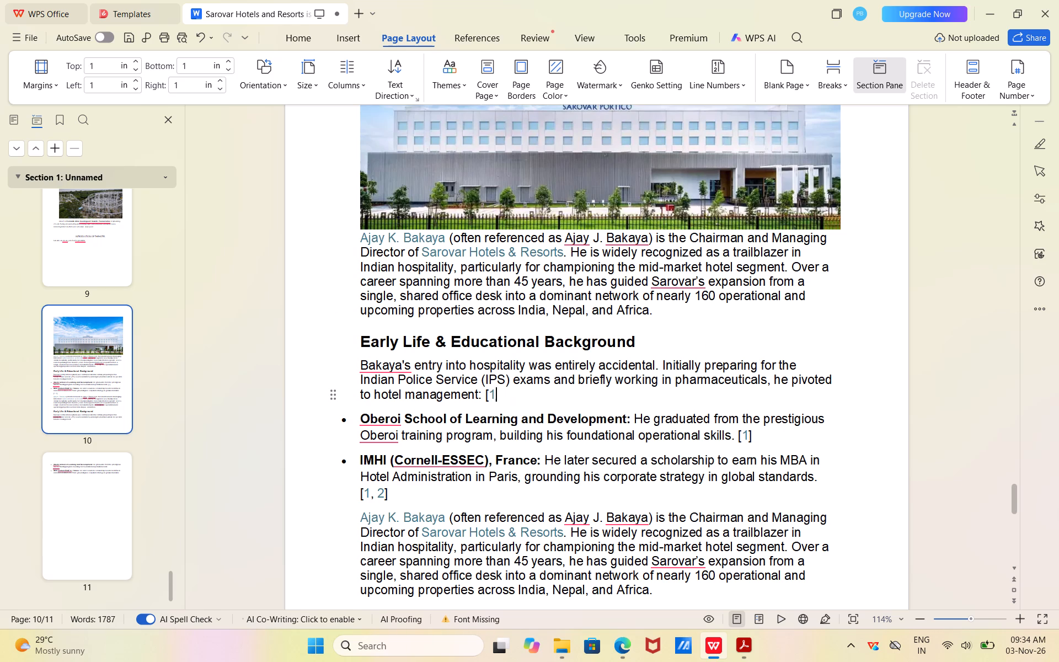
{"action": "key", "text": "BackSpace"}
{"action": "key", "text": "BackSpace"}
{"action": "key", "text": "BackSpace"}
Delete the citation [1] from the first copy's Oberoi School of Learning and Development bullet.
{"action": "left_click", "coordinate": [758, 440]}
{"action": "key", "text": "BackSpace"}
{"action": "key", "text": "BackSpace"}
{"action": "key", "text": "BackSpace"}
{"action": "key", "text": "BackSpace"}
{"action": "key", "text": "BackSpace"}
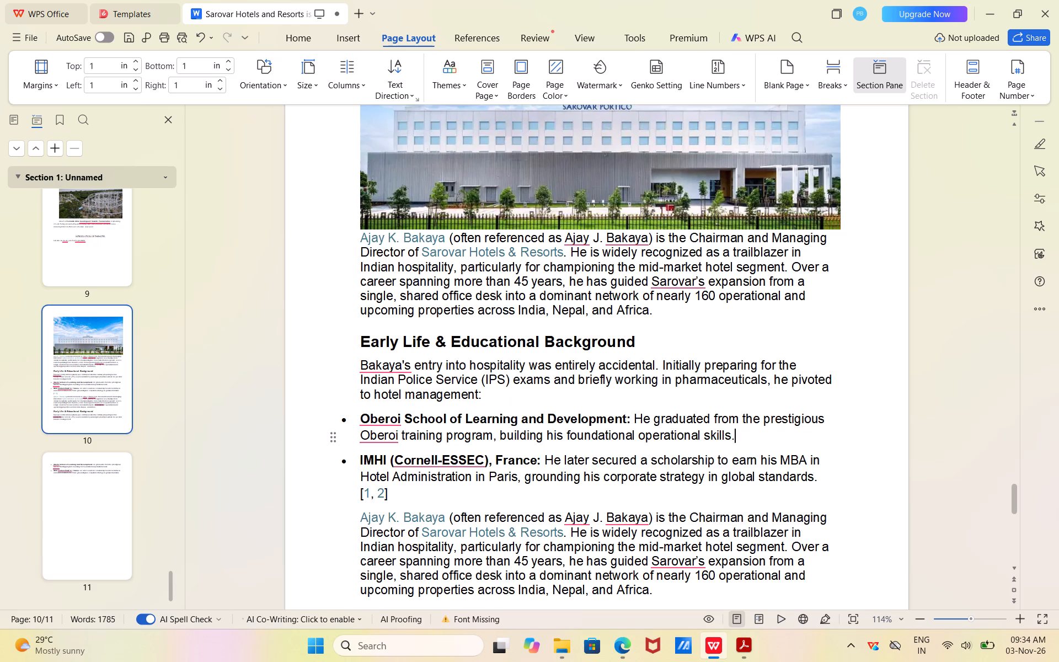
Delete the citation [1, 2] from the first copy's IMHI (Cornell-ESSEC), France bullet.
{"action": "left_click", "coordinate": [409, 500]}
{"action": "key", "text": "BackSpace"}
{"action": "key", "text": "BackSpace"}
{"action": "key", "text": "BackSpace"}
{"action": "key", "text": "BackSpace"}
{"action": "key", "text": "BackSpace"}
{"action": "key", "text": "BackSpace"}
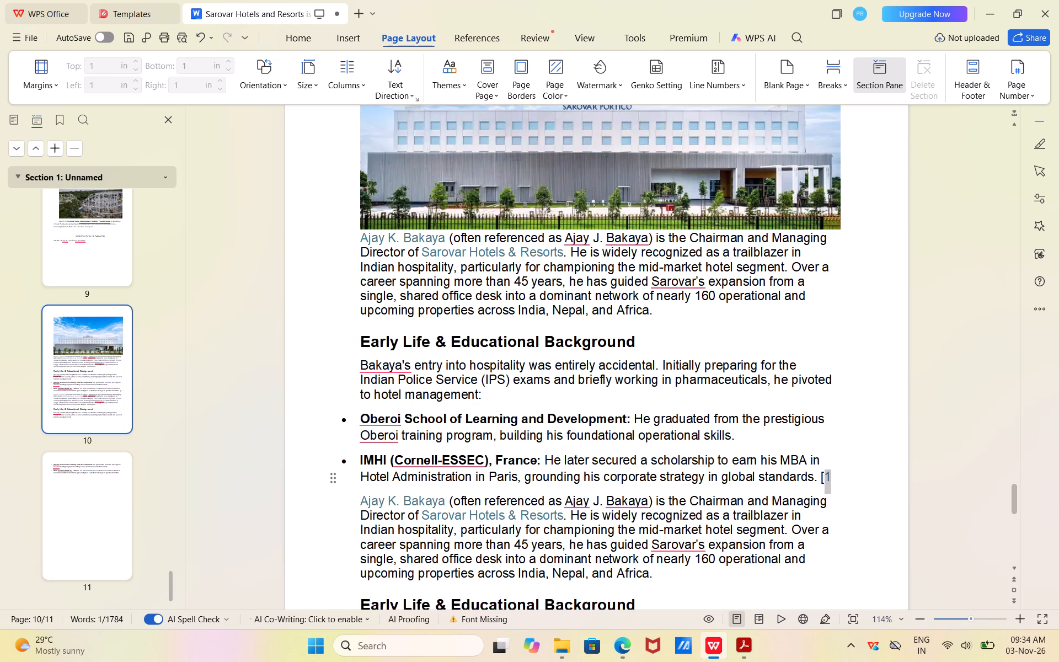
{"action": "key", "text": "BackSpace"}
{"action": "key", "text": "BackSpace"}
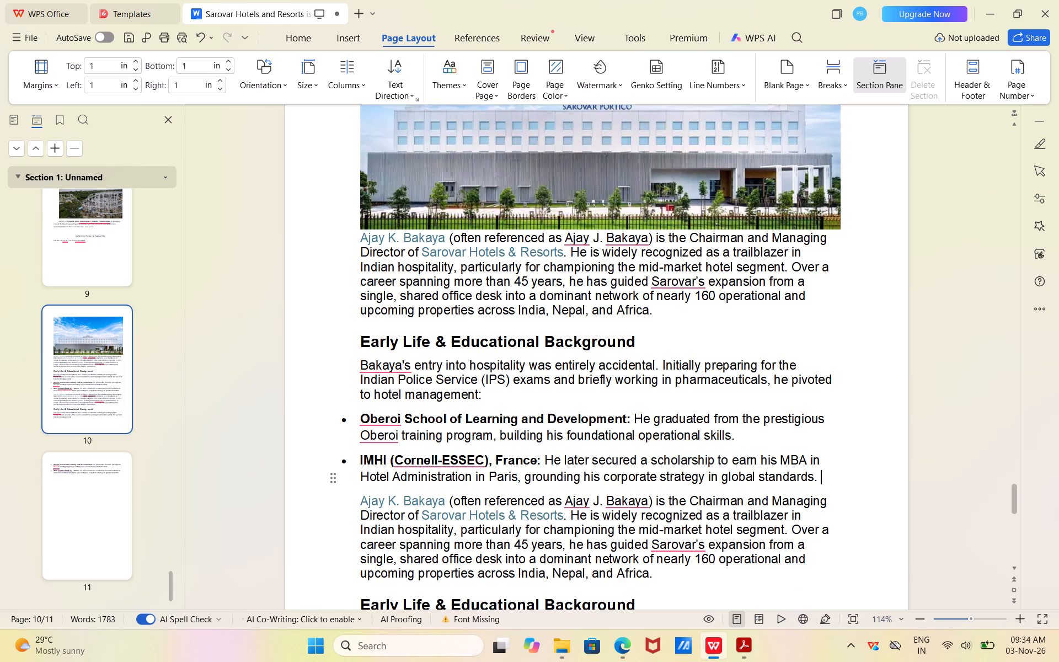
Push the first Ajay K. Bakaya paragraph down with tab spacing to open a large blank area below the Sarovar Portico photo.
{"action": "scroll", "coordinate": [409, 500], "scroll_direction": "down", "scroll_amount": 3}
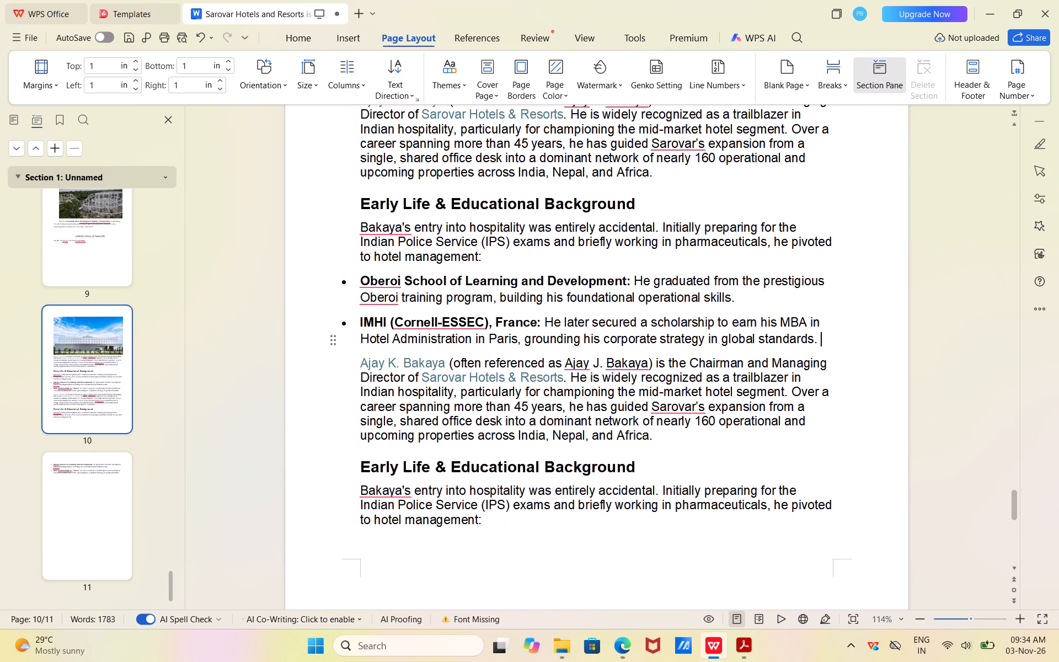
{"action": "scroll", "coordinate": [409, 500], "scroll_direction": "down", "scroll_amount": 3}
{"action": "scroll", "coordinate": [409, 500], "scroll_direction": "up", "scroll_amount": 1}
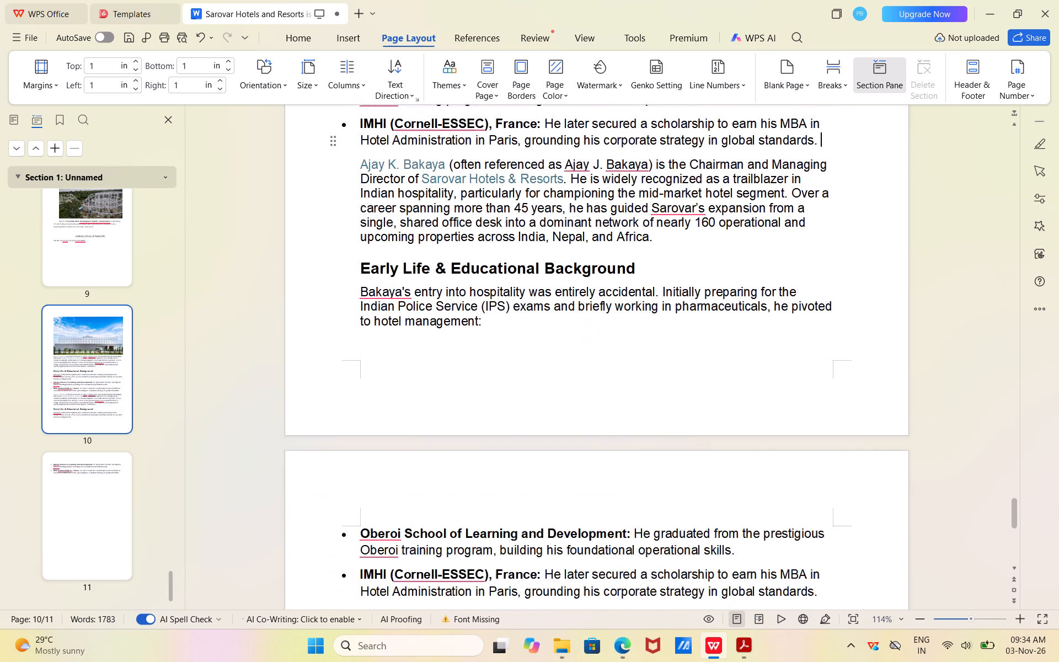
{"action": "scroll", "coordinate": [409, 500], "scroll_direction": "up", "scroll_amount": 1}
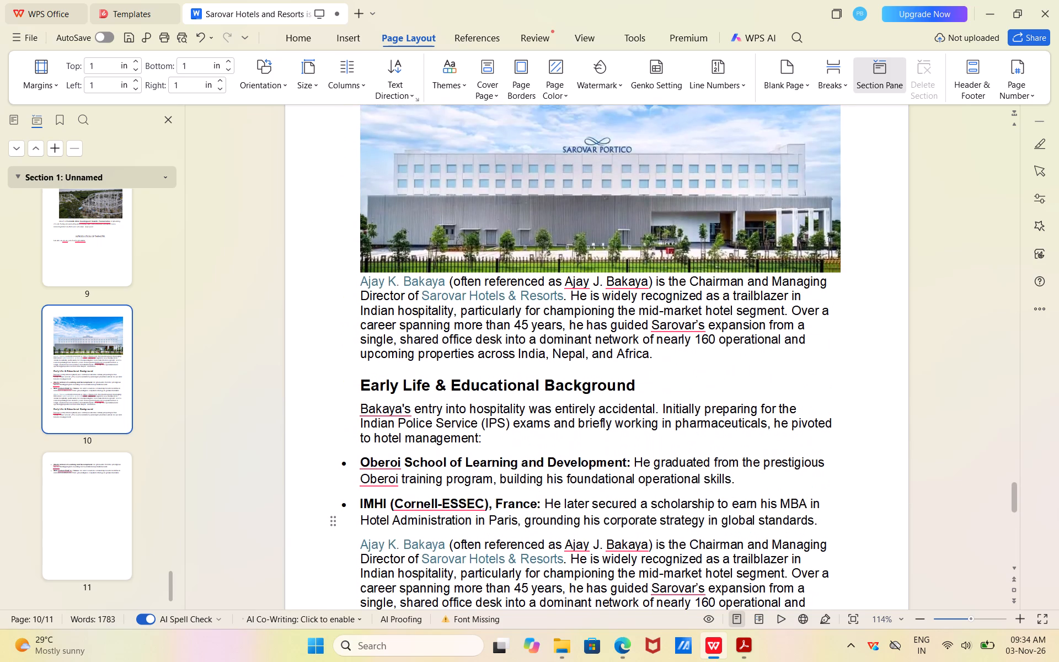
{"action": "left_click", "coordinate": [360, 278]}
{"action": "key", "text": "Tab"}
{"action": "key", "text": "Tab"}
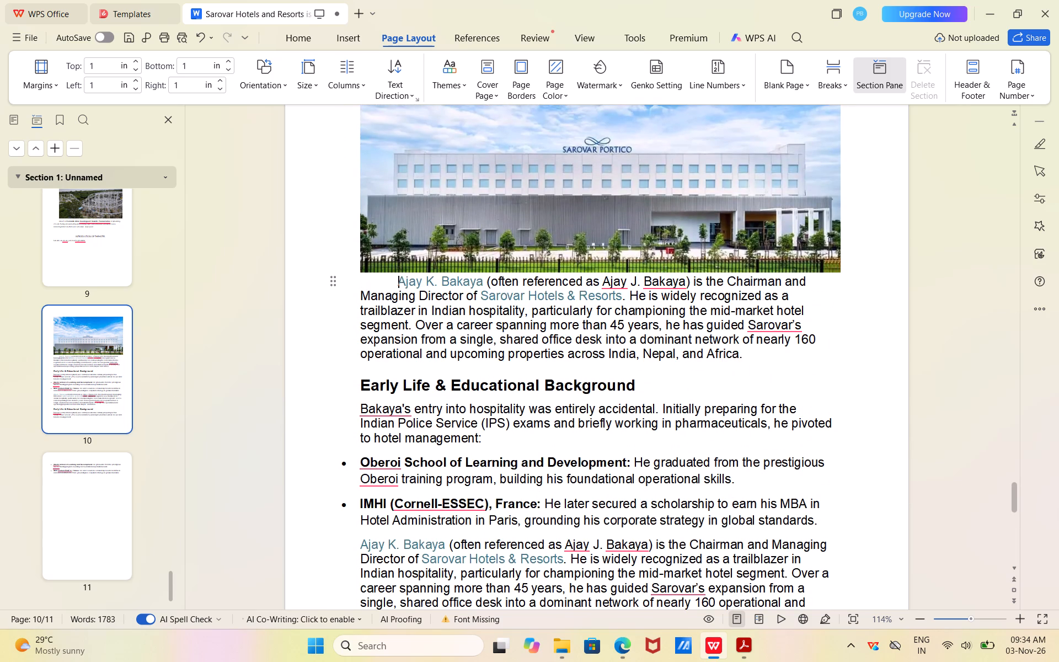
{"action": "key", "text": "Tab"}
{"action": "key", "text": "Tab"}
{"action": "key", "text": "Tab"}
{"action": "key", "text": "Tab"}
{"action": "key", "text": "Tab"}
{"action": "key", "text": "Tab"}
{"action": "key", "text": "Tab"}
{"action": "key", "text": "Tab"}
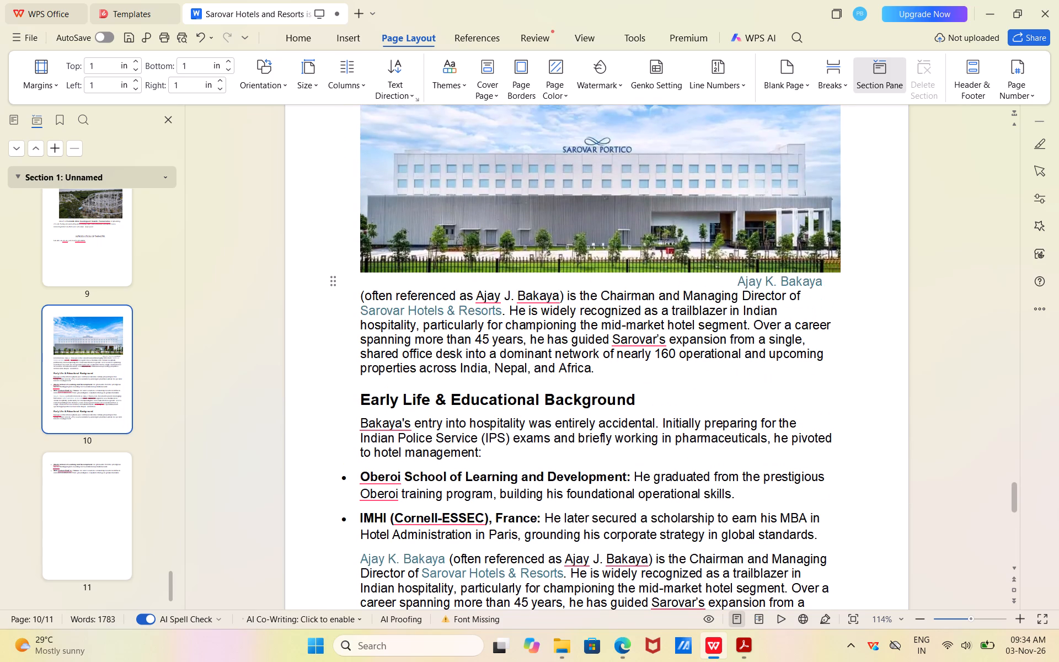
{"action": "key", "text": "Tab"}
{"action": "key", "text": "Tab"}
{"action": "key", "text": "Tab"}
{"action": "key", "text": "Tab"}
{"action": "key", "text": "Tab"}
{"action": "key", "text": "Tab"}
{"action": "key", "text": "Tab"}
{"action": "key", "text": "Tab"}
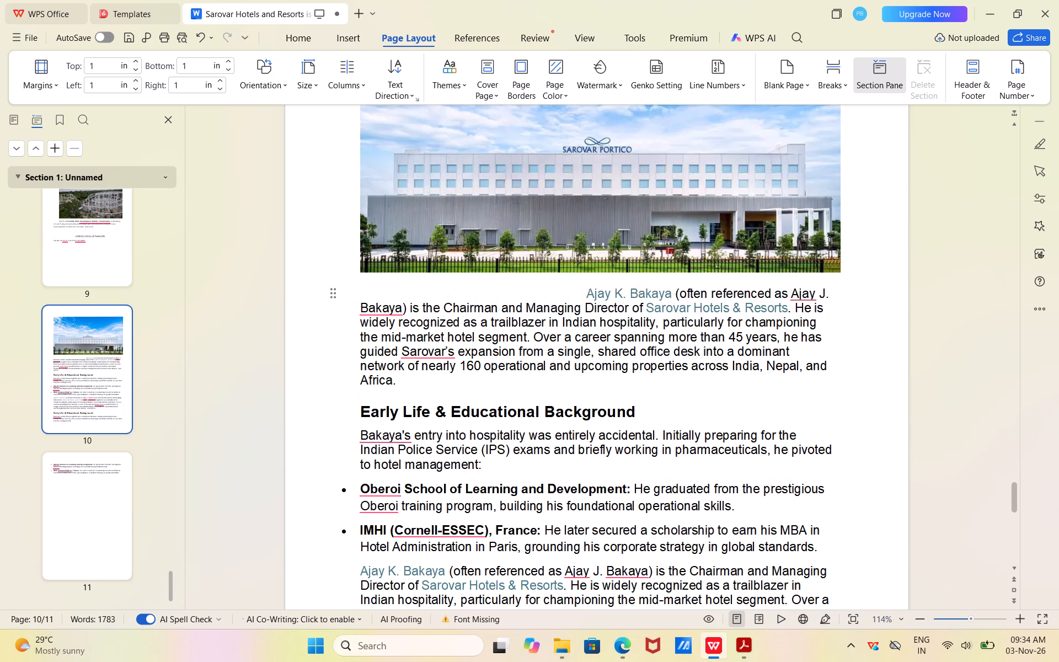
{"action": "key", "text": "Tab"}
{"action": "key", "text": "Tab"}
{"action": "key", "text": "Tab"}
{"action": "key", "text": "Tab"}
{"action": "key", "text": "Tab"}
{"action": "key", "text": "Tab"}
{"action": "key", "text": "Tab"}
{"action": "key", "text": "Tab"}
{"action": "key", "text": "Tab"}
{"action": "key", "text": "Tab"}
{"action": "key", "text": "Tab"}
{"action": "key", "text": "Tab"}
{"action": "key", "text": "Tab"}
{"action": "key", "text": "Tab"}
{"action": "key", "text": "Tab"}
{"action": "key", "text": "Tab"}
{"action": "key", "text": "Tab"}
{"action": "key", "text": "Tab"}
{"action": "key", "text": "Tab"}
{"action": "key", "text": "Tab"}
{"action": "key", "text": "Tab"}
{"action": "key", "text": "Tab"}
{"action": "key", "text": "Tab"}
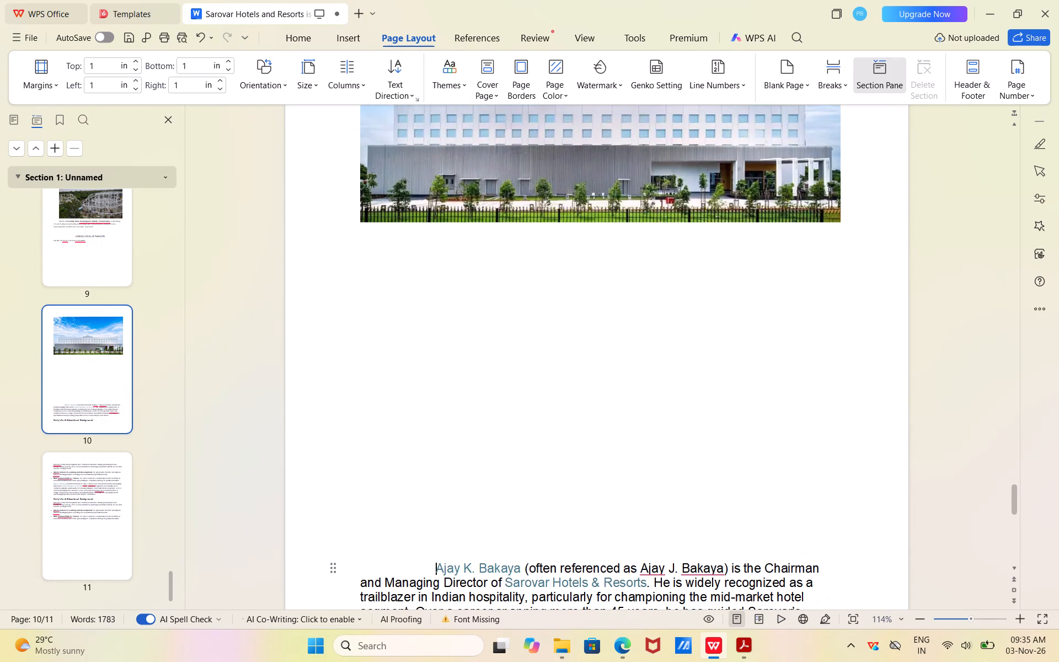
{"action": "left_click", "coordinate": [361, 263]}
{"action": "key", "text": "alt+Tab"}
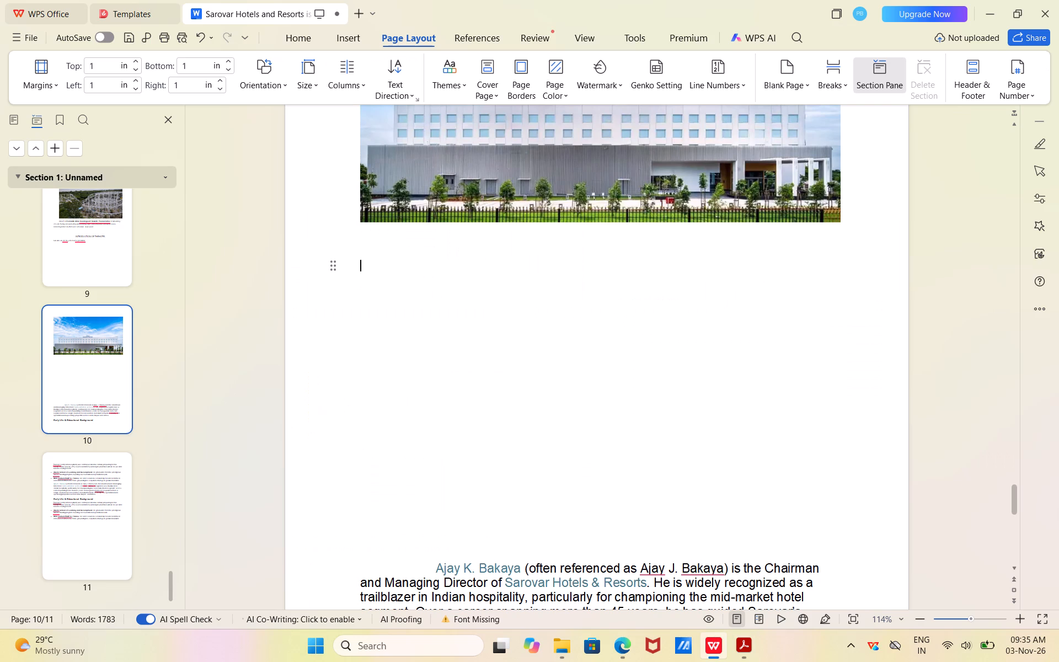
{"action": "key", "text": "ctrl+v"}
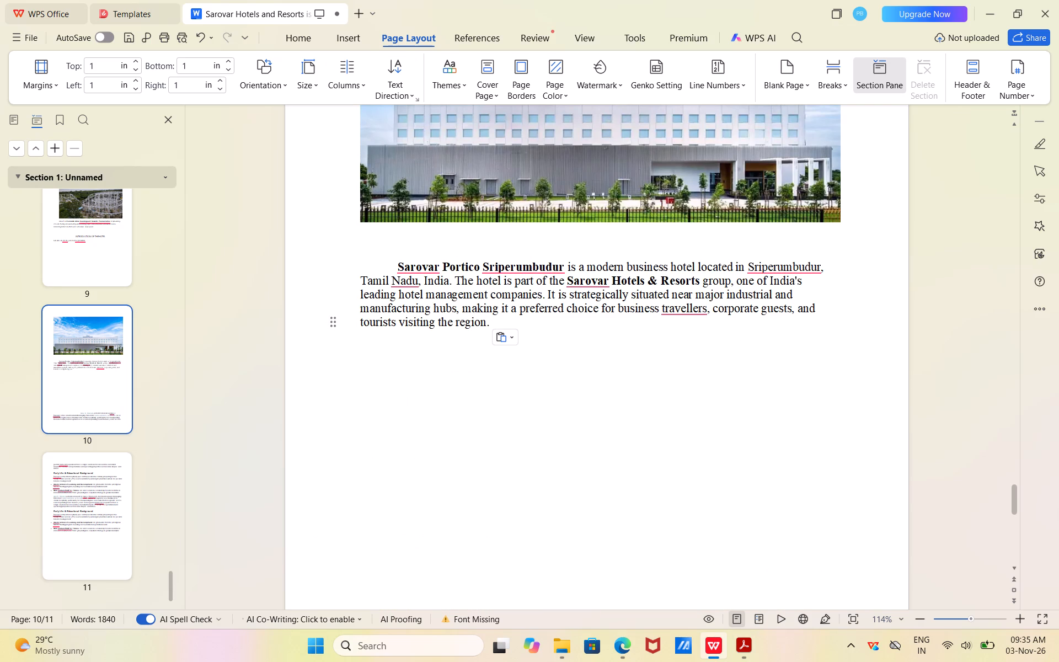
{"action": "left_click", "coordinate": [482, 445]}
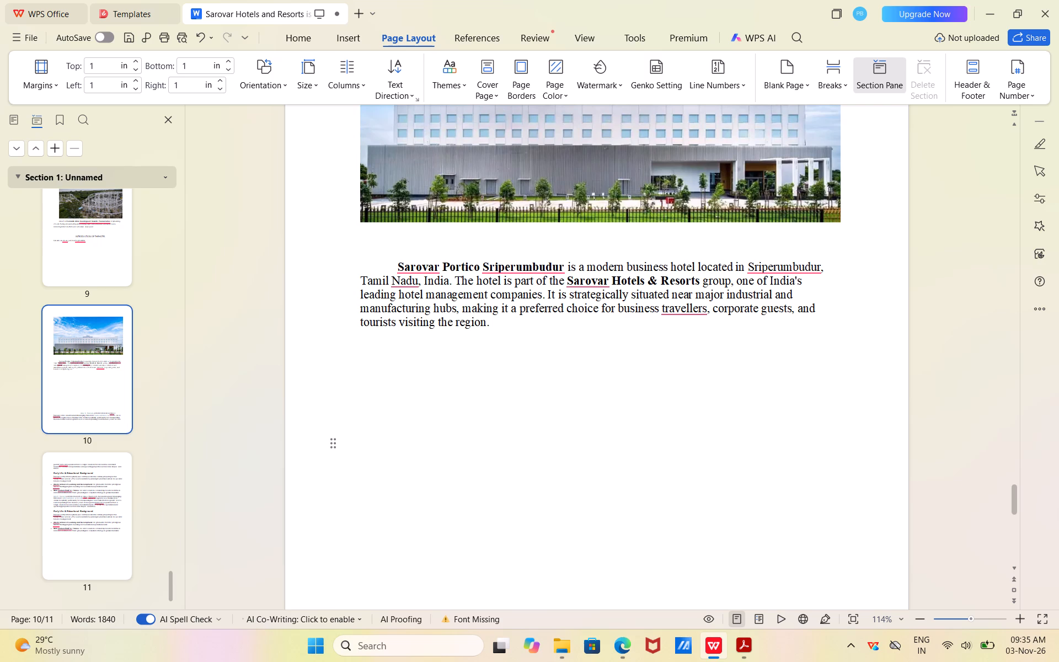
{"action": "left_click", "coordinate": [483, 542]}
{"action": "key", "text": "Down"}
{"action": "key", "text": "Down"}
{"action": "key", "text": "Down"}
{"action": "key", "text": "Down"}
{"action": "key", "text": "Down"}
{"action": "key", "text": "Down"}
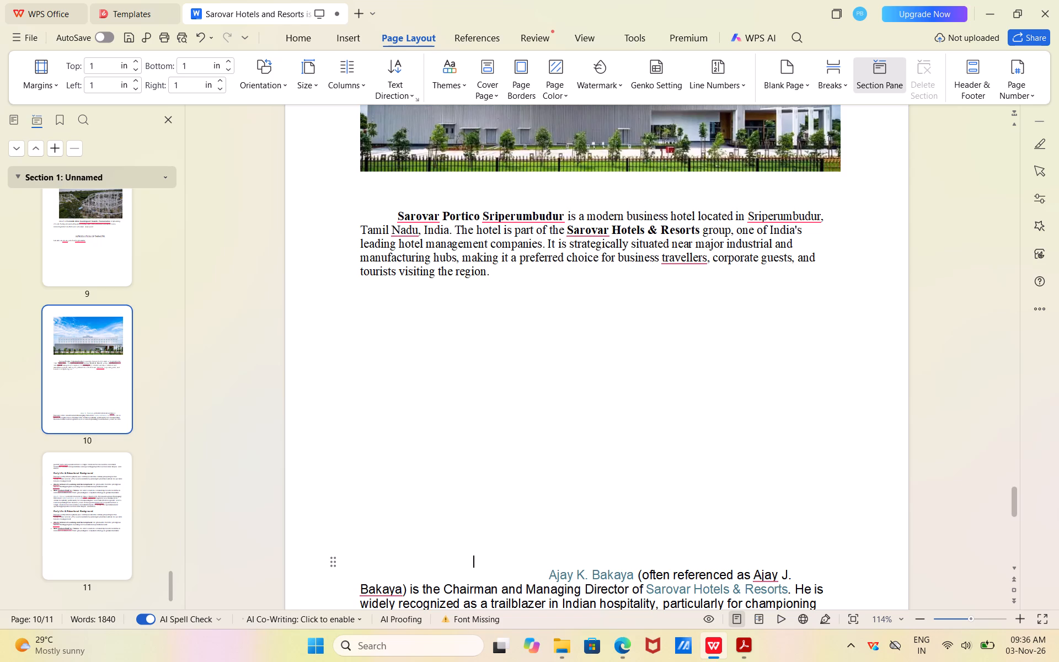
Switch to Edge and view the Hotelier India Power List 2023 article on Ajay Bakaya, then return to the Google AI conversation.
{"action": "key", "text": "alt+Tab"}
{"action": "key", "text": "alt+Tab"}
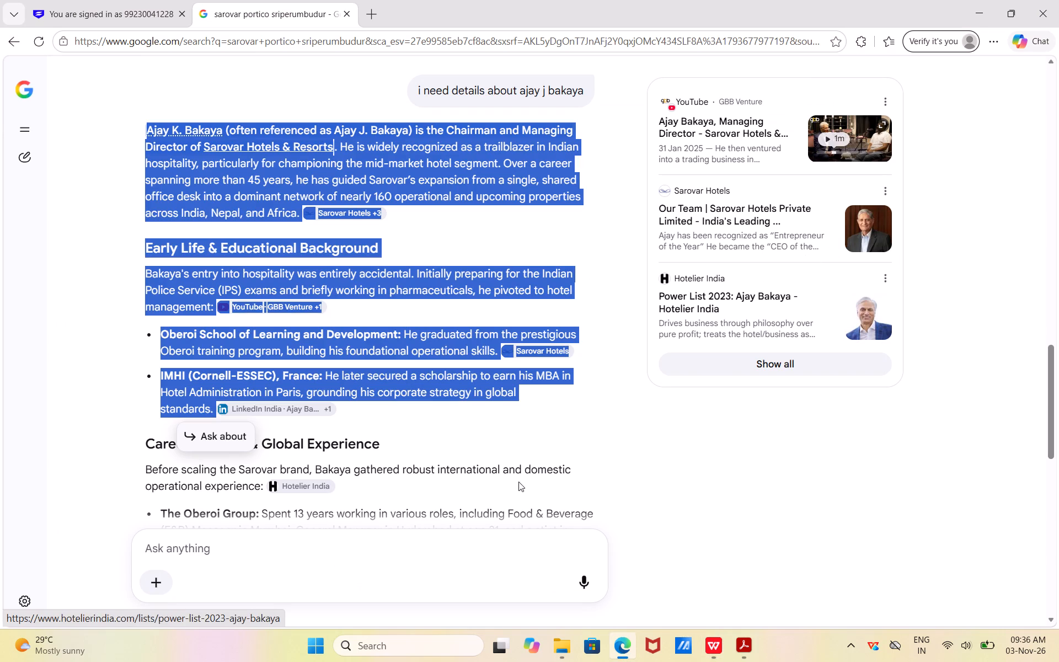
{"action": "left_click", "coordinate": [432, 544]}
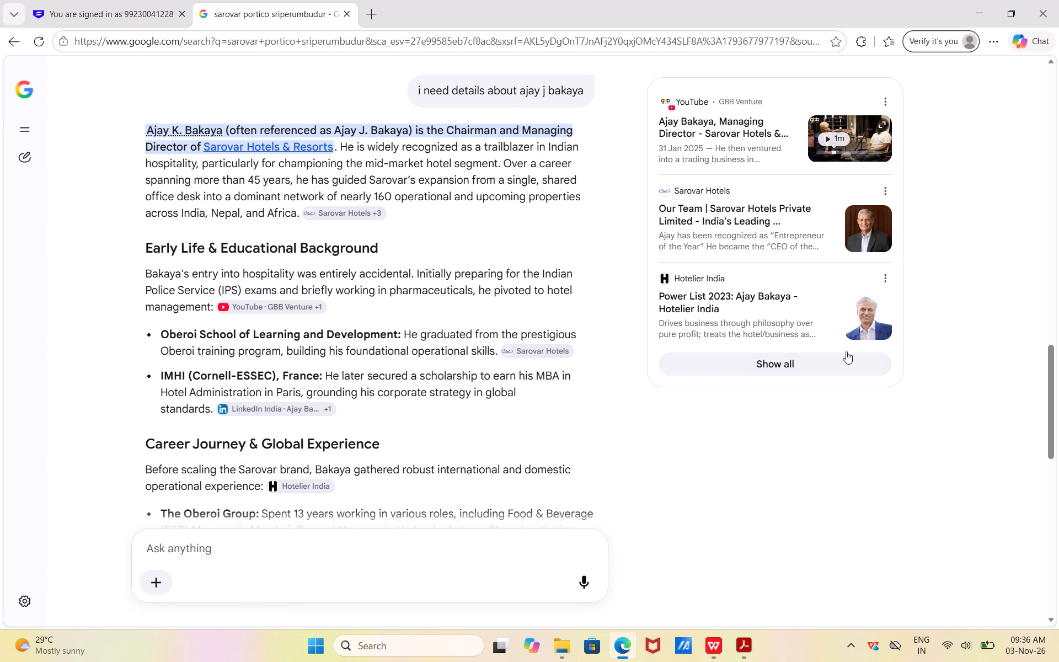
{"action": "left_click", "coordinate": [858, 327]}
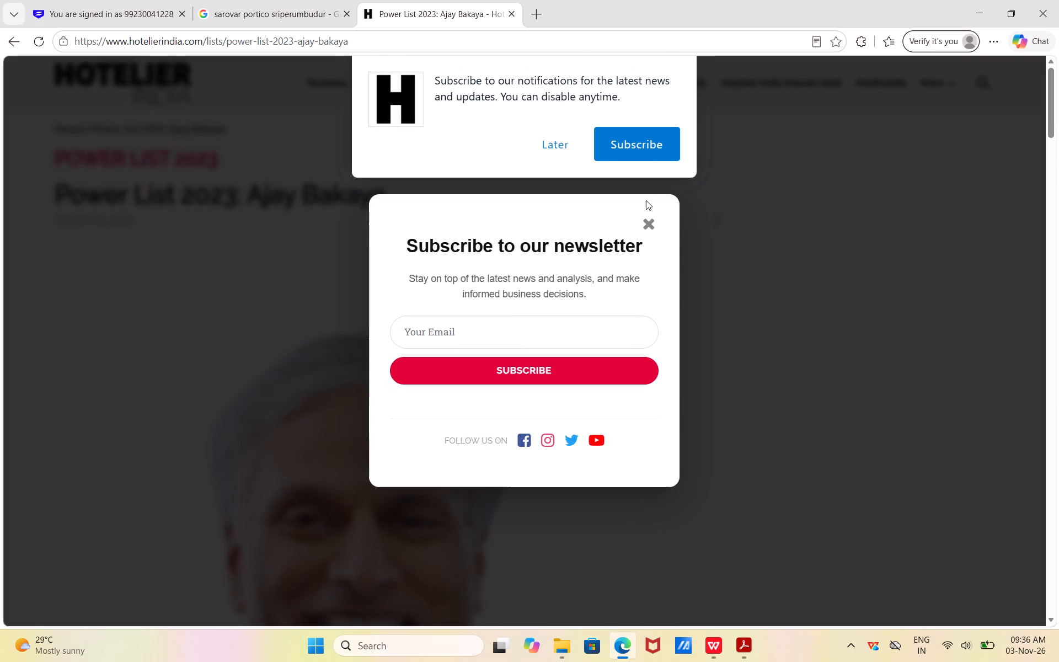
{"action": "left_click", "coordinate": [643, 216]}
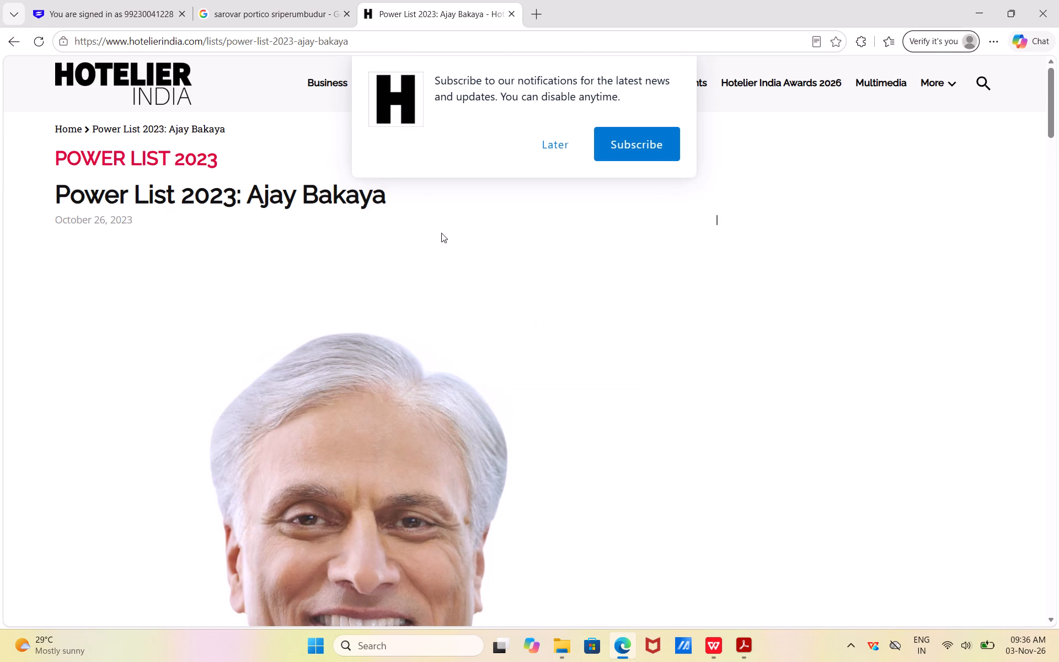
{"action": "left_click", "coordinate": [271, 8]}
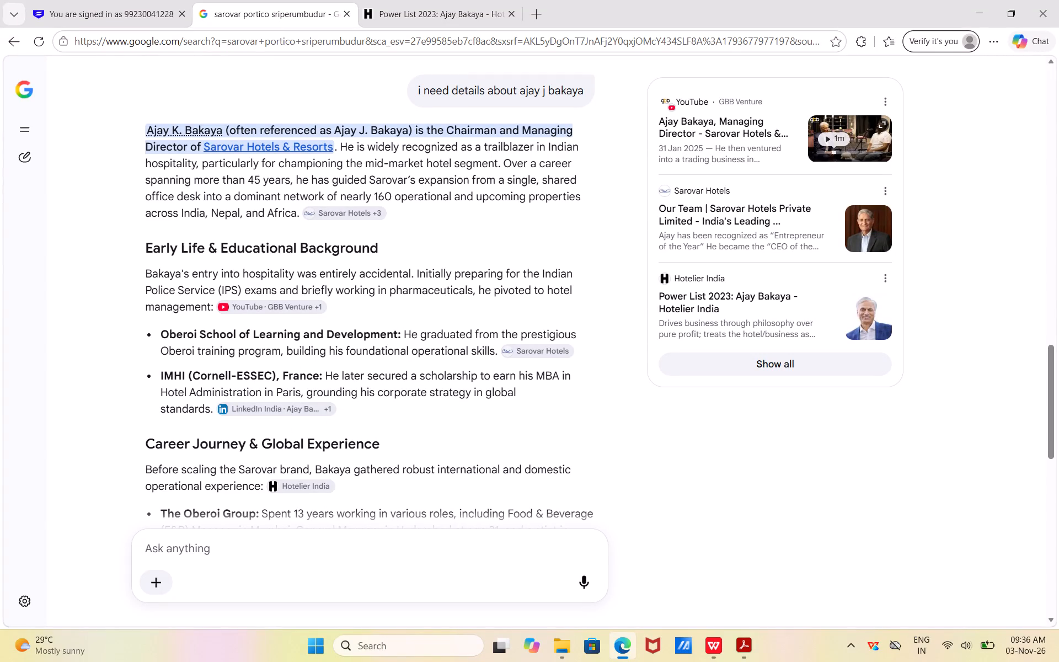
Ask the Google AI conversation for "images of bakaya sir".
{"action": "left_click", "coordinate": [217, 556]}
{"action": "key", "text": "i"}
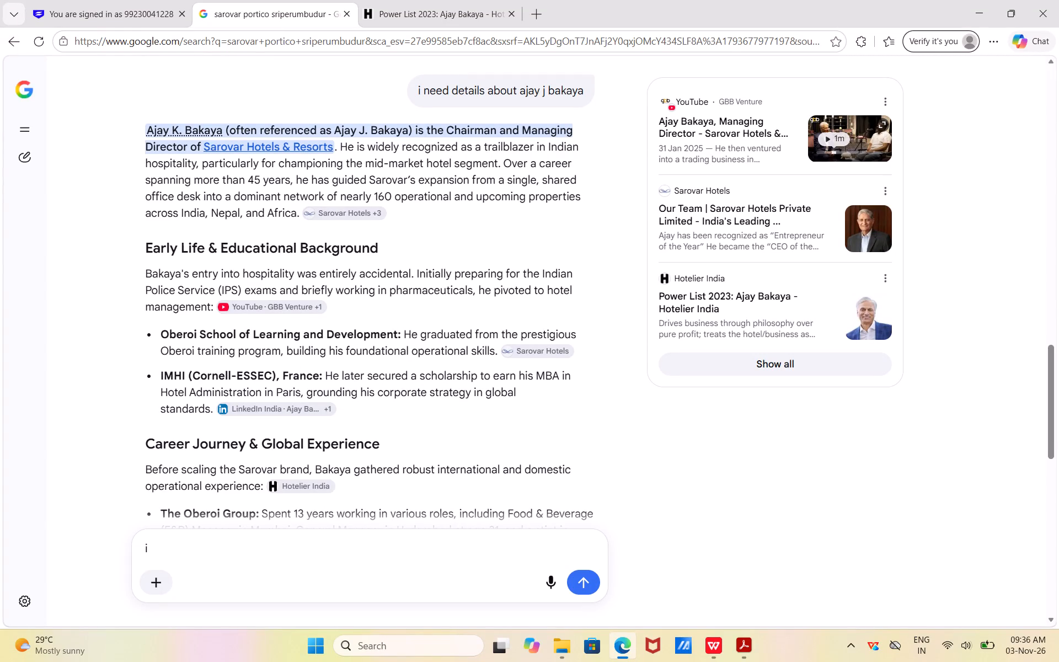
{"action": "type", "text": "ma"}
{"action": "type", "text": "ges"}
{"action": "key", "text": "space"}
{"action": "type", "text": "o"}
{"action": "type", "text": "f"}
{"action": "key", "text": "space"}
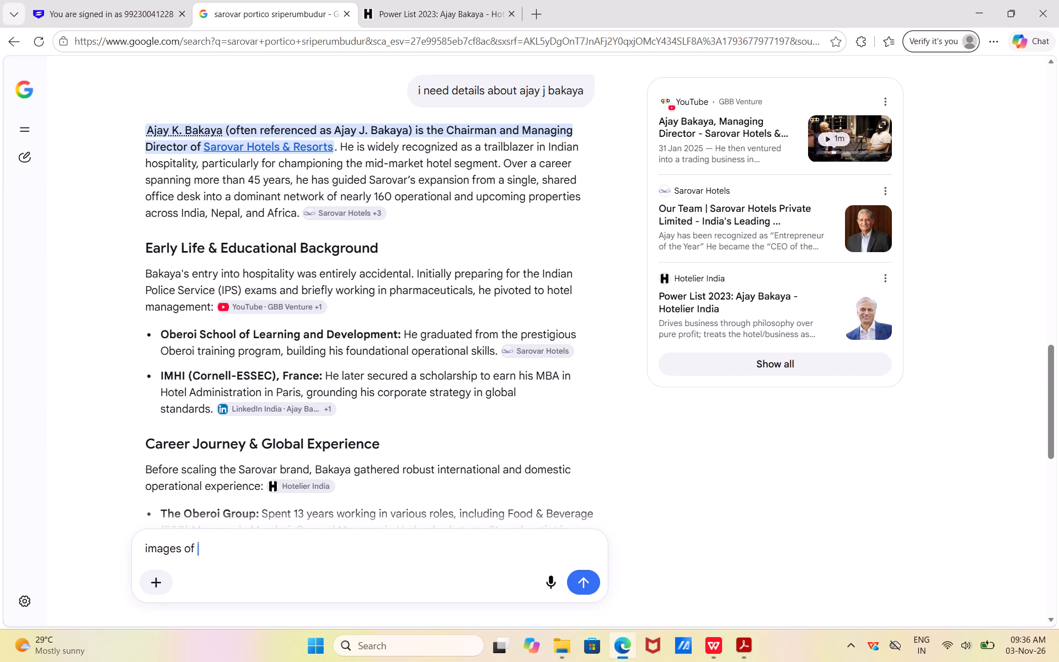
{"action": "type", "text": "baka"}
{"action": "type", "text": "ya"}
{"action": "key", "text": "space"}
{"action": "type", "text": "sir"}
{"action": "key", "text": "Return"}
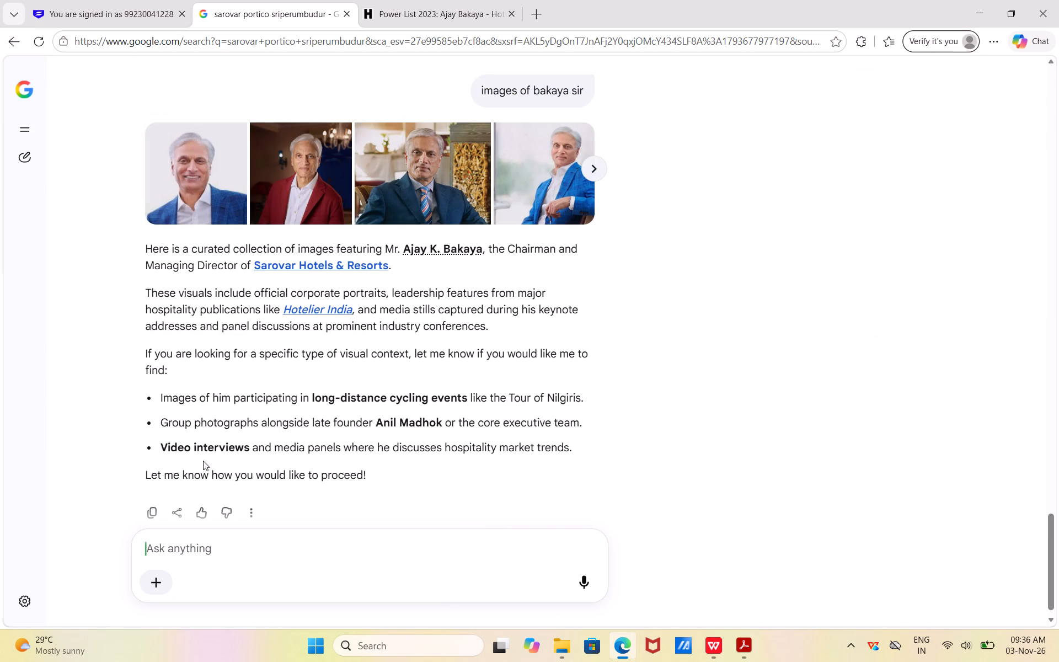
Save the first Ajay Bakaya portrait, the one sourced from LinkedIn, to the Downloads folder as 1583212464540.jpg.
{"action": "left_click", "coordinate": [211, 196]}
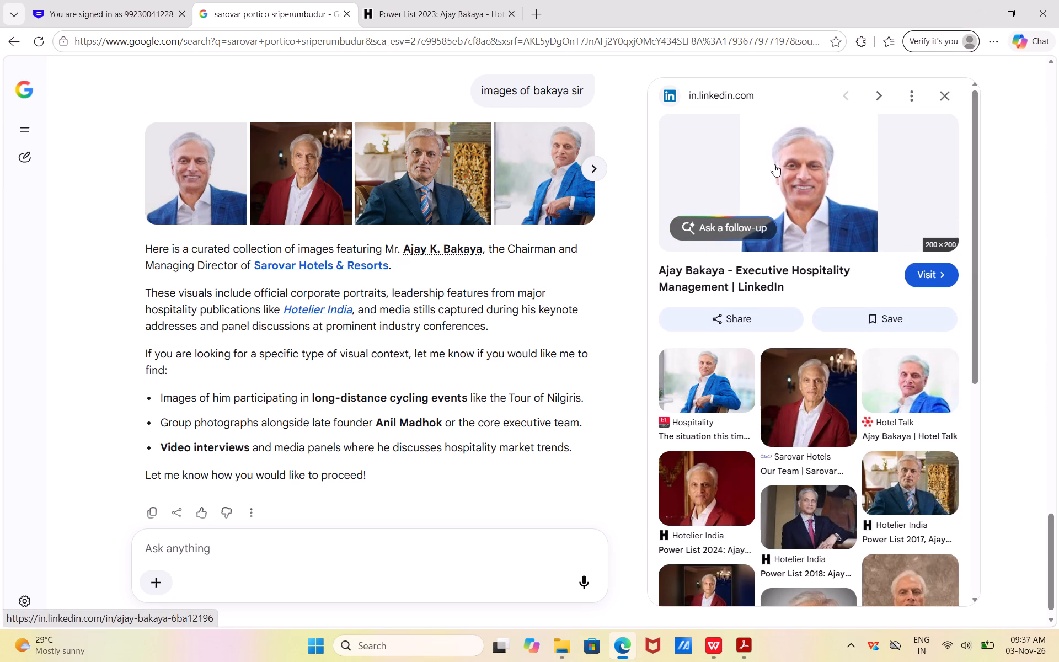
{"action": "left_click", "coordinate": [831, 150]}
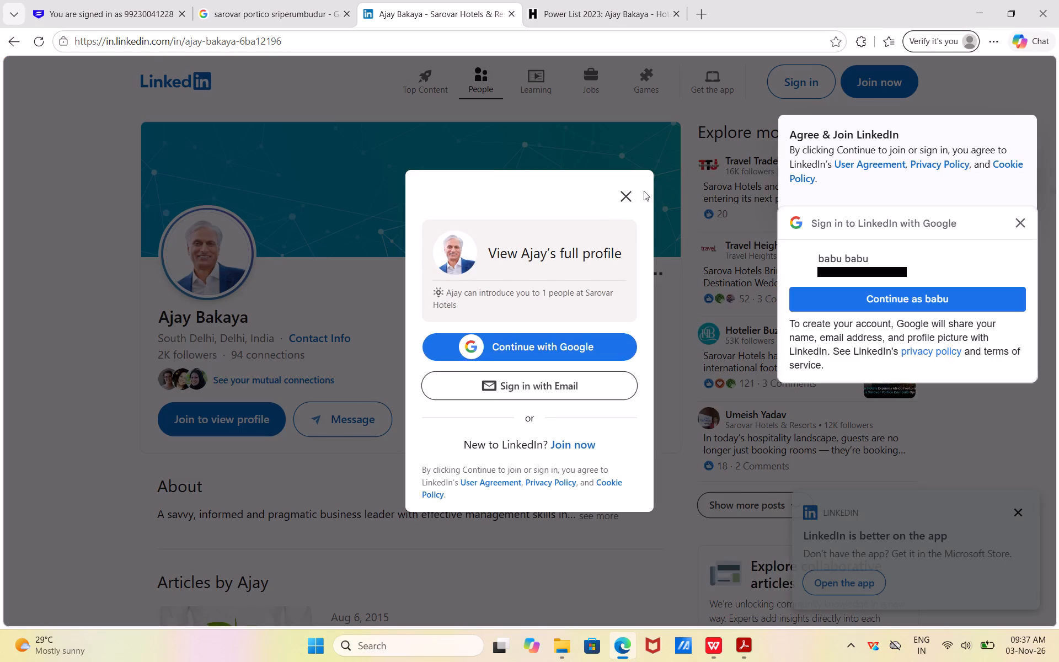
{"action": "left_click", "coordinate": [624, 193]}
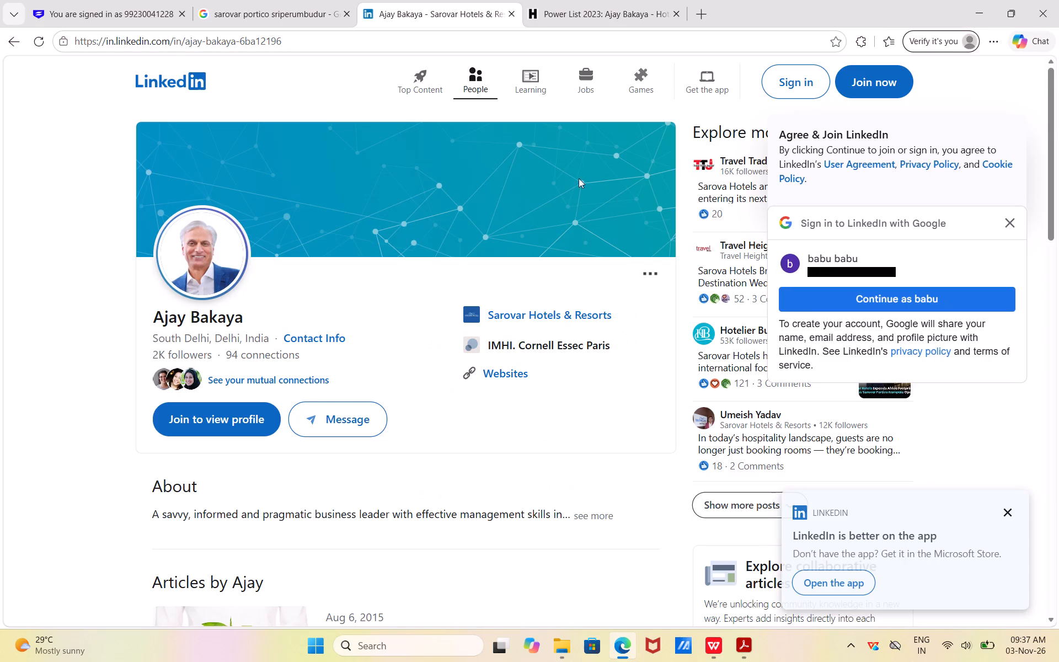
{"action": "left_click", "coordinate": [313, 15]}
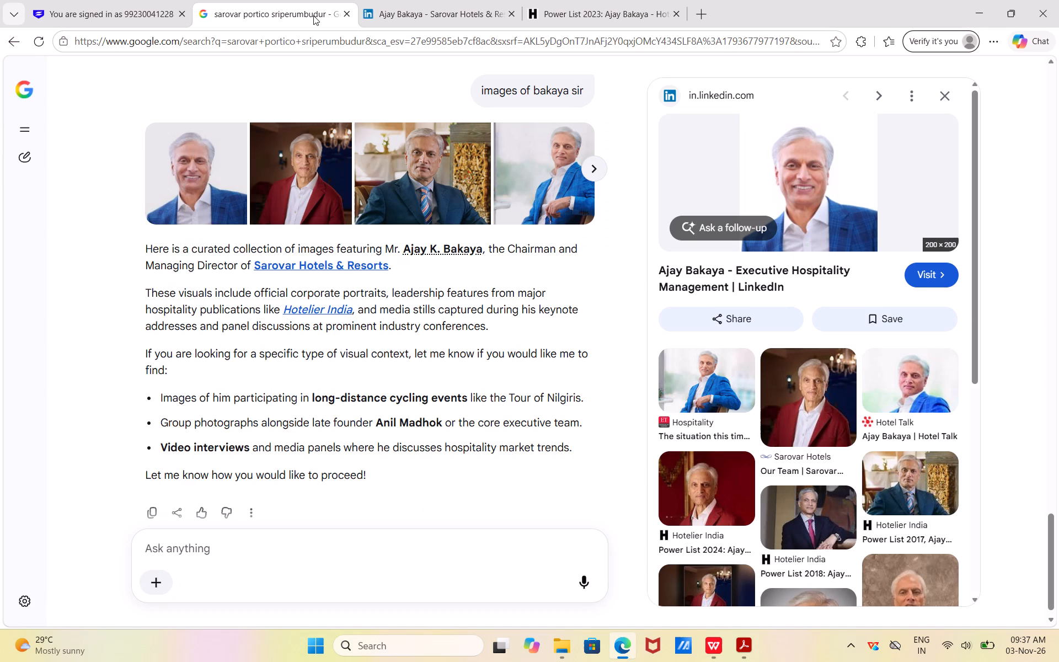
{"action": "right_click", "coordinate": [741, 159]}
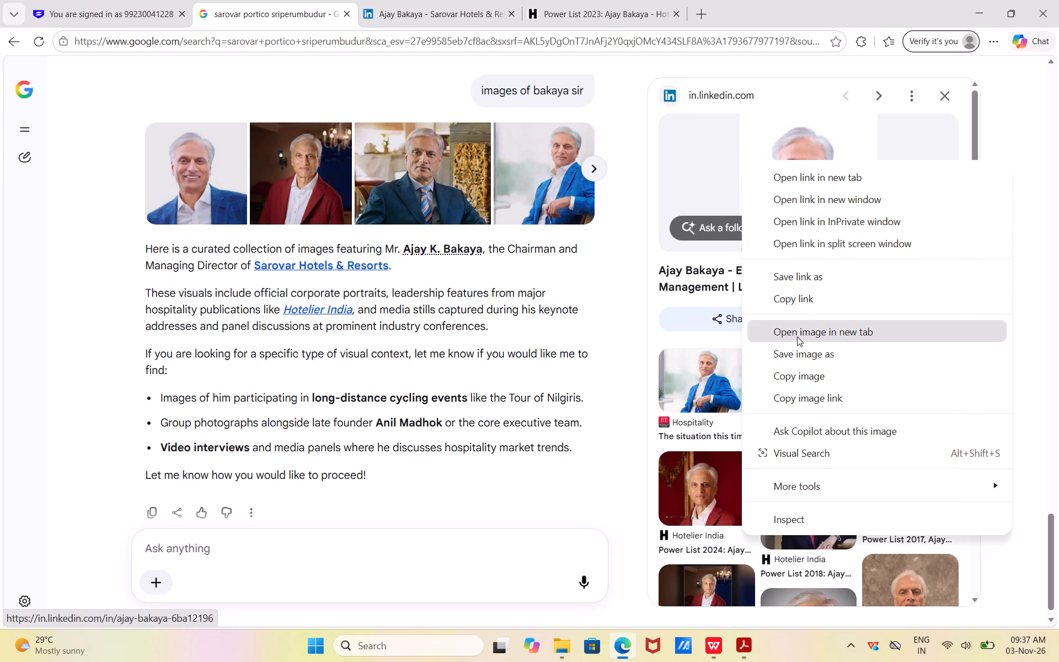
{"action": "left_click", "coordinate": [796, 349]}
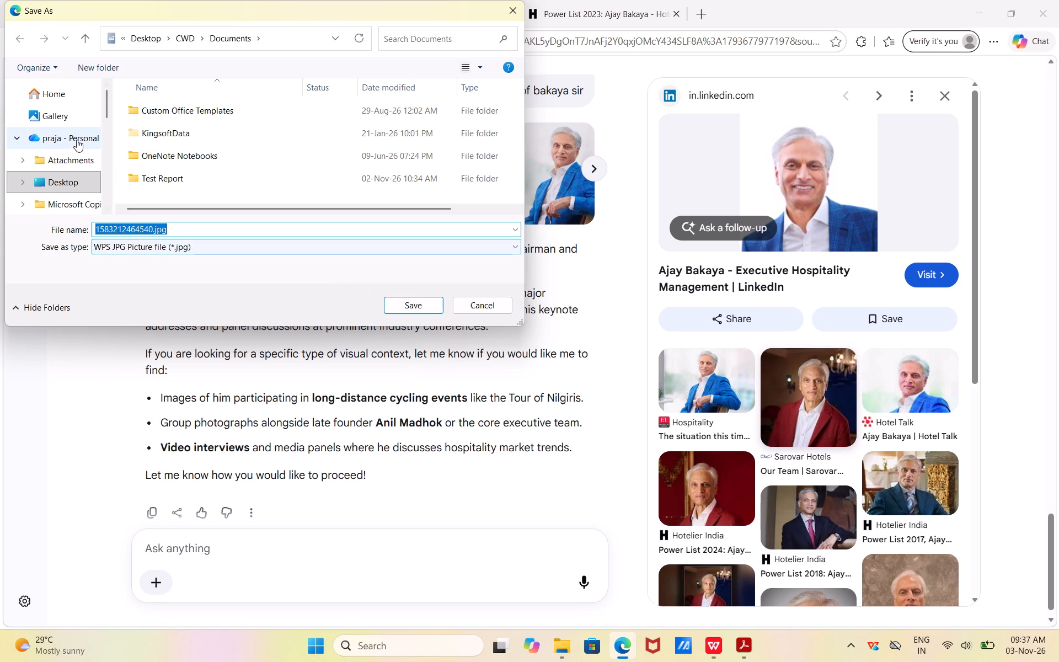
{"action": "scroll", "coordinate": [66, 161], "scroll_direction": "down", "scroll_amount": 1}
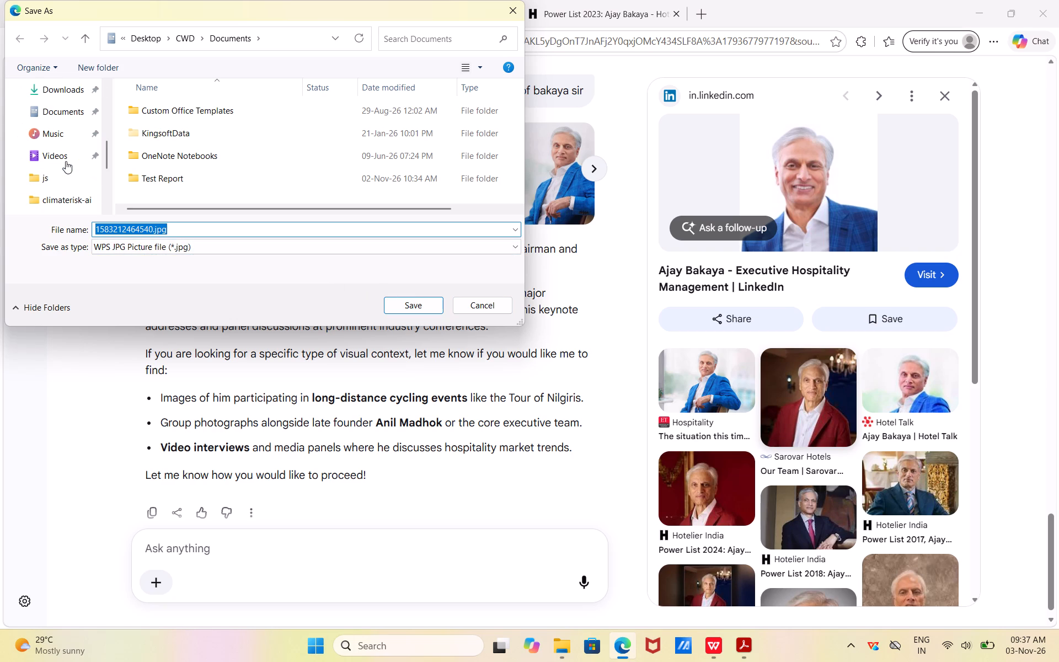
{"action": "left_click", "coordinate": [50, 94]}
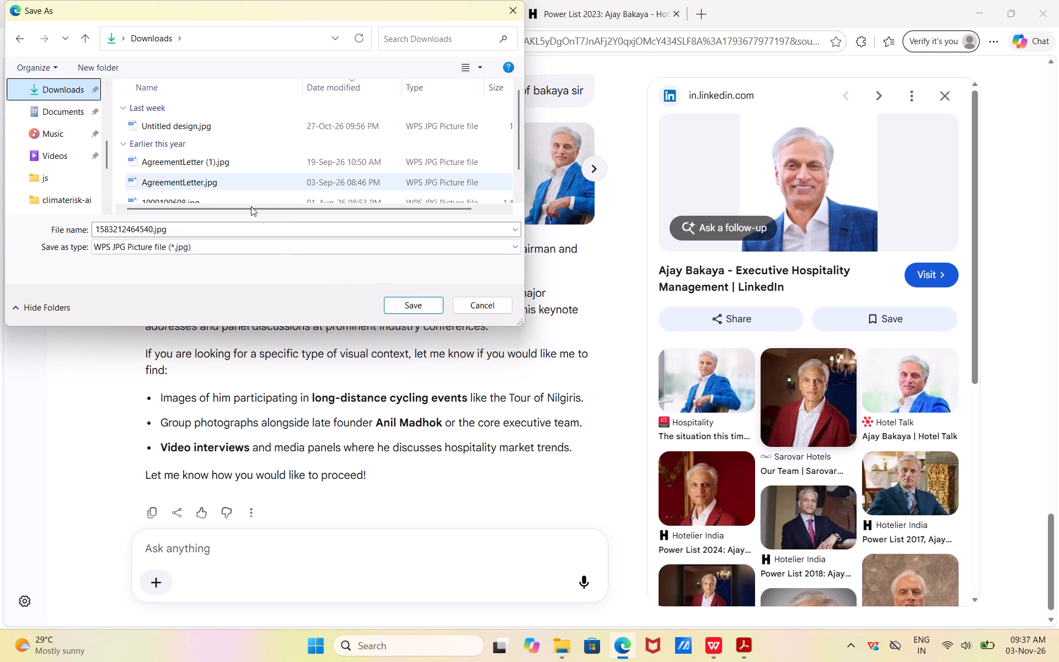
{"action": "left_click", "coordinate": [417, 304]}
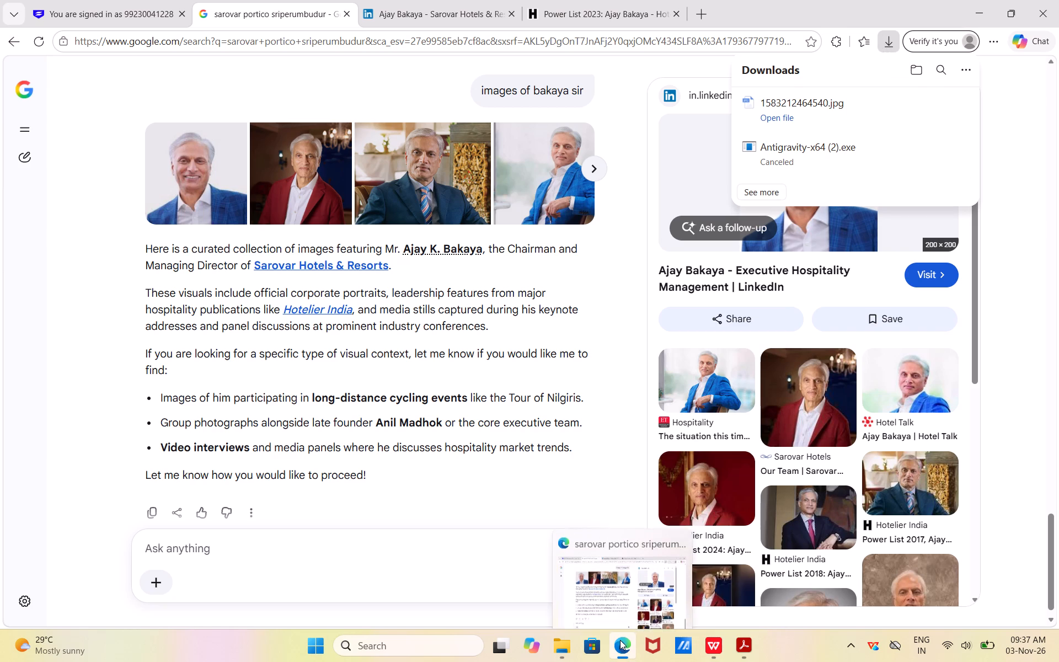
In the WPS report, insert the picture 1583212464540.jpg from Downloads into the blank area below the Sarovar Portico Sriperumbudur introduction.
{"action": "left_click", "coordinate": [712, 641]}
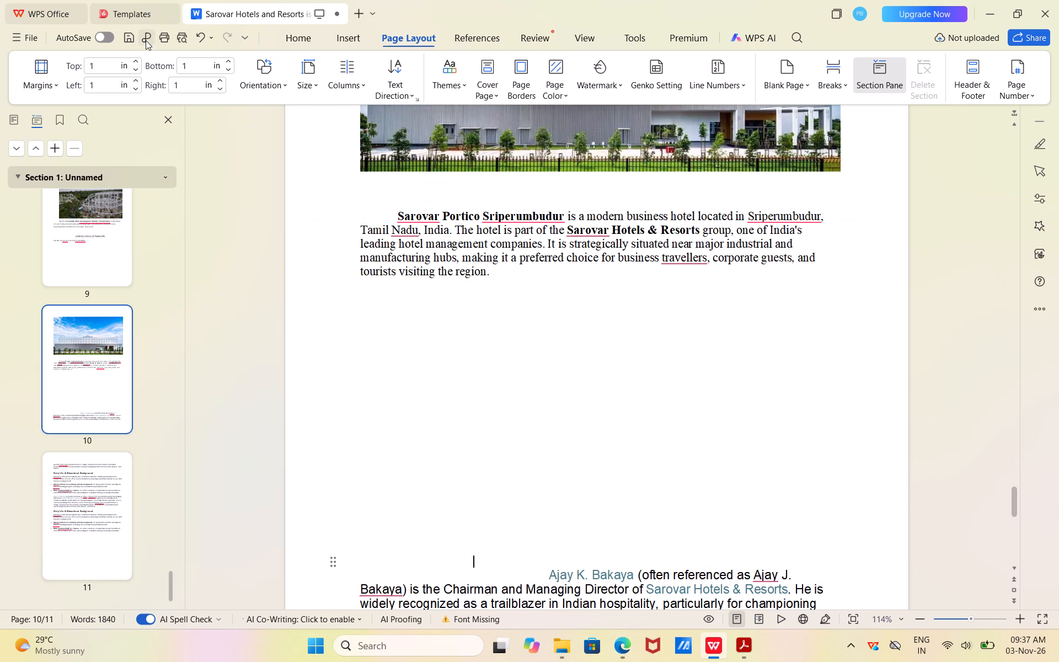
{"action": "left_click", "coordinate": [445, 361]}
{"action": "left_click", "coordinate": [720, 324]}
{"action": "left_click", "coordinate": [356, 33]}
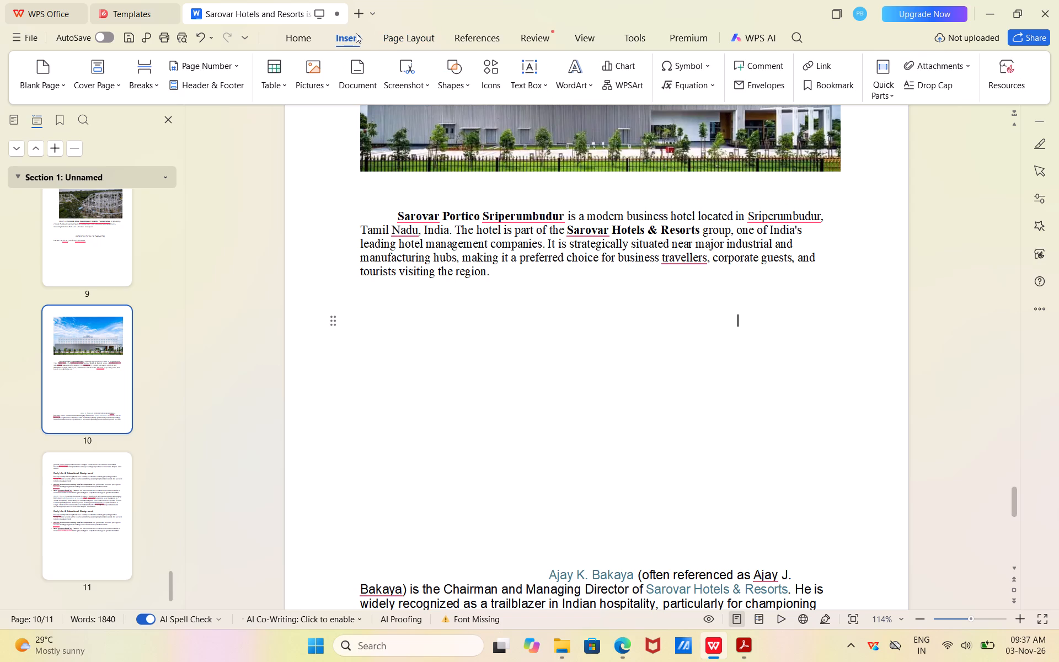
{"action": "left_click", "coordinate": [317, 84]}
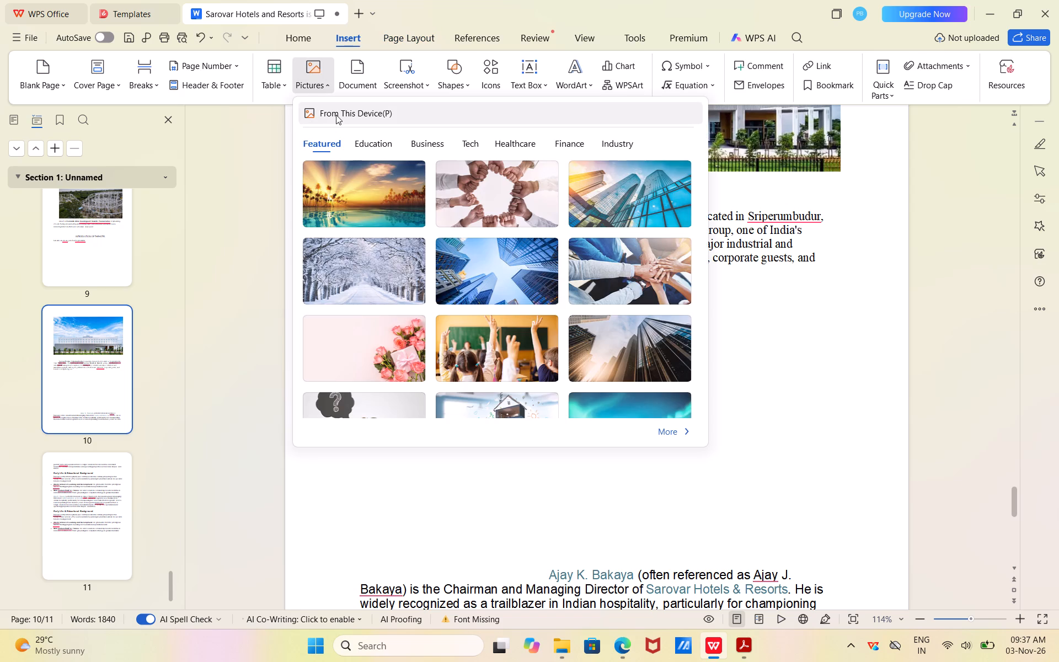
{"action": "left_click", "coordinate": [336, 115]}
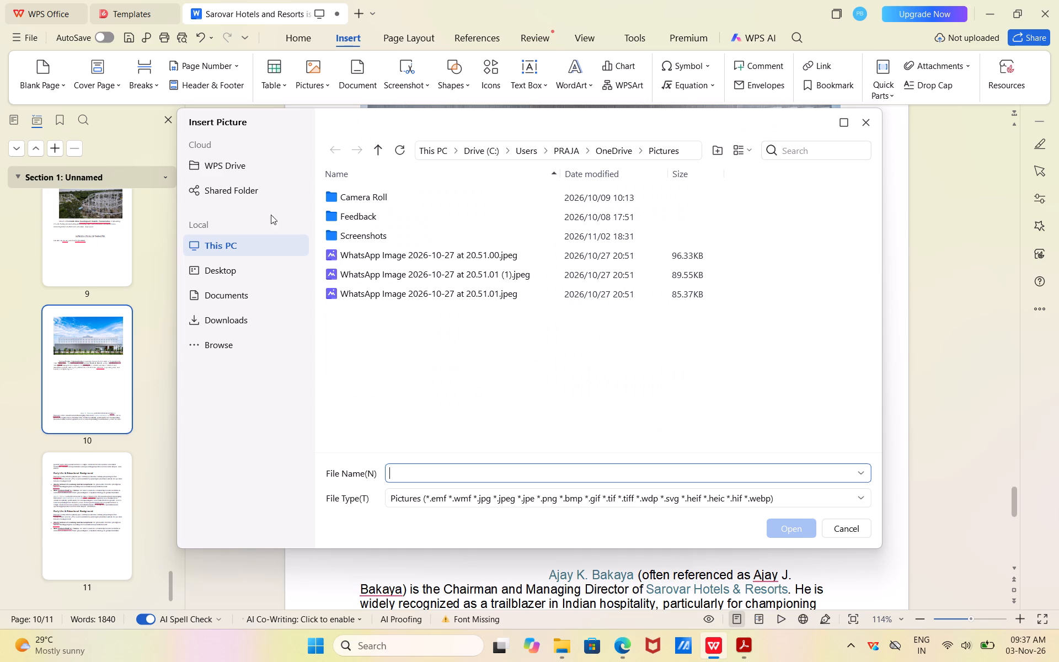
{"action": "left_click", "coordinate": [232, 319]}
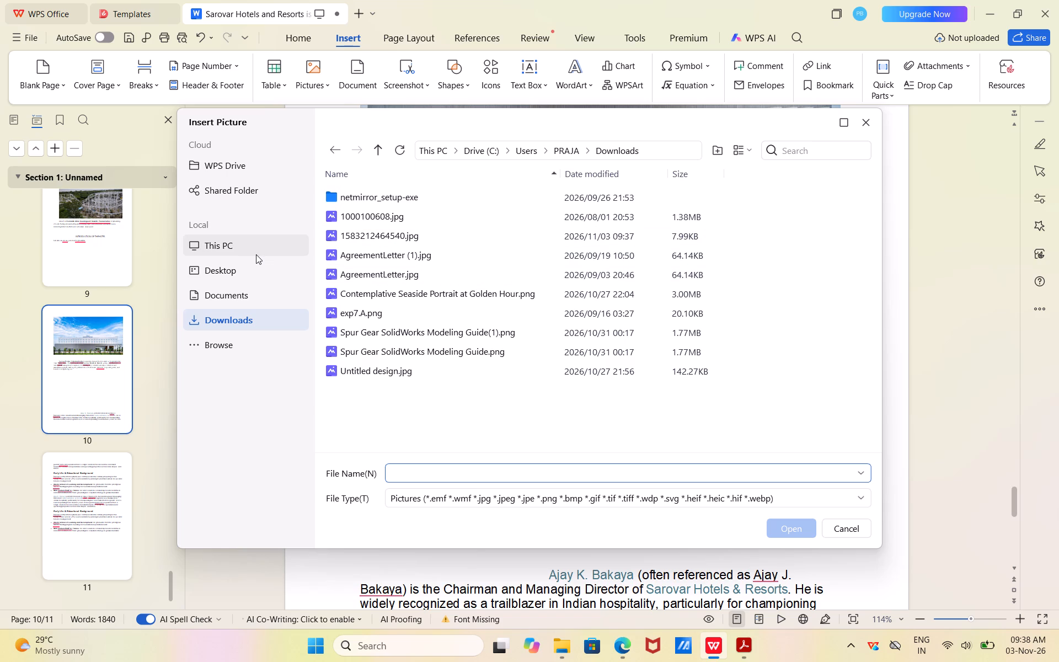
{"action": "left_click", "coordinate": [247, 296]}
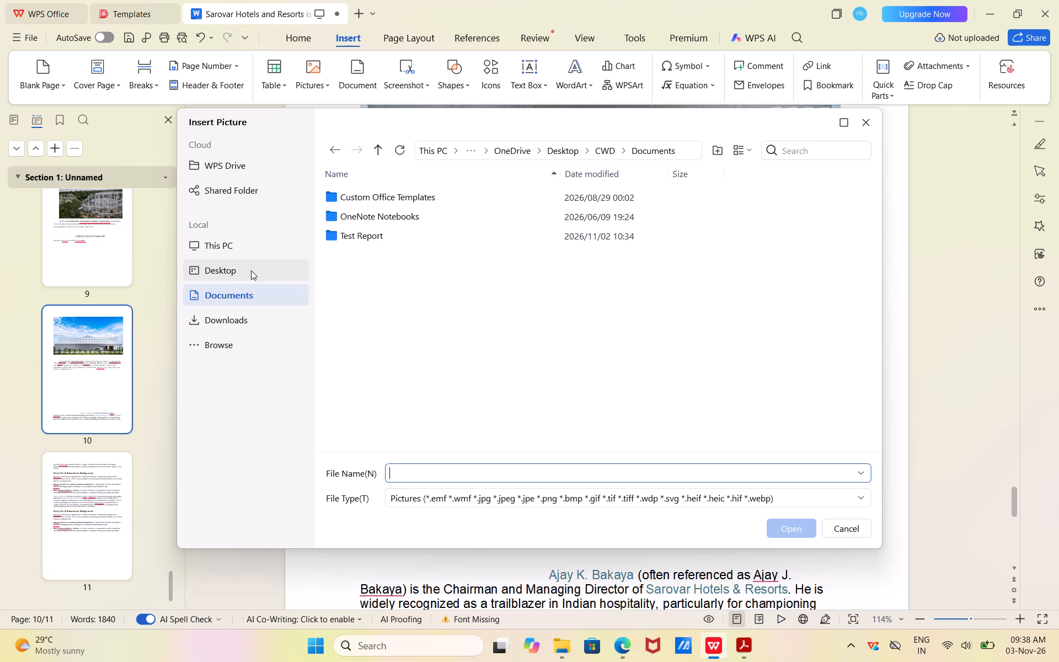
{"action": "left_click", "coordinate": [250, 263]}
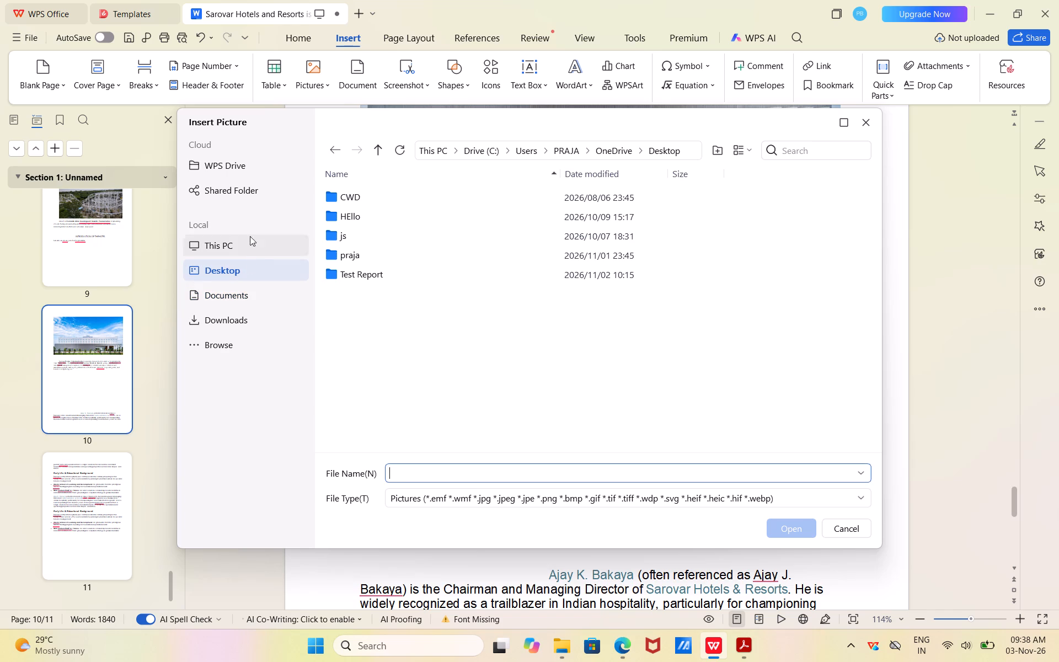
{"action": "left_click", "coordinate": [238, 319]}
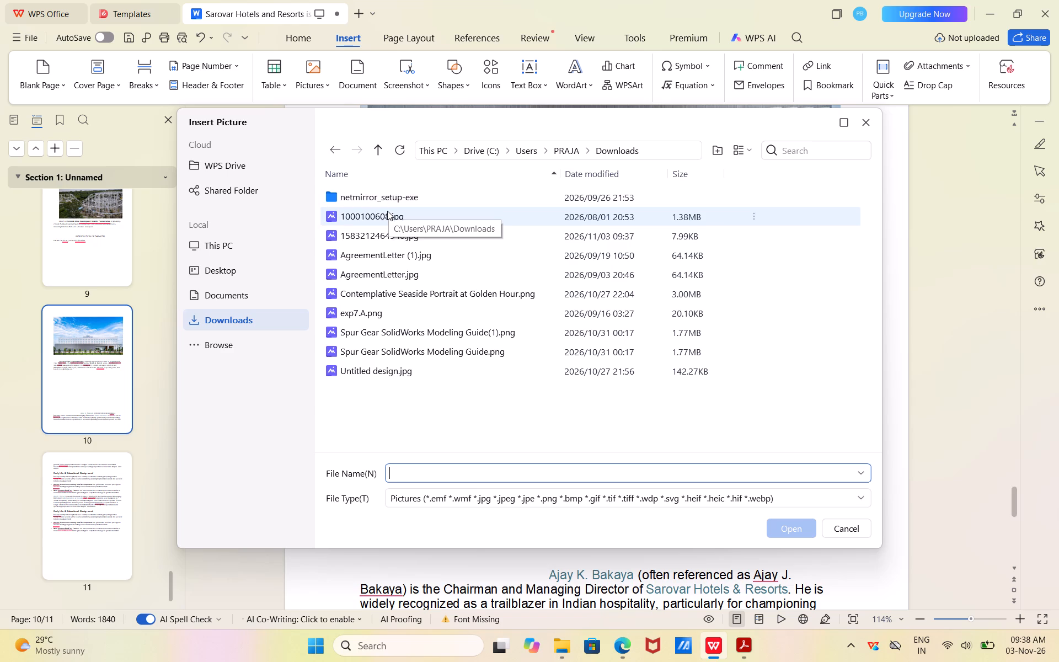
{"action": "double_click", "coordinate": [387, 238]}
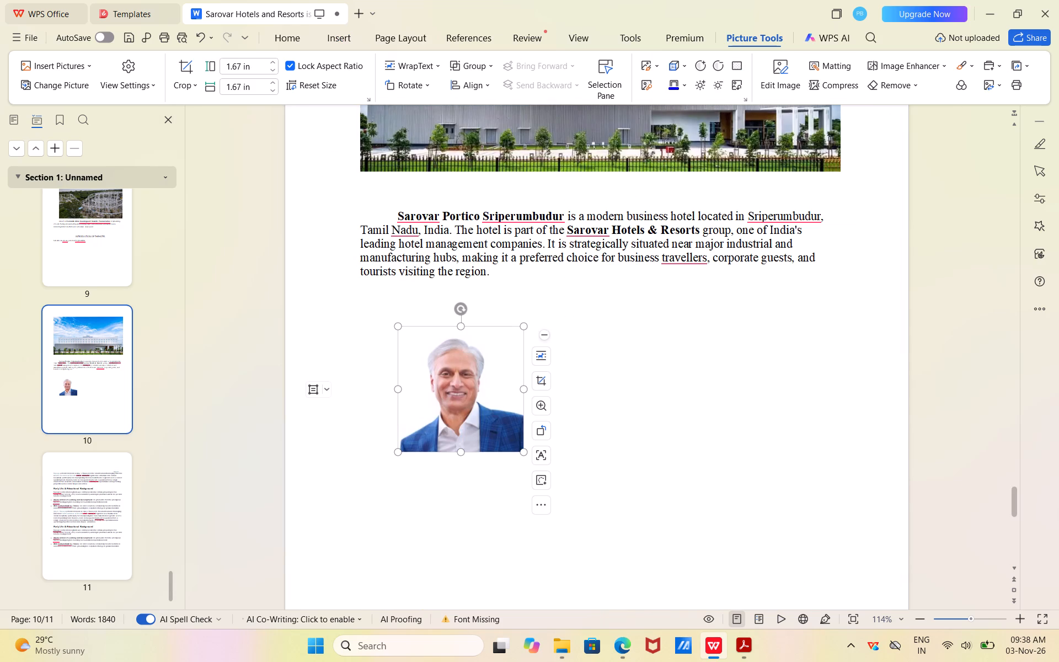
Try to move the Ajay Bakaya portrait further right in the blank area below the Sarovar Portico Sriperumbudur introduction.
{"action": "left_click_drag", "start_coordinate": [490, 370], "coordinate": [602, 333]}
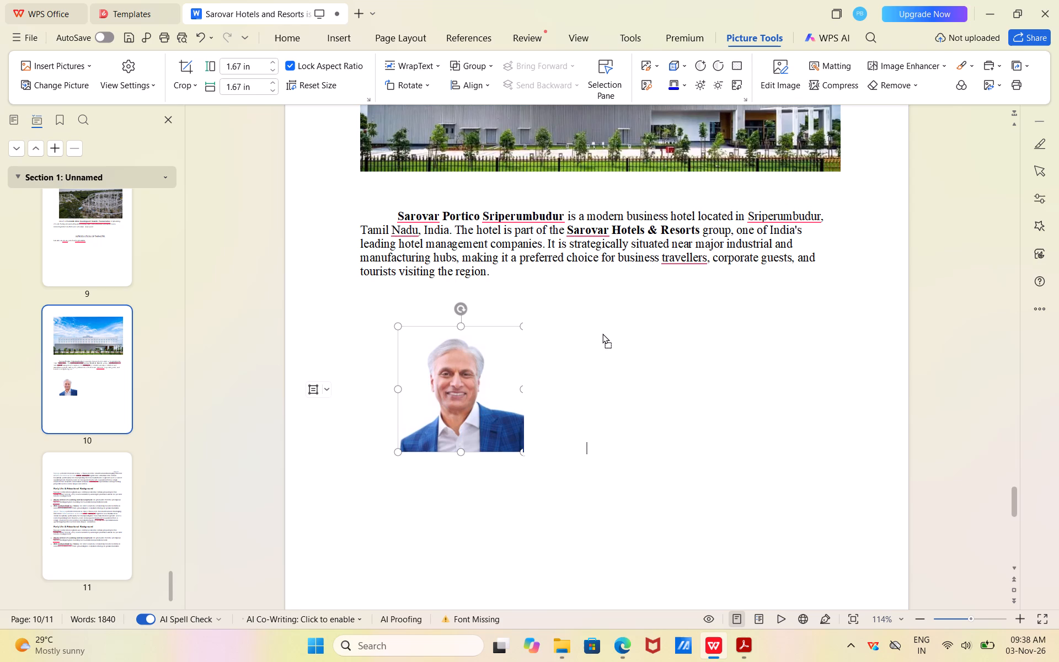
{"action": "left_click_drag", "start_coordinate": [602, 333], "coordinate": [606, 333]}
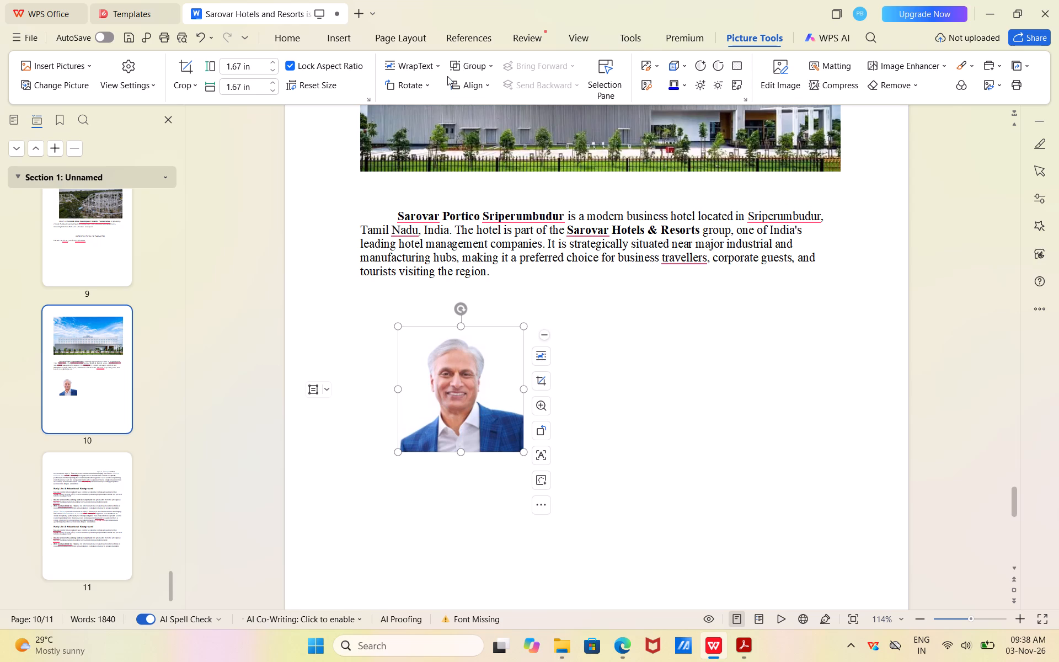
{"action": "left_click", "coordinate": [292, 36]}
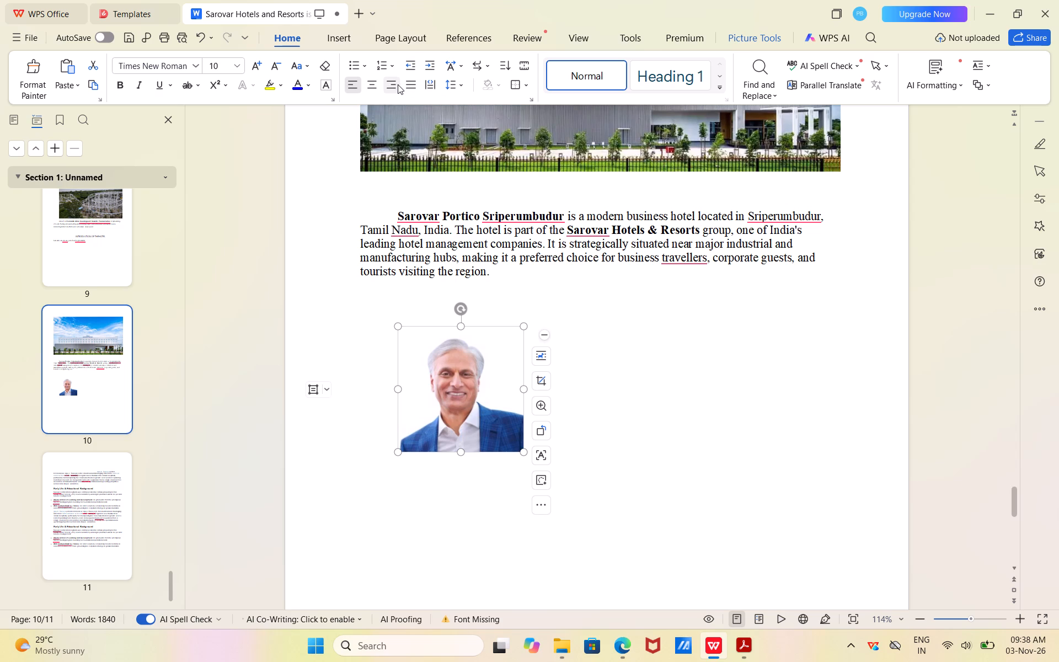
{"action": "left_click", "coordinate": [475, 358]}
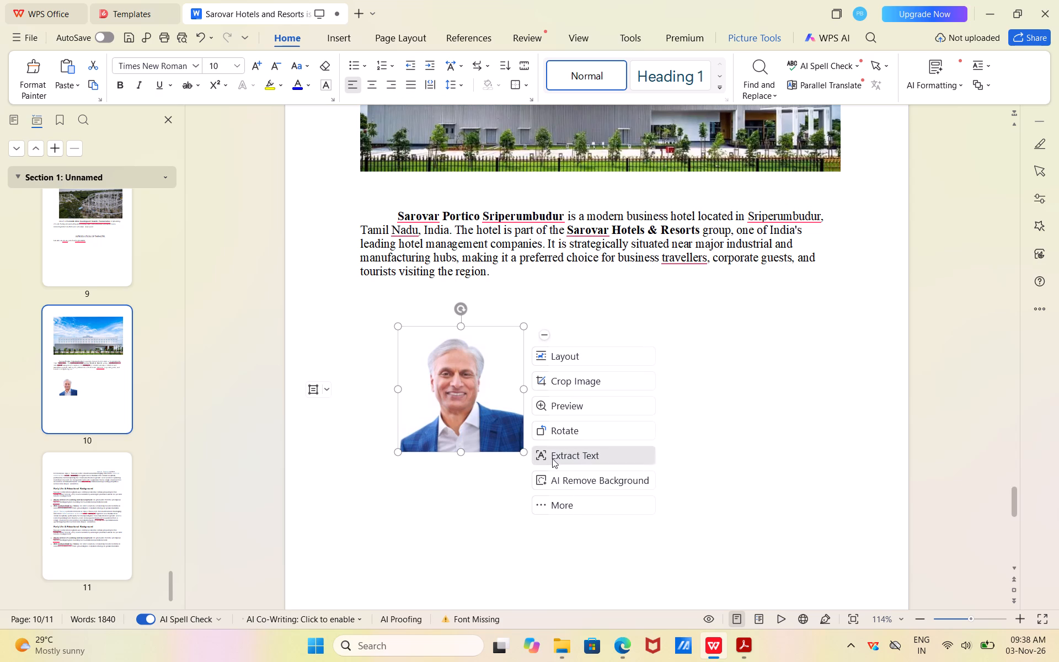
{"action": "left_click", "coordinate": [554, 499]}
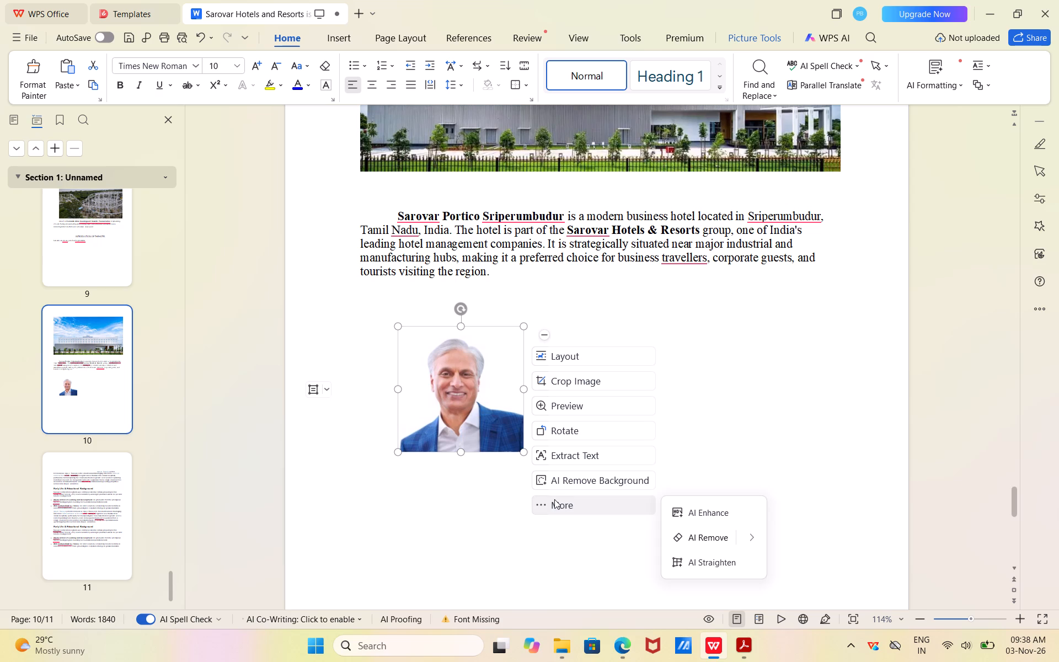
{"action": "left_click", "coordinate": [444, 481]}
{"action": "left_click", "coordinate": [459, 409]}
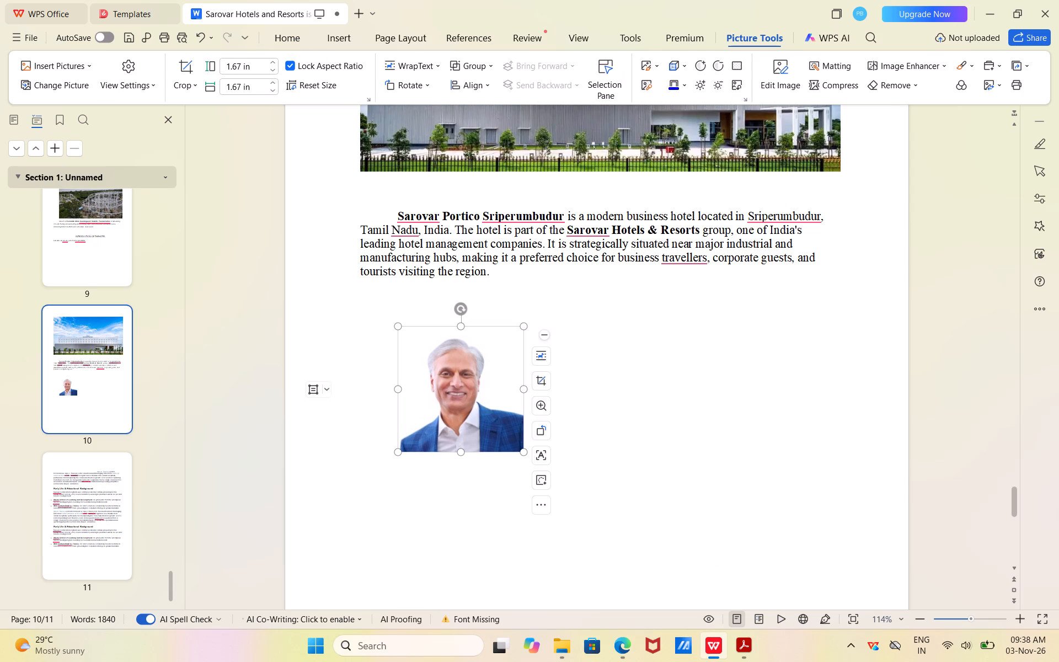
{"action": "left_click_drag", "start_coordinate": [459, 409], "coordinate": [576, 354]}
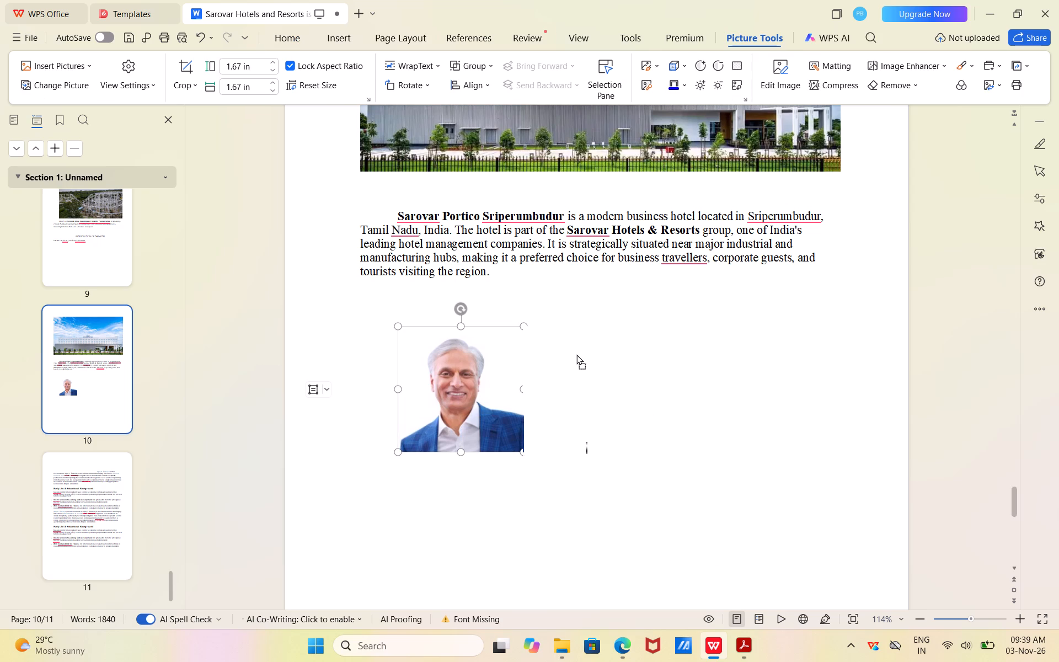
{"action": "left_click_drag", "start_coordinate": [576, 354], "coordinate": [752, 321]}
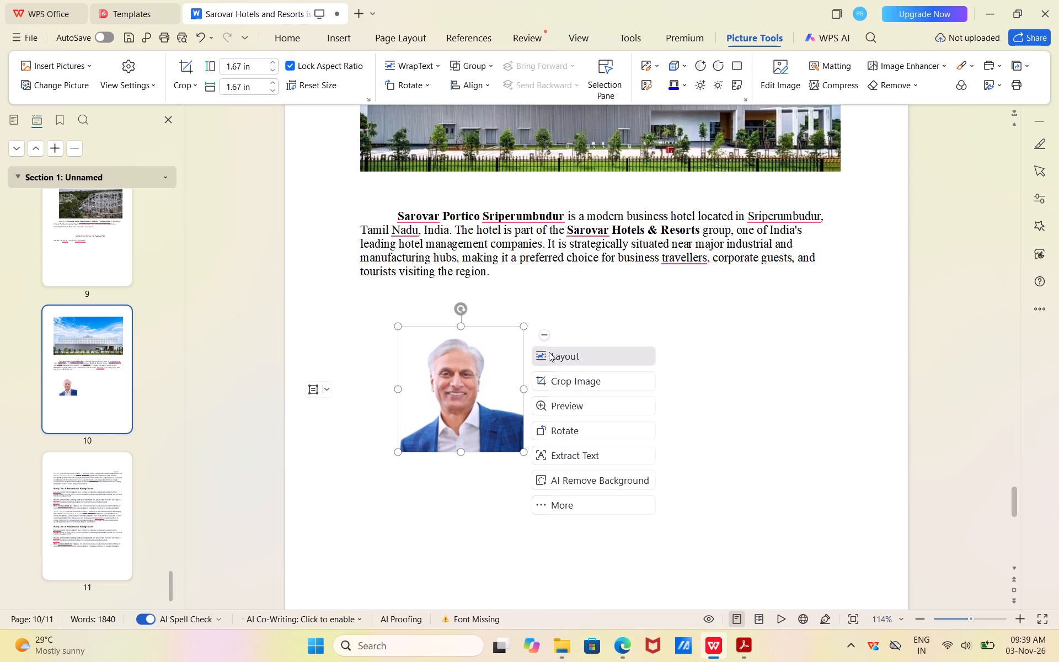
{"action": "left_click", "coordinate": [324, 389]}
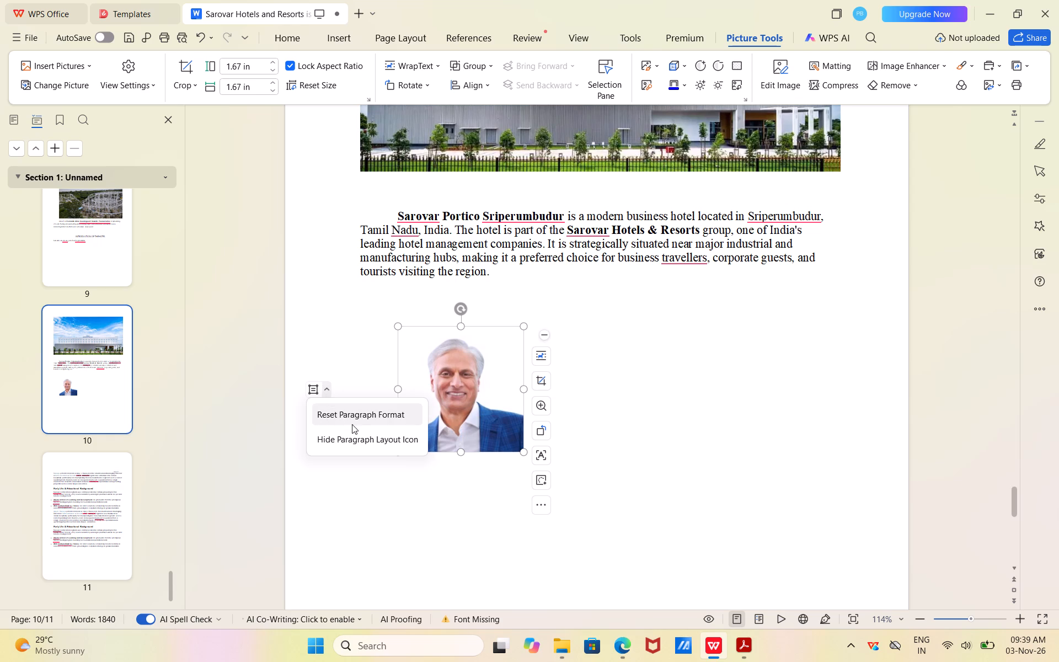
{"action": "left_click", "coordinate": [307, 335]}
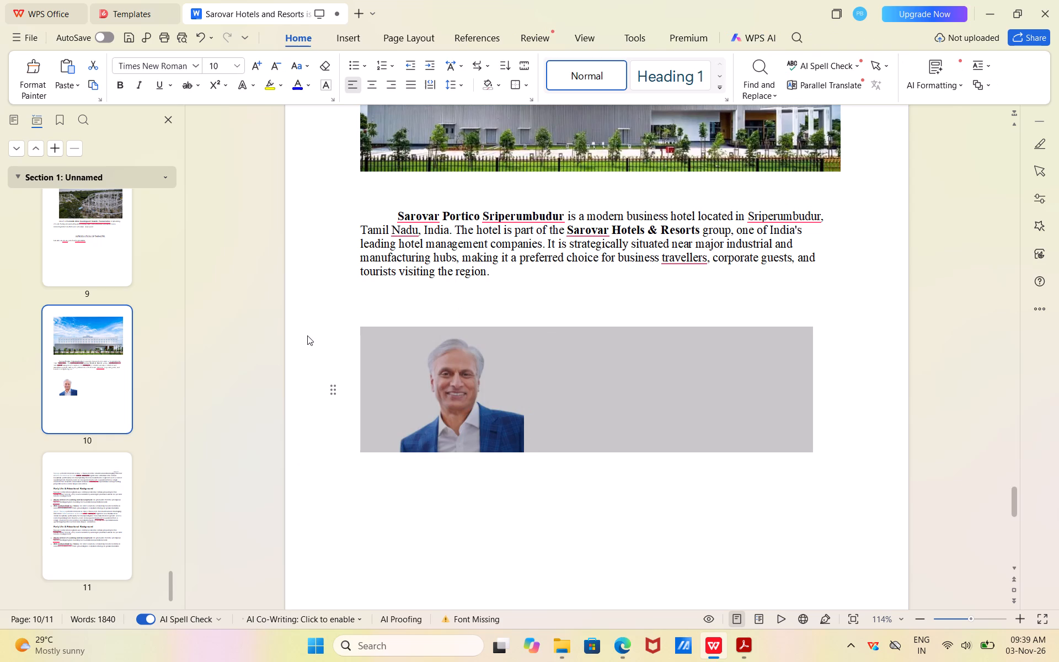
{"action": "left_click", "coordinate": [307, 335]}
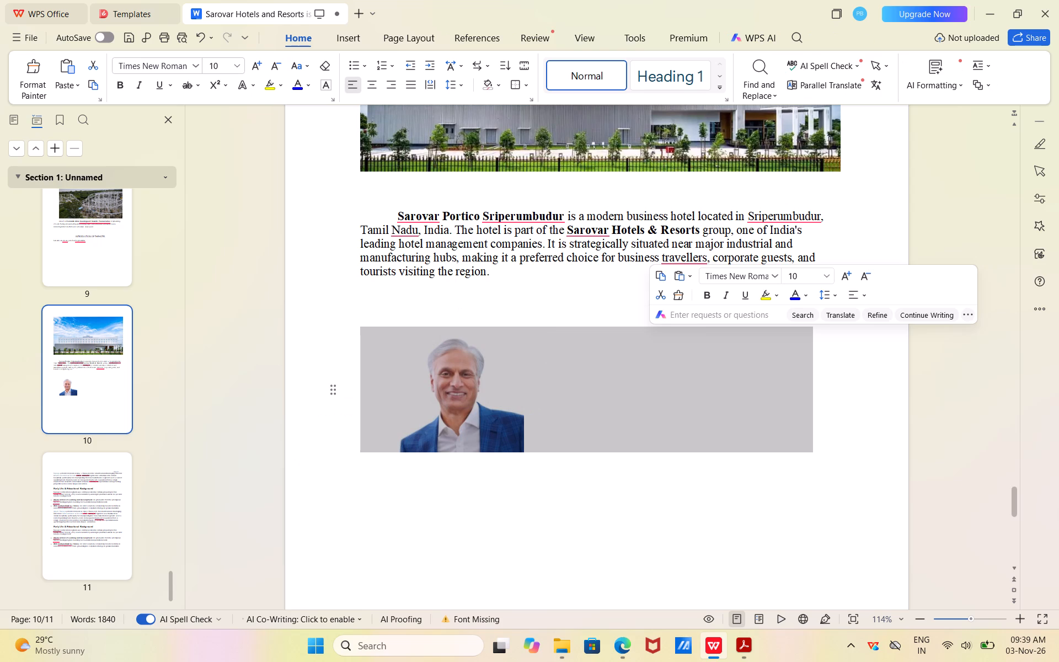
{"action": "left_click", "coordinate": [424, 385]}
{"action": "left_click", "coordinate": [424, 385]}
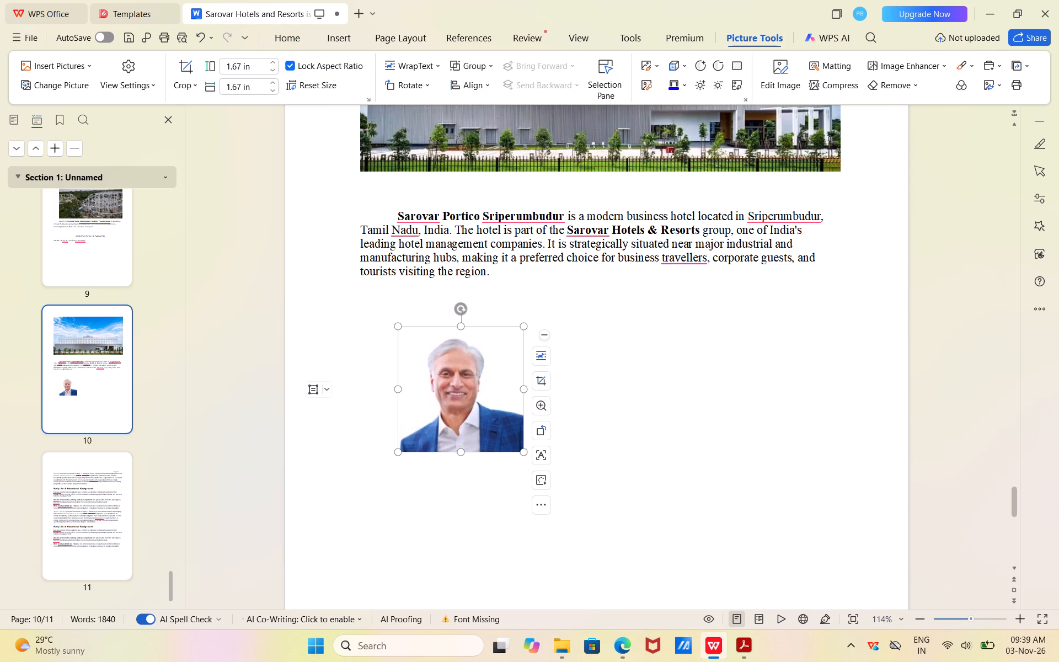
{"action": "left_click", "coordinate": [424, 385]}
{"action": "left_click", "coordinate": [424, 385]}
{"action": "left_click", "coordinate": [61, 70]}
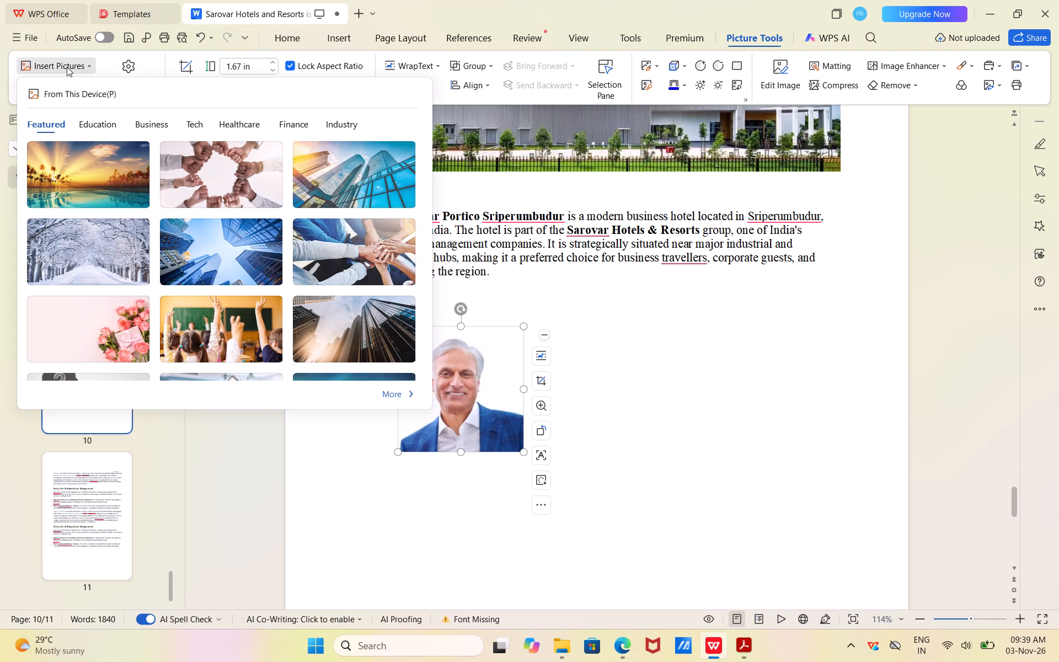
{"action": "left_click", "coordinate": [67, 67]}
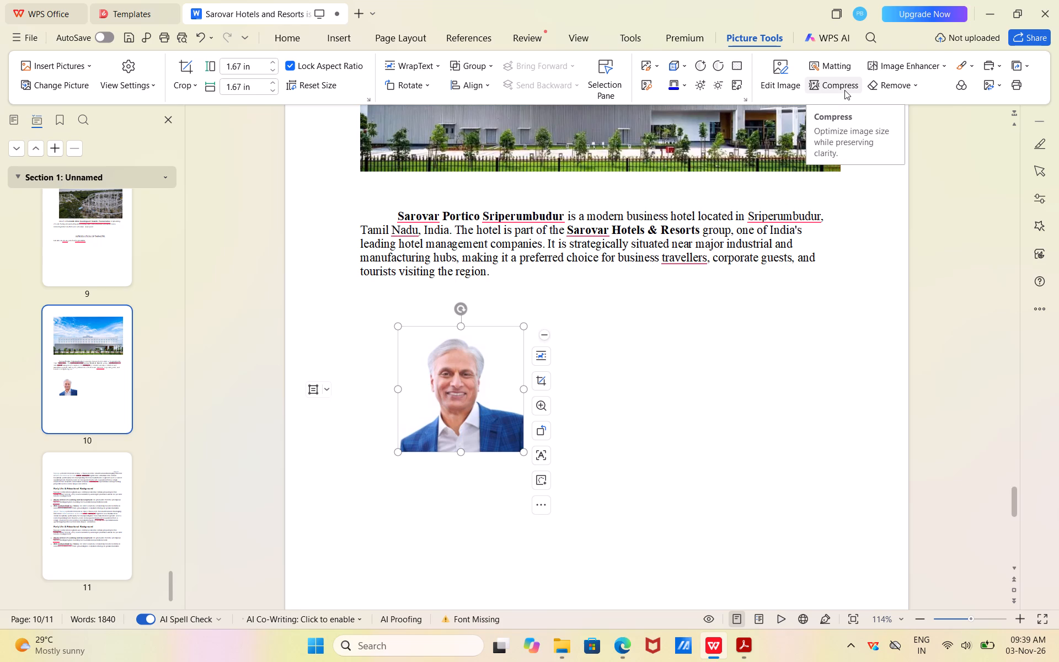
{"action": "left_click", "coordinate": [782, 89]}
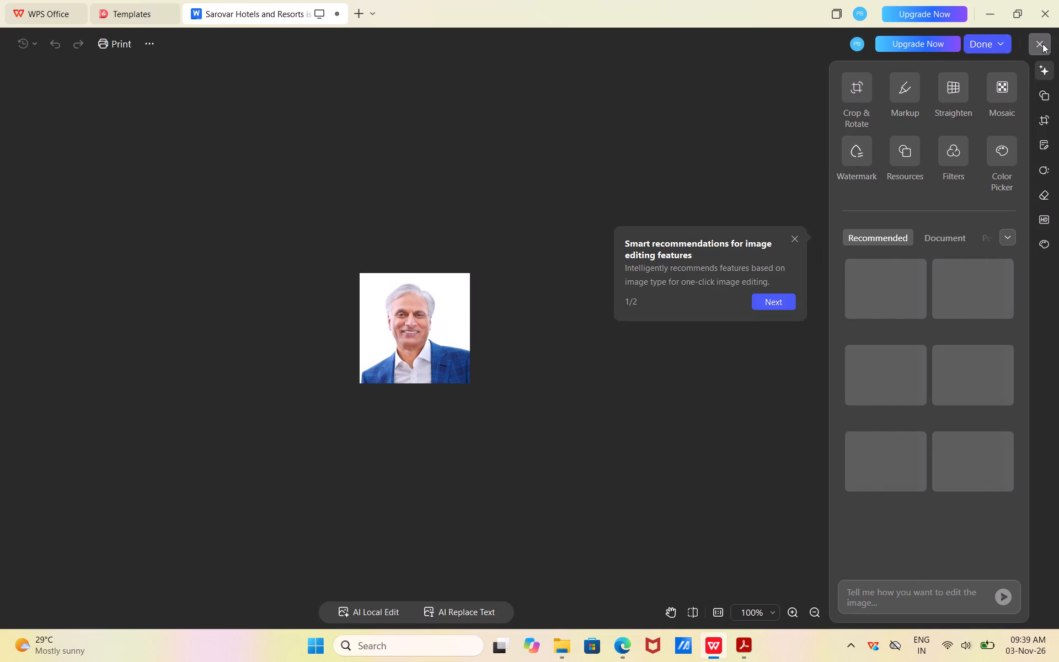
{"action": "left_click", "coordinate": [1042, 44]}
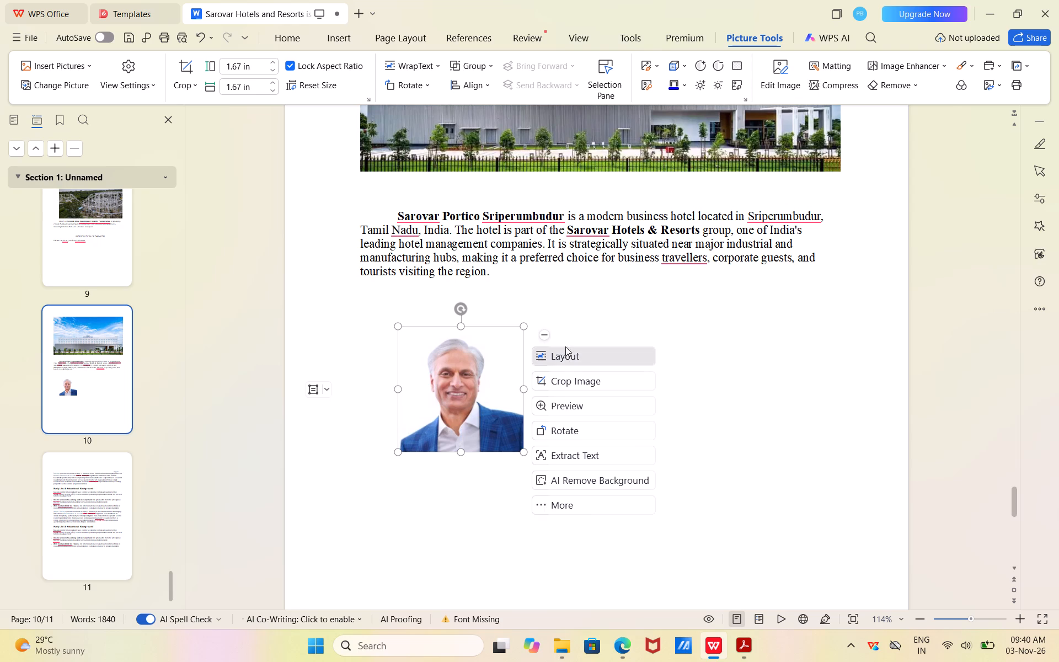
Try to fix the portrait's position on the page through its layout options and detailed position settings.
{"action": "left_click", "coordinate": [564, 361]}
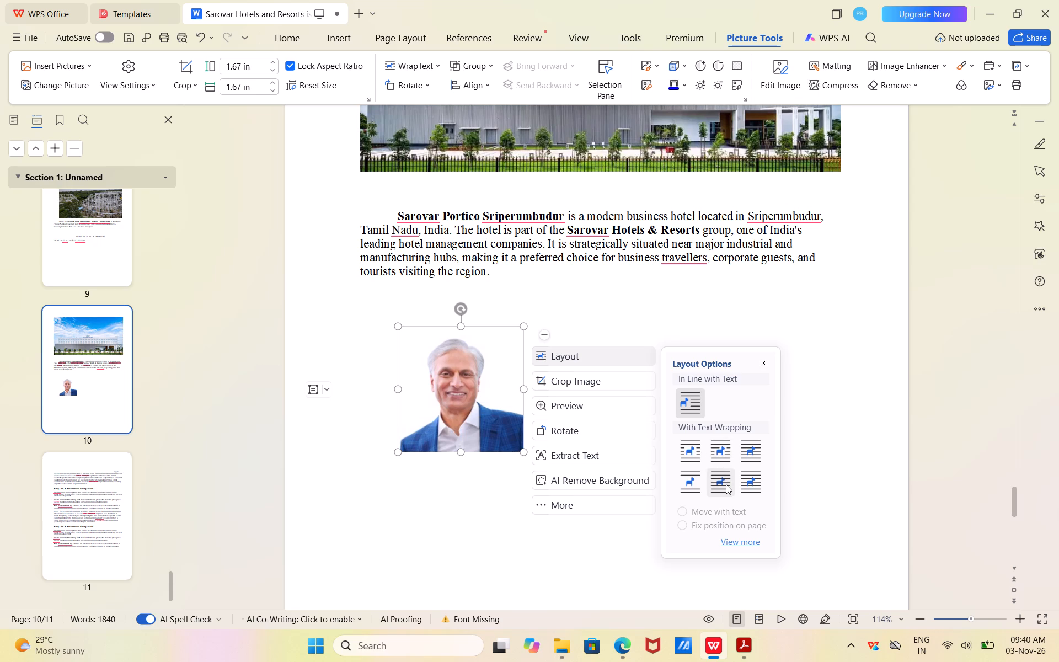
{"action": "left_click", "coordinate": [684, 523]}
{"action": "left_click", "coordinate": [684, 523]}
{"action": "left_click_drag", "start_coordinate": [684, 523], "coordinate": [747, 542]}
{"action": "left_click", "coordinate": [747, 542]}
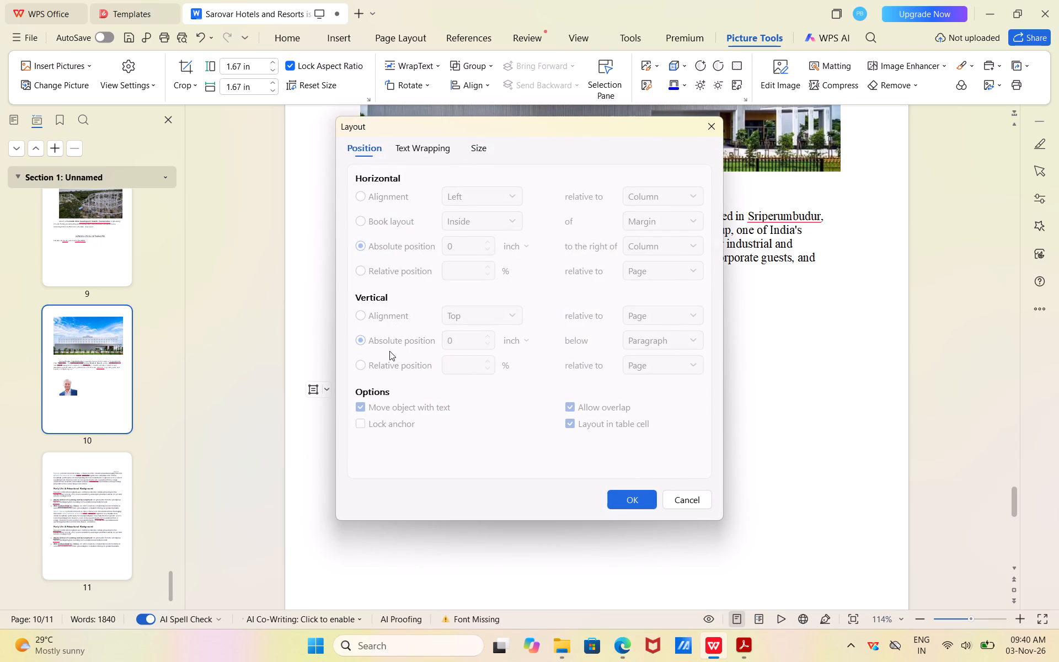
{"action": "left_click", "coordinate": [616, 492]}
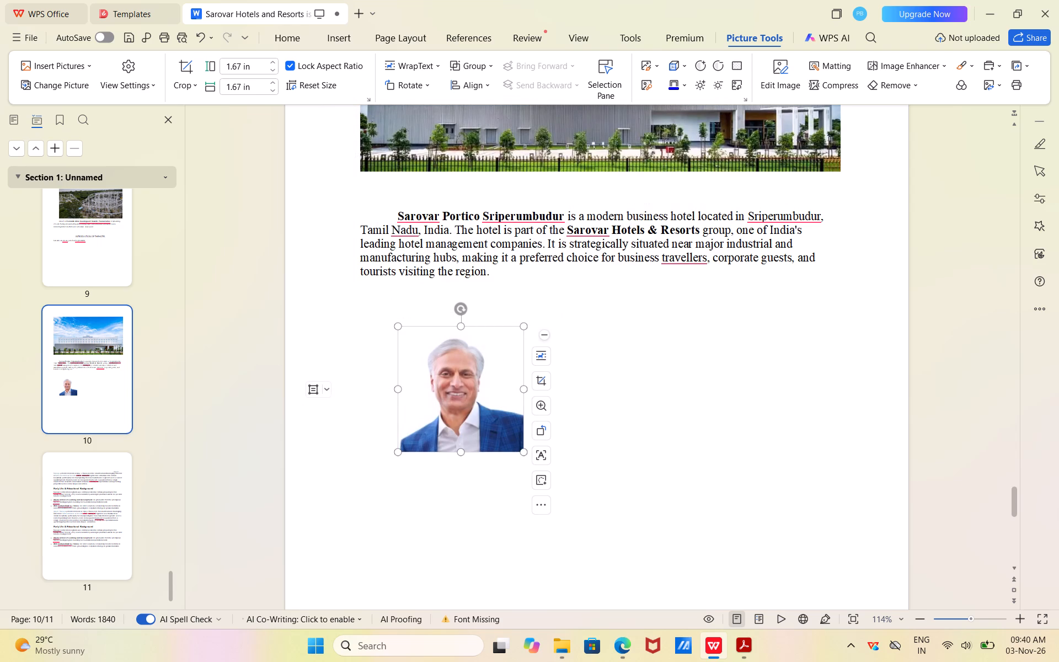
Reduce the portrait's height slightly to about 1.64 in, keeping its width.
{"action": "left_click_drag", "start_coordinate": [461, 325], "coordinate": [466, 327]}
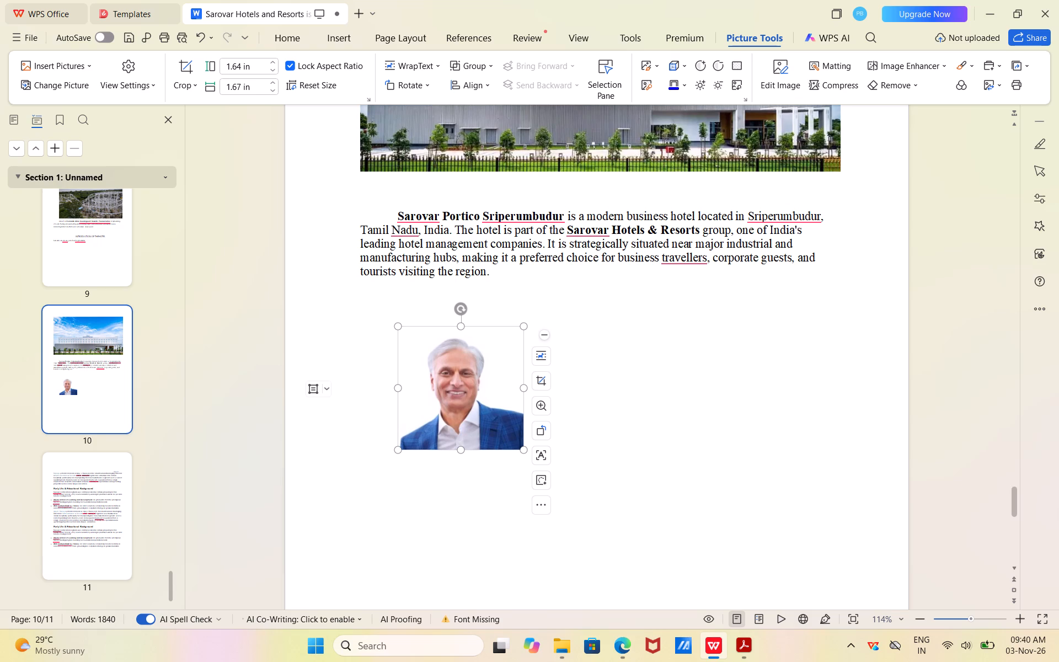
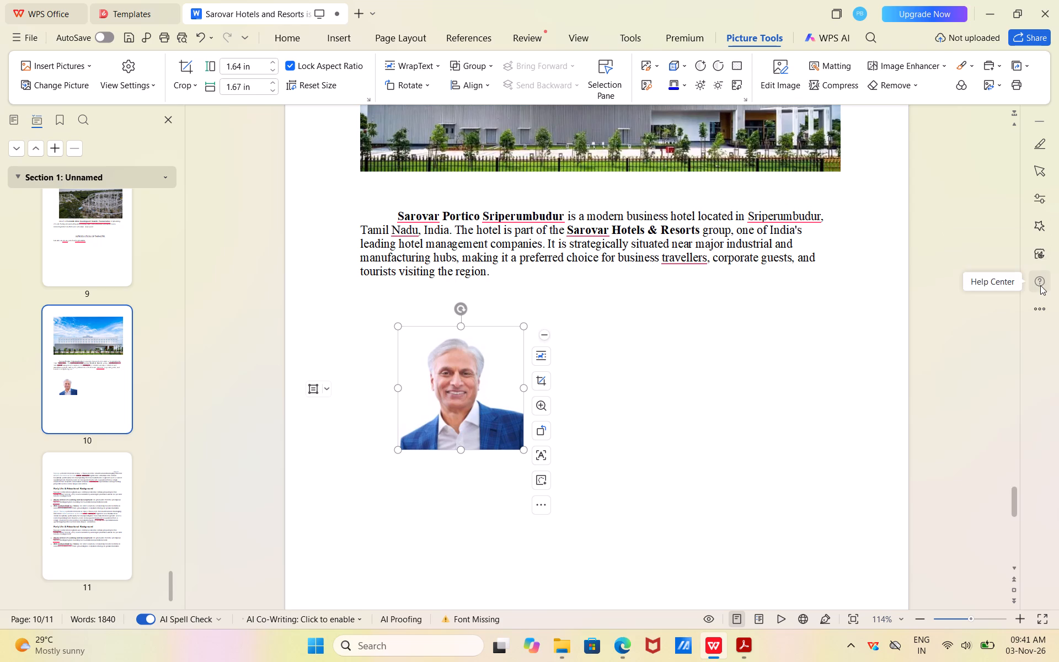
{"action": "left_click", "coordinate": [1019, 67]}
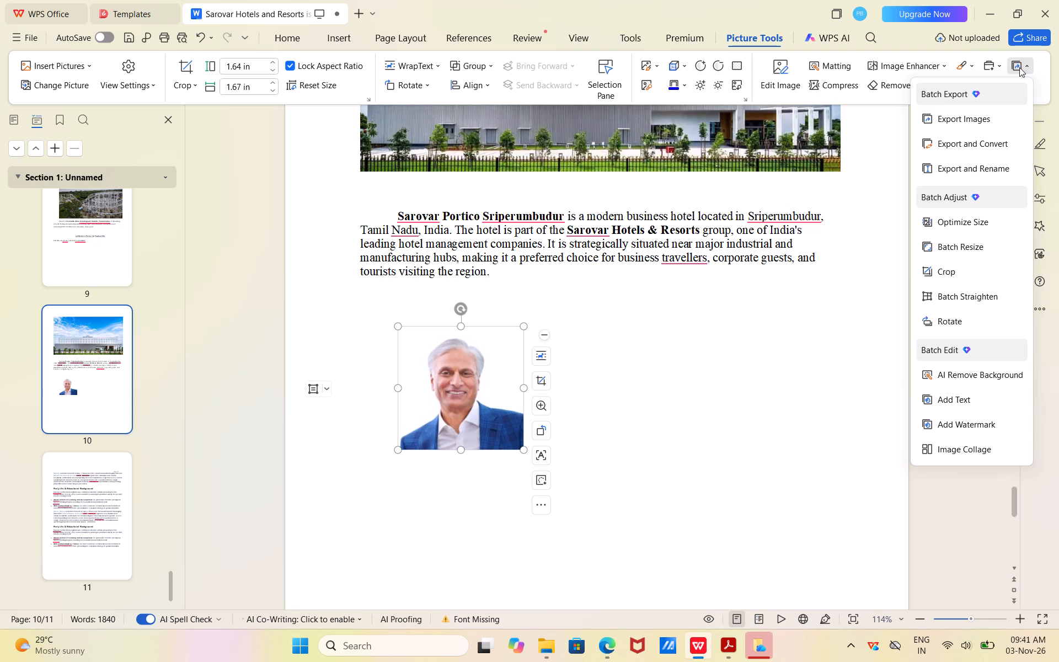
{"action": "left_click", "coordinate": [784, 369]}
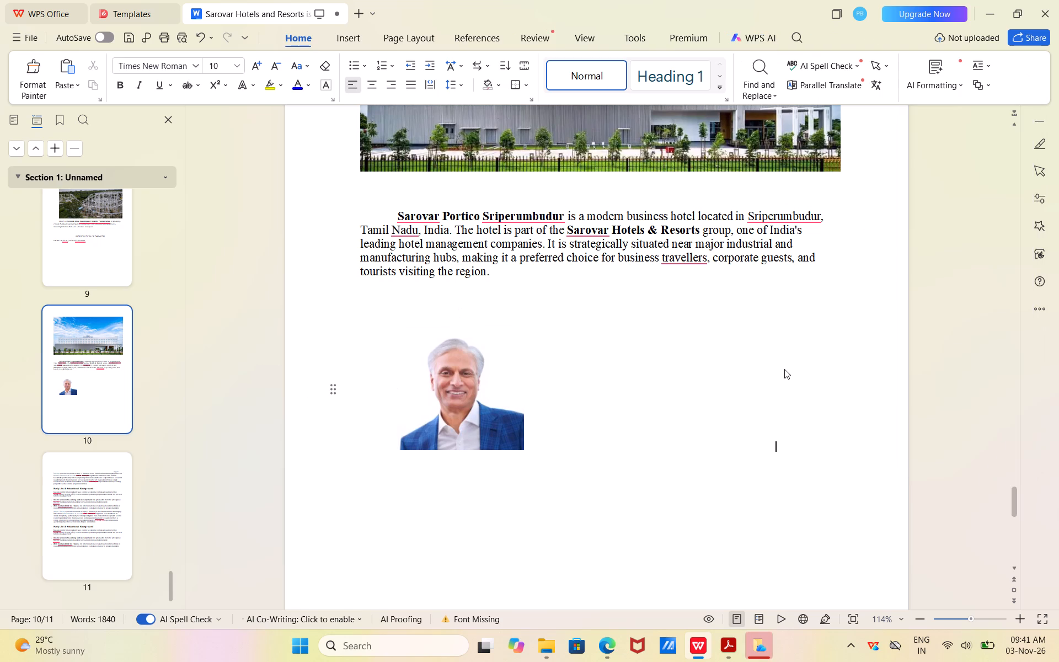
Stretch the Ajay Bakaya portrait horizontally, narrowing it back to a width of about 1.78 in at its 1.64 in height.
{"action": "left_click", "coordinate": [489, 401]}
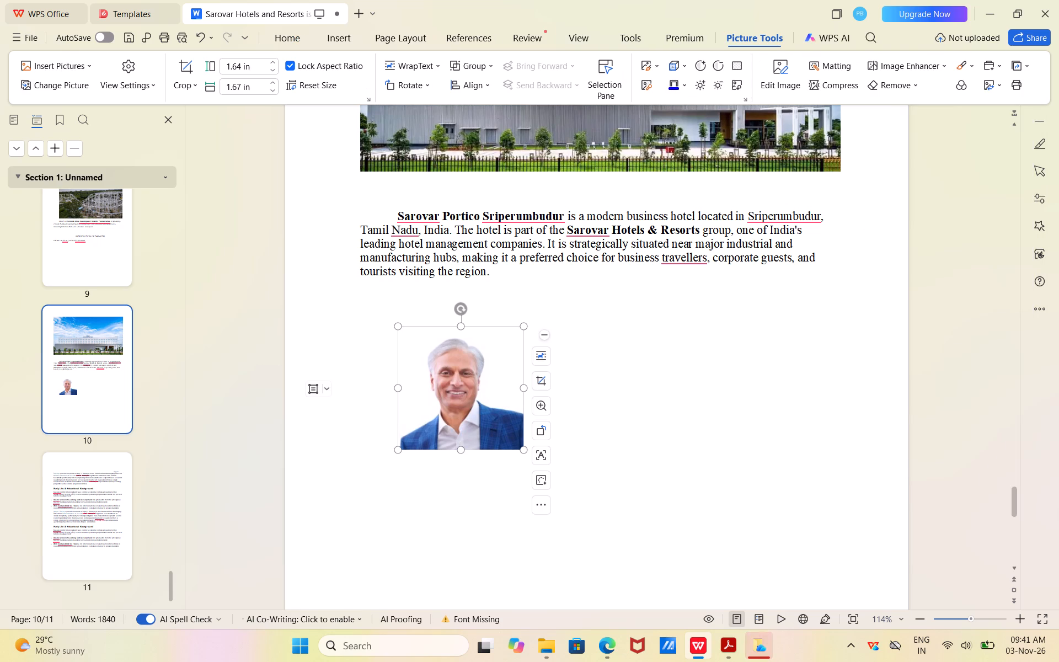
{"action": "left_click_drag", "start_coordinate": [523, 388], "coordinate": [653, 380]}
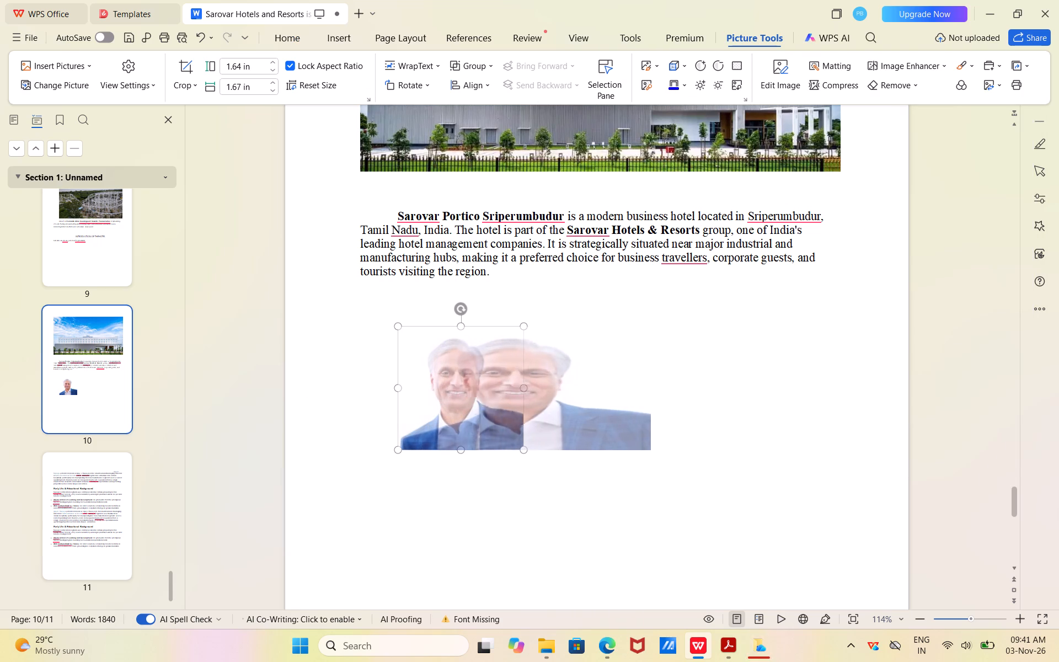
{"action": "left_click_drag", "start_coordinate": [653, 380], "coordinate": [865, 360]}
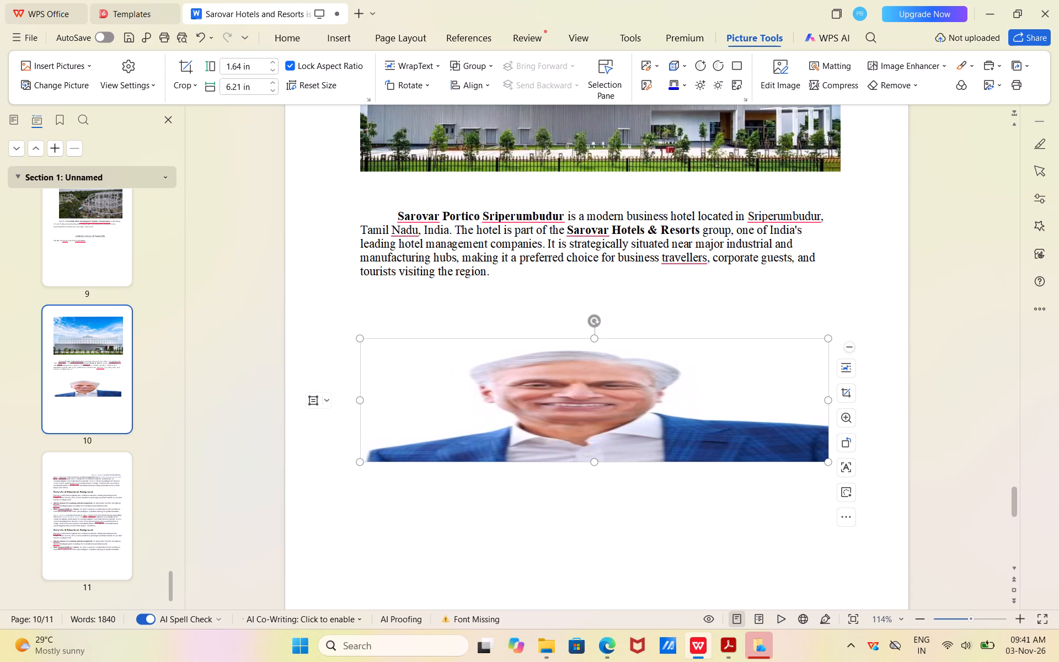
{"action": "left_click_drag", "start_coordinate": [360, 402], "coordinate": [574, 382]}
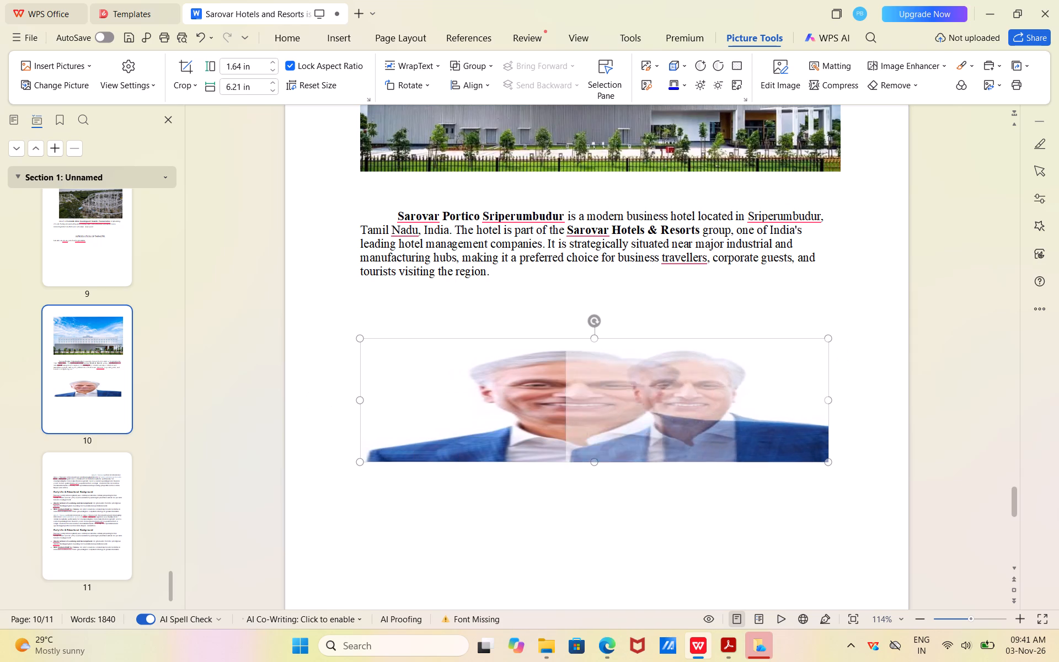
{"action": "left_click_drag", "start_coordinate": [574, 382], "coordinate": [694, 371]}
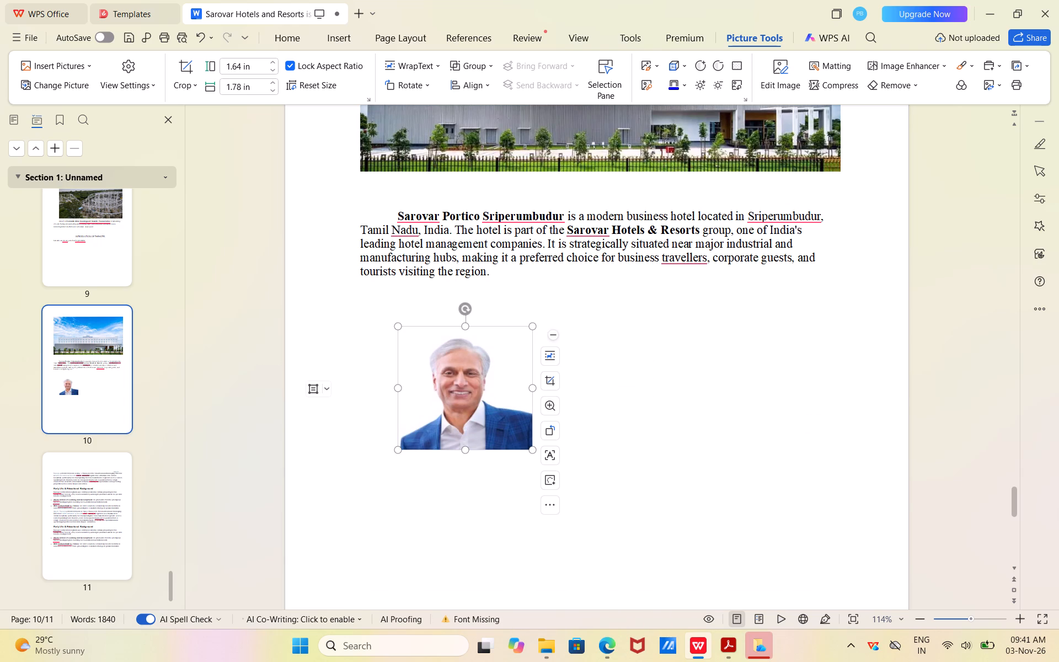
Move the portrait to the right side of the blank area below the Sarovar Portico Sriperumbudur introduction.
{"action": "left_click_drag", "start_coordinate": [463, 388], "coordinate": [668, 346]}
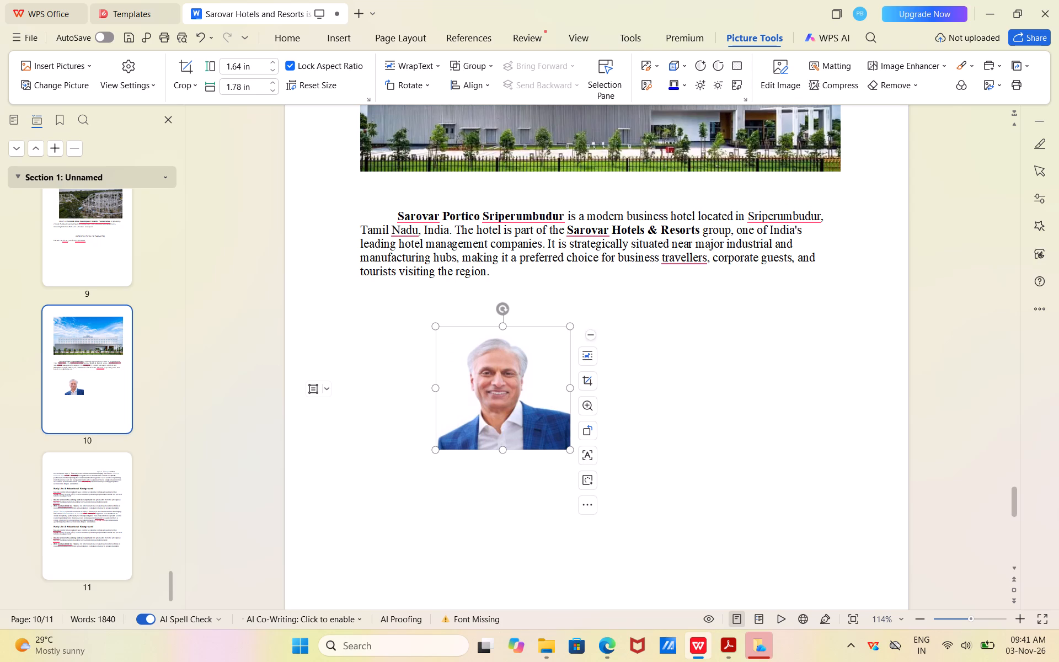
{"action": "left_click_drag", "start_coordinate": [548, 388], "coordinate": [732, 308]}
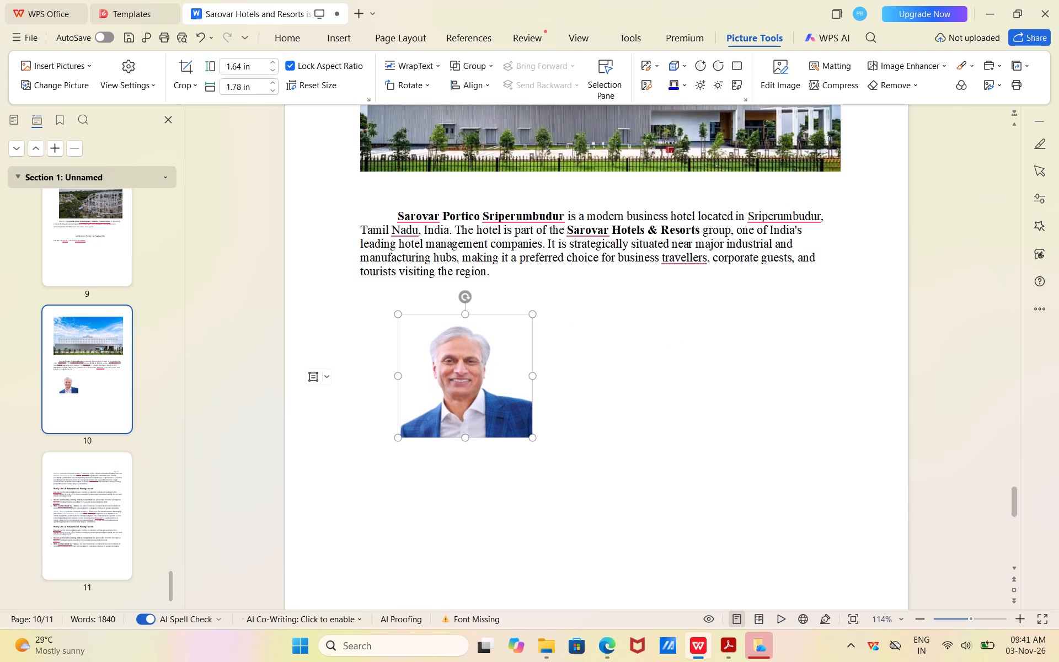
{"action": "left_click_drag", "start_coordinate": [475, 386], "coordinate": [558, 354]}
{"action": "left_click_drag", "start_coordinate": [558, 354], "coordinate": [755, 307]}
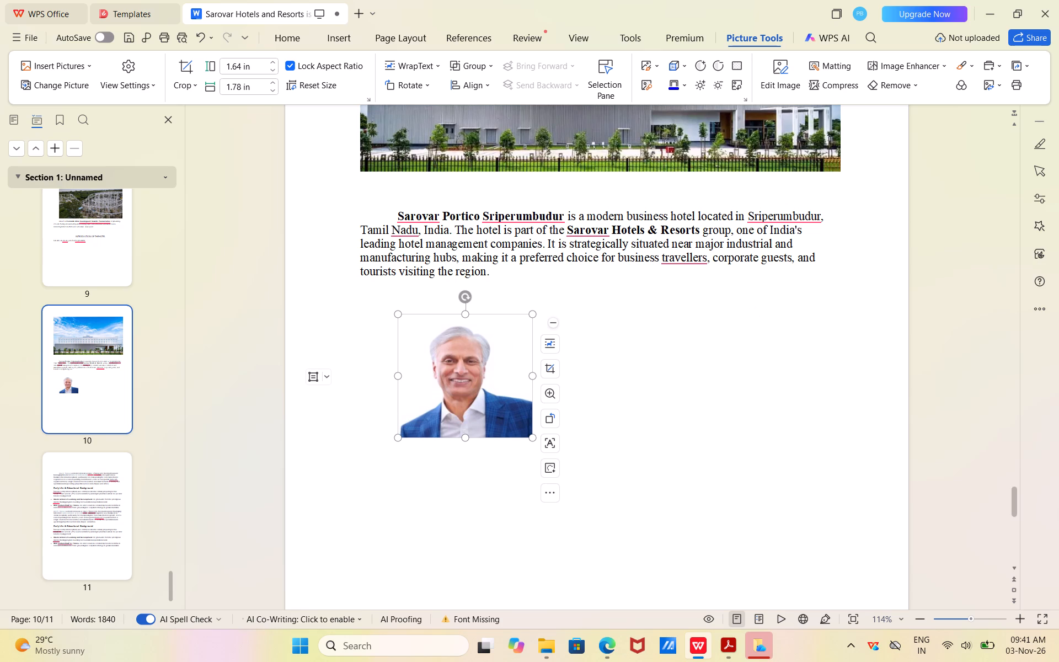
{"action": "left_click_drag", "start_coordinate": [518, 410], "coordinate": [558, 417]}
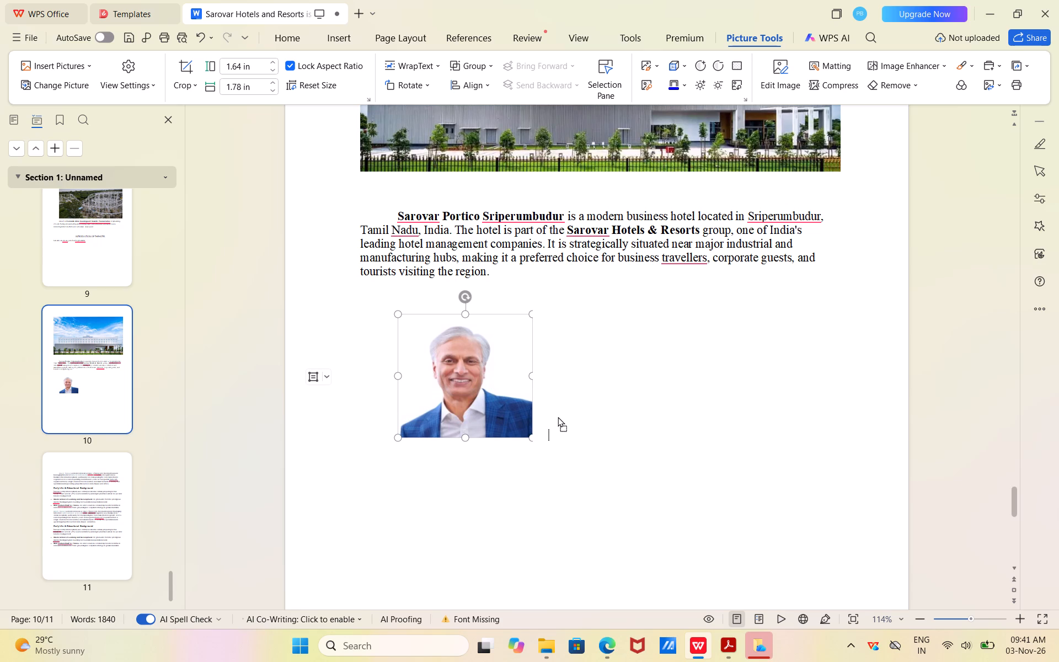
{"action": "left_click_drag", "start_coordinate": [558, 417], "coordinate": [780, 306]}
{"action": "left_click_drag", "start_coordinate": [780, 306], "coordinate": [782, 305]}
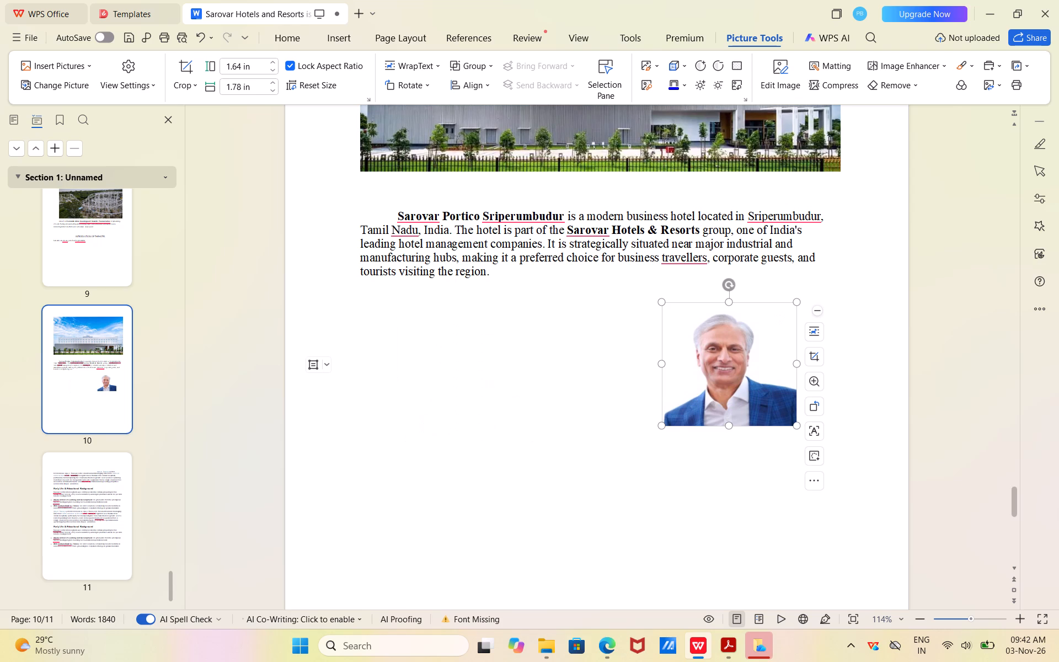
{"action": "left_click", "coordinate": [744, 341]}
{"action": "left_click_drag", "start_coordinate": [744, 341], "coordinate": [806, 302]}
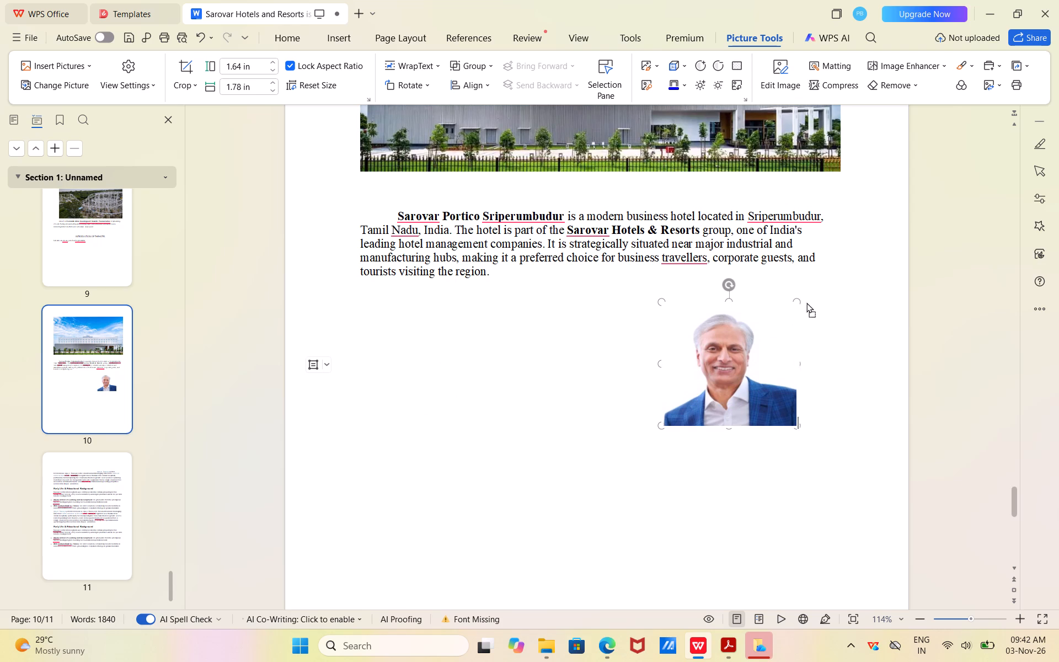
{"action": "left_click_drag", "start_coordinate": [806, 302], "coordinate": [830, 294]}
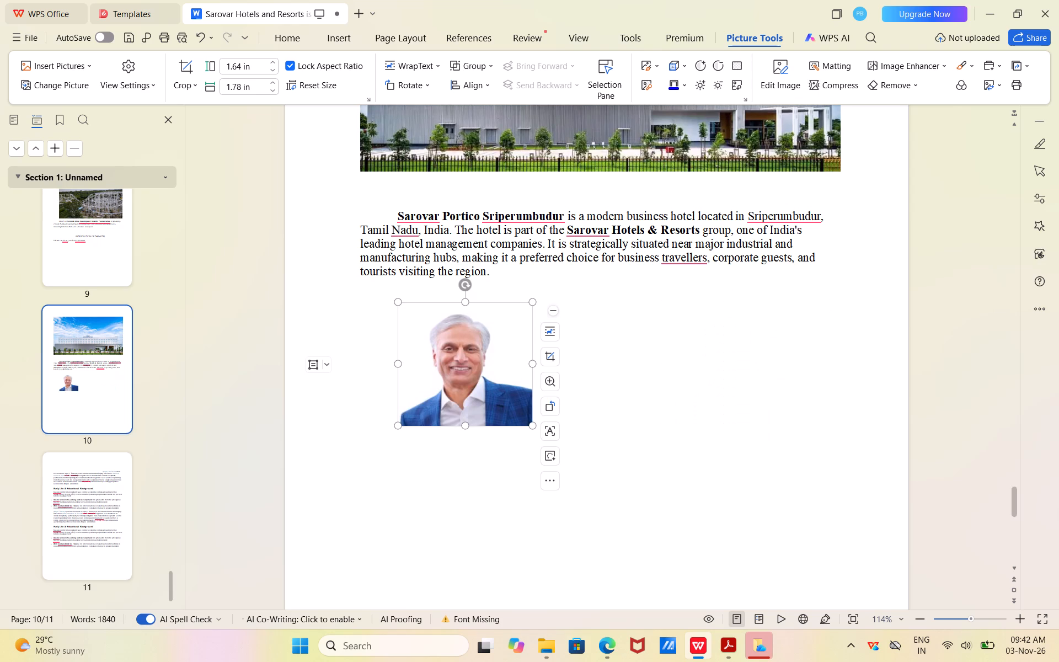
{"action": "left_click_drag", "start_coordinate": [476, 369], "coordinate": [650, 332]}
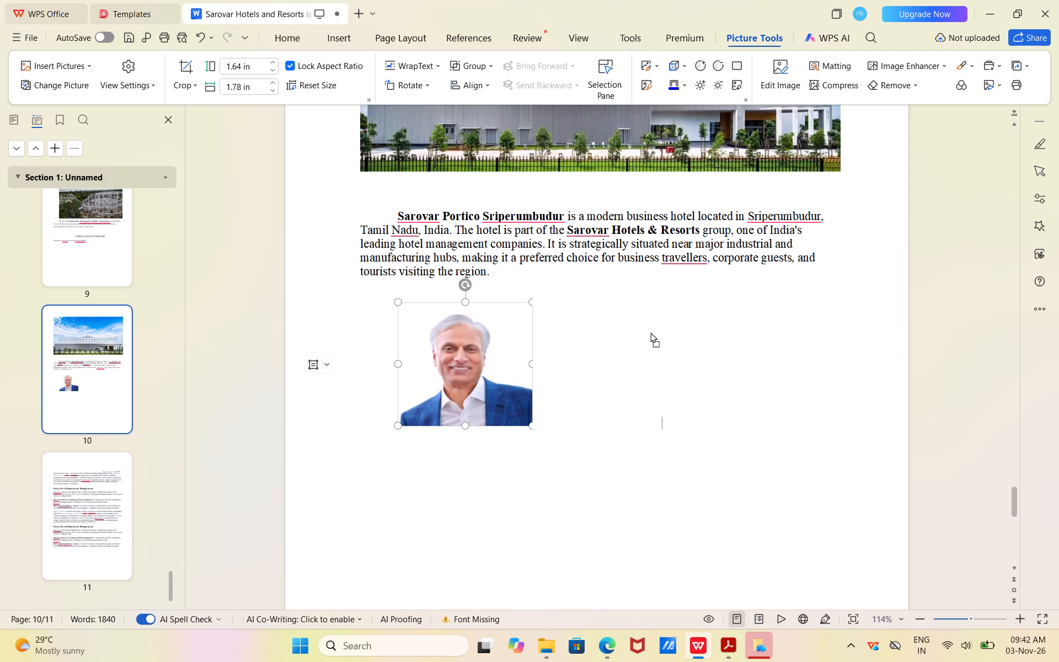
Reposition the man's portrait to the right side of the page below the Sarovar Portico Sriperumbudur paragraph, leaving blank space beside it.
{"action": "left_click_drag", "start_coordinate": [650, 332], "coordinate": [764, 291]}
{"action": "left_click_drag", "start_coordinate": [764, 291], "coordinate": [767, 292]}
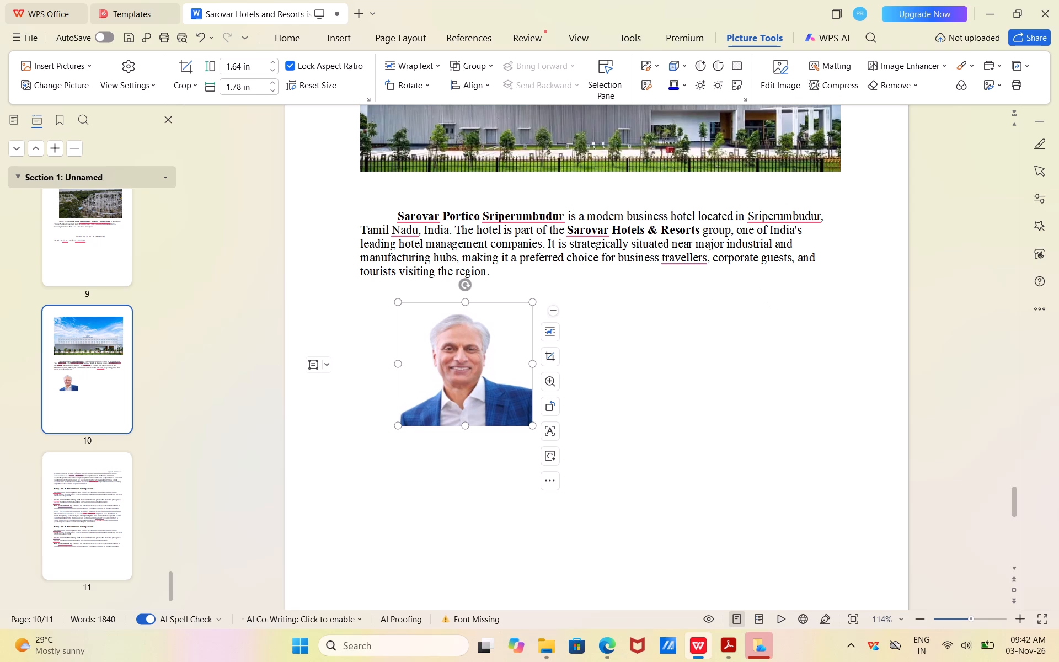
{"action": "left_click_drag", "start_coordinate": [429, 387], "coordinate": [677, 359]}
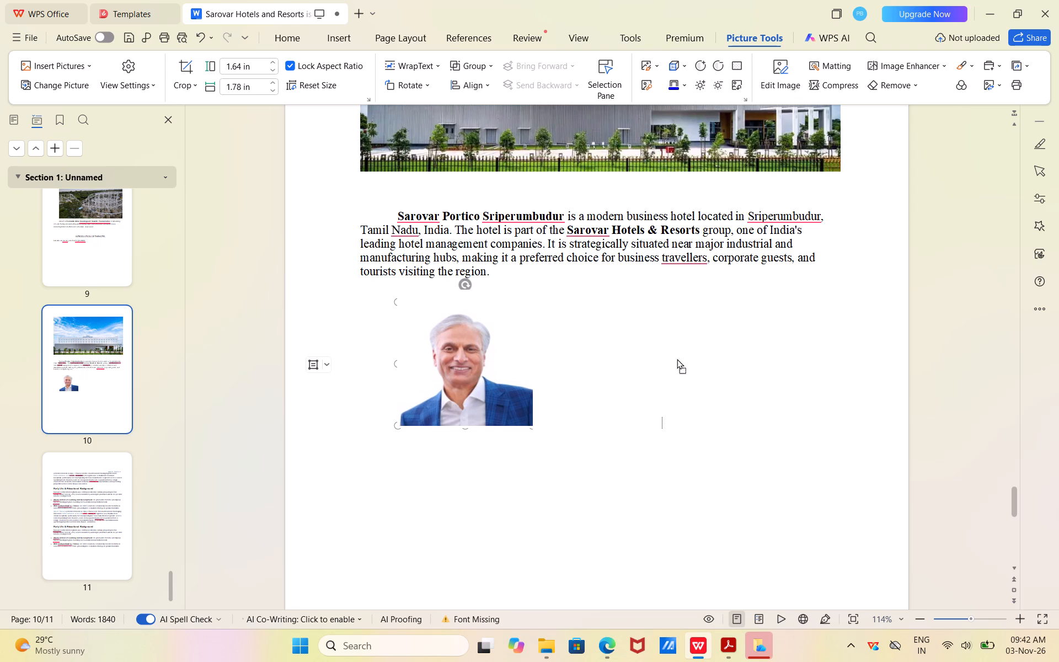
{"action": "left_click_drag", "start_coordinate": [677, 359], "coordinate": [719, 353]}
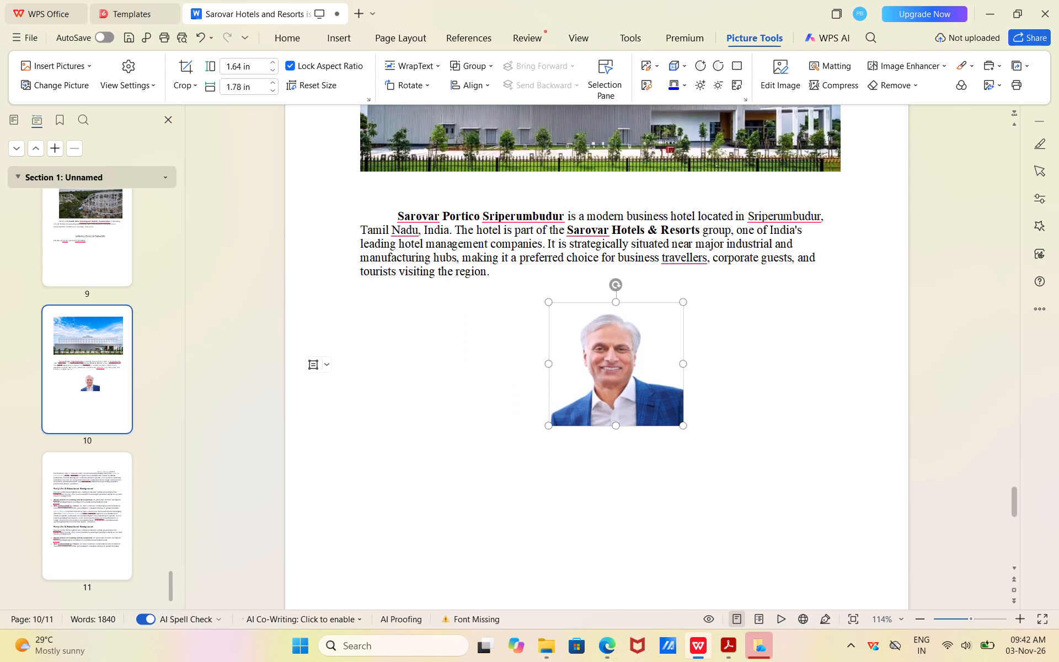
{"action": "left_click_drag", "start_coordinate": [640, 355], "coordinate": [744, 349]}
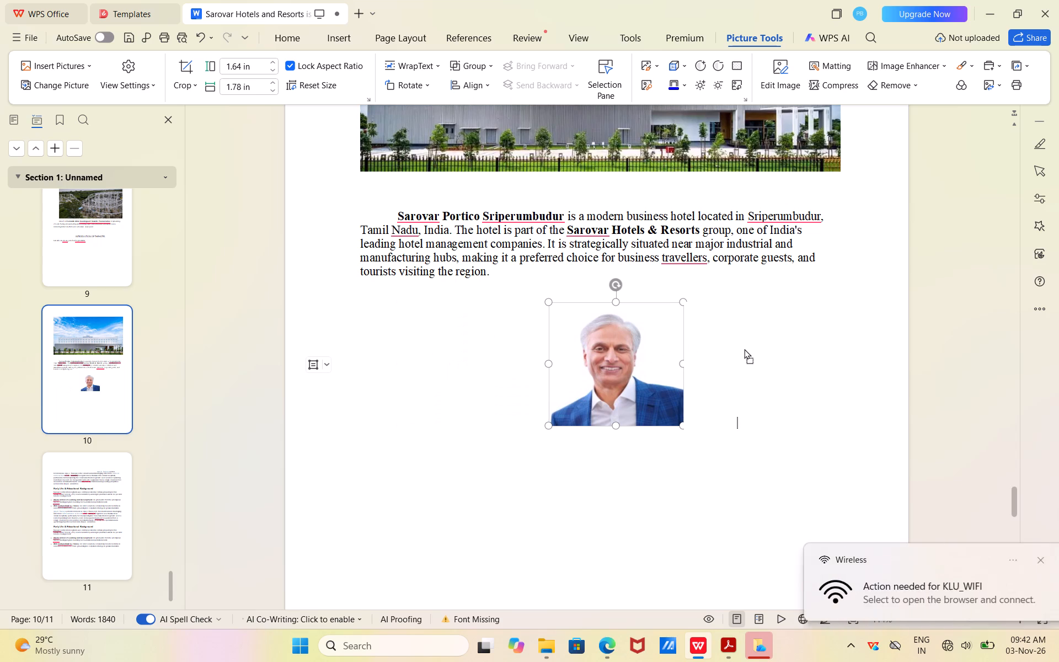
{"action": "left_click_drag", "start_coordinate": [744, 349], "coordinate": [777, 346]}
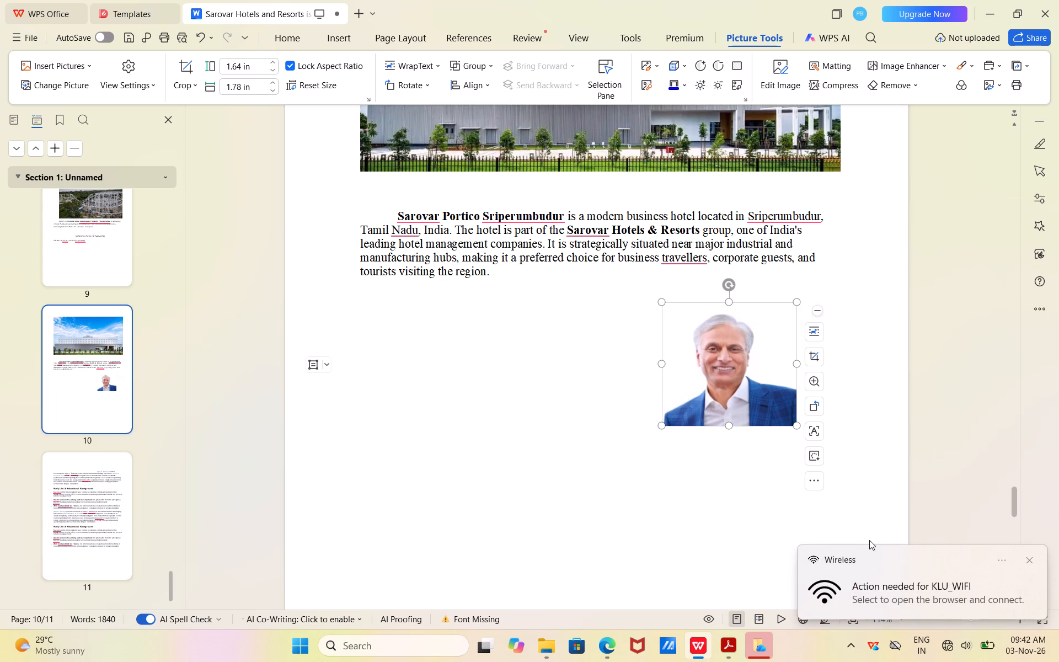
{"action": "left_click", "coordinate": [755, 403]}
{"action": "left_click_drag", "start_coordinate": [746, 351], "coordinate": [810, 348]}
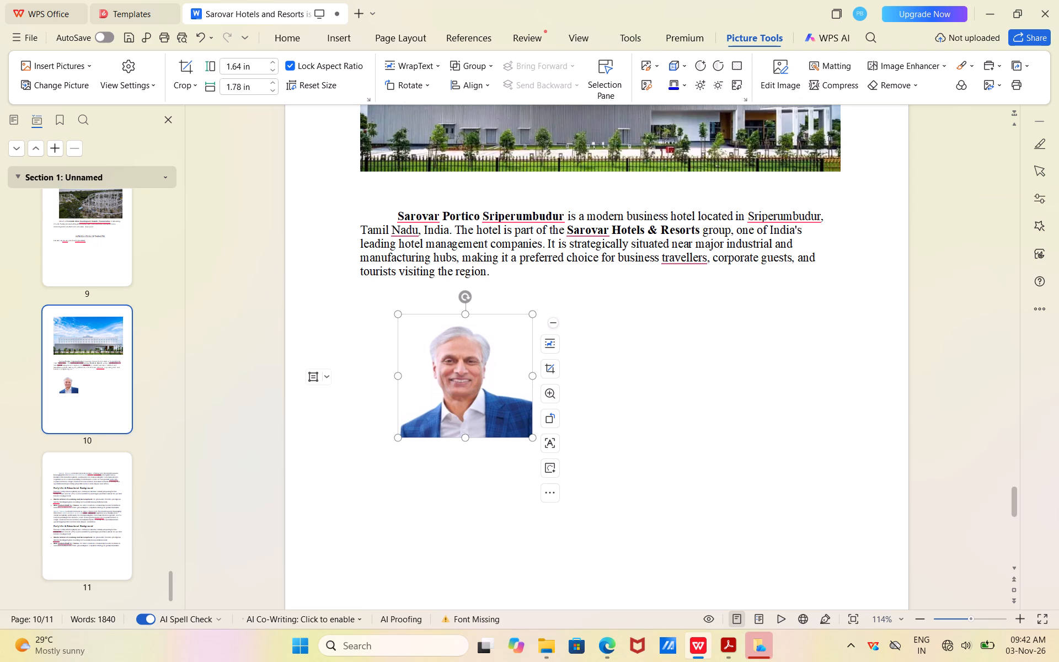
{"action": "left_click_drag", "start_coordinate": [495, 351], "coordinate": [789, 311]}
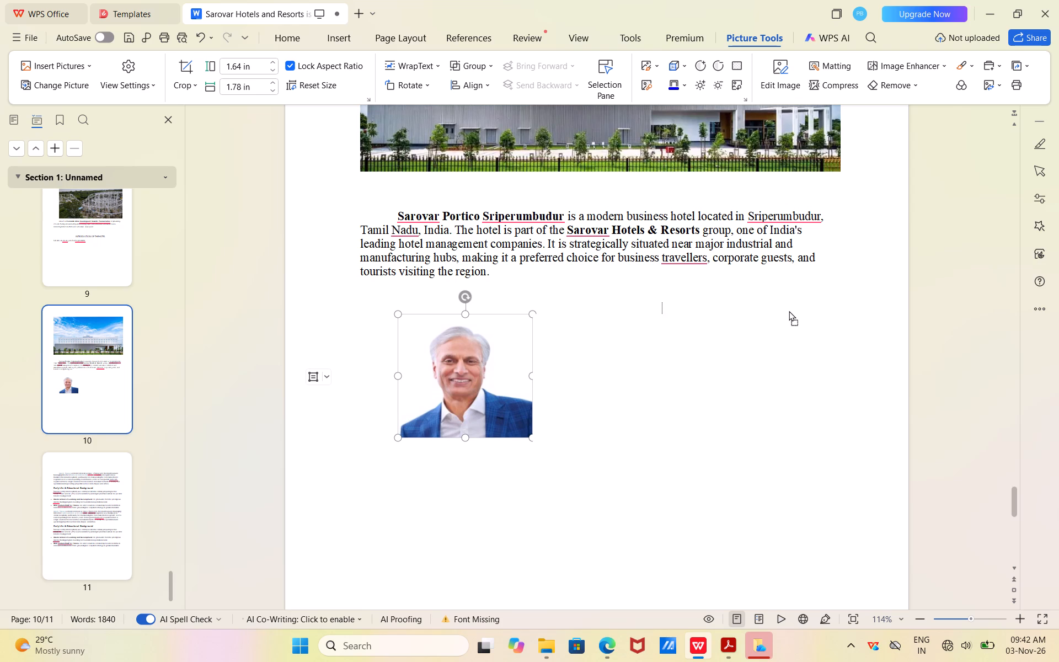
{"action": "left_click_drag", "start_coordinate": [789, 311], "coordinate": [792, 309]}
{"action": "left_click", "coordinate": [553, 369]}
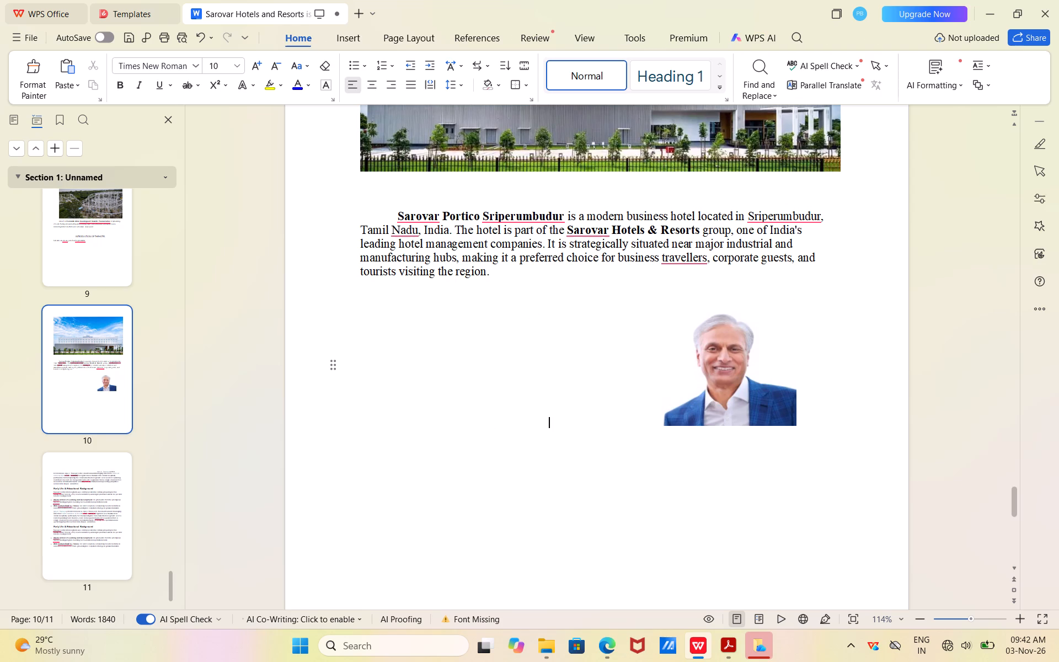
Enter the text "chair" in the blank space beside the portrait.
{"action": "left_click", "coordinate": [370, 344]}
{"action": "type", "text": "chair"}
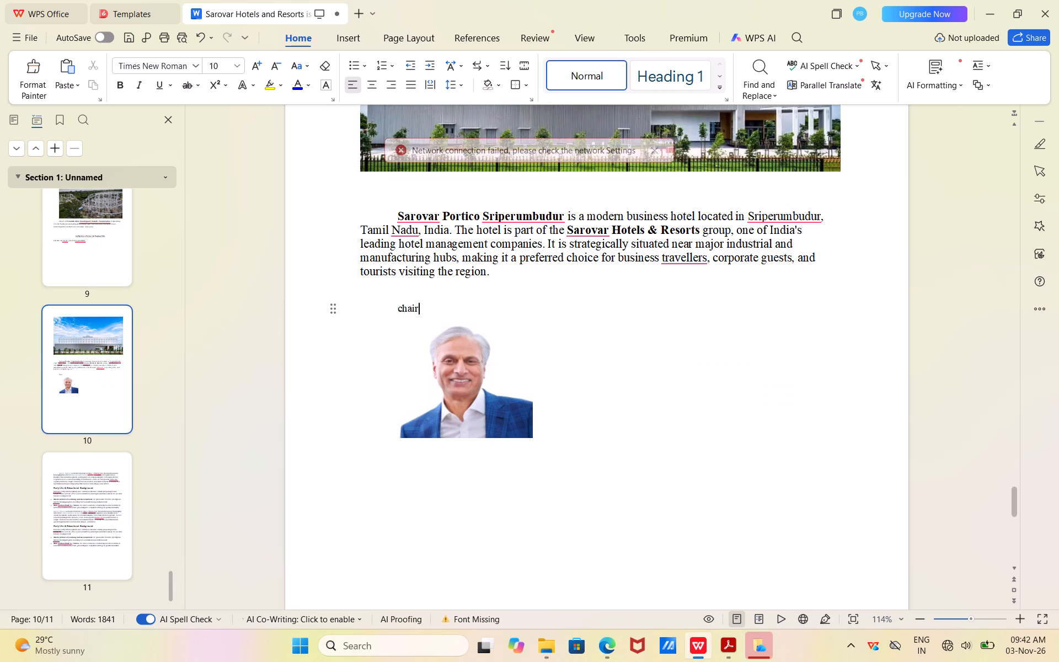
Move the portrait back to the right side of the page, below the Sriperumbudur introduction.
{"action": "left_click_drag", "start_coordinate": [438, 356], "coordinate": [688, 308]}
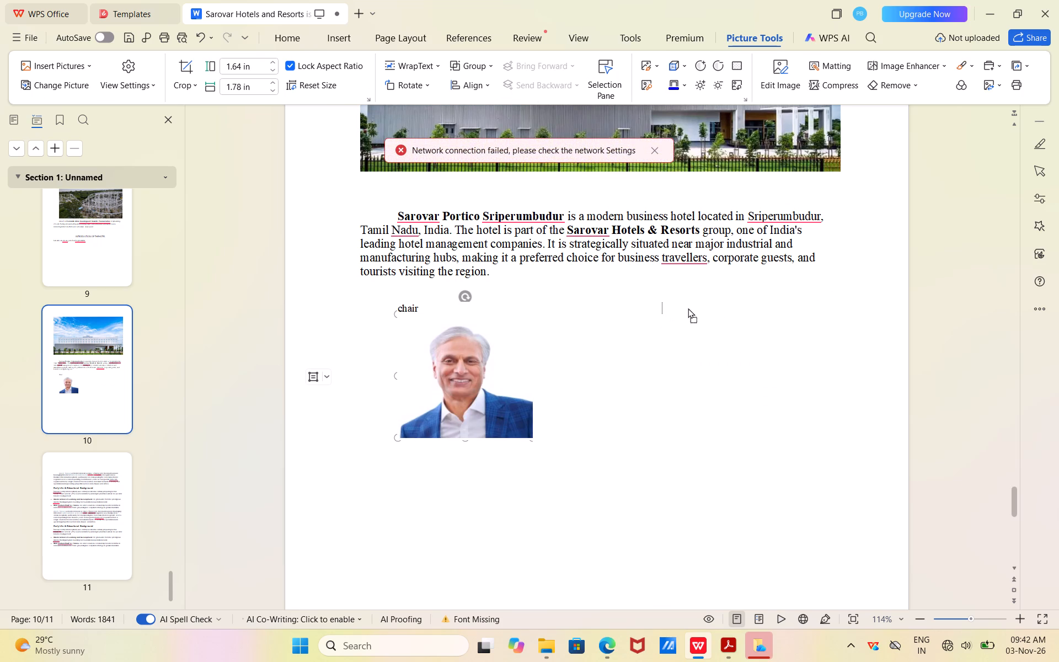
{"action": "left_click_drag", "start_coordinate": [688, 308], "coordinate": [737, 306]}
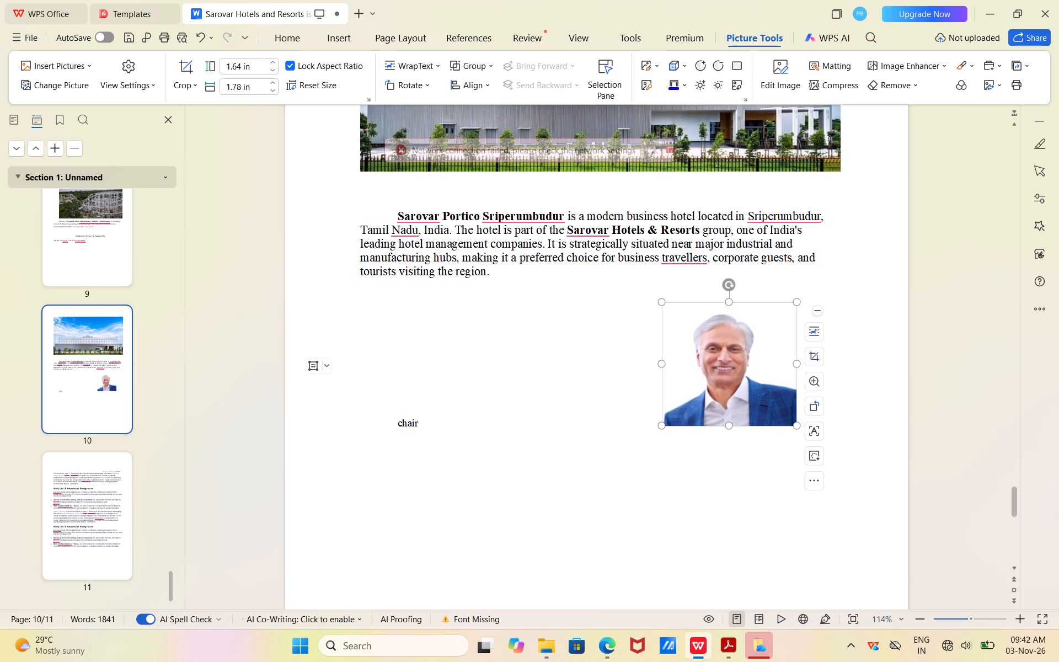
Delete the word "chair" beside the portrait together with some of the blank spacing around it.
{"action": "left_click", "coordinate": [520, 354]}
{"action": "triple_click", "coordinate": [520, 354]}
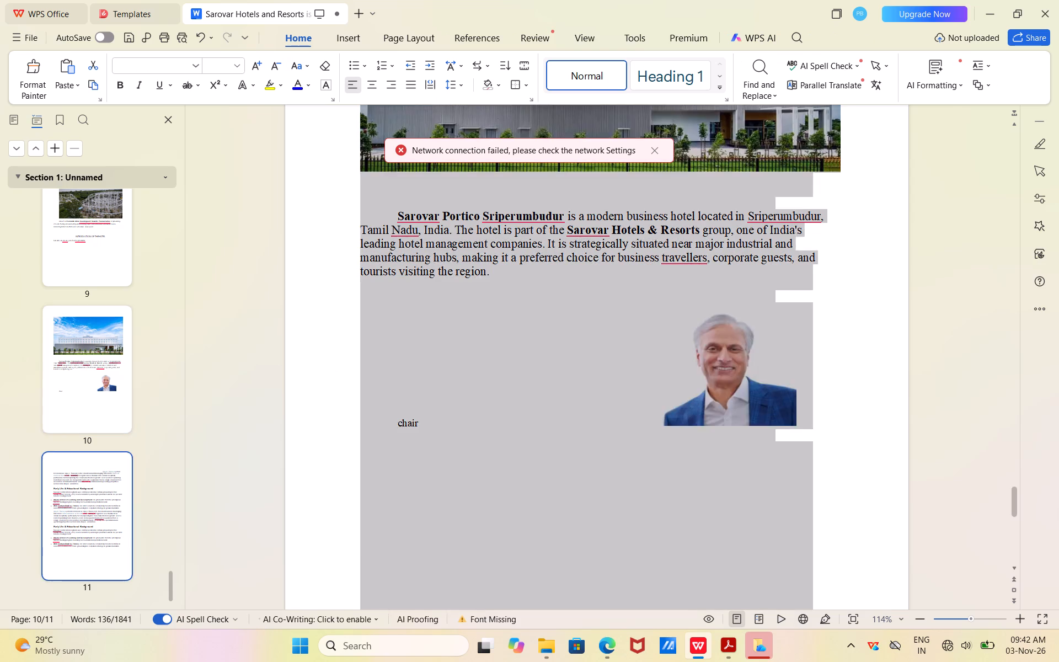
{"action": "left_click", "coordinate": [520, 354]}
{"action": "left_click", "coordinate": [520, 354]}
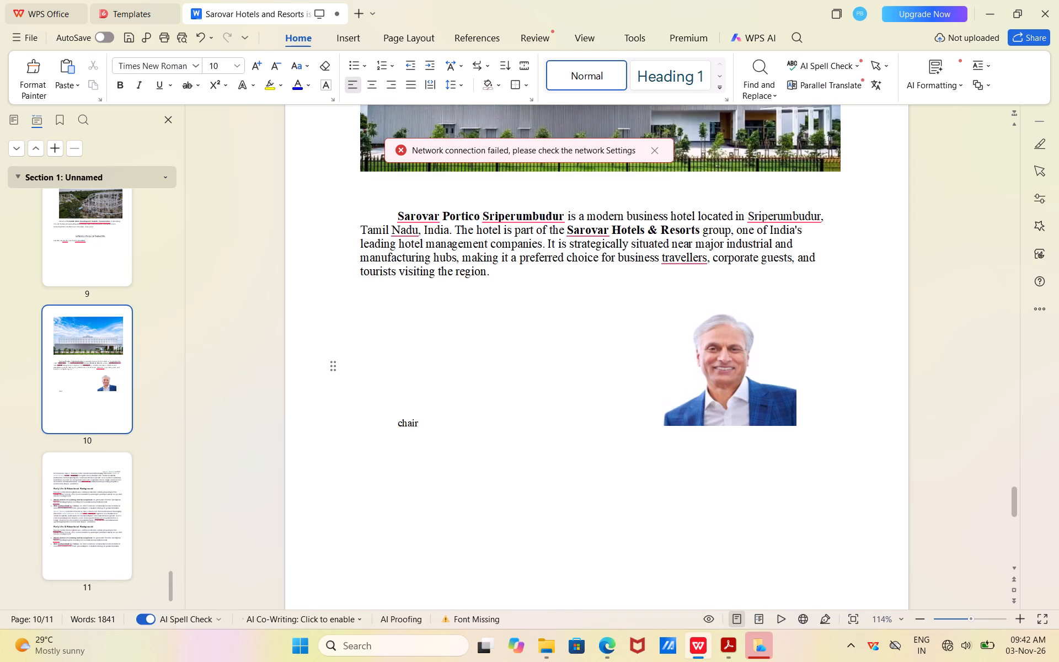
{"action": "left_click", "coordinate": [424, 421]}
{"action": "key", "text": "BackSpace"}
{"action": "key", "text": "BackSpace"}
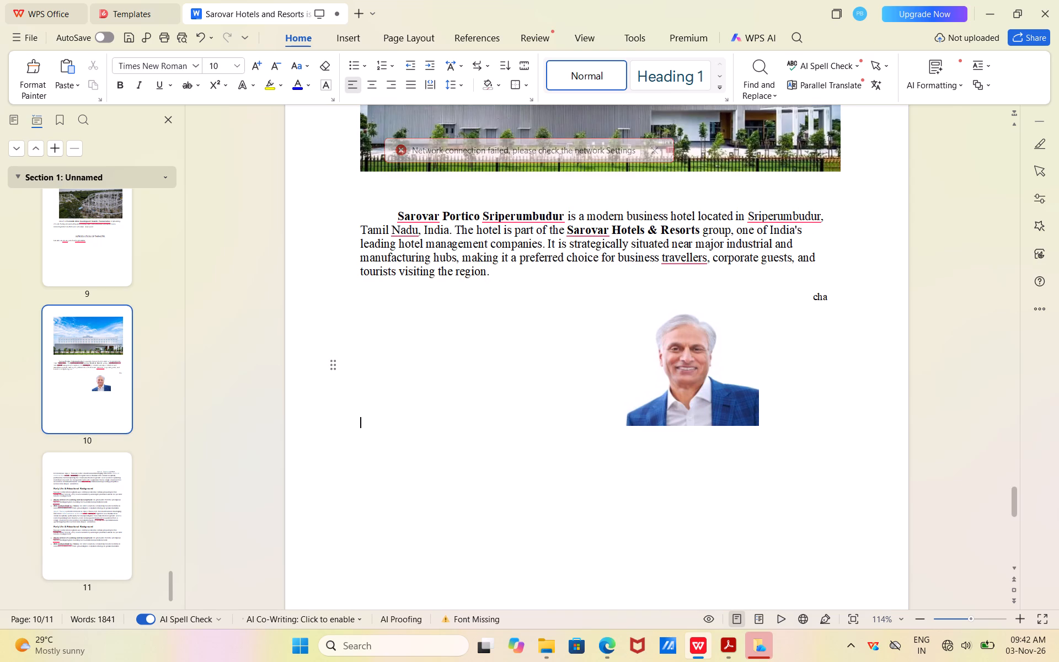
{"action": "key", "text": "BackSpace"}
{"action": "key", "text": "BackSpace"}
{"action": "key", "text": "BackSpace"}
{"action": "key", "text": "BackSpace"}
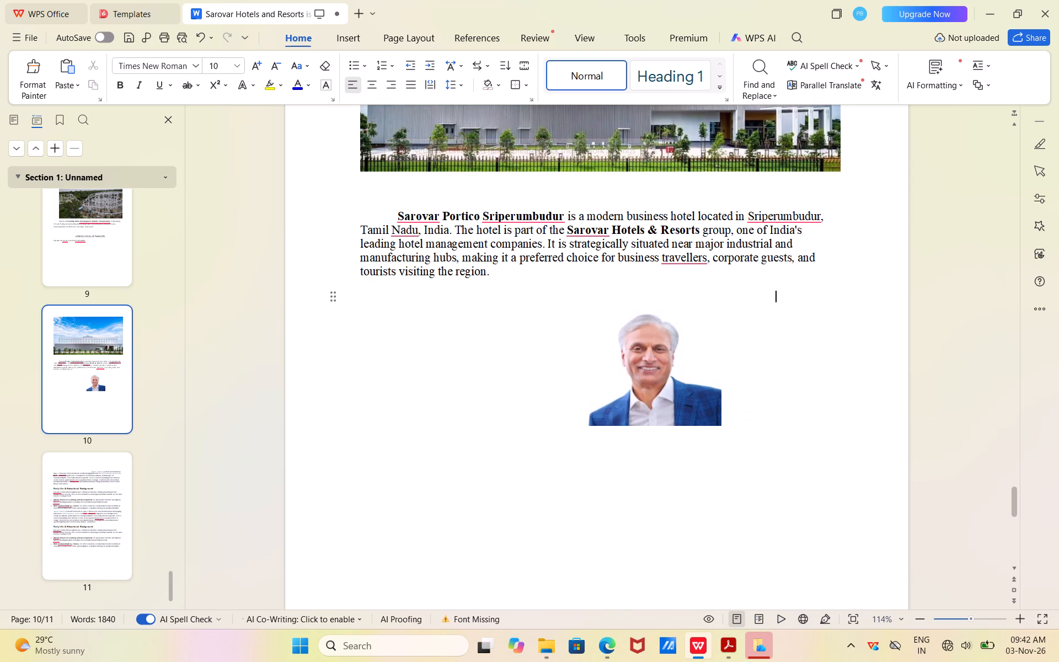
Adjust the tab spacing around the portrait so it sits near the right margin below the Sriperumbudur introduction.
{"action": "left_click", "coordinate": [426, 386]}
{"action": "key", "text": "Tab"}
{"action": "key", "text": "Tab"}
{"action": "key", "text": "Tab"}
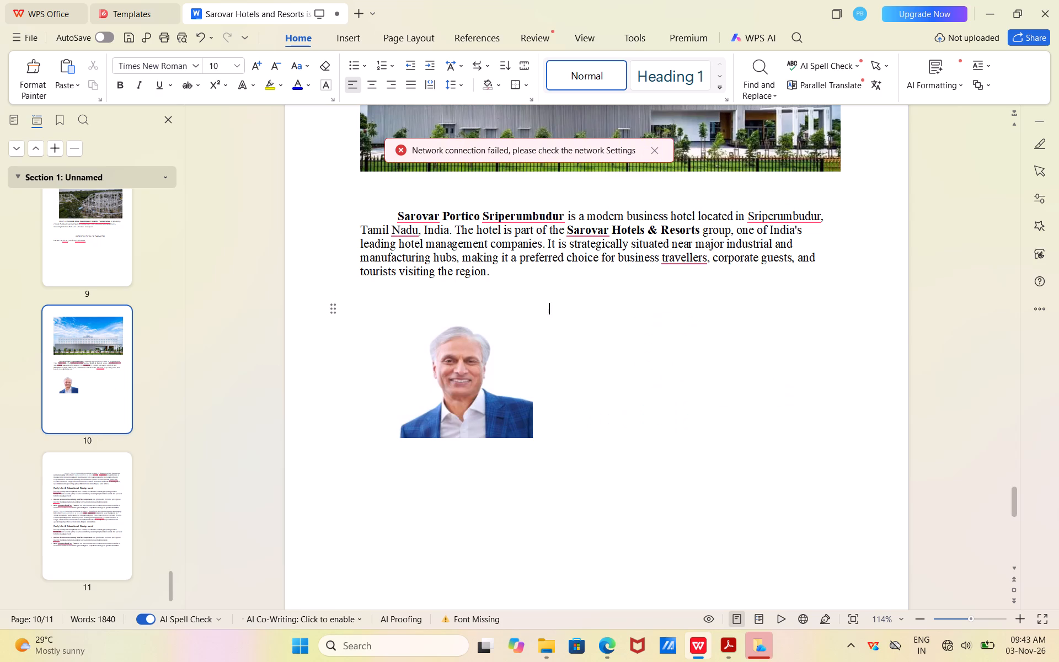
{"action": "left_click", "coordinate": [357, 379]}
{"action": "key", "text": "Tab"}
{"action": "key", "text": "Tab"}
{"action": "key", "text": "Tab"}
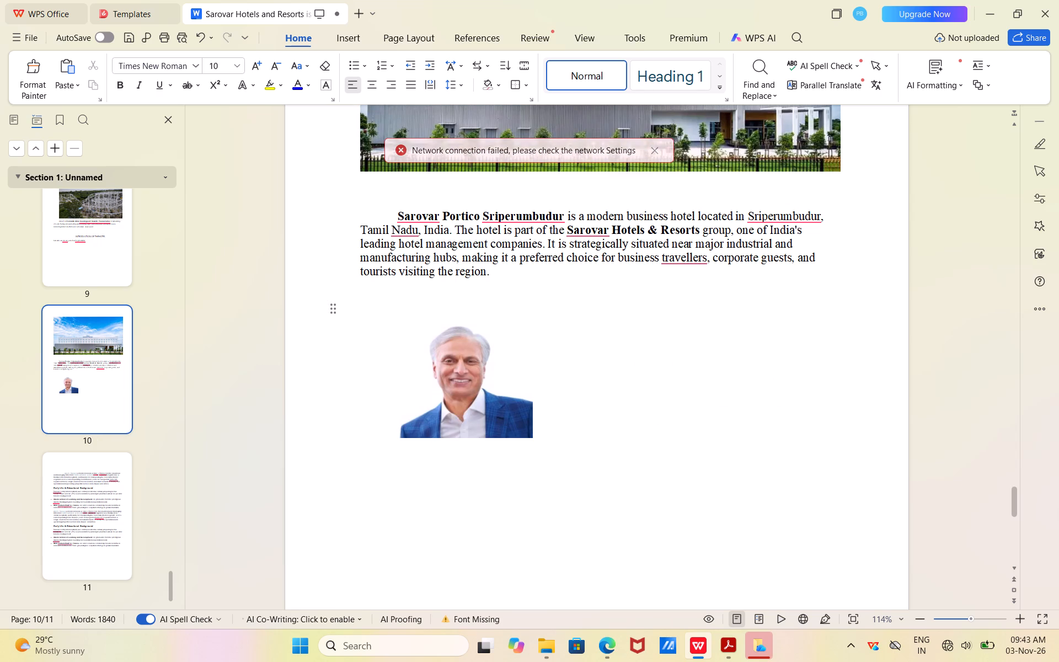
{"action": "key", "text": "BackSpace"}
{"action": "key", "text": "BackSpace"}
{"action": "key", "text": "BackSpace"}
{"action": "key", "text": "BackSpace"}
{"action": "key", "text": "BackSpace"}
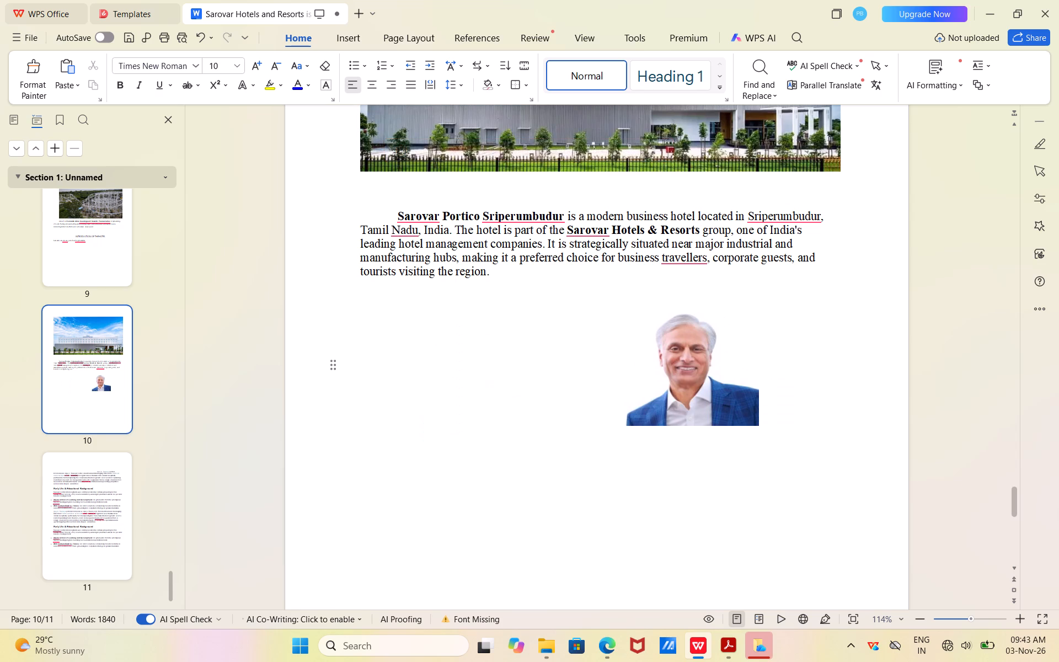
{"action": "key", "text": "Tab"}
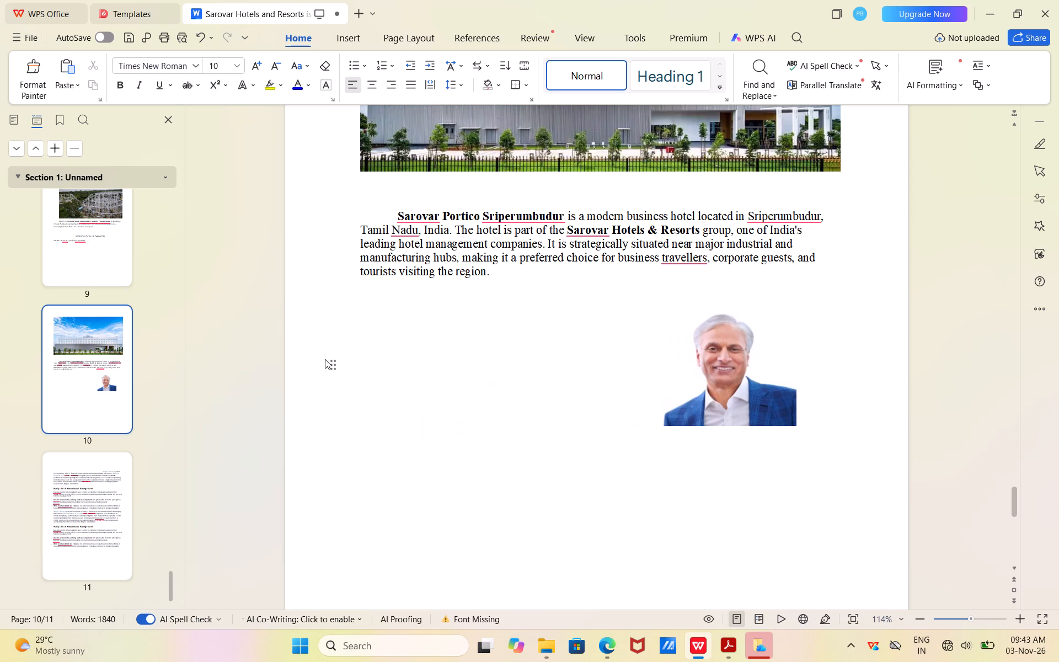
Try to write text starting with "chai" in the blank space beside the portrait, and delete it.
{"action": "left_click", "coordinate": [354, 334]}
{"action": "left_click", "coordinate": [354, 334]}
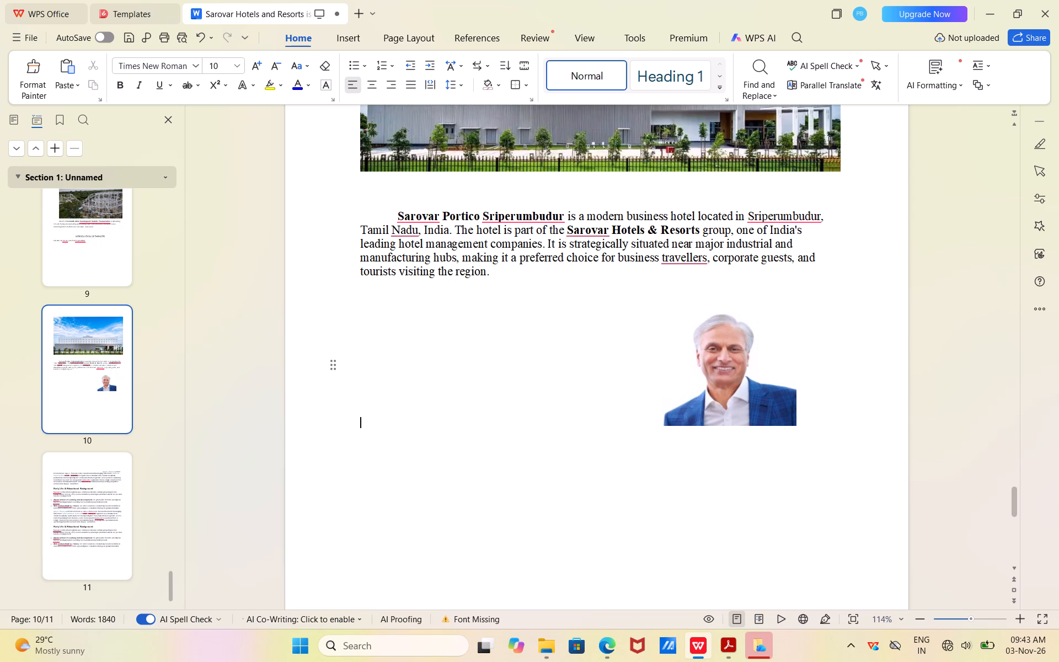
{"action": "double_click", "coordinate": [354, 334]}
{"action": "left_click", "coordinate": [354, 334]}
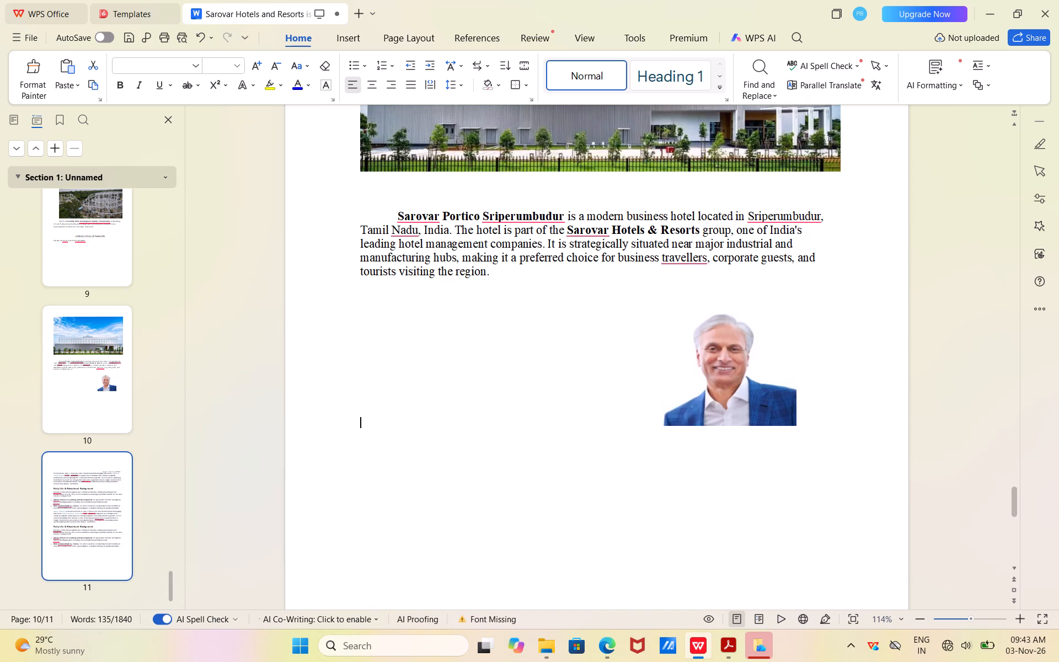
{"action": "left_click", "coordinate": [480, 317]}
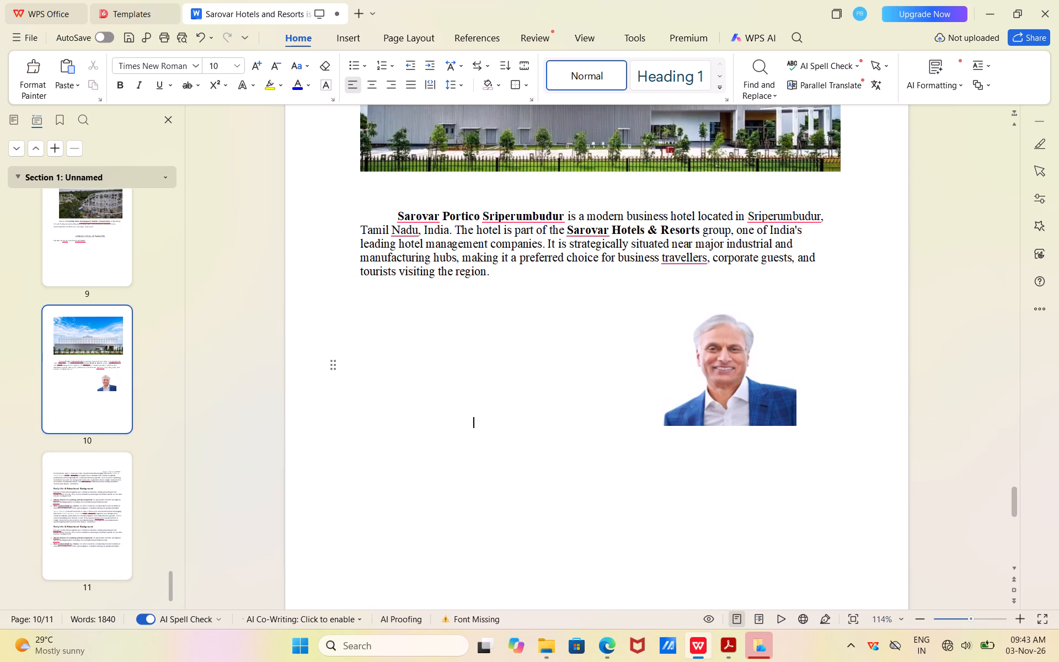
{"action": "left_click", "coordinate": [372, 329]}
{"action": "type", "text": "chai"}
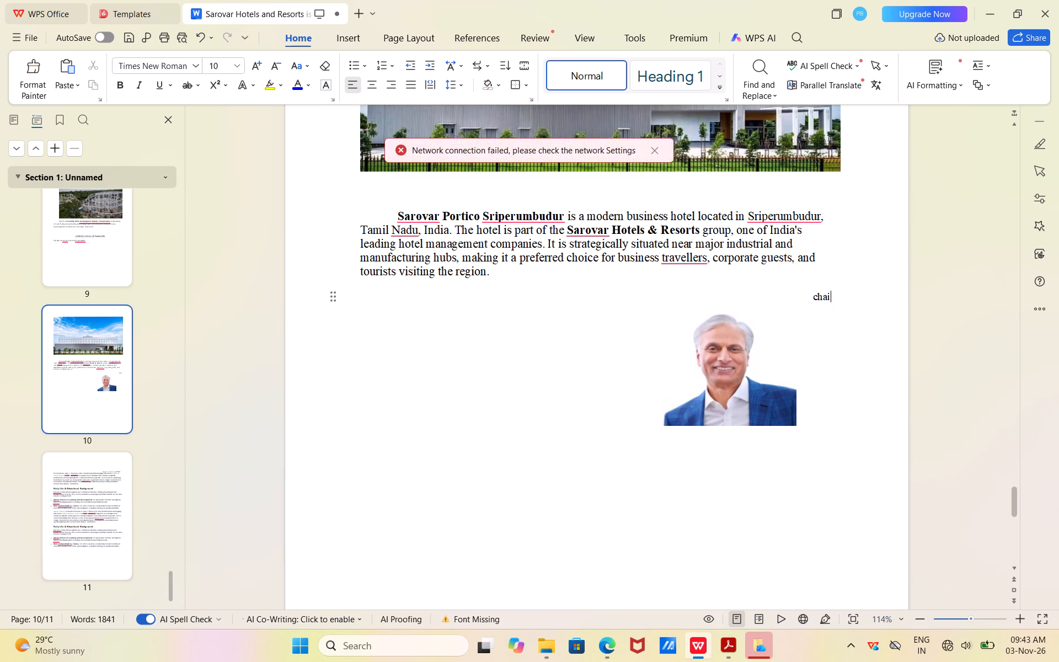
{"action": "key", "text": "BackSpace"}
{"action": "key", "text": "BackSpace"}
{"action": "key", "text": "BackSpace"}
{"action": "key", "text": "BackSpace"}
Add the caption "AJAY J BAKAYA" directly below the portrait on page 10.
{"action": "left_click", "coordinate": [686, 448]}
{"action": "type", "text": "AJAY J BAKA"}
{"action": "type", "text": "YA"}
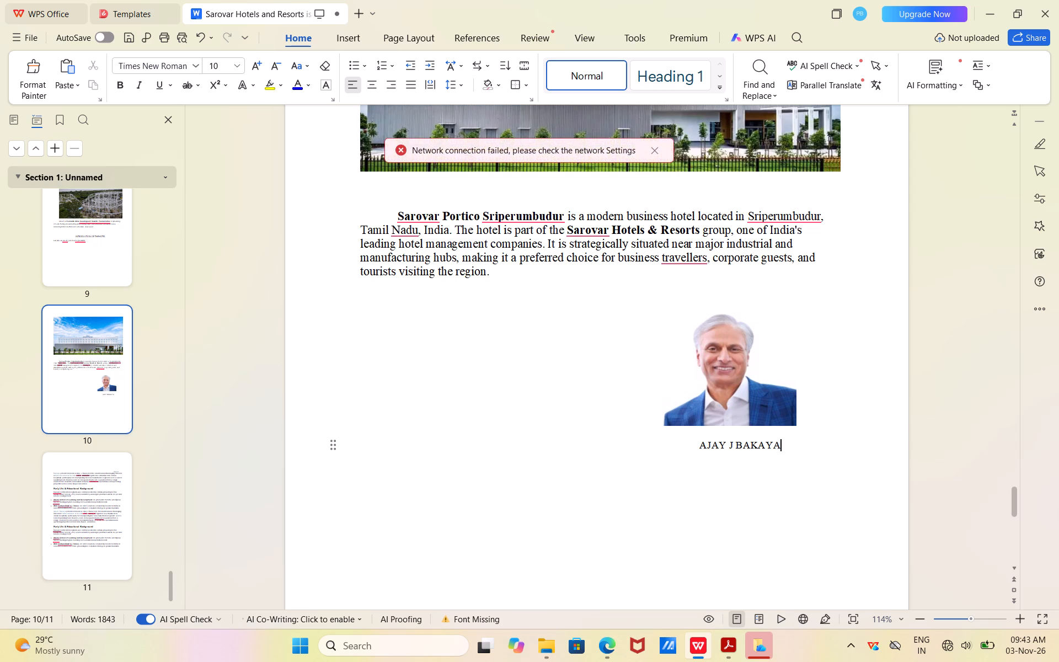
{"action": "left_click_drag", "start_coordinate": [783, 450], "coordinate": [782, 449]}
{"action": "left_click_drag", "start_coordinate": [782, 449], "coordinate": [694, 446]}
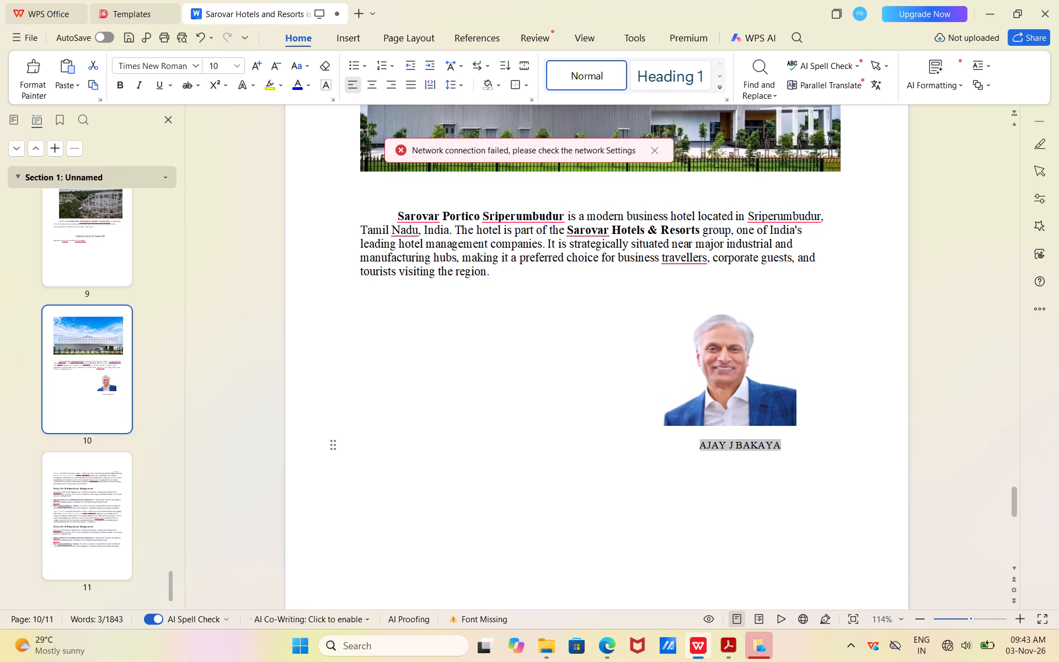
{"action": "left_click_drag", "start_coordinate": [694, 446], "coordinate": [693, 446]}
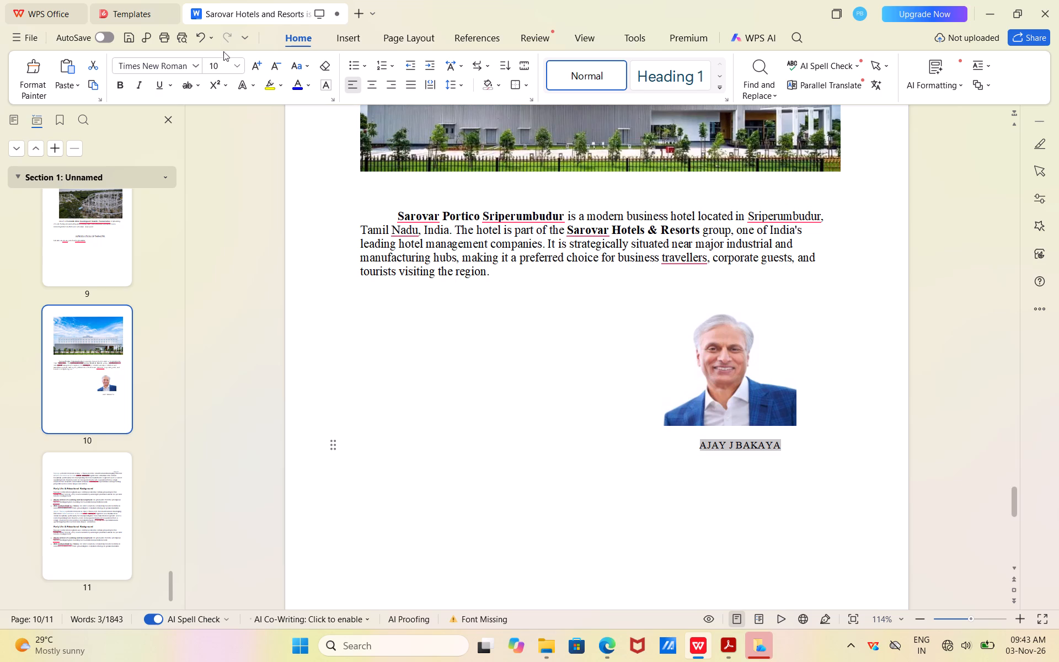
{"action": "left_click", "coordinate": [232, 68]}
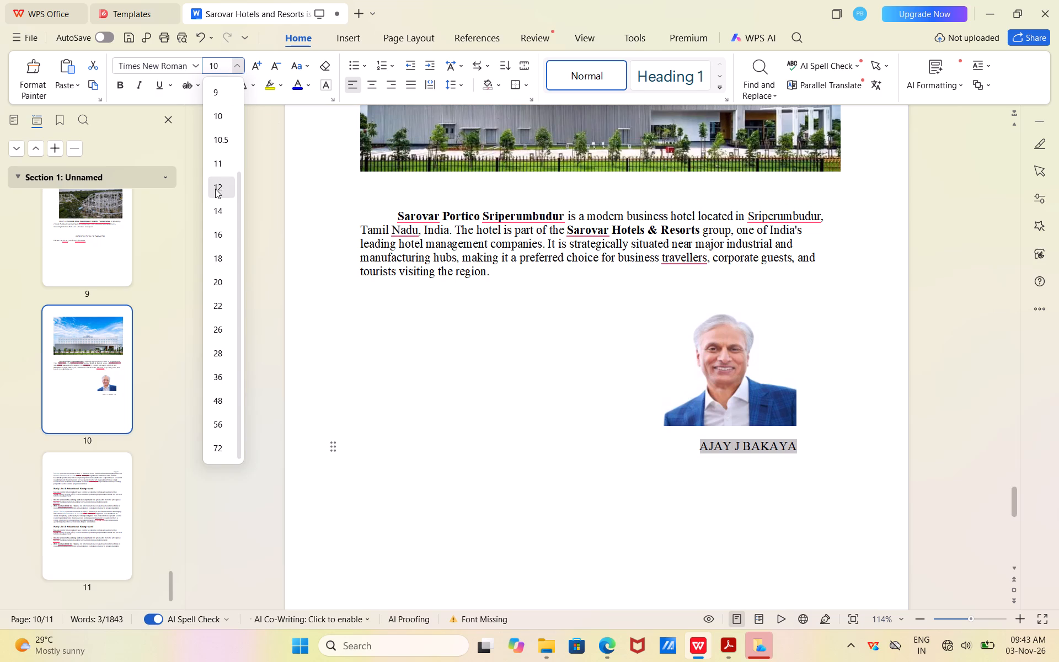
{"action": "left_click", "coordinate": [215, 189]}
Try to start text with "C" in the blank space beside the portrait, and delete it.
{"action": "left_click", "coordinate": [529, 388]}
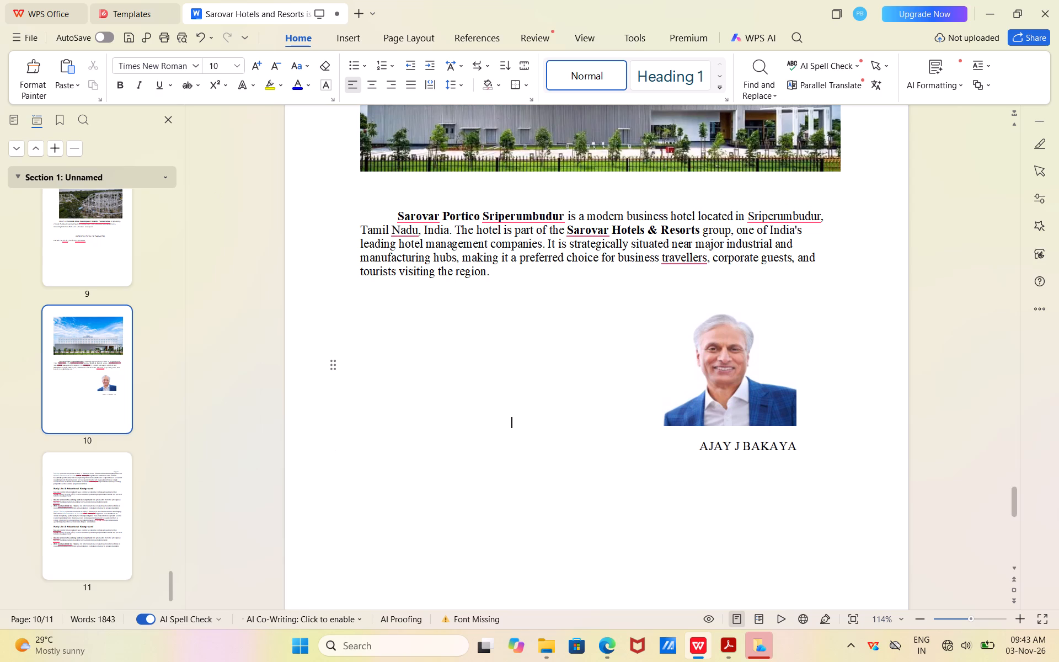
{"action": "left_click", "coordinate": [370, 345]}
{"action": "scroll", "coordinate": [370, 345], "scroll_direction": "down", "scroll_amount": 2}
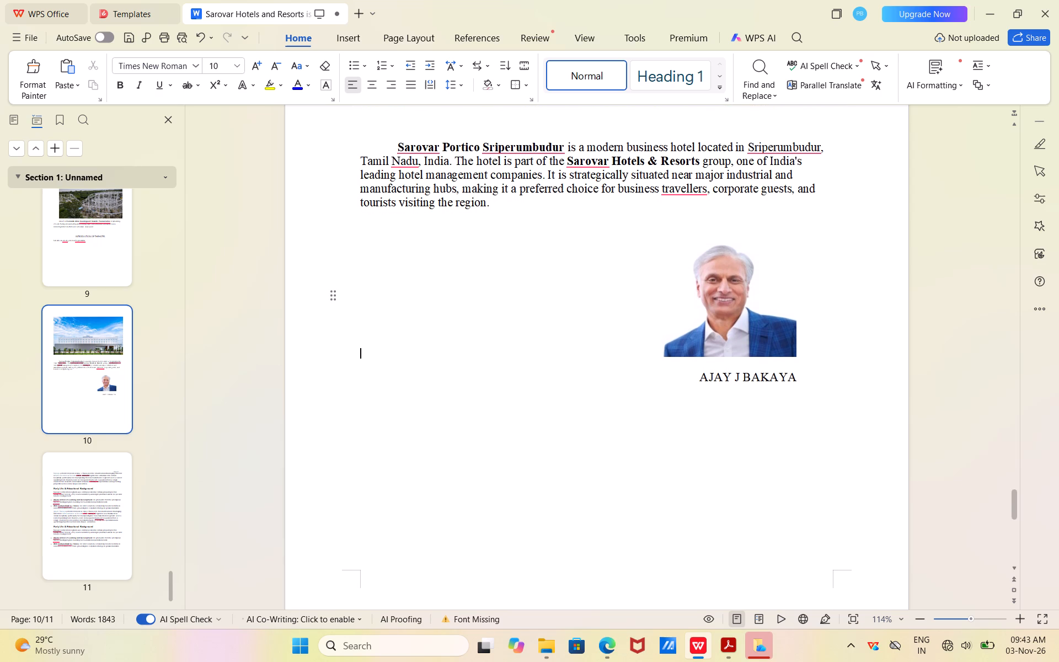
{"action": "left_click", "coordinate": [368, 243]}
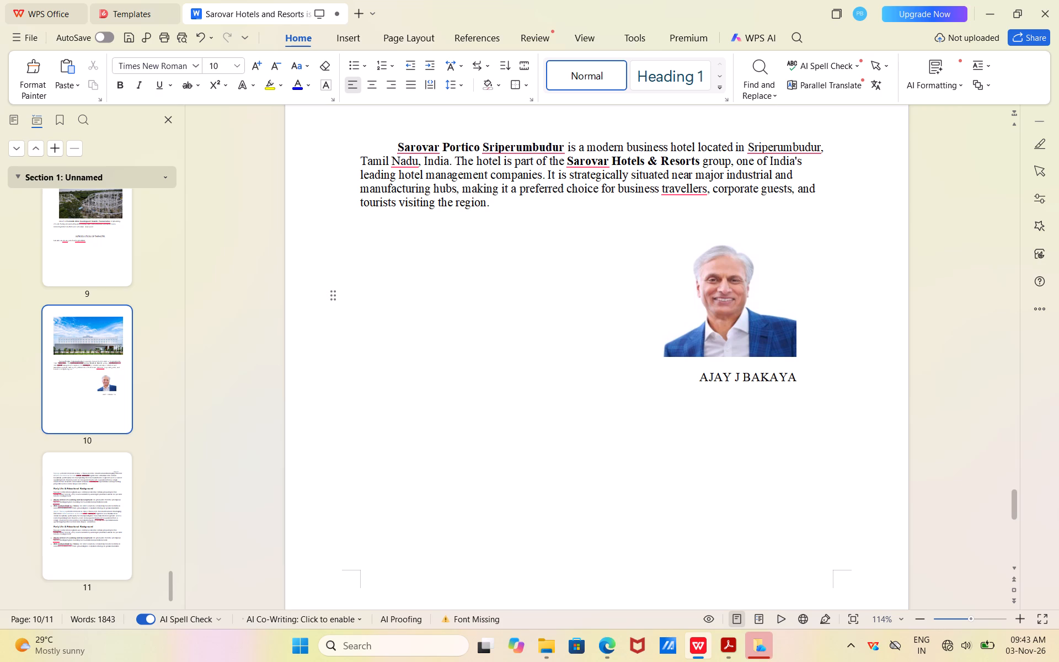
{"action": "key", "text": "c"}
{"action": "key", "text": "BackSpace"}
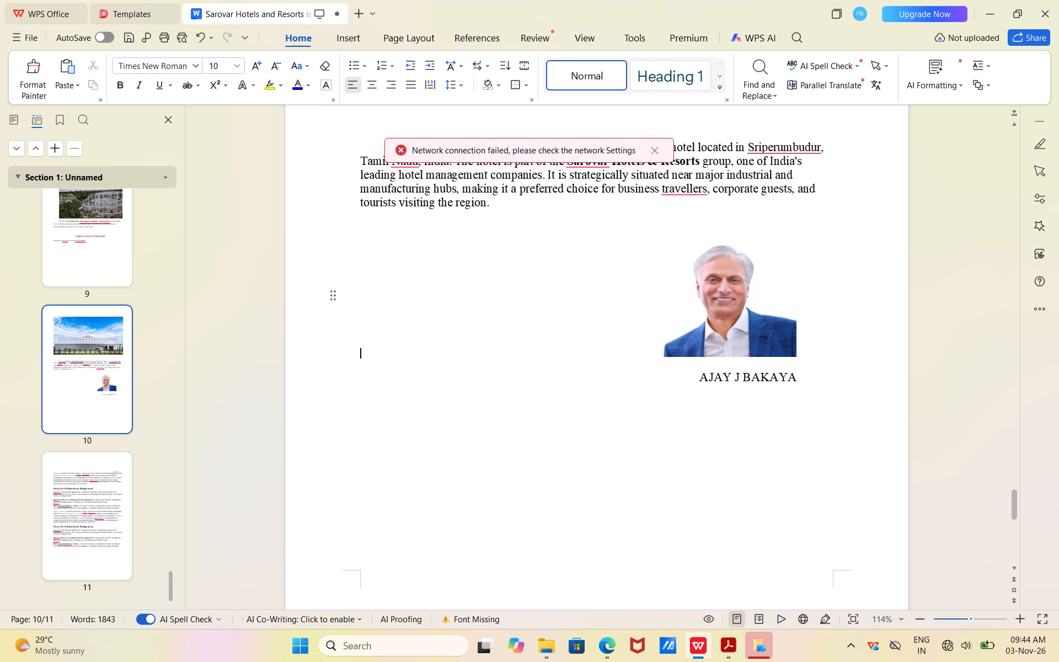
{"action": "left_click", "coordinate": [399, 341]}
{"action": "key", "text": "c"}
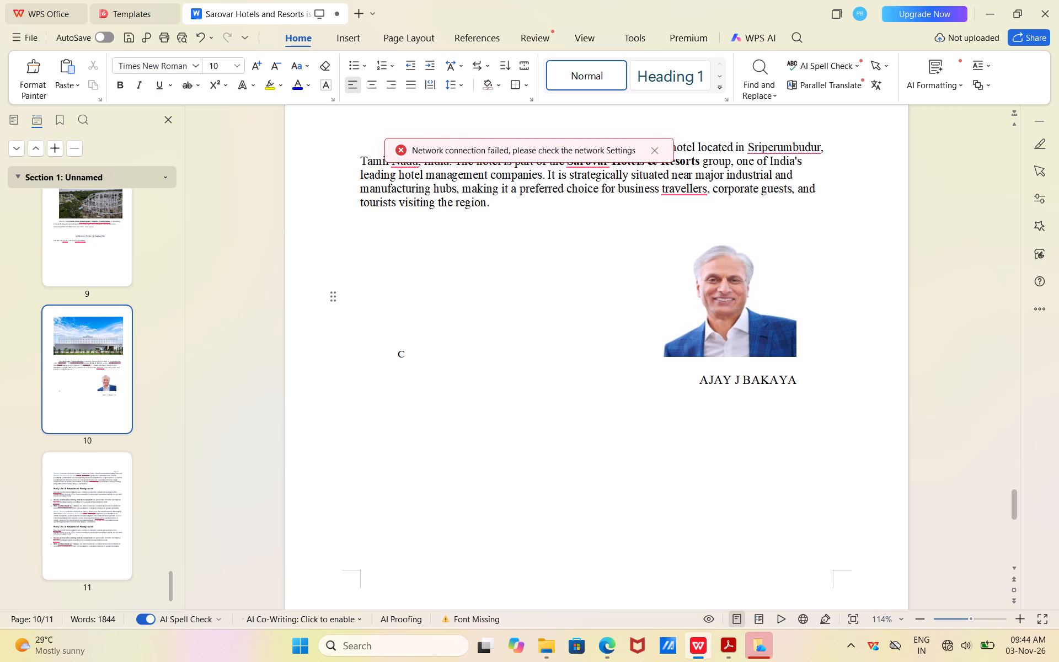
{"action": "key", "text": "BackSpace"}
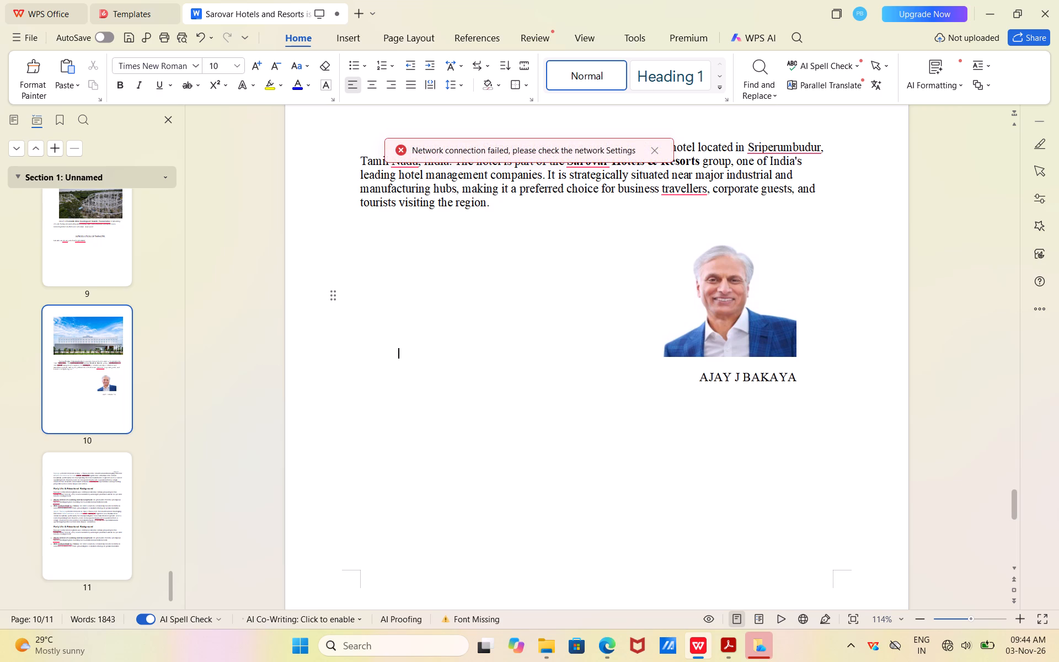
Write "CHAIRMAIN" at font size 12 in the blank space before the portrait, below the Sriperumbudur introduction.
{"action": "type", "text": "CHA"}
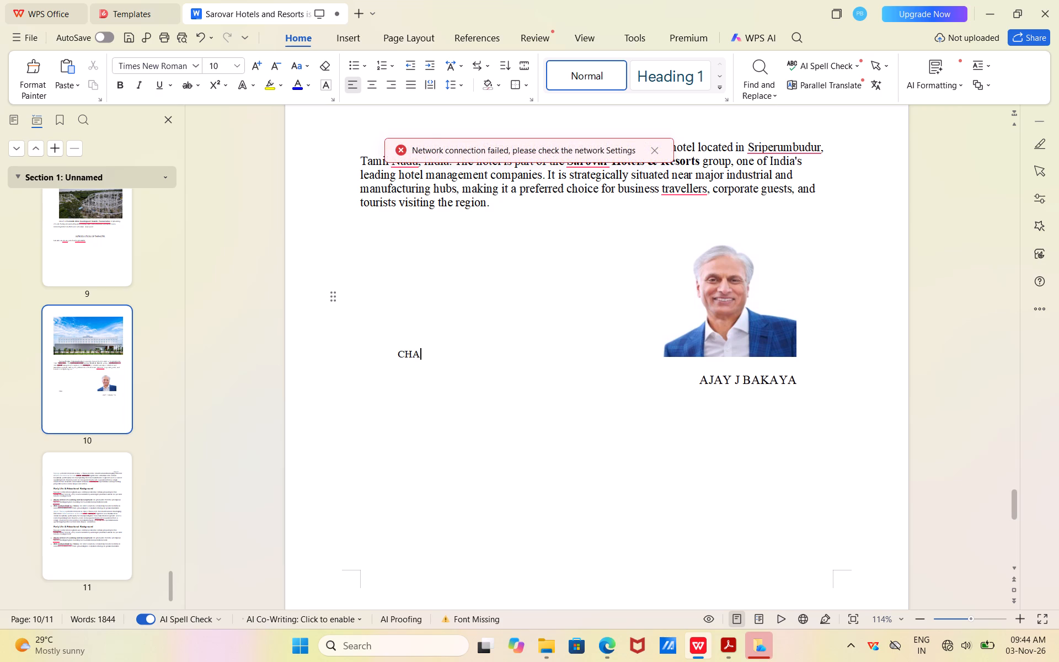
{"action": "left_click", "coordinate": [233, 64]}
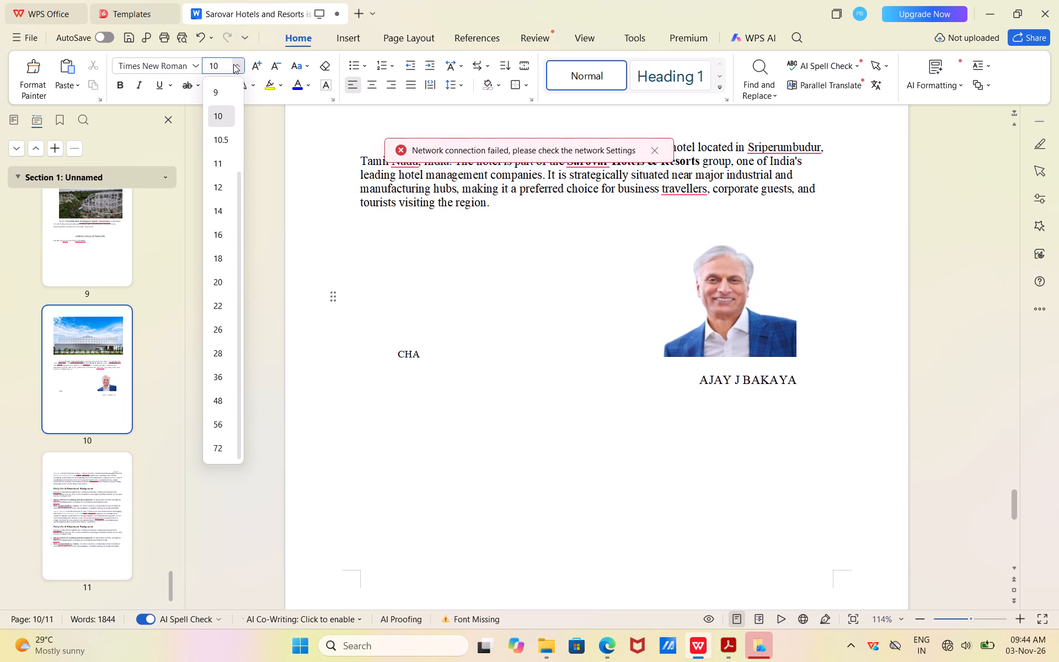
{"action": "left_click", "coordinate": [218, 181]}
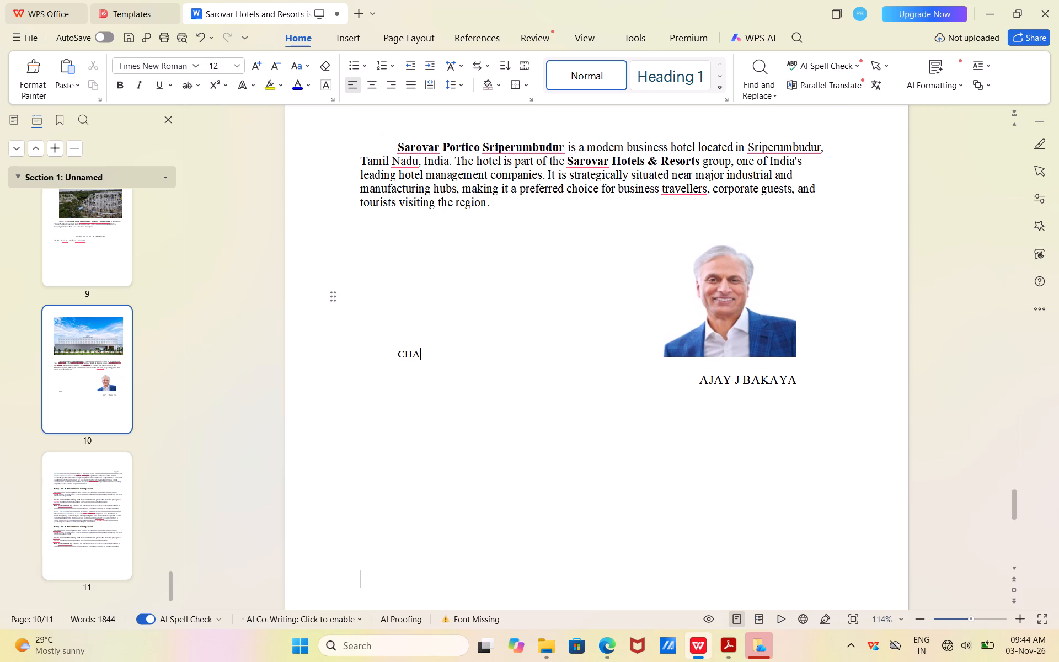
{"action": "key", "text": "BackSpace"}
{"action": "key", "text": "BackSpace"}
{"action": "key", "text": "BackSpace"}
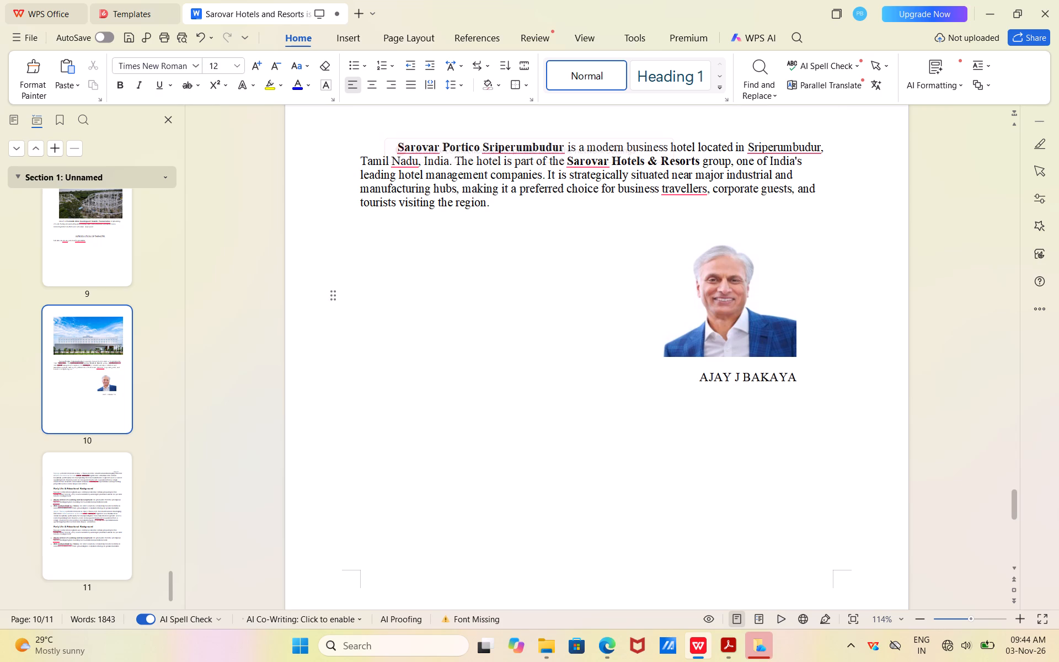
{"action": "type", "text": "CH"}
{"action": "key", "text": "a"}
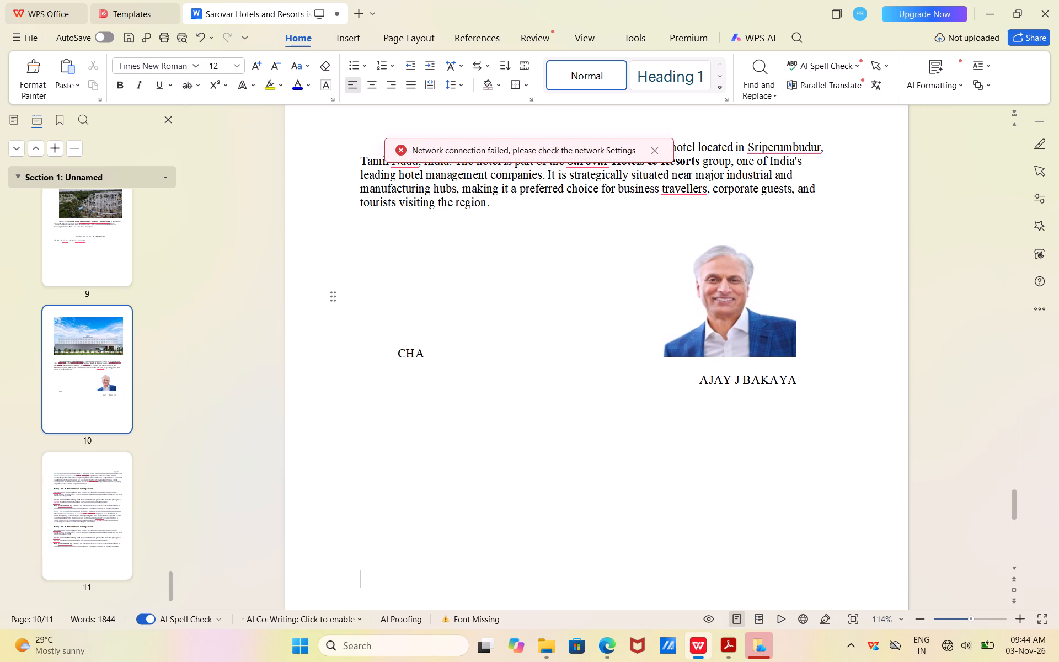
{"action": "key", "text": "i"}
{"action": "key", "text": "r"}
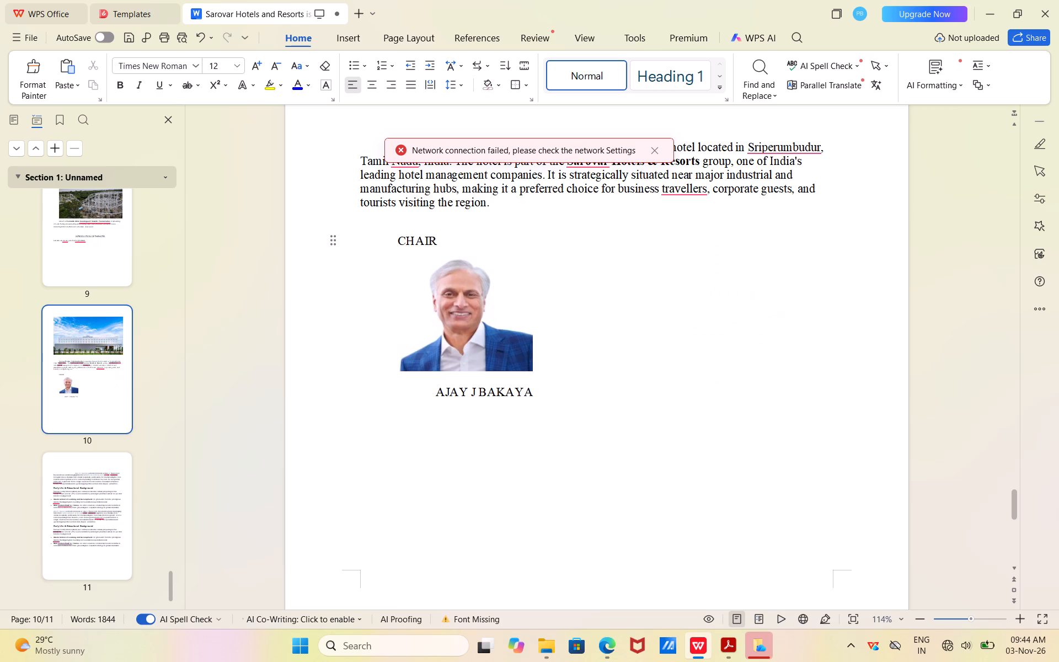
{"action": "key", "text": "space"}
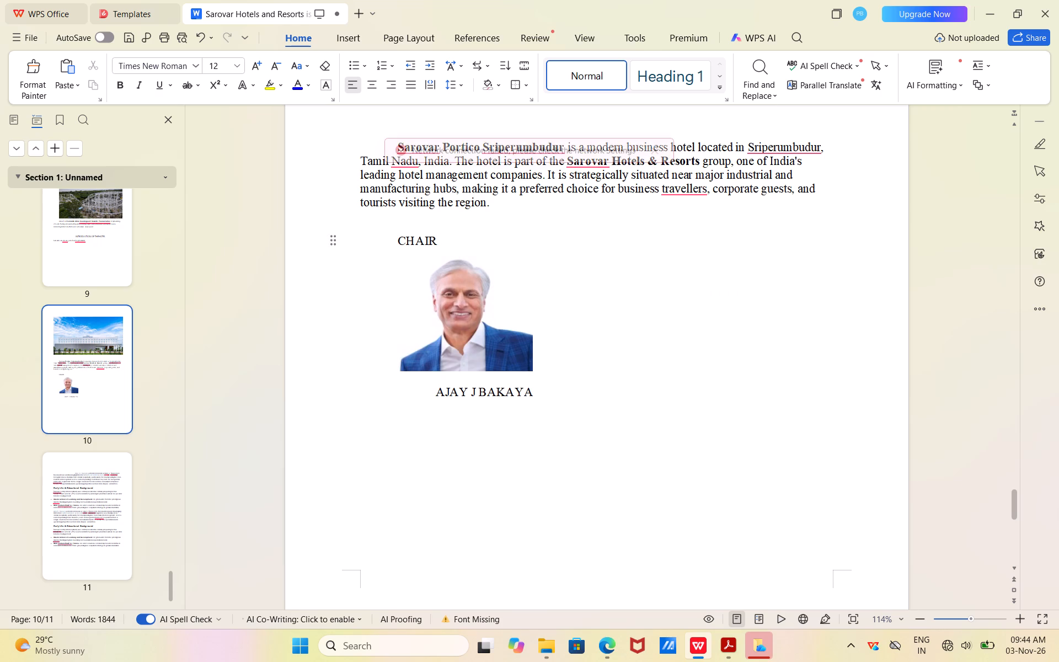
{"action": "key", "text": "BackSpace"}
{"action": "type", "text": "MAIN"}
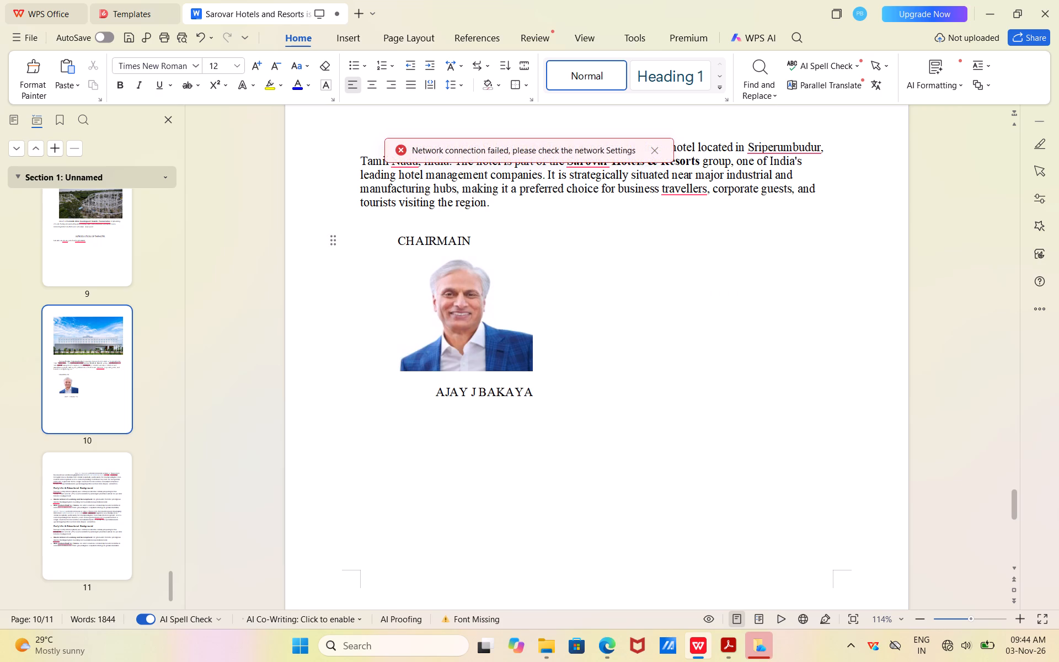
Add tab spacing after "CHAIRMAIN" to shift the portrait back near the page's right margin, below that heading.
{"action": "key", "text": "Tab"}
{"action": "key", "text": "Tab"}
{"action": "key", "text": "Tab"}
{"action": "key", "text": "Tab"}
{"action": "key", "text": "Tab"}
{"action": "key", "text": "Tab"}
{"action": "key", "text": "Tab"}
{"action": "key", "text": "Tab"}
{"action": "key", "text": "Tab"}
{"action": "key", "text": "Tab"}
{"action": "key", "text": "Tab"}
{"action": "key", "text": "Tab"}
{"action": "key", "text": "Tab"}
{"action": "key", "text": "Tab"}
{"action": "key", "text": "Tab"}
{"action": "key", "text": "Tab"}
{"action": "key", "text": "Tab"}
{"action": "key", "text": "Tab"}
{"action": "key", "text": "Tab"}
{"action": "key", "text": "Tab"}
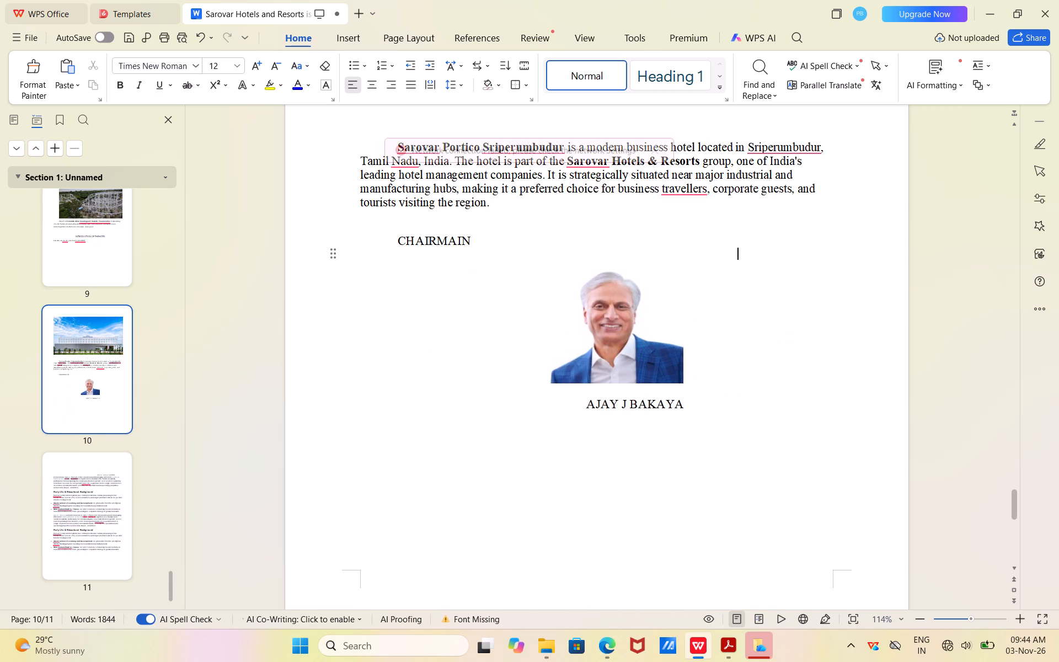
{"action": "key", "text": "Tab"}
{"action": "key", "text": "Tab"}
{"action": "key", "text": "Tab"}
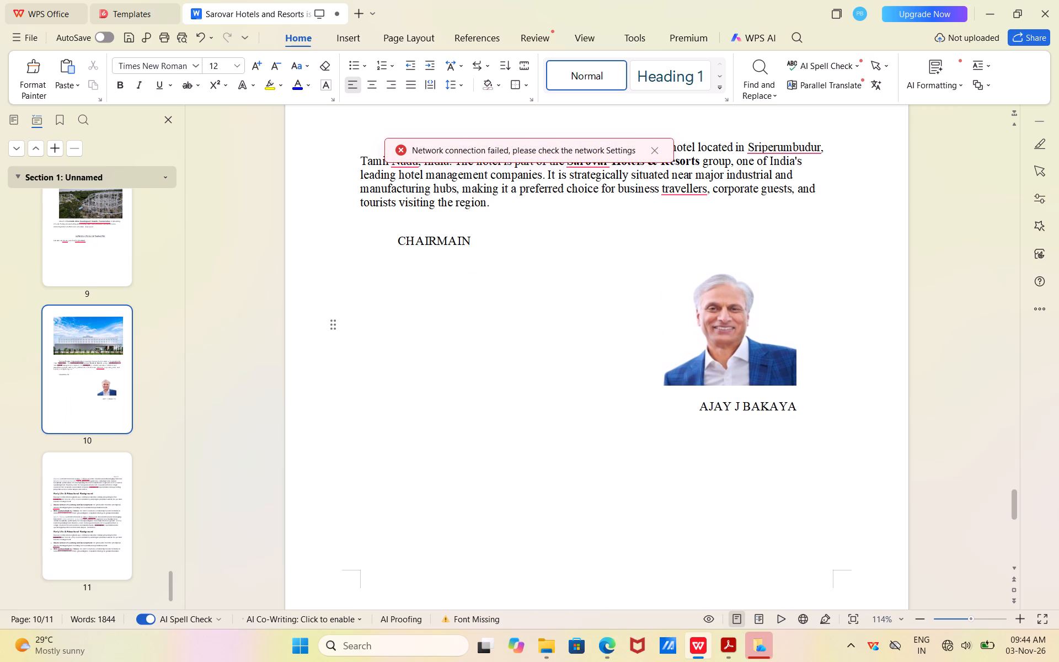
Apply the white-filled, orange-outlined preset WordArt effect to the "CHAIRMAIN" heading.
{"action": "left_click_drag", "start_coordinate": [478, 242], "coordinate": [358, 237]}
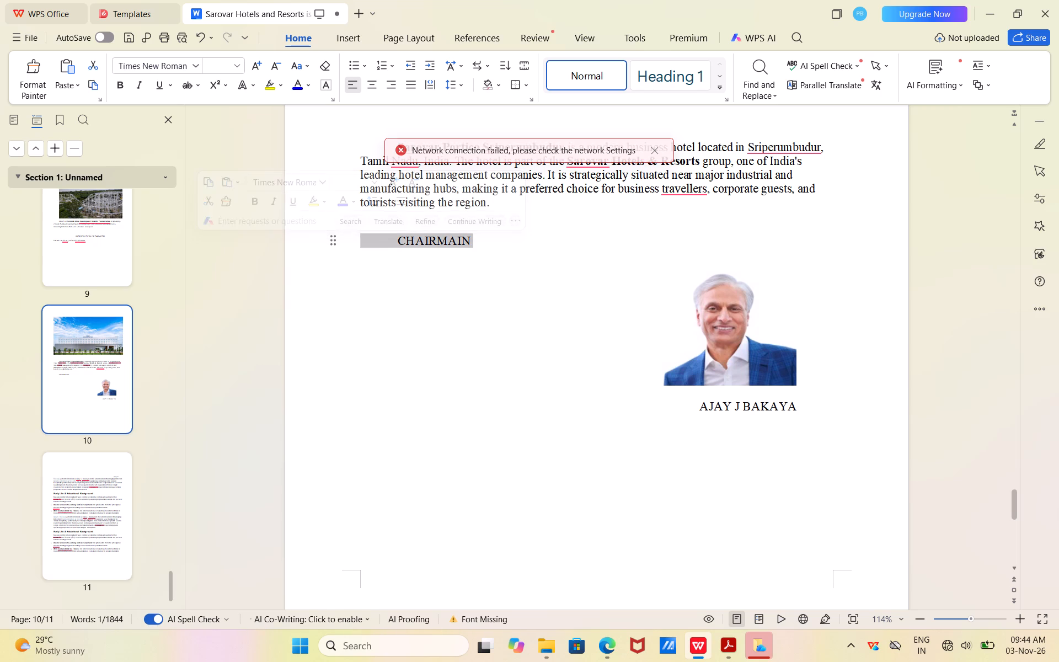
{"action": "left_click", "coordinate": [240, 88]}
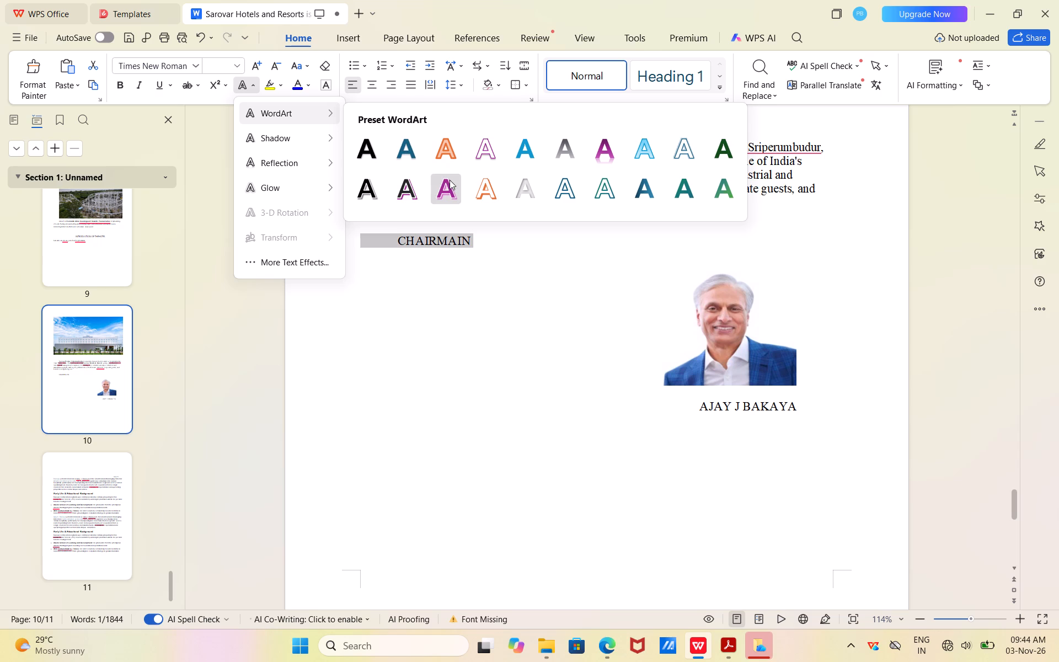
{"action": "left_click", "coordinate": [486, 190]}
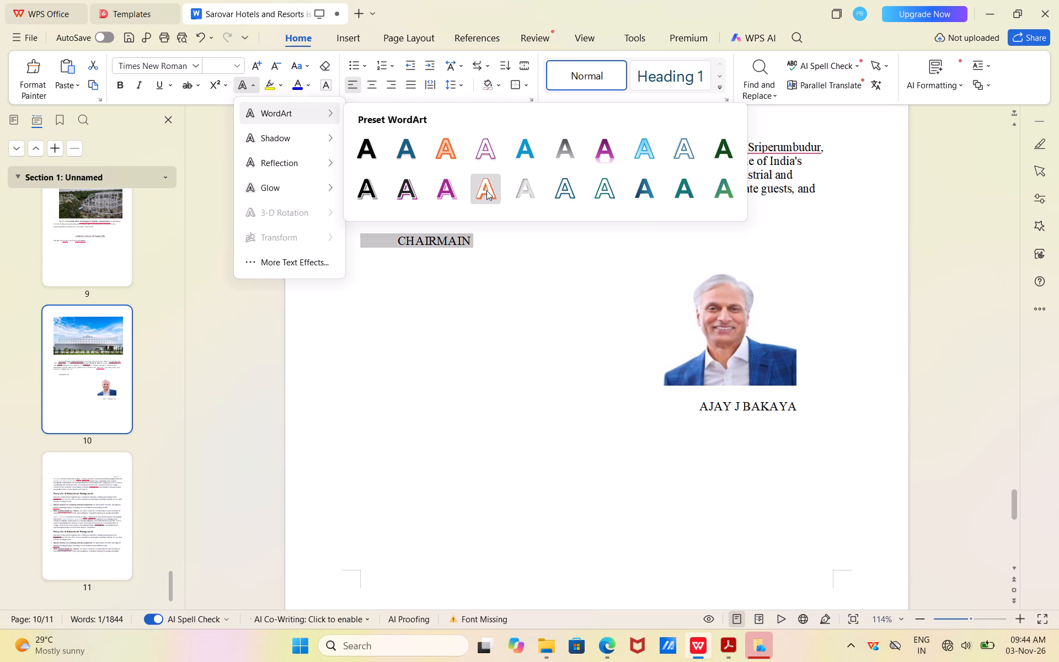
{"action": "left_click", "coordinate": [445, 354]}
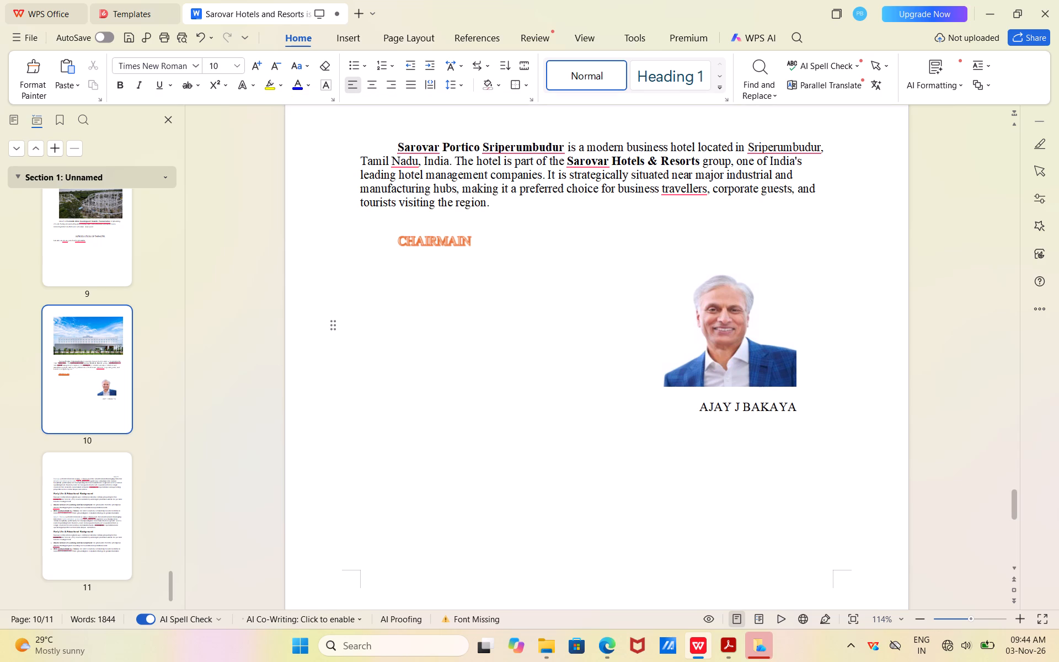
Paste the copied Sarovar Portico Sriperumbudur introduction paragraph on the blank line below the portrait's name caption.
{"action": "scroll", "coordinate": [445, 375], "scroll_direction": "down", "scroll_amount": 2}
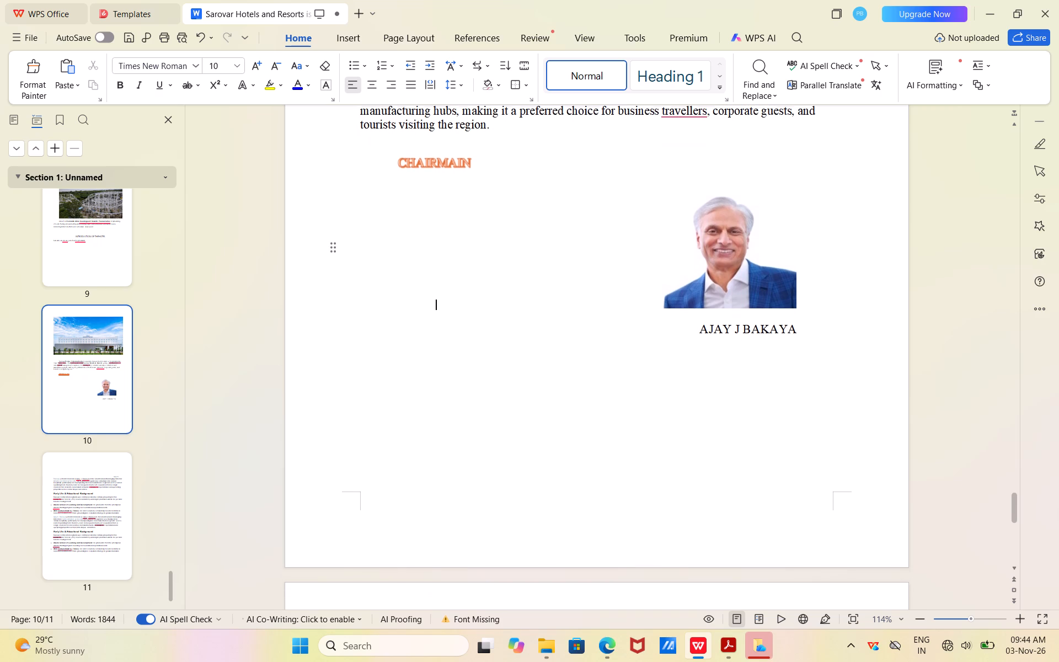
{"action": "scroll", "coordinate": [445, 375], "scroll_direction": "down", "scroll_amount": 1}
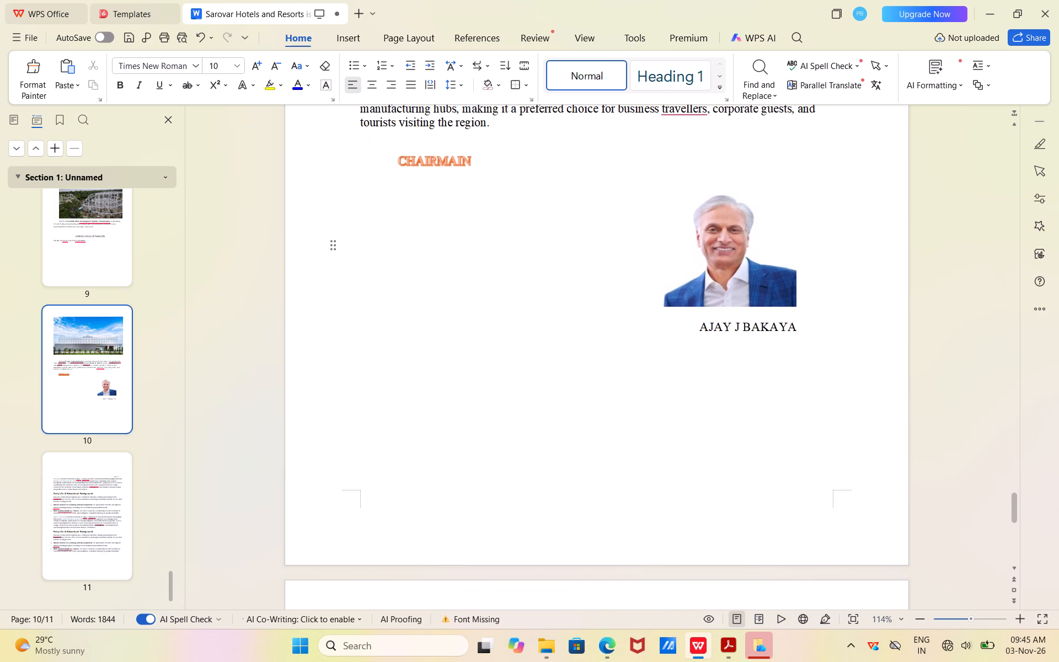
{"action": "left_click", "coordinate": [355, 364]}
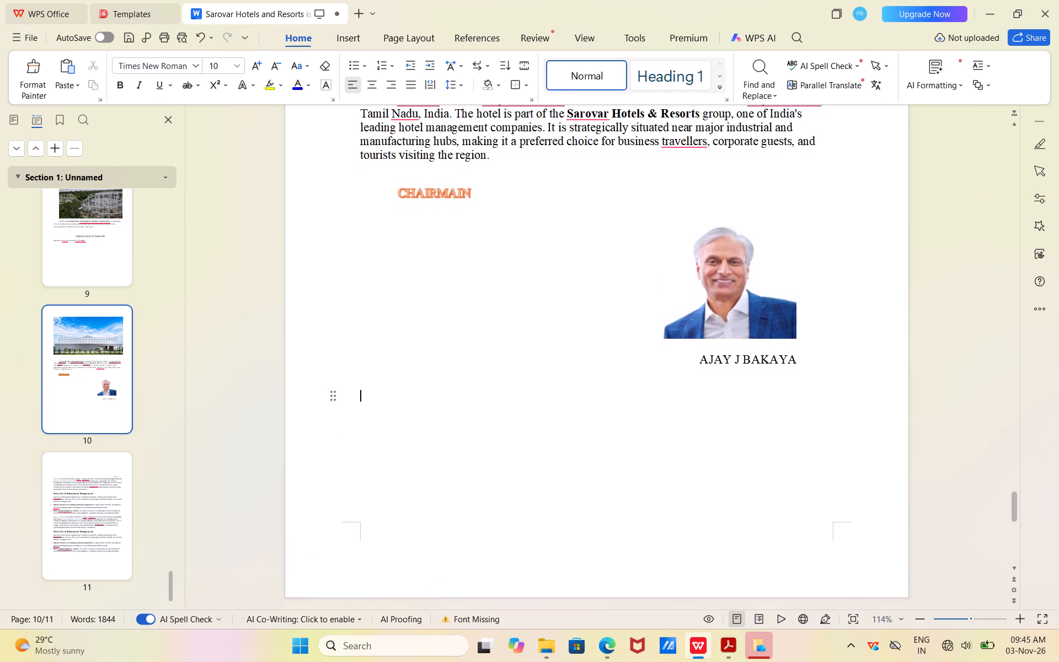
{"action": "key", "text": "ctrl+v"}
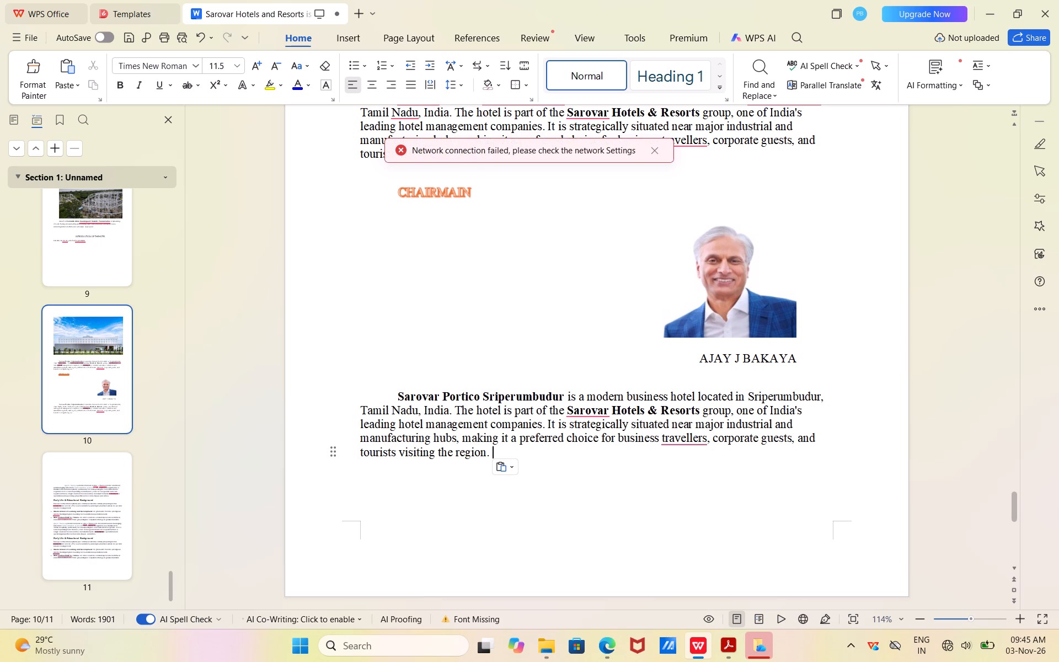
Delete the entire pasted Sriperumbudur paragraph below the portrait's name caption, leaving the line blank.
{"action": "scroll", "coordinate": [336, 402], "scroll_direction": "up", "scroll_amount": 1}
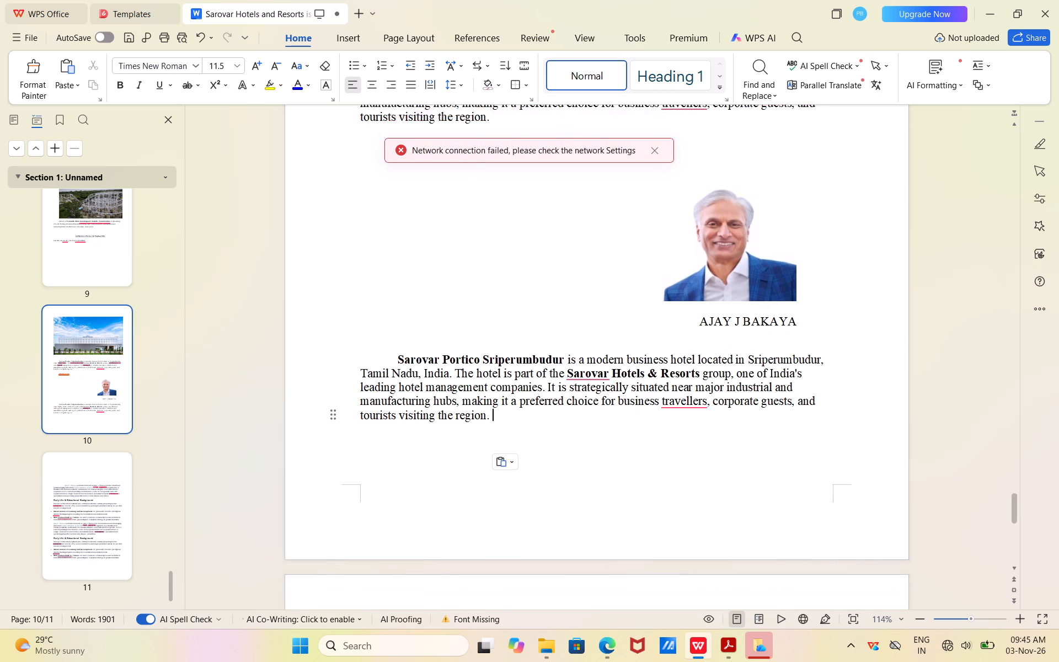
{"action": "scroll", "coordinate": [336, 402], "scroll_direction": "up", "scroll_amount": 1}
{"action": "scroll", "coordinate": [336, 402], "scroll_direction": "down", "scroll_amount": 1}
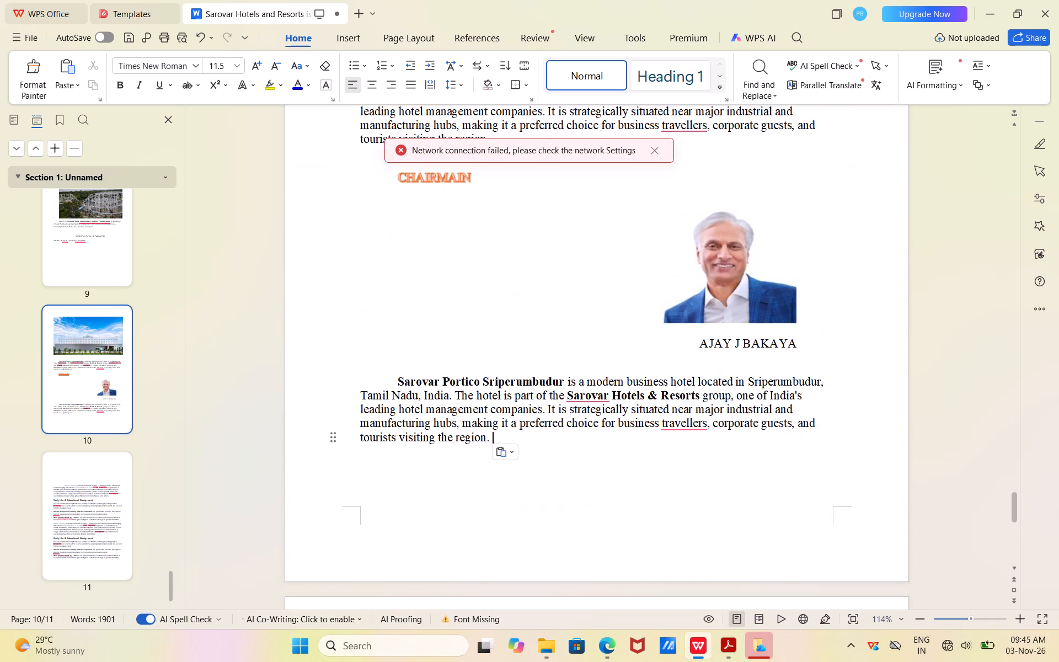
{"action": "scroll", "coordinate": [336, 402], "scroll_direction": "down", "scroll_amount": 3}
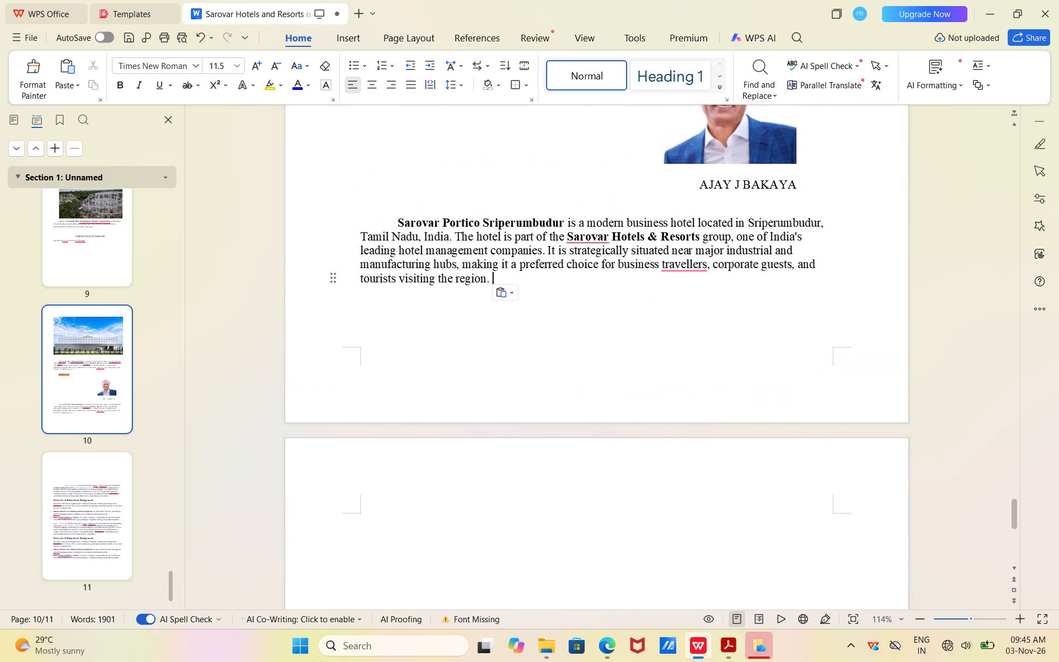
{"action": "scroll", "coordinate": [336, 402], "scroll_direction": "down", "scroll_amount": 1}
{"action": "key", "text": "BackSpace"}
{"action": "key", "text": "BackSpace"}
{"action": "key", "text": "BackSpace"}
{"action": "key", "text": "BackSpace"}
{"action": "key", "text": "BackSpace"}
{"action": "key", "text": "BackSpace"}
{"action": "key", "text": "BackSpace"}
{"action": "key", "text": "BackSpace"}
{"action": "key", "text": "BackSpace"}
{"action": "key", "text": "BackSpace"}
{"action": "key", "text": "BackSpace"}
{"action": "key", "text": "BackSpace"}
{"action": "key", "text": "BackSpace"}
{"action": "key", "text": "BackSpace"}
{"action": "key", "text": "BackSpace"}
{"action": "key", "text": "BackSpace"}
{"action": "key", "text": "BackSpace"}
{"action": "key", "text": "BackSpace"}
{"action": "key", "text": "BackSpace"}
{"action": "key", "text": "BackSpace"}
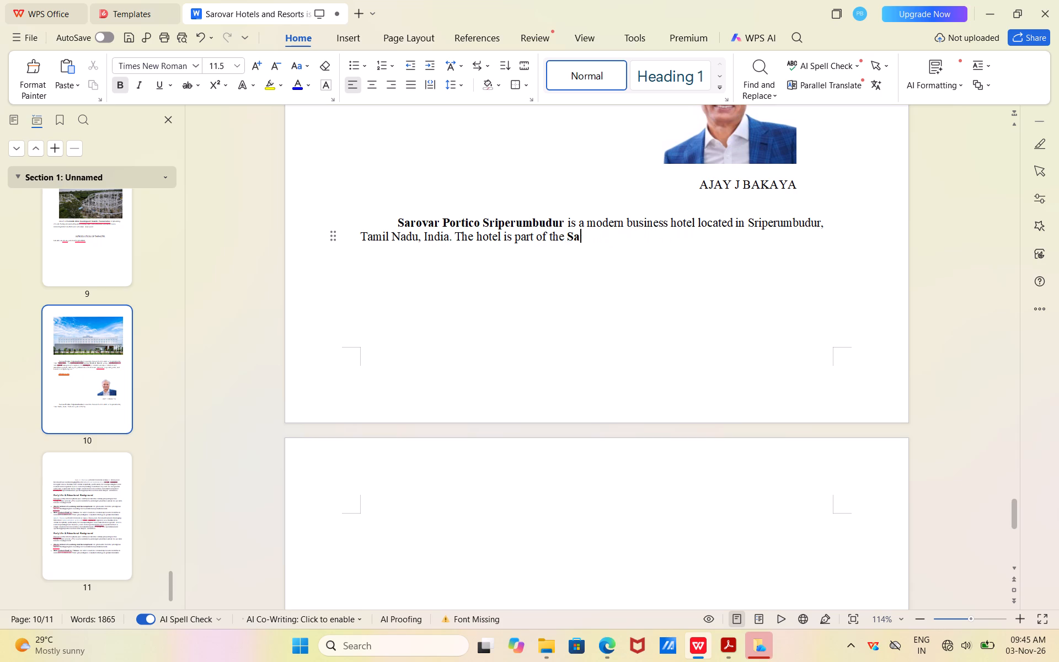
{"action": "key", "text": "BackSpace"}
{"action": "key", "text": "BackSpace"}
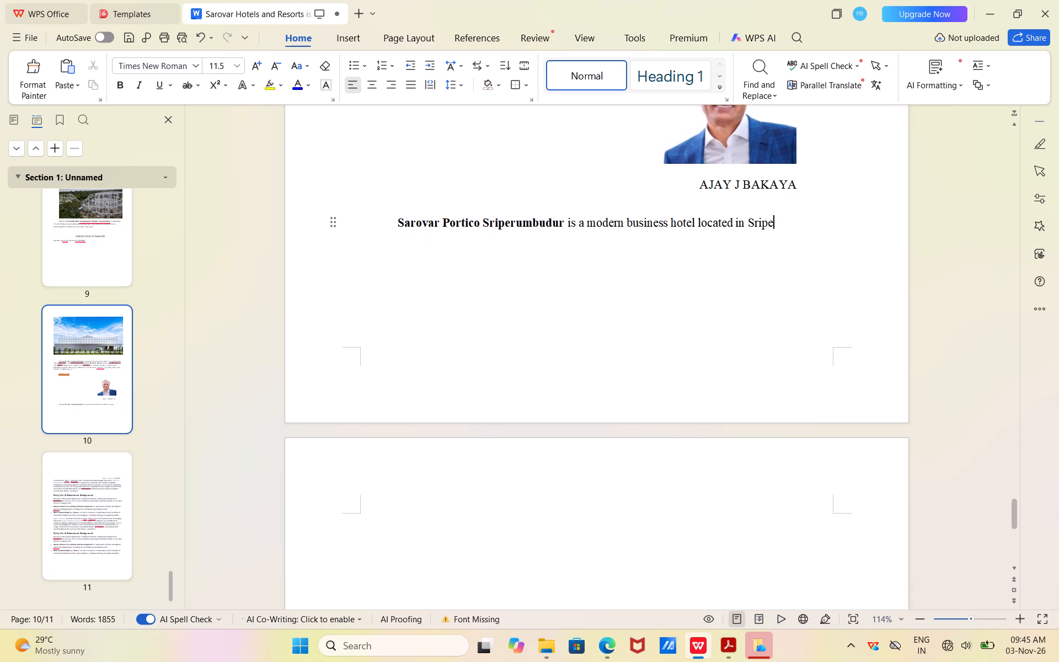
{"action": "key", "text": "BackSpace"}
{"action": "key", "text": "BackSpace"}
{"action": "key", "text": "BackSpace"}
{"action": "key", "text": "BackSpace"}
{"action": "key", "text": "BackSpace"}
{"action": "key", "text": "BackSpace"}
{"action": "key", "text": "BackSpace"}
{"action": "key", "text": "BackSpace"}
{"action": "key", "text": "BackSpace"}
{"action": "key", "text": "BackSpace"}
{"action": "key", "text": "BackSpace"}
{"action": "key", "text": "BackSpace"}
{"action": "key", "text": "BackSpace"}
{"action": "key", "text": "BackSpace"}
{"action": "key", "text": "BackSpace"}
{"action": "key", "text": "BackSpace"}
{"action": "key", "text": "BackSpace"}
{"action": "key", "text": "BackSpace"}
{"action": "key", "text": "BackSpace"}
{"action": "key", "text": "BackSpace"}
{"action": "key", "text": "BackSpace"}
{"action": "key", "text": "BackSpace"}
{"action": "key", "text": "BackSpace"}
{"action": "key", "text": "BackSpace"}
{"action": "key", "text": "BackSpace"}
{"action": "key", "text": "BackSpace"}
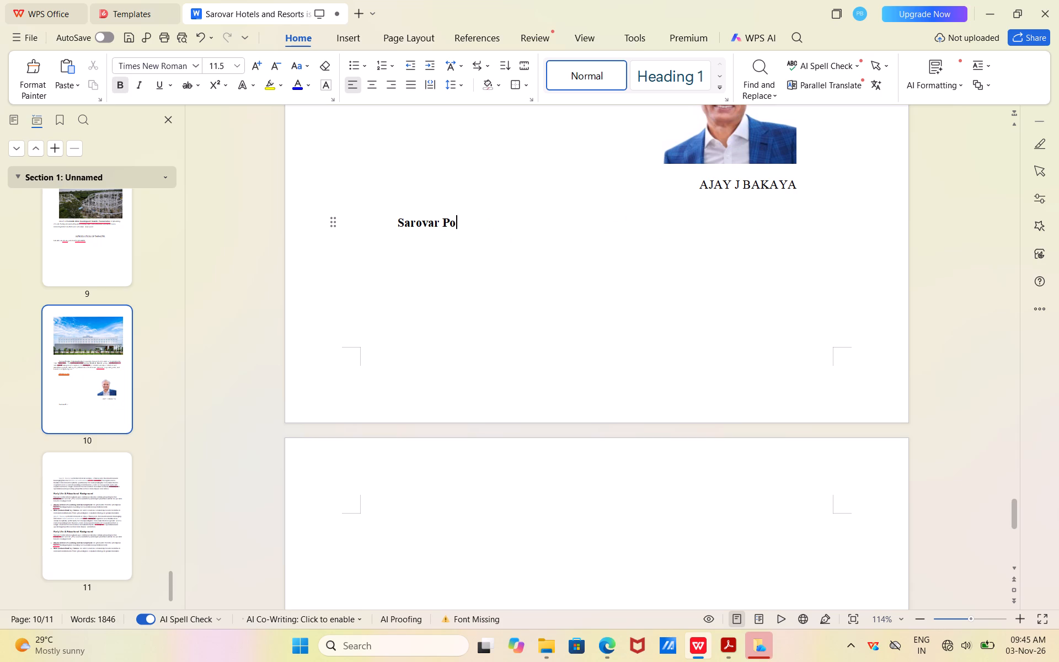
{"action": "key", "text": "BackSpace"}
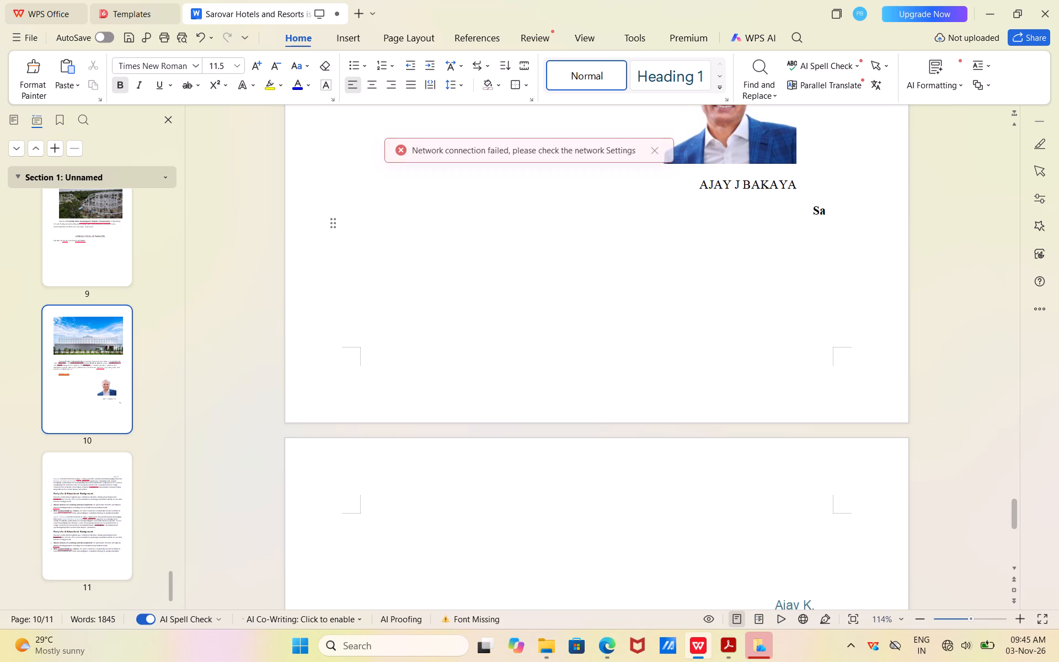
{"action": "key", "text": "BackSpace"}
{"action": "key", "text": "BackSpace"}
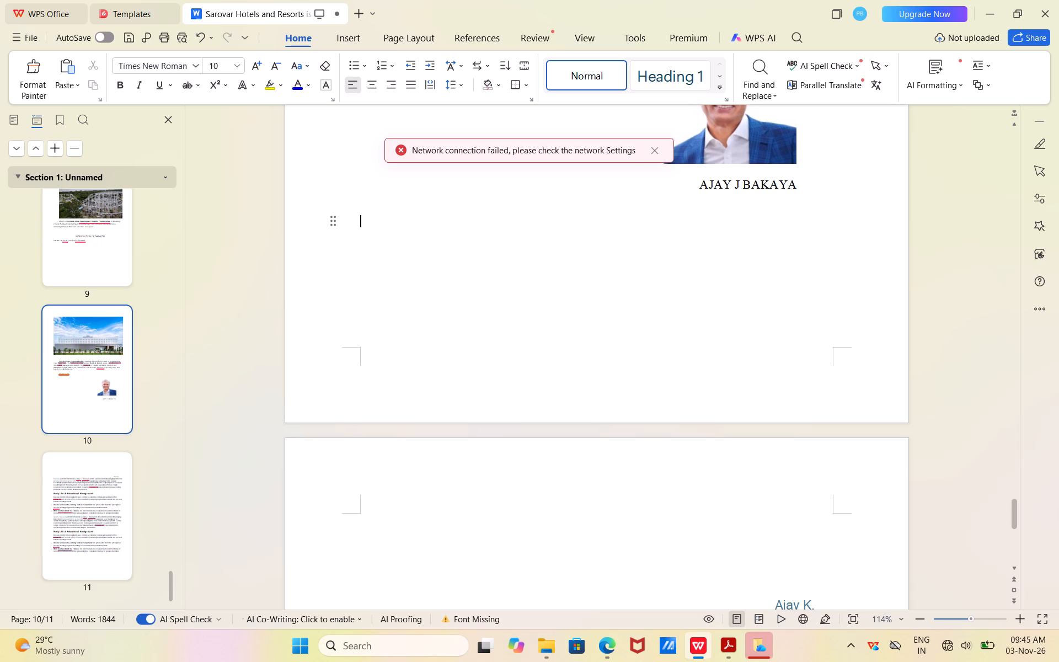
Remove the blank lines and tab spacing between the portrait's caption and the chairman's profile text, bringing its opening paragraph onto the portrait's page.
{"action": "left_click", "coordinate": [408, 582]}
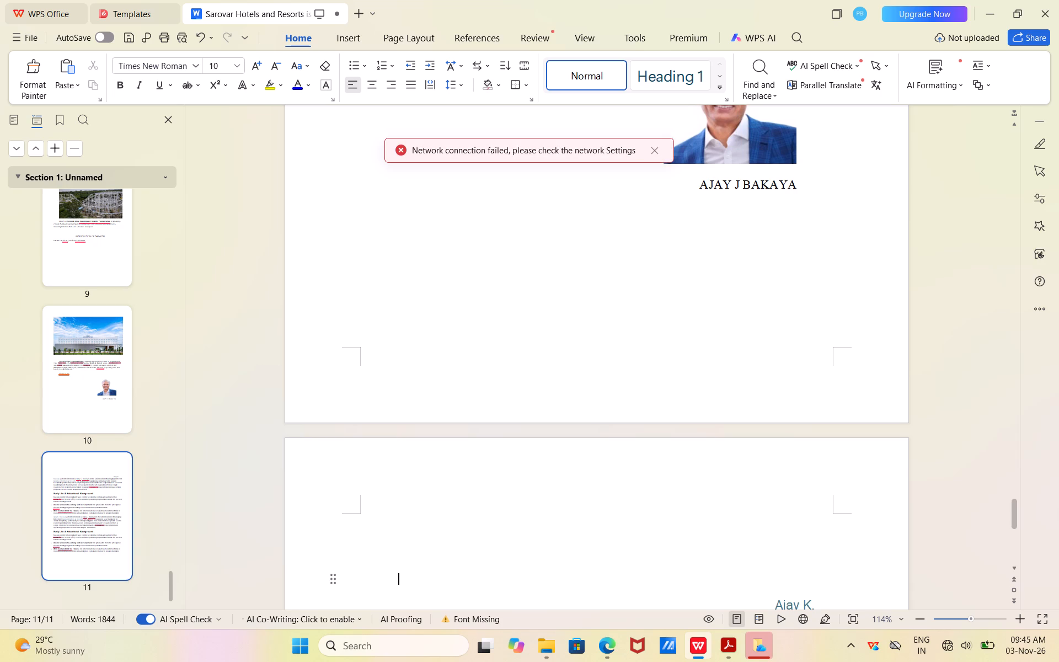
{"action": "key", "text": "BackSpace"}
{"action": "key", "text": "BackSpace"}
{"action": "key", "text": "BackSpace"}
{"action": "key", "text": "BackSpace"}
{"action": "key", "text": "BackSpace"}
{"action": "key", "text": "BackSpace"}
{"action": "key", "text": "BackSpace"}
{"action": "key", "text": "BackSpace"}
{"action": "key", "text": "BackSpace"}
{"action": "key", "text": "BackSpace"}
{"action": "key", "text": "BackSpace"}
{"action": "key", "text": "BackSpace"}
{"action": "key", "text": "BackSpace"}
{"action": "key", "text": "BackSpace"}
{"action": "key", "text": "BackSpace"}
{"action": "key", "text": "BackSpace"}
{"action": "key", "text": "BackSpace"}
{"action": "key", "text": "BackSpace"}
{"action": "key", "text": "BackSpace"}
{"action": "key", "text": "BackSpace"}
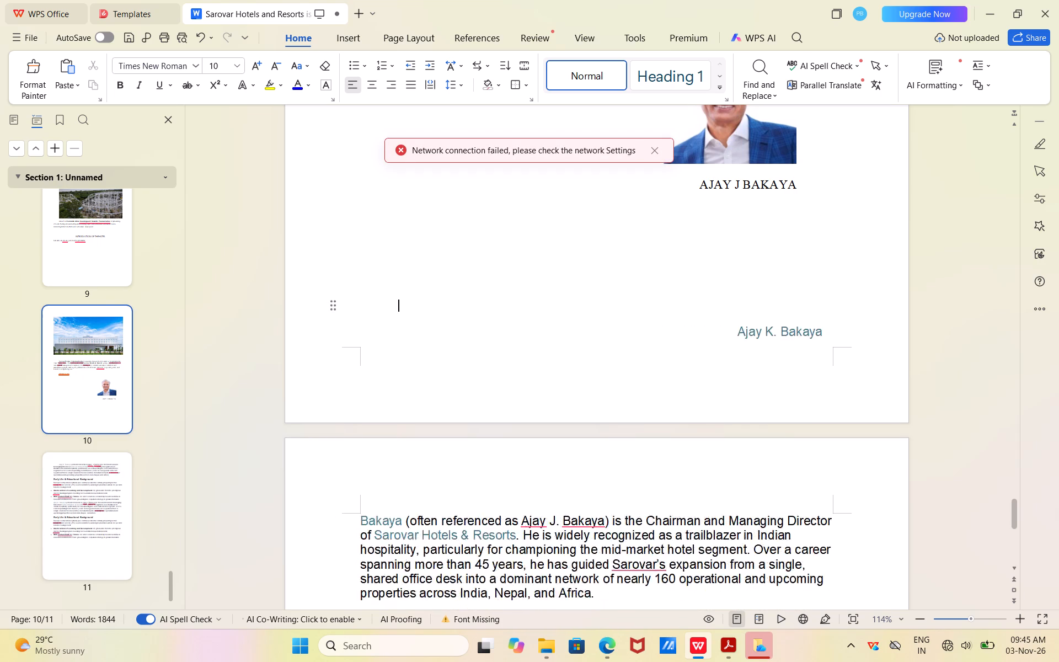
{"action": "key", "text": "BackSpace"}
{"action": "key", "text": "BackSpace"}
{"action": "key", "text": "BackSpace"}
{"action": "key", "text": "BackSpace"}
{"action": "key", "text": "BackSpace"}
{"action": "key", "text": "BackSpace"}
{"action": "key", "text": "BackSpace"}
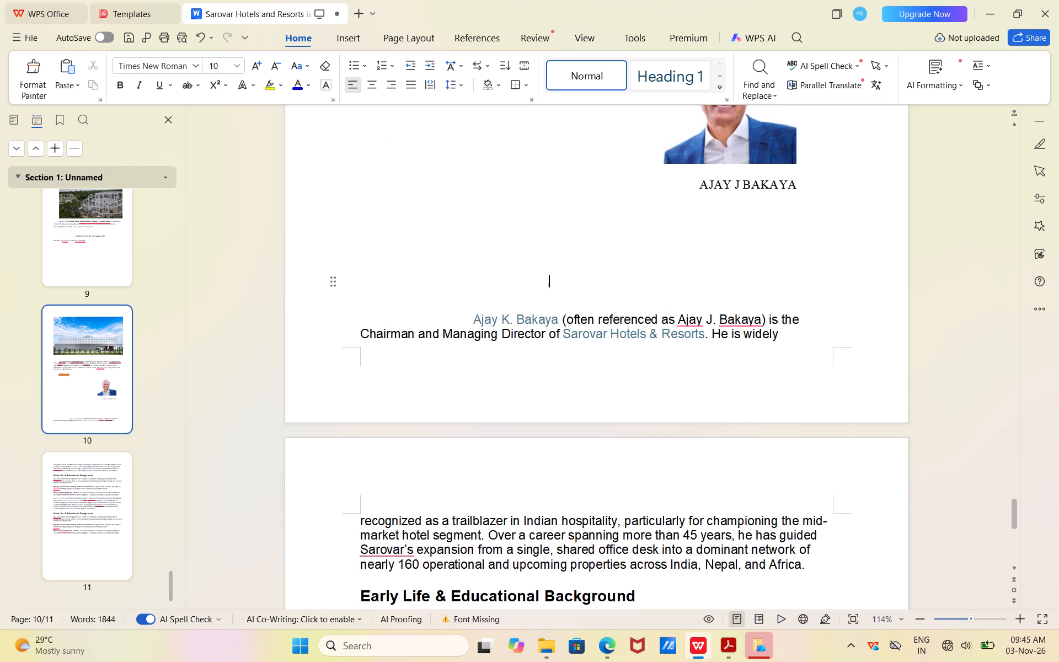
{"action": "key", "text": "BackSpace"}
{"action": "key", "text": "BackSpace"}
{"action": "key", "text": "BackSpace"}
{"action": "key", "text": "BackSpace"}
{"action": "key", "text": "BackSpace"}
{"action": "key", "text": "BackSpace"}
{"action": "key", "text": "BackSpace"}
{"action": "key", "text": "BackSpace"}
{"action": "key", "text": "BackSpace"}
{"action": "key", "text": "BackSpace"}
{"action": "key", "text": "BackSpace"}
{"action": "key", "text": "BackSpace"}
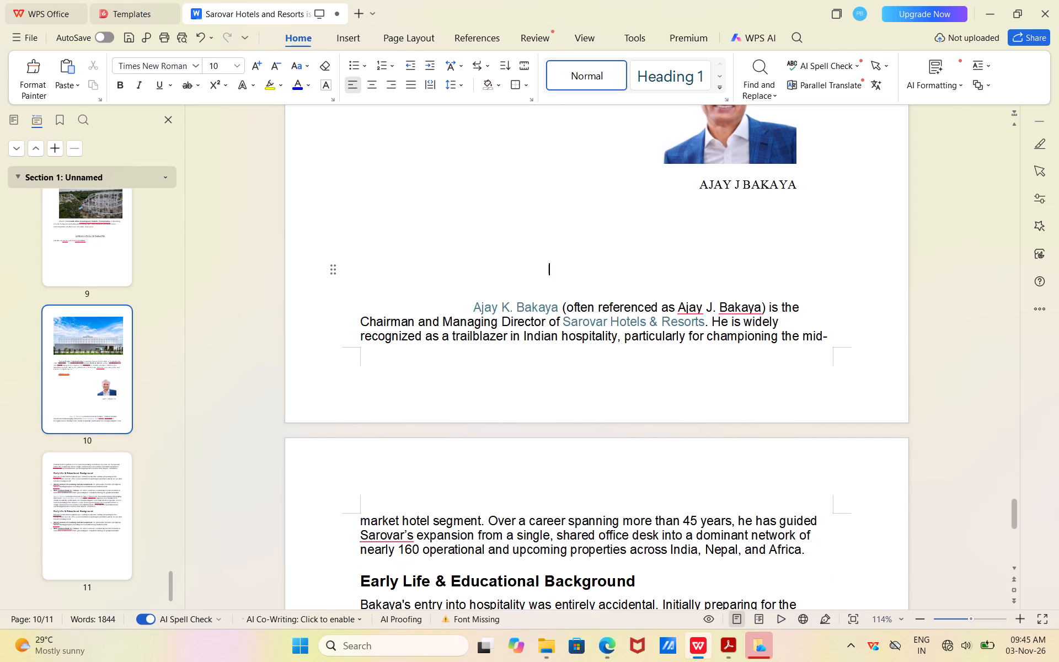
{"action": "key", "text": "BackSpace"}
{"action": "key", "text": "BackSpace"}
{"action": "key", "text": "BackSpace"}
{"action": "key", "text": "BackSpace"}
{"action": "key", "text": "BackSpace"}
{"action": "key", "text": "BackSpace"}
{"action": "key", "text": "BackSpace"}
{"action": "key", "text": "BackSpace"}
{"action": "key", "text": "BackSpace"}
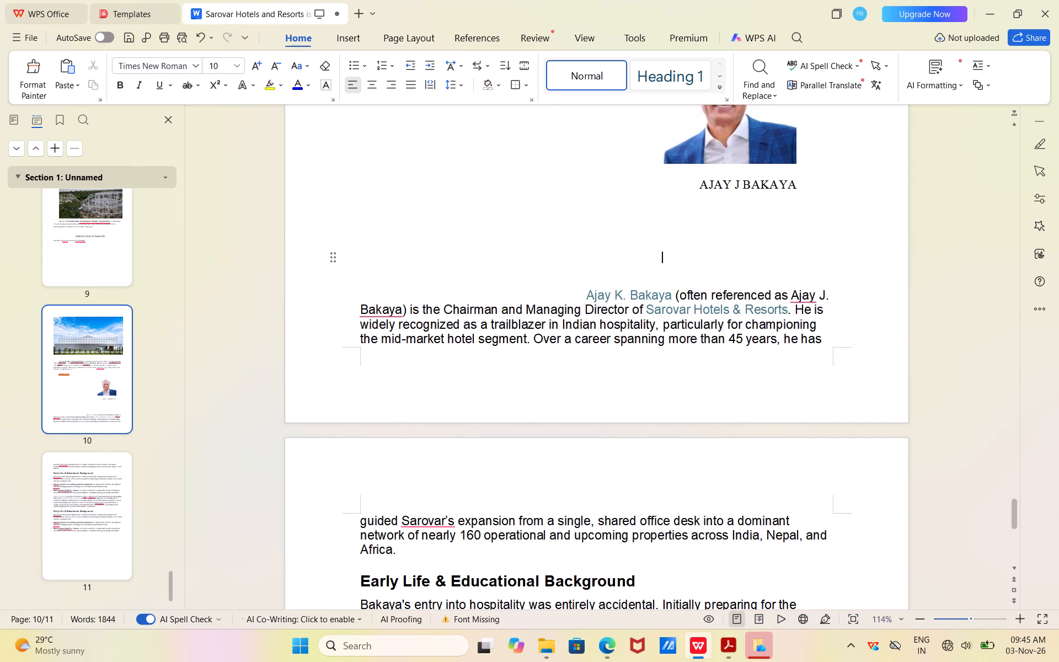
{"action": "key", "text": "BackSpace"}
{"action": "key", "text": "BackSpace"}
{"action": "key", "text": "BackSpace"}
{"action": "key", "text": "BackSpace"}
{"action": "key", "text": "BackSpace"}
{"action": "key", "text": "BackSpace"}
{"action": "key", "text": "BackSpace"}
{"action": "key", "text": "BackSpace"}
{"action": "key", "text": "BackSpace"}
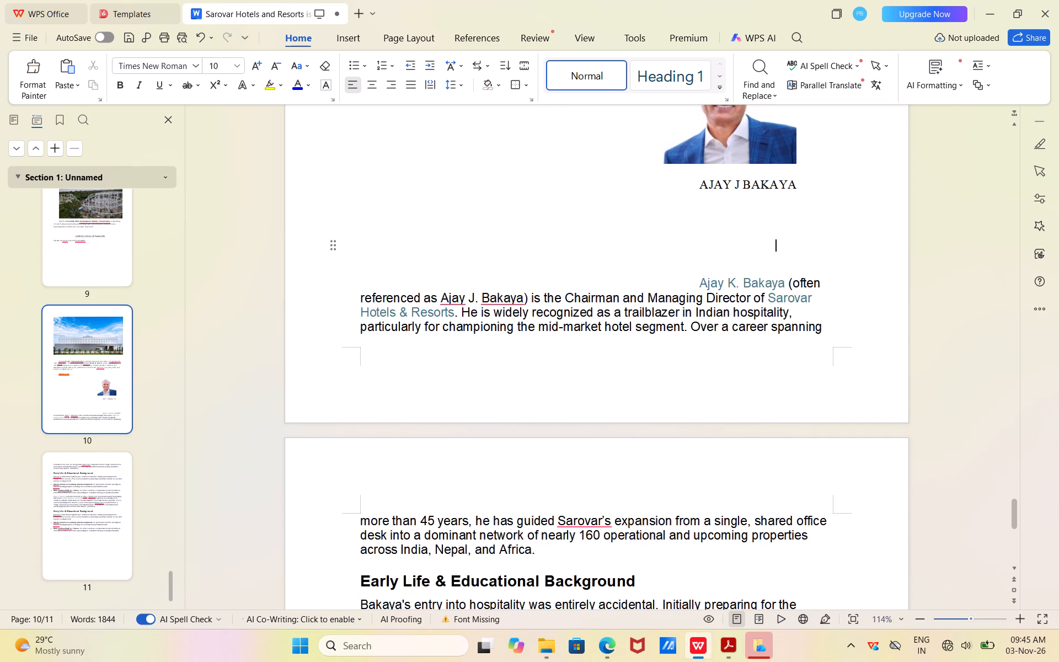
{"action": "key", "text": "BackSpace"}
{"action": "key", "text": "BackSpace"}
{"action": "key", "text": "BackSpace"}
{"action": "key", "text": "BackSpace"}
{"action": "key", "text": "BackSpace"}
{"action": "key", "text": "BackSpace"}
{"action": "key", "text": "BackSpace"}
{"action": "key", "text": "BackSpace"}
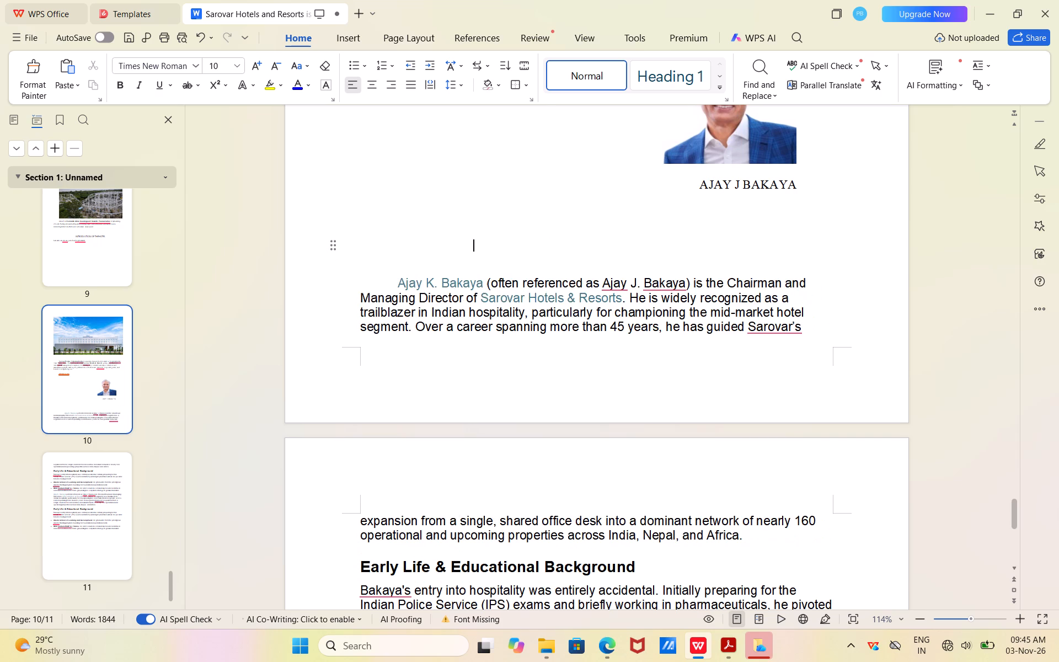
{"action": "key", "text": "BackSpace"}
{"action": "key", "text": "BackSpace"}
{"action": "key", "text": "BackSpace"}
{"action": "key", "text": "BackSpace"}
{"action": "key", "text": "BackSpace"}
{"action": "key", "text": "BackSpace"}
{"action": "key", "text": "BackSpace"}
{"action": "key", "text": "BackSpace"}
{"action": "key", "text": "BackSpace"}
{"action": "key", "text": "BackSpace"}
{"action": "key", "text": "BackSpace"}
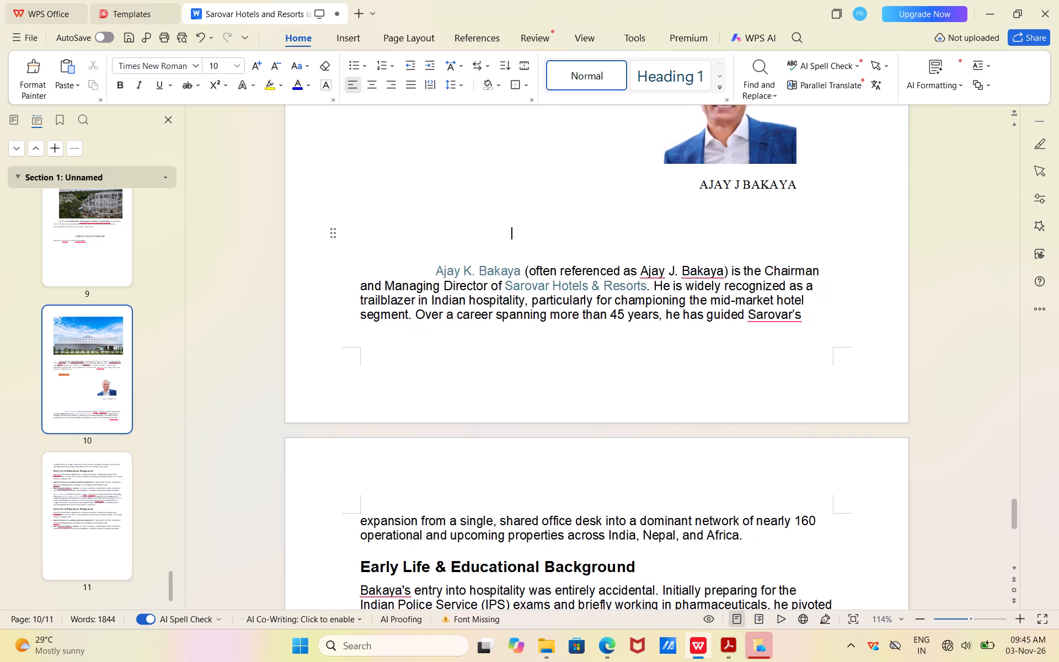
{"action": "key", "text": "BackSpace"}
{"action": "key", "text": "BackSpace"}
{"action": "key", "text": "BackSpace"}
{"action": "key", "text": "BackSpace"}
{"action": "key", "text": "BackSpace"}
{"action": "key", "text": "BackSpace"}
{"action": "key", "text": "BackSpace"}
{"action": "key", "text": "BackSpace"}
{"action": "key", "text": "BackSpace"}
{"action": "key", "text": "BackSpace"}
{"action": "key", "text": "BackSpace"}
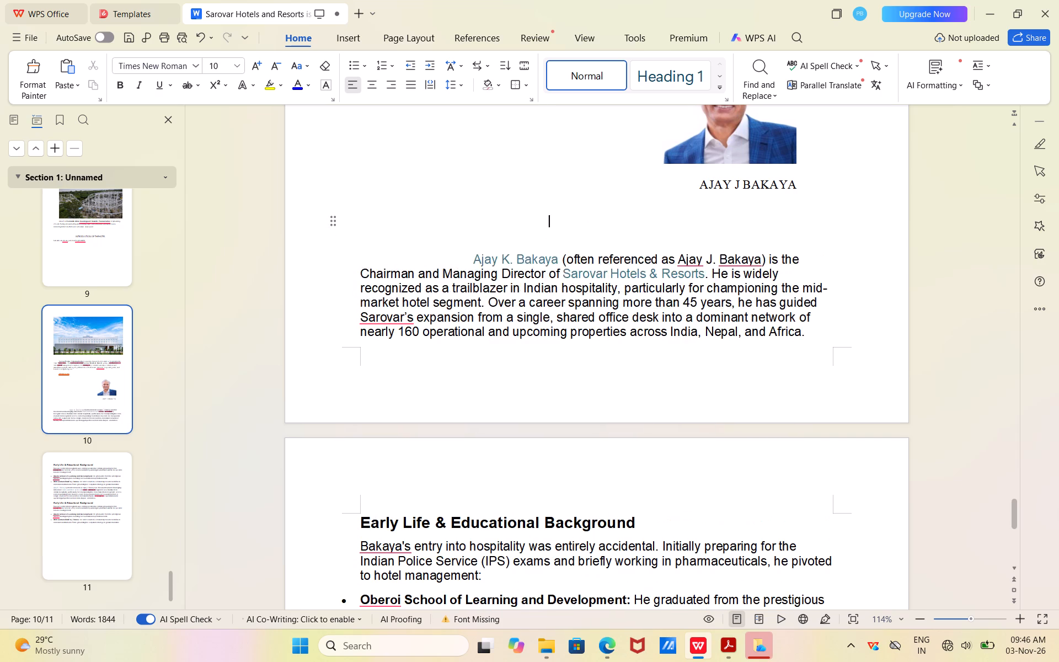
{"action": "key", "text": "BackSpace"}
{"action": "key", "text": "BackSpace"}
{"action": "key", "text": "BackSpace"}
{"action": "key", "text": "BackSpace"}
{"action": "key", "text": "BackSpace"}
{"action": "key", "text": "BackSpace"}
{"action": "key", "text": "BackSpace"}
{"action": "key", "text": "BackSpace"}
{"action": "key", "text": "BackSpace"}
{"action": "key", "text": "BackSpace"}
{"action": "key", "text": "BackSpace"}
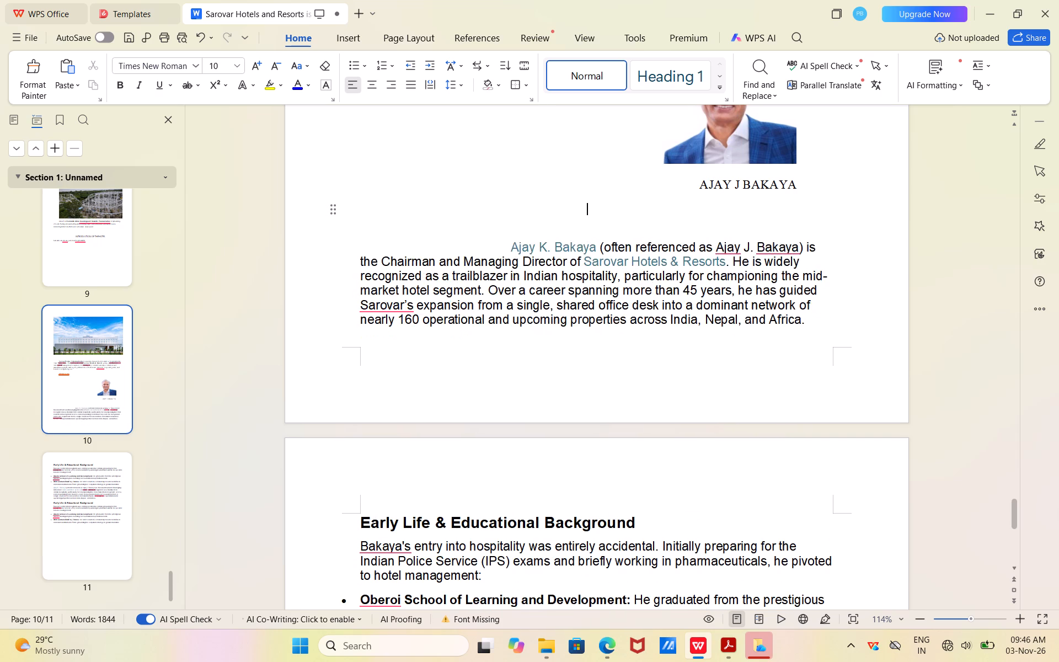
{"action": "key", "text": "BackSpace"}
{"action": "key", "text": "BackSpace"}
{"action": "key", "text": "BackSpace"}
{"action": "key", "text": "BackSpace"}
{"action": "key", "text": "BackSpace"}
{"action": "key", "text": "BackSpace"}
{"action": "key", "text": "BackSpace"}
{"action": "key", "text": "BackSpace"}
{"action": "key", "text": "BackSpace"}
{"action": "key", "text": "BackSpace"}
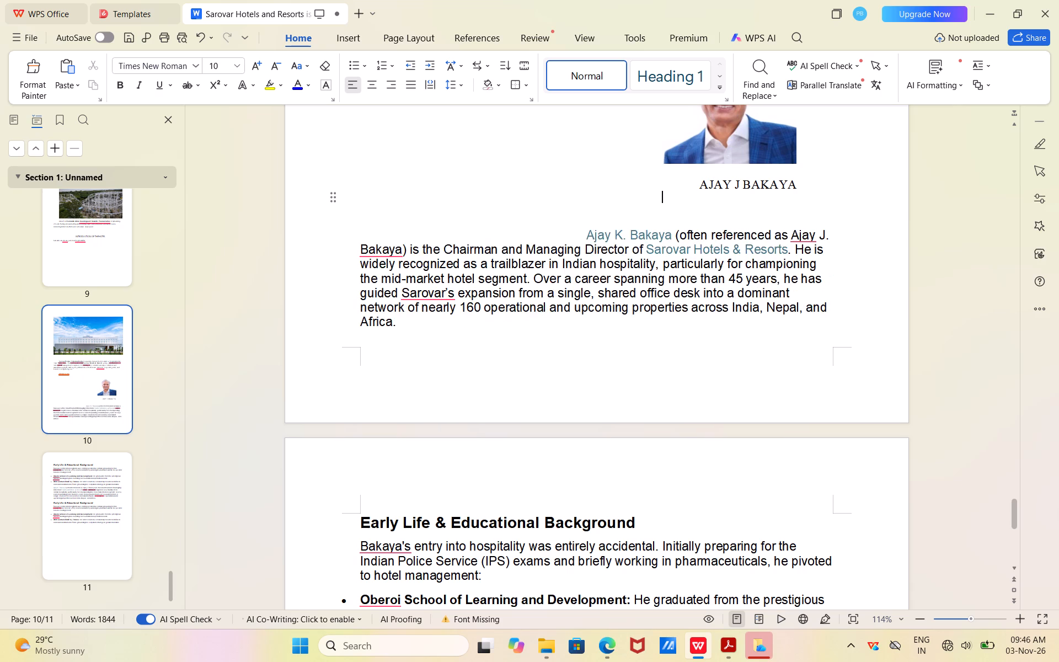
{"action": "key", "text": "BackSpace"}
{"action": "key", "text": "BackSpace"}
{"action": "key", "text": "BackSpace"}
{"action": "key", "text": "BackSpace"}
{"action": "key", "text": "BackSpace"}
{"action": "key", "text": "BackSpace"}
{"action": "key", "text": "BackSpace"}
{"action": "key", "text": "BackSpace"}
{"action": "key", "text": "BackSpace"}
{"action": "key", "text": "BackSpace"}
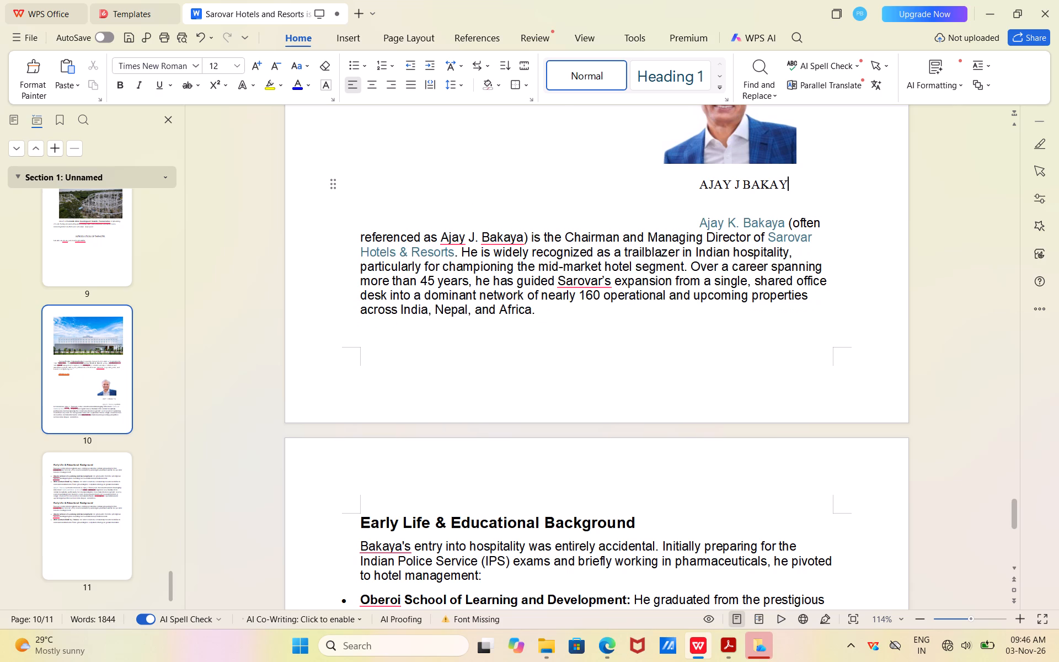
{"action": "key", "text": "BackSpace"}
{"action": "key", "text": "BackSpace"}
{"action": "key", "text": "BackSpace"}
{"action": "key", "text": "BackSpace"}
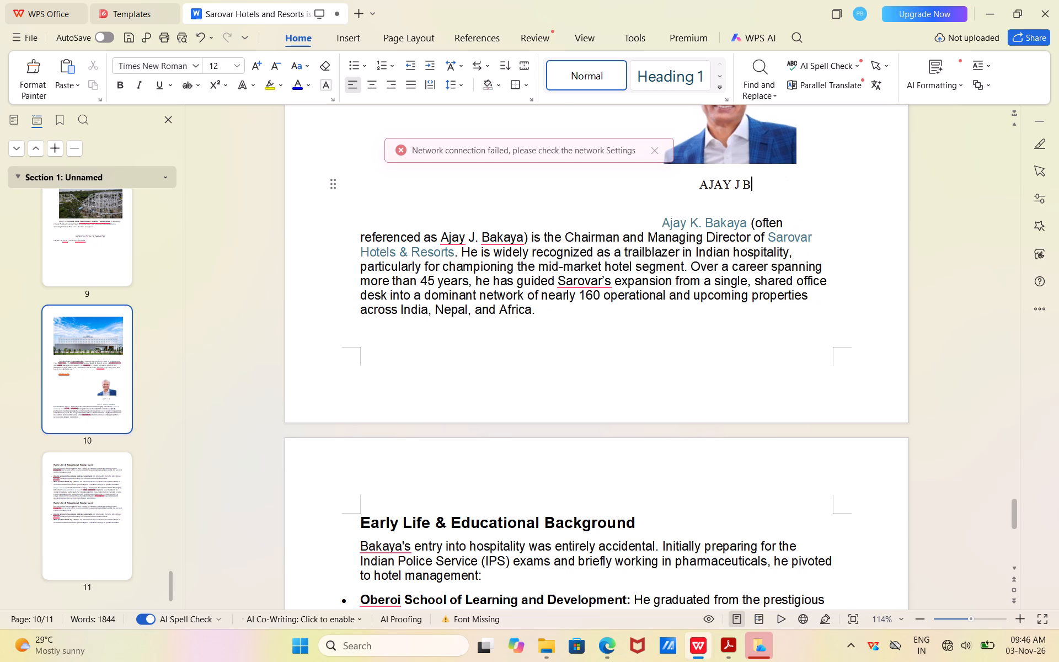
{"action": "key", "text": "BackSpace"}
{"action": "key", "text": "BackSpace"}
{"action": "key", "text": "BackSpace"}
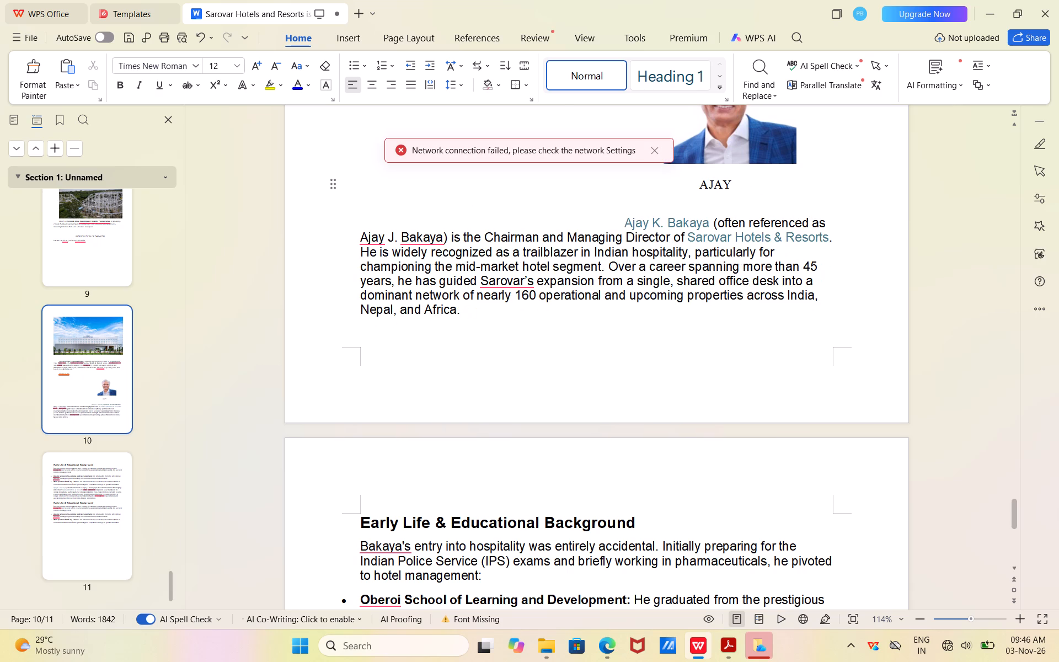
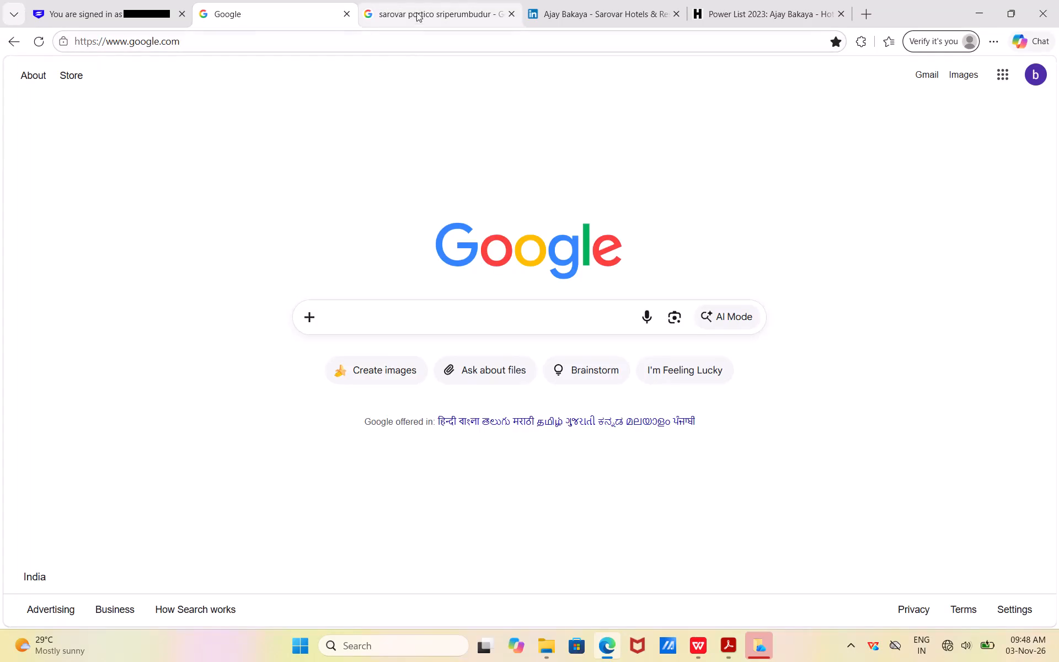
In the Sarovar Portico Sriperumbudur search conversation, start a follow-up question with the word "about".
{"action": "left_click", "coordinate": [416, 9]}
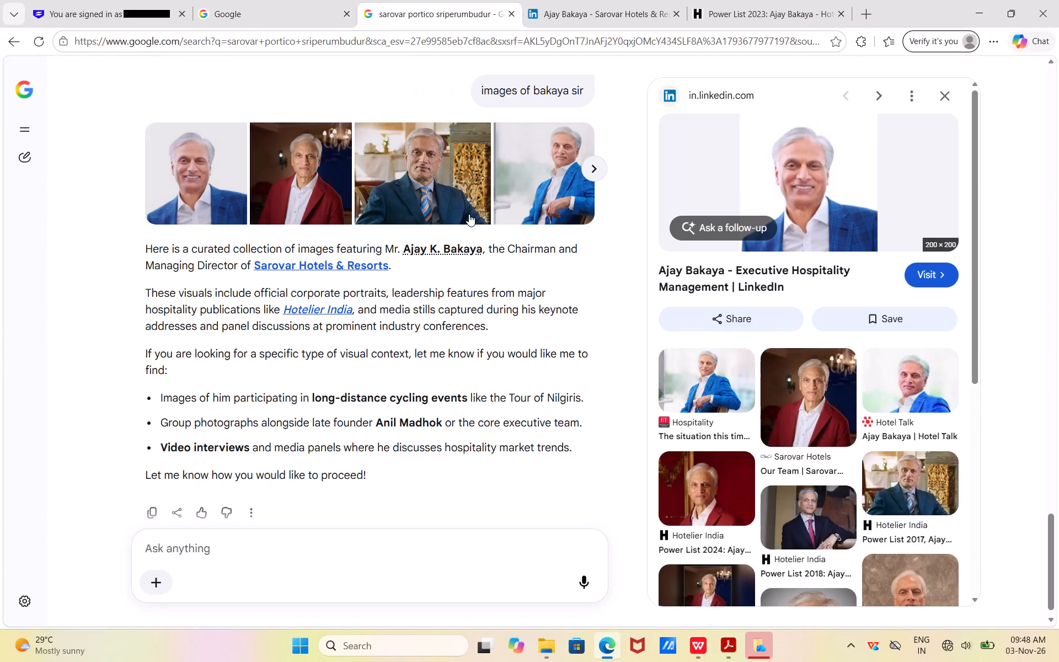
{"action": "left_click", "coordinate": [360, 537]}
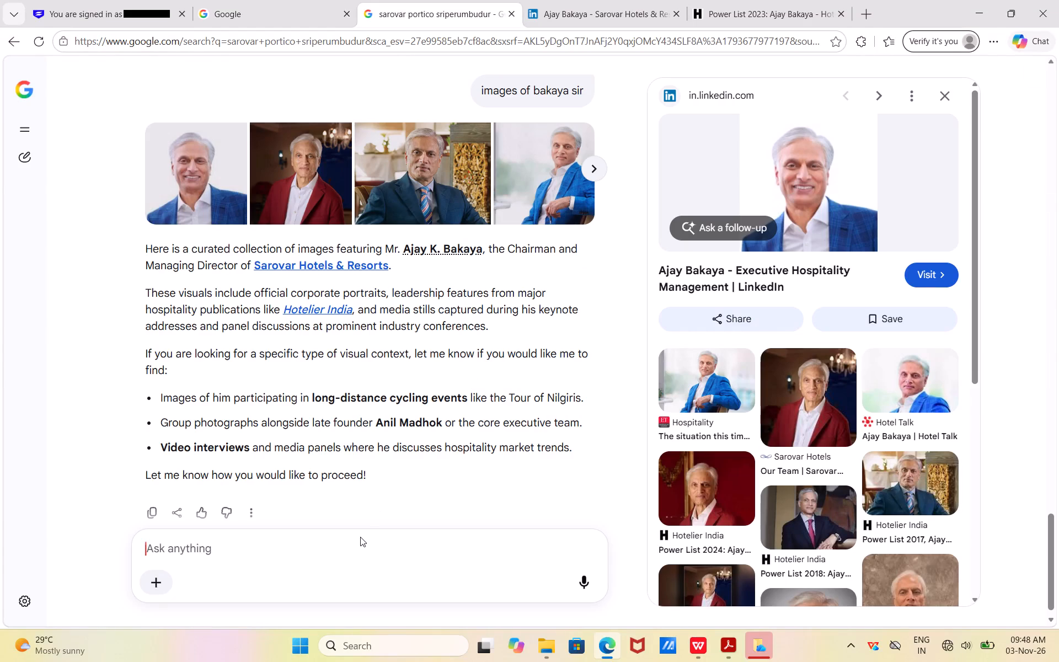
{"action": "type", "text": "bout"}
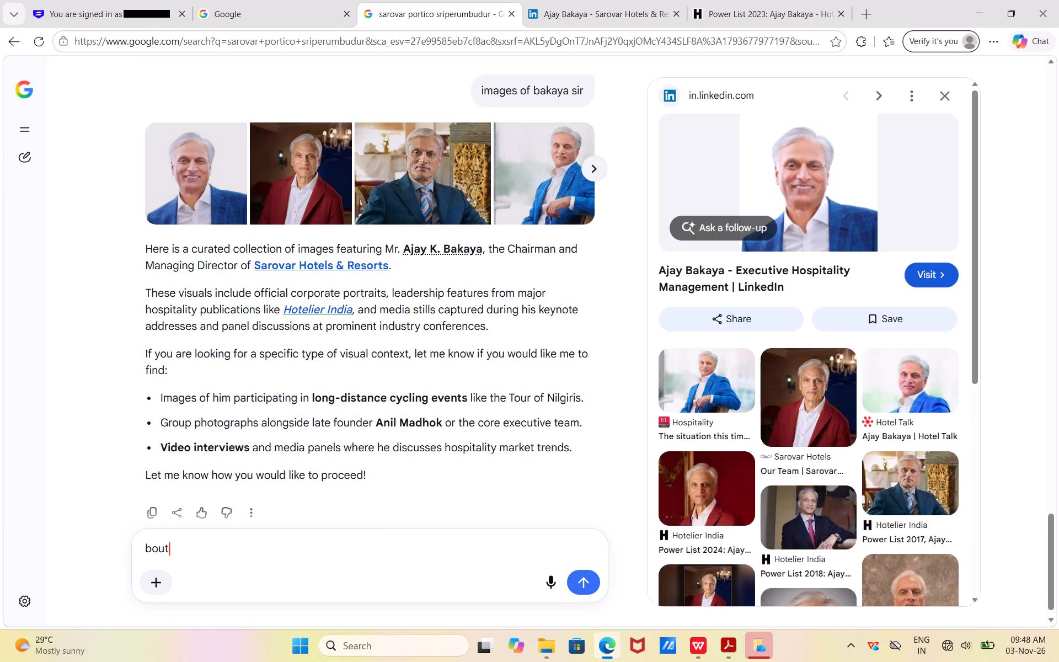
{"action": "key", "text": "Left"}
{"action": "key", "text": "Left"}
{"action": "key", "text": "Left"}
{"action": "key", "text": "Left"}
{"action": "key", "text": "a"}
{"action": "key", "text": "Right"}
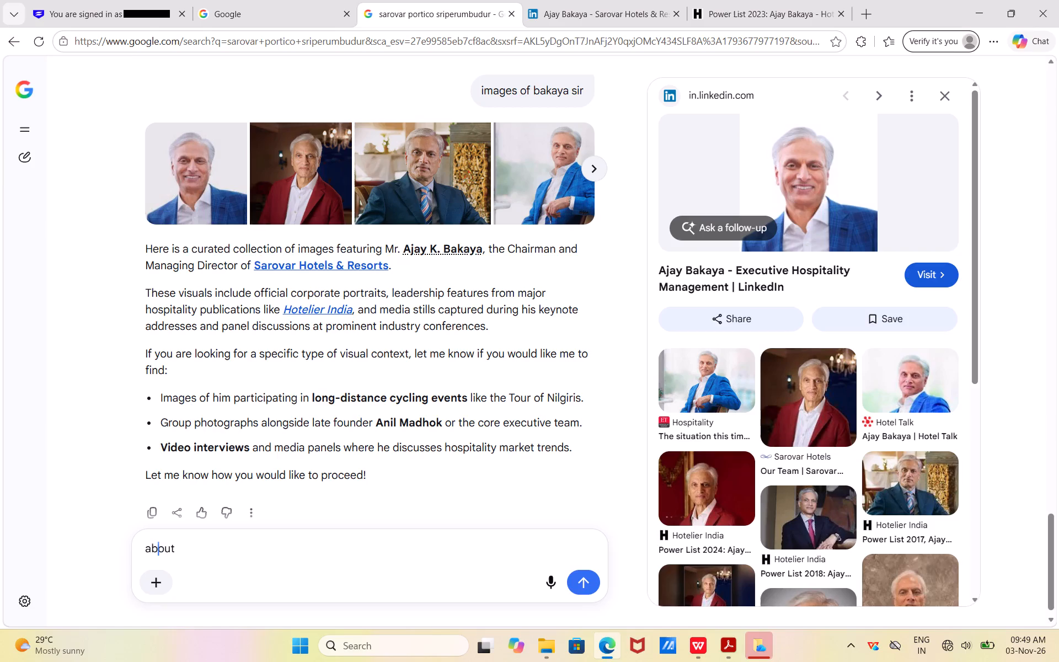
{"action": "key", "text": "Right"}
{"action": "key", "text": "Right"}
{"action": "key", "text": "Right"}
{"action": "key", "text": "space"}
Complete the follow-up question as "about genral manager" and submit it in the Sarovar Portico Sriperumbudur search conversation.
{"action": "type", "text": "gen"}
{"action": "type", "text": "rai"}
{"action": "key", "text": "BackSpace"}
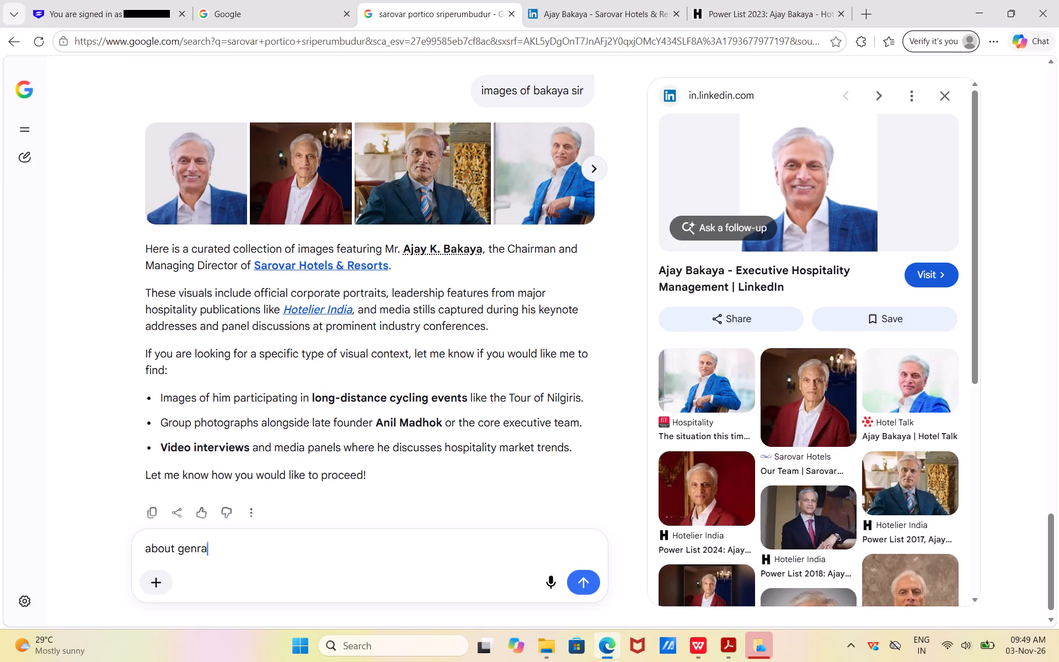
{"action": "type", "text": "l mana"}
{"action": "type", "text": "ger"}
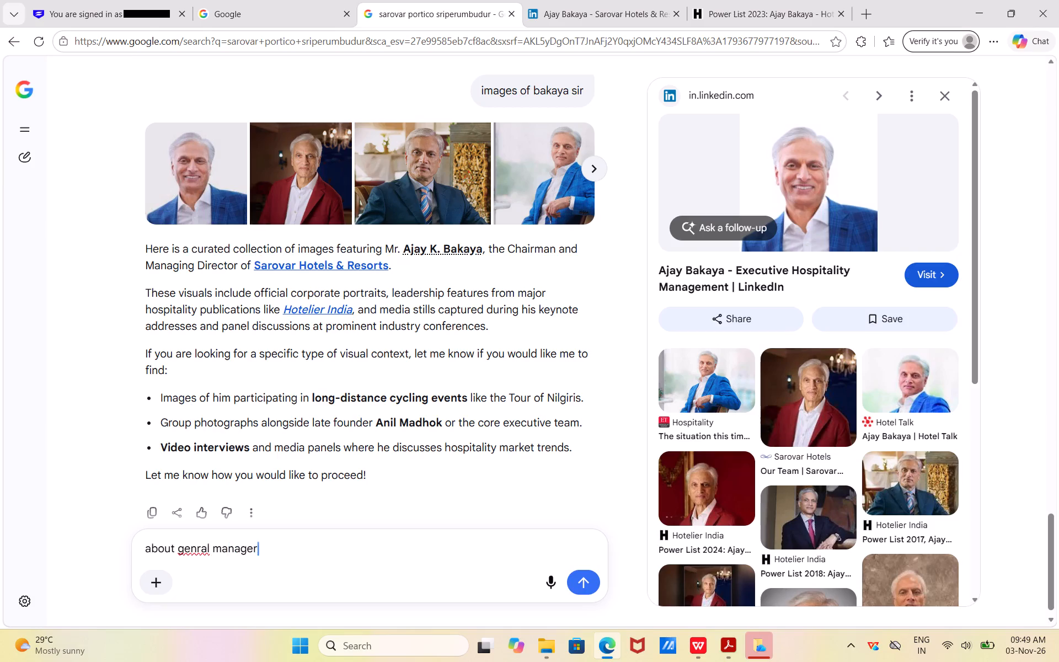
{"action": "left_click", "coordinate": [572, 576]}
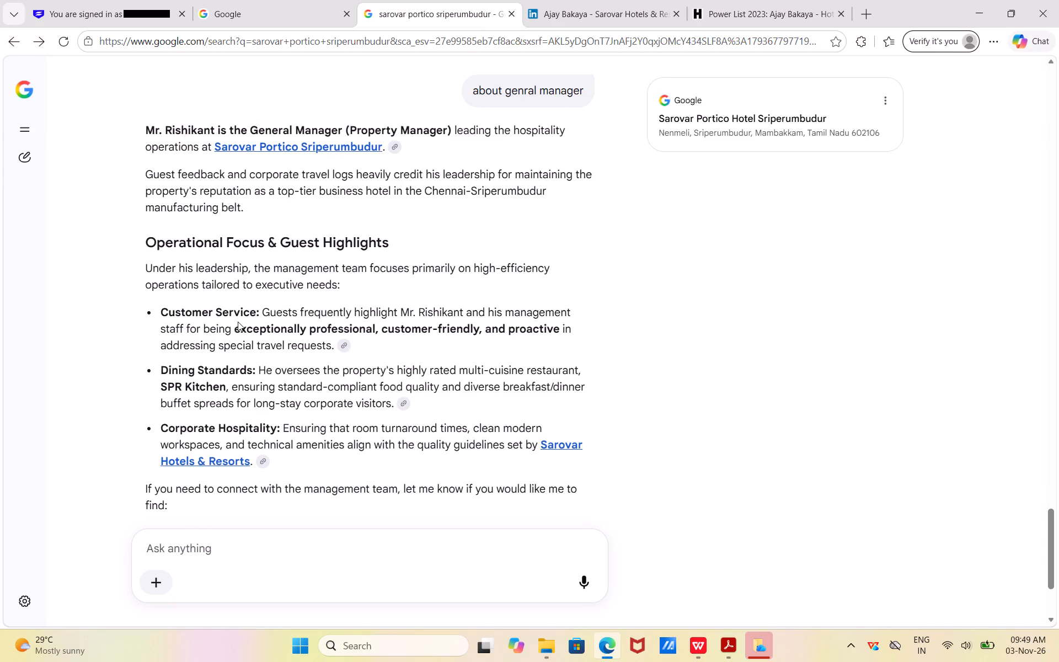
Read through the answer about the hotel's general manager, including the operational focus and guest highlights, down to its closing suggestions.
{"action": "scroll", "coordinate": [238, 322], "scroll_direction": "up", "scroll_amount": 1}
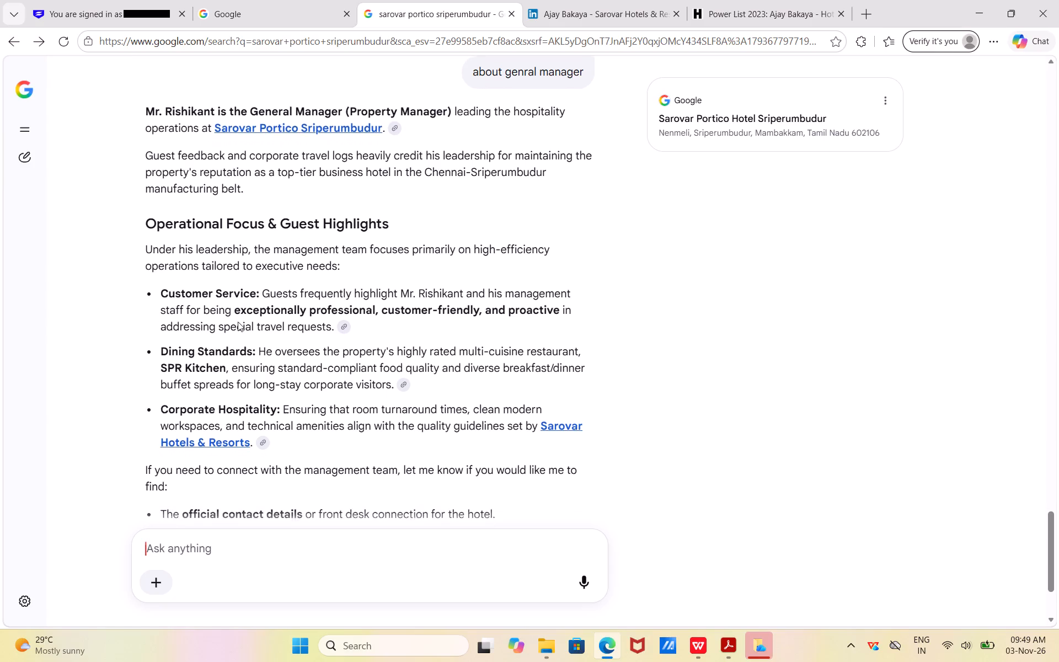
{"action": "scroll", "coordinate": [238, 322], "scroll_direction": "up", "scroll_amount": 1}
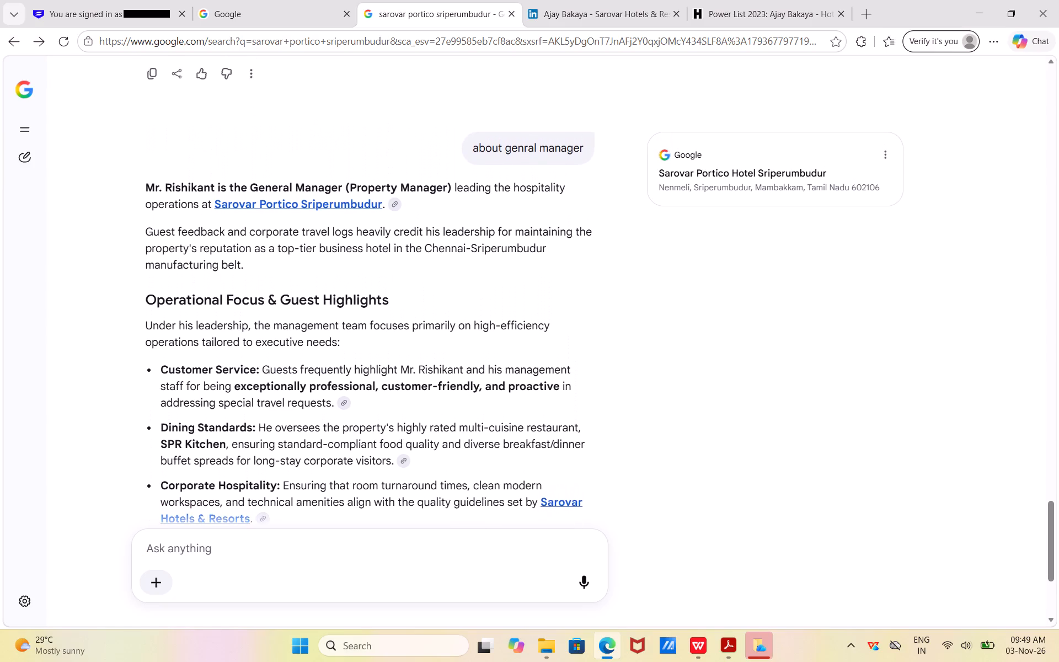
{"action": "scroll", "coordinate": [238, 322], "scroll_direction": "up", "scroll_amount": 1}
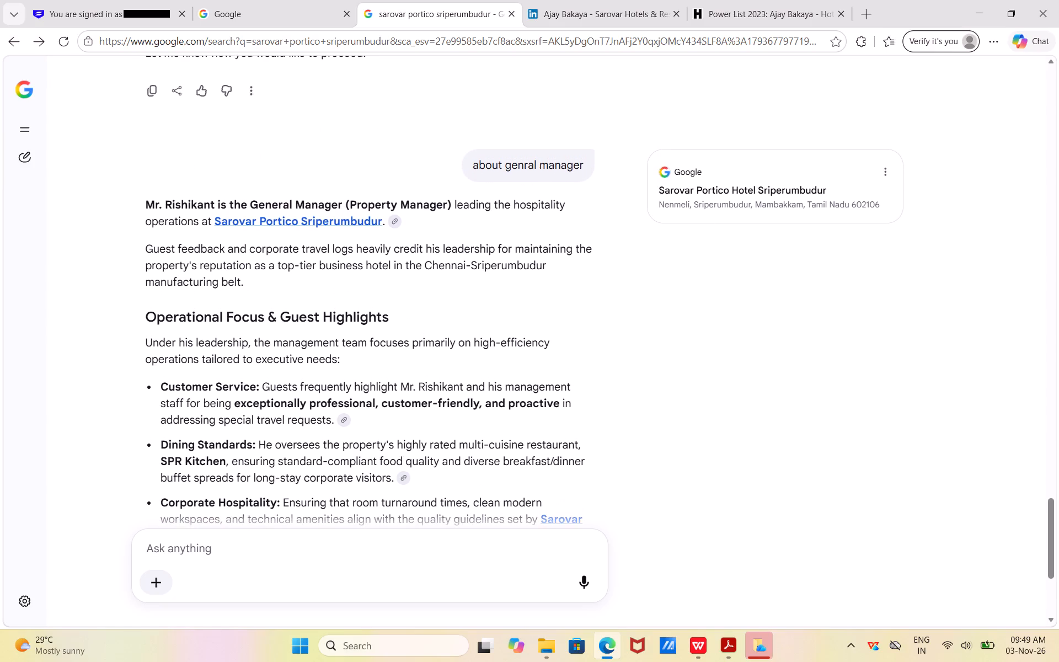
{"action": "scroll", "coordinate": [238, 322], "scroll_direction": "up", "scroll_amount": 1}
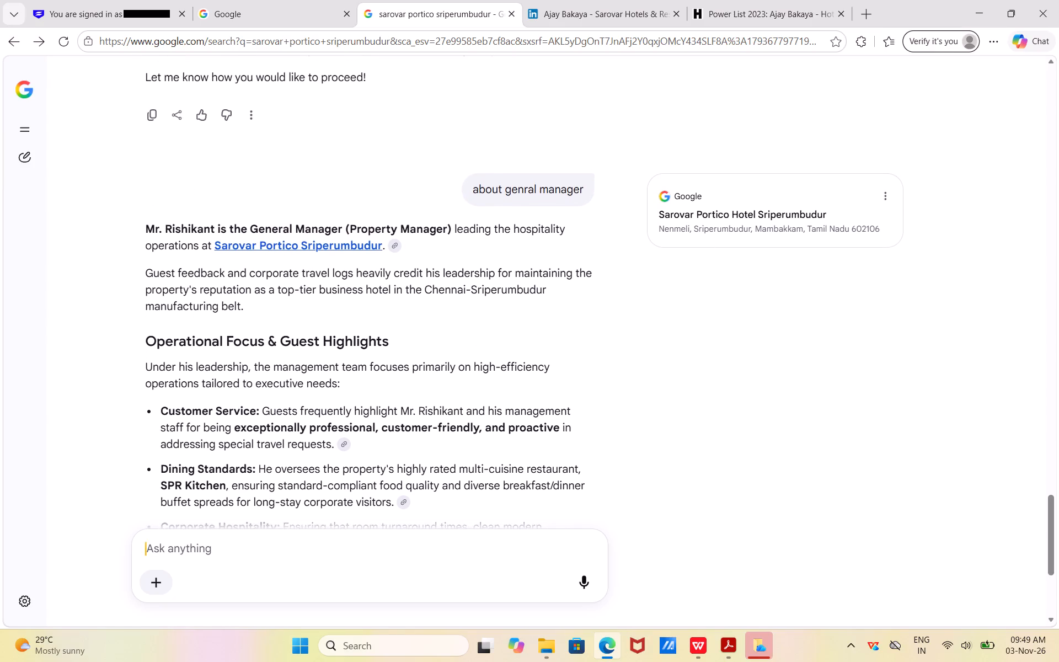
{"action": "scroll", "coordinate": [238, 322], "scroll_direction": "up", "scroll_amount": 1}
{"action": "scroll", "coordinate": [238, 322], "scroll_direction": "down", "scroll_amount": 2}
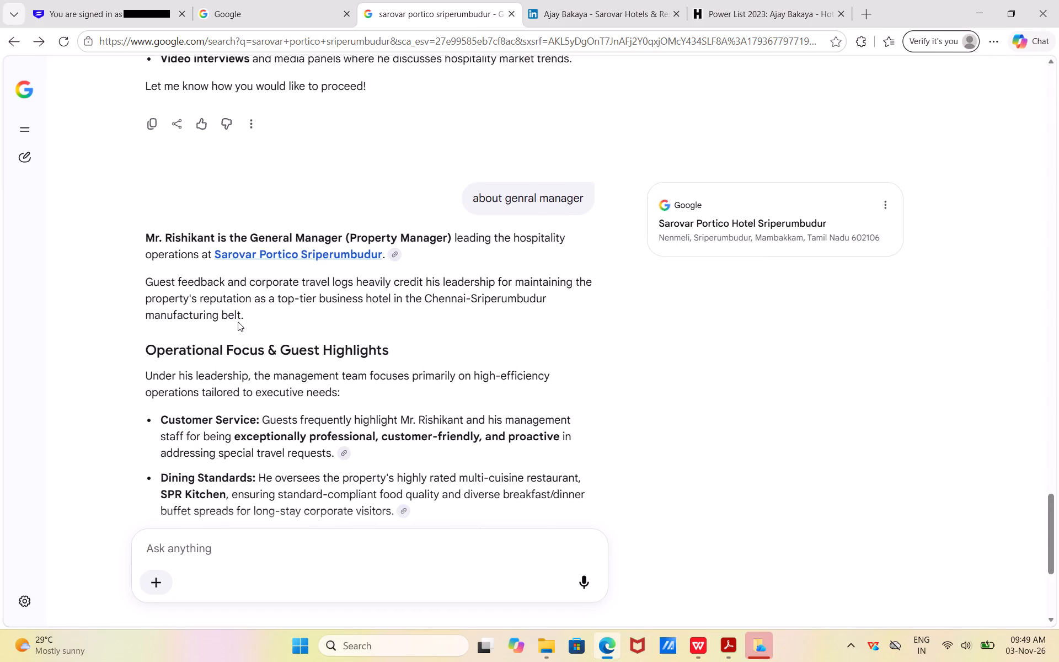
{"action": "scroll", "coordinate": [238, 322], "scroll_direction": "down", "scroll_amount": 2}
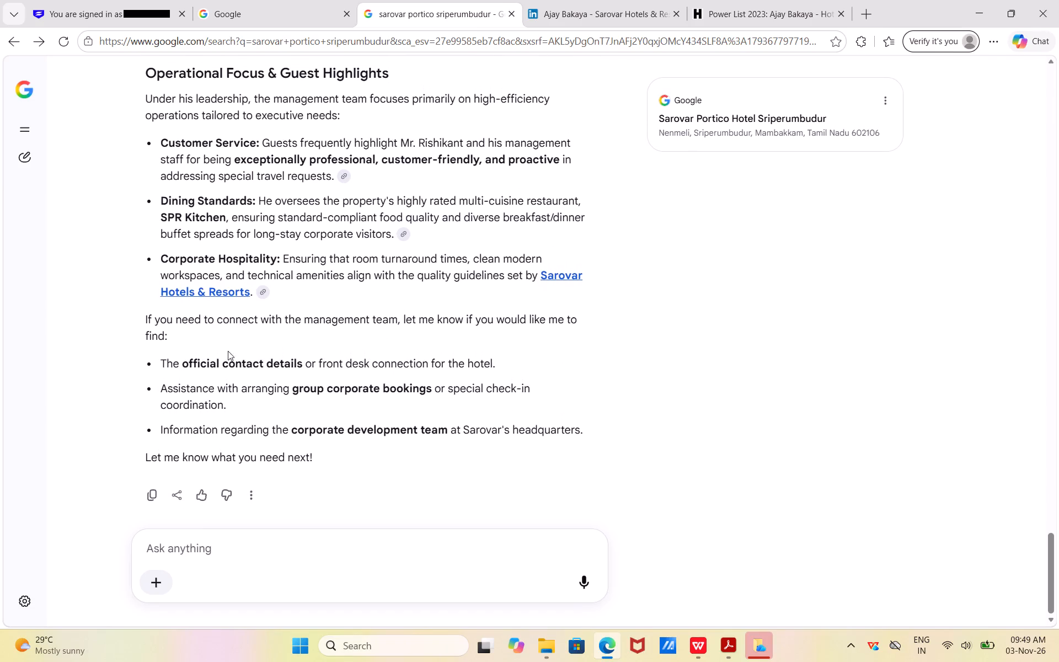
Write a follow-up correcting the general manager's identity, starting with "na is the" and adding the correct manager's name.
{"action": "left_click", "coordinate": [188, 531]}
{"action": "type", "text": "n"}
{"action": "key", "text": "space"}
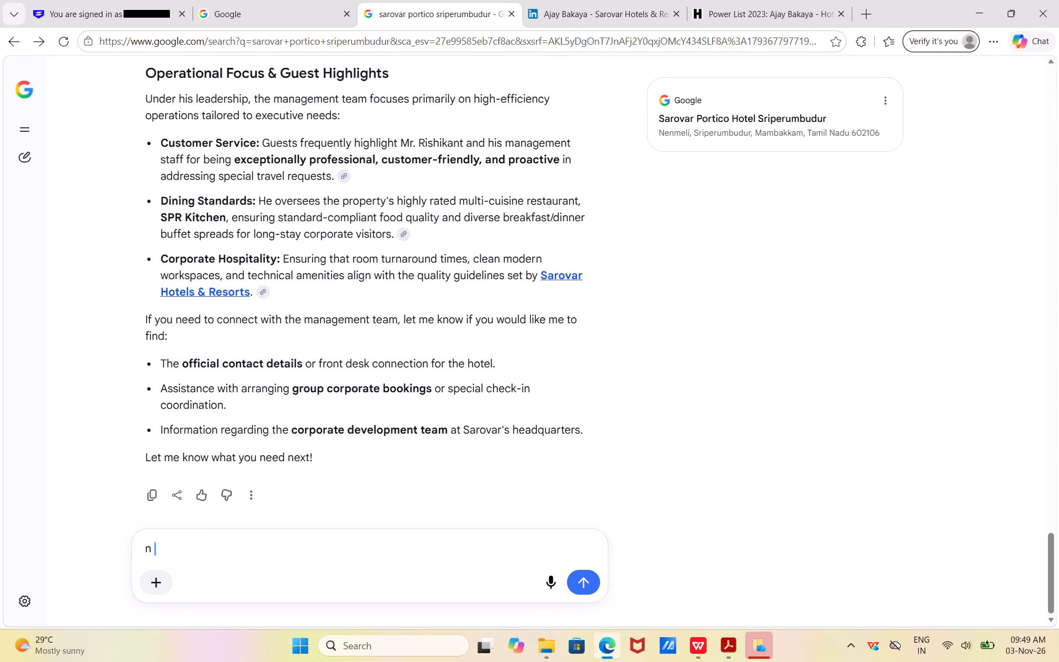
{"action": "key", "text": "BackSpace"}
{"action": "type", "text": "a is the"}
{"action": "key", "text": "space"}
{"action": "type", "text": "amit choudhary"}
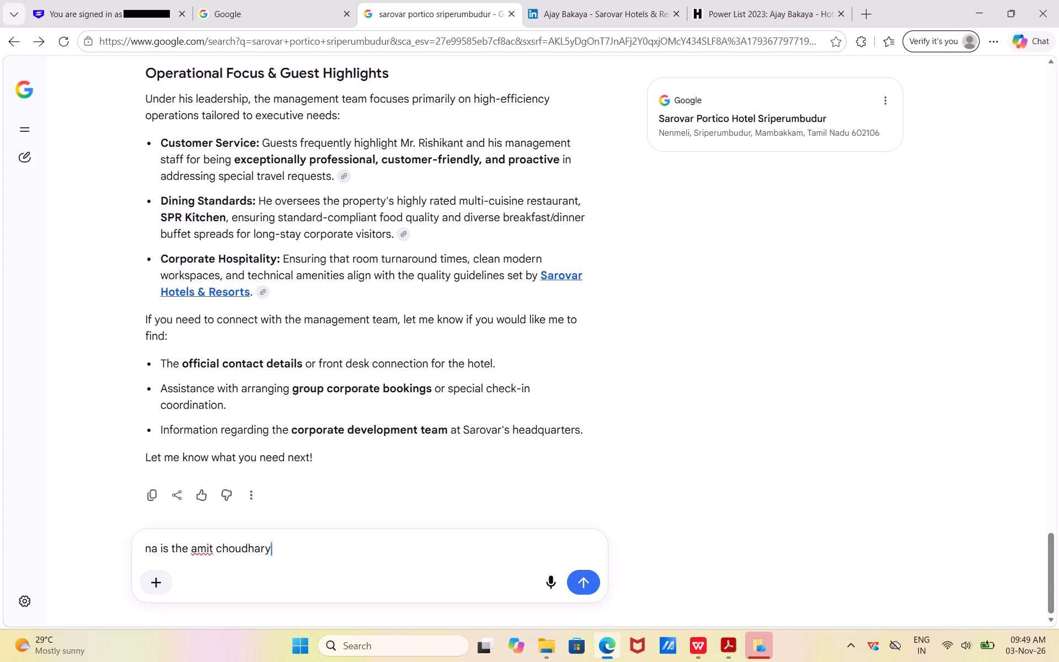
Finish and submit the follow-up with "is their gm", asking whether the named person is the hotel's general manager.
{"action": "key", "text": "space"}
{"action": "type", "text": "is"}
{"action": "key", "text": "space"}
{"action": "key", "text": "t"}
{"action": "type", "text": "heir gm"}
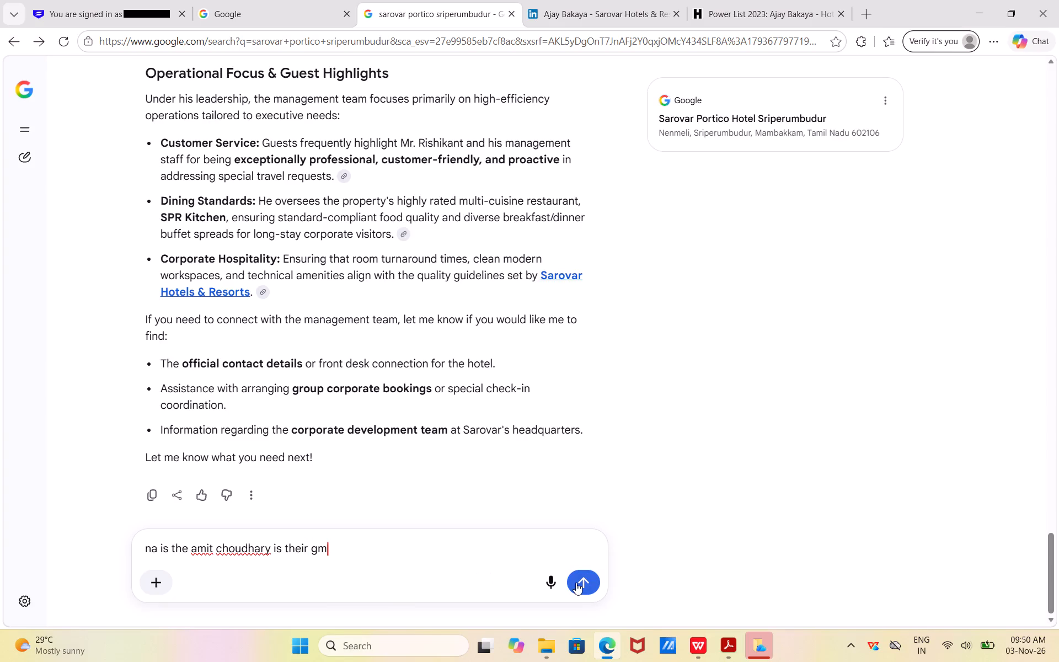
{"action": "left_click", "coordinate": [577, 583]}
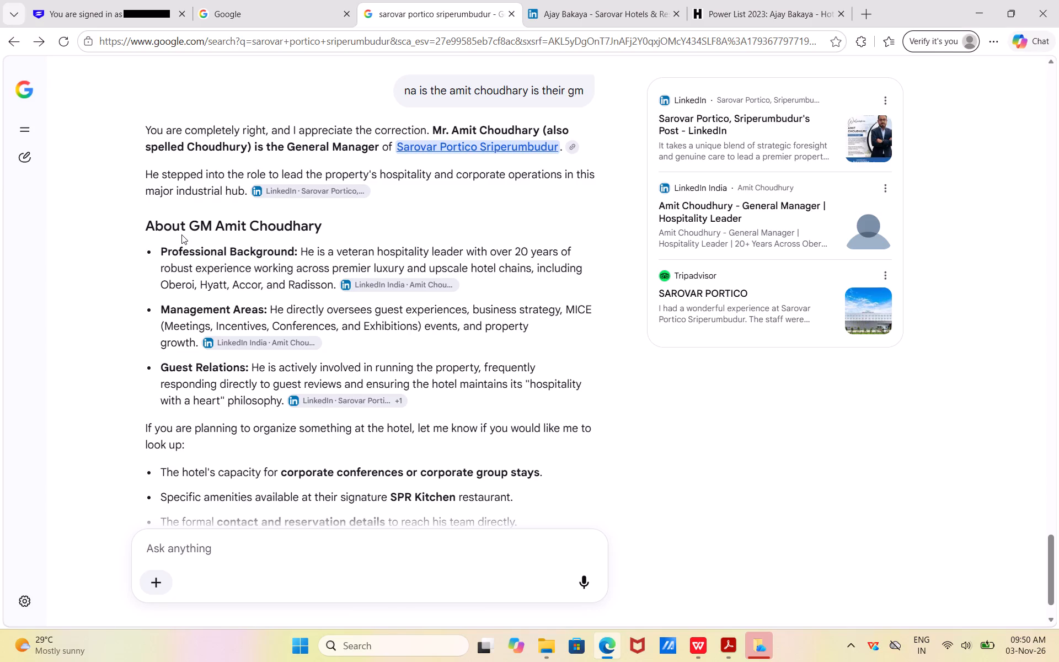
Copy the general manager's profile from the answer, from the sentence naming him through the end of the Guest Relations point.
{"action": "scroll", "coordinate": [181, 234], "scroll_direction": "down", "scroll_amount": 4}
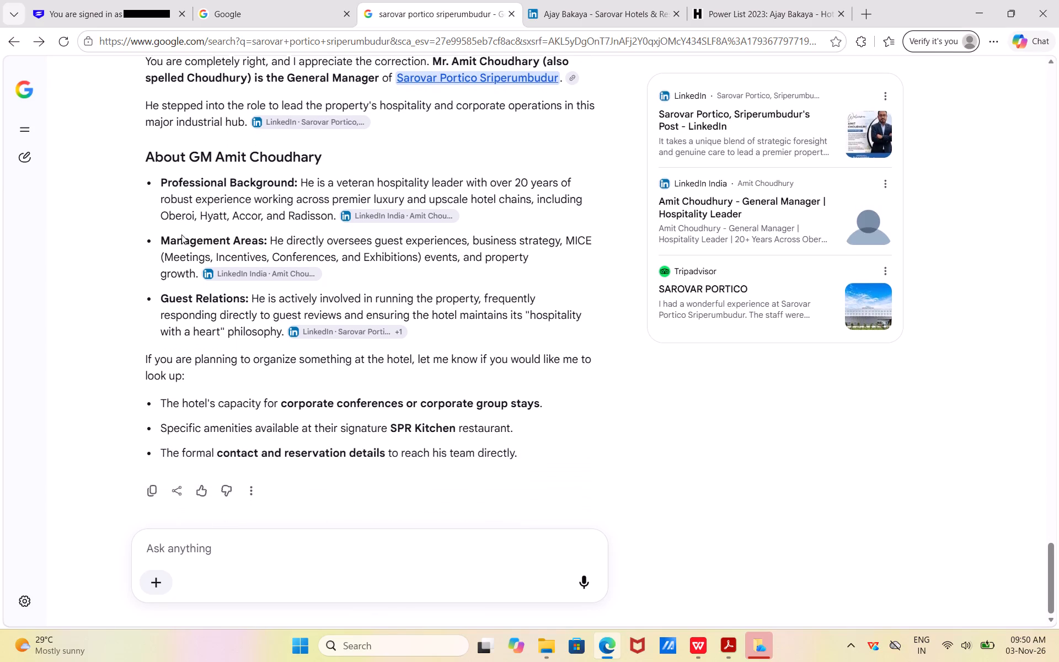
{"action": "scroll", "coordinate": [181, 234], "scroll_direction": "down", "scroll_amount": 1}
{"action": "scroll", "coordinate": [181, 234], "scroll_direction": "up", "scroll_amount": 4}
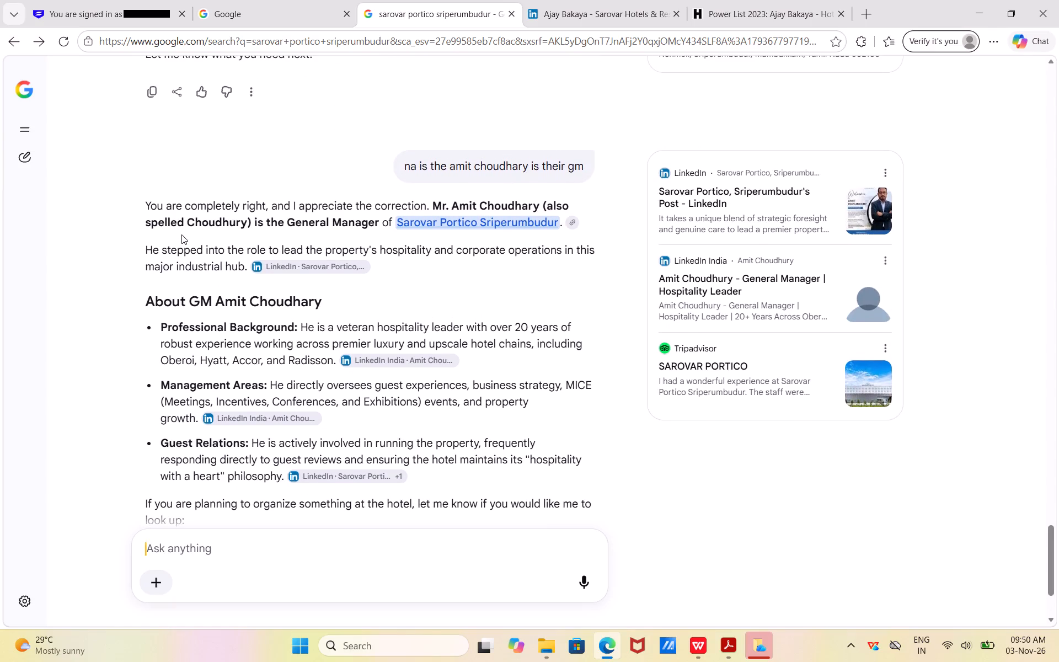
{"action": "left_click", "coordinate": [429, 205]}
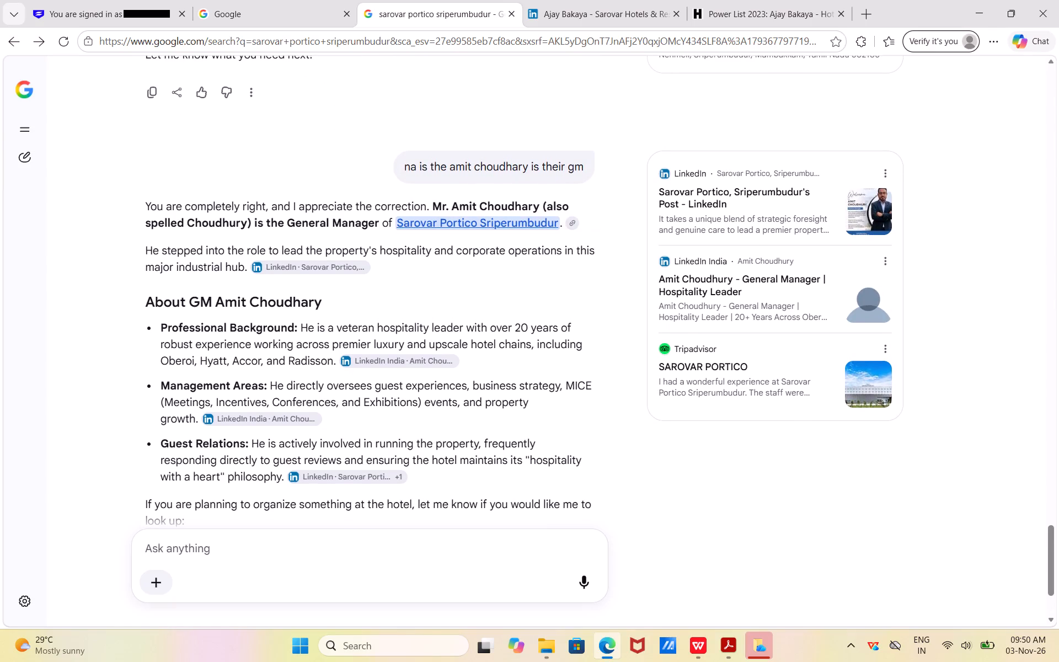
{"action": "double_click", "coordinate": [430, 205]}
{"action": "left_click_drag", "start_coordinate": [430, 205], "coordinate": [518, 232]}
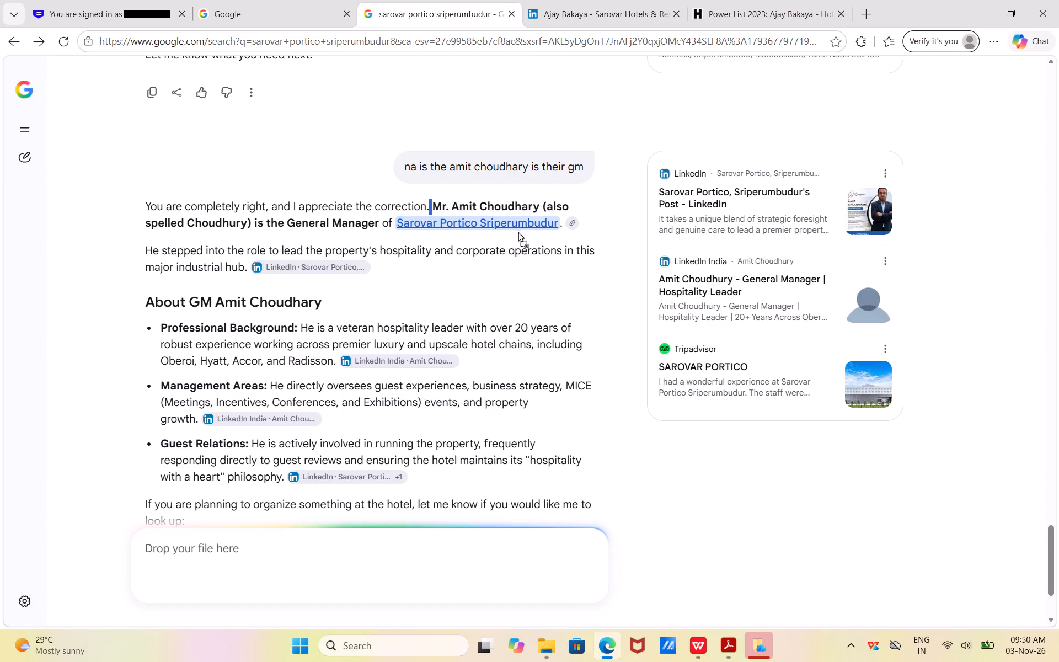
{"action": "left_click_drag", "start_coordinate": [518, 232], "coordinate": [462, 195]}
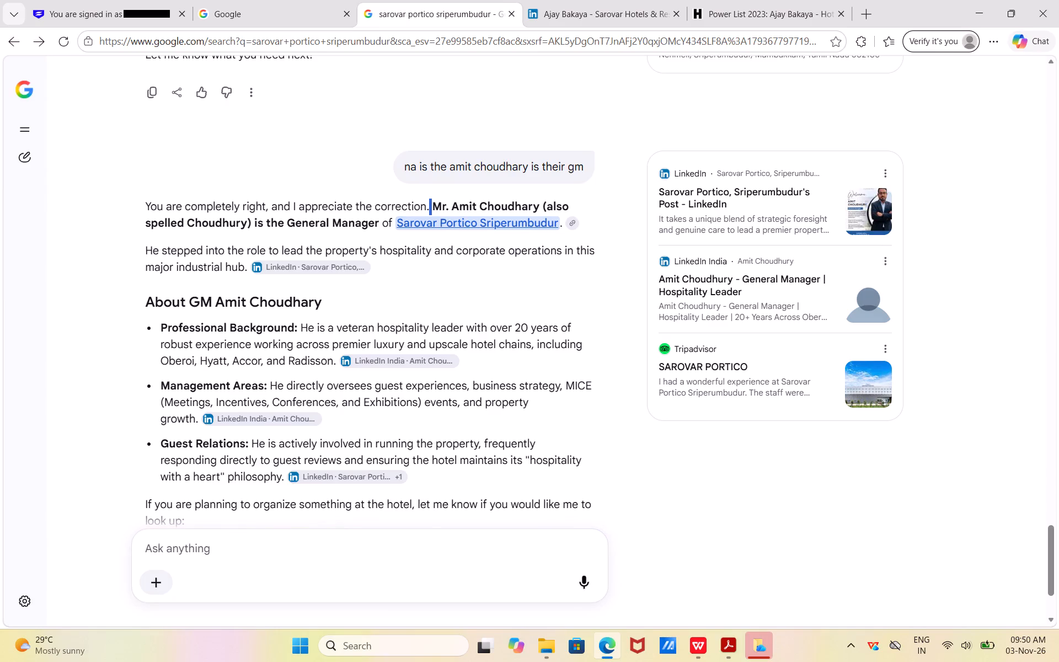
{"action": "left_click_drag", "start_coordinate": [432, 206], "coordinate": [480, 408]}
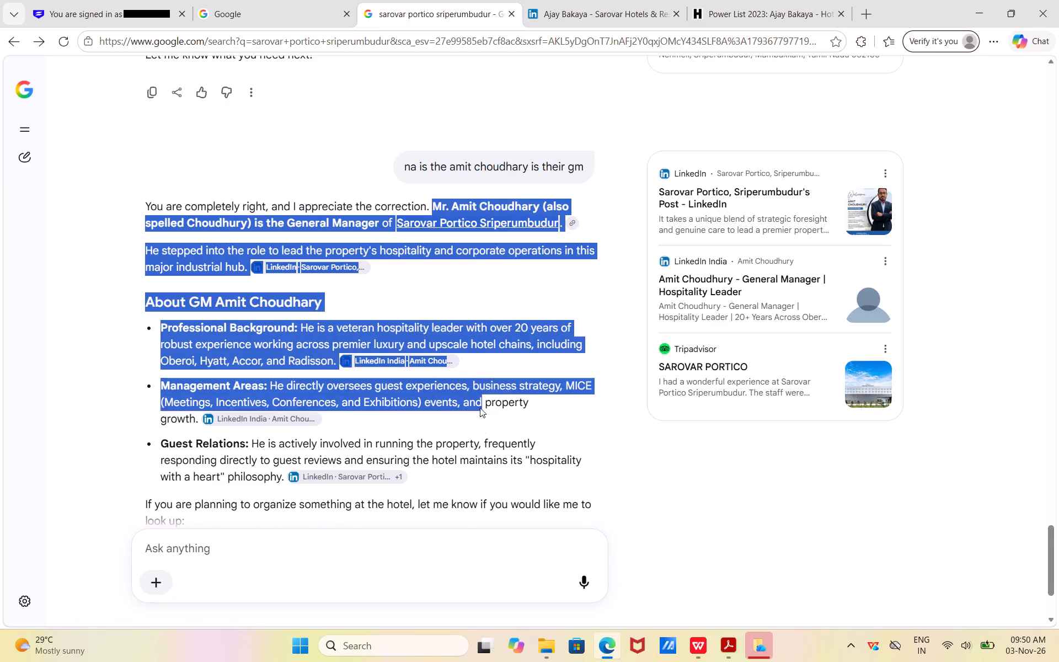
{"action": "left_click_drag", "start_coordinate": [480, 408], "coordinate": [287, 490]}
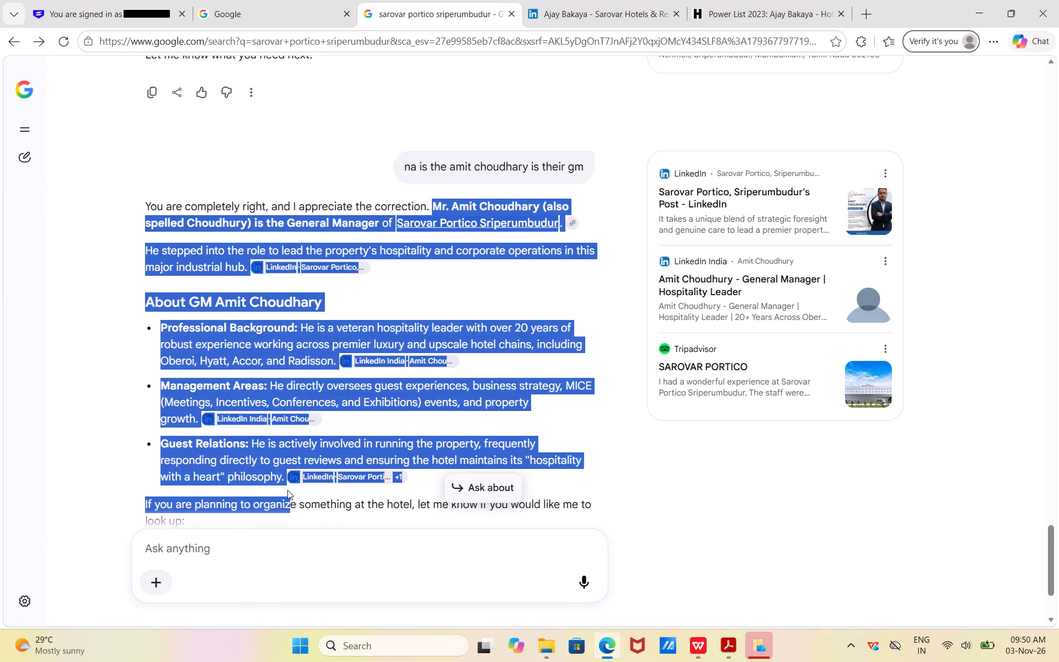
{"action": "left_click_drag", "start_coordinate": [287, 490], "coordinate": [284, 477]}
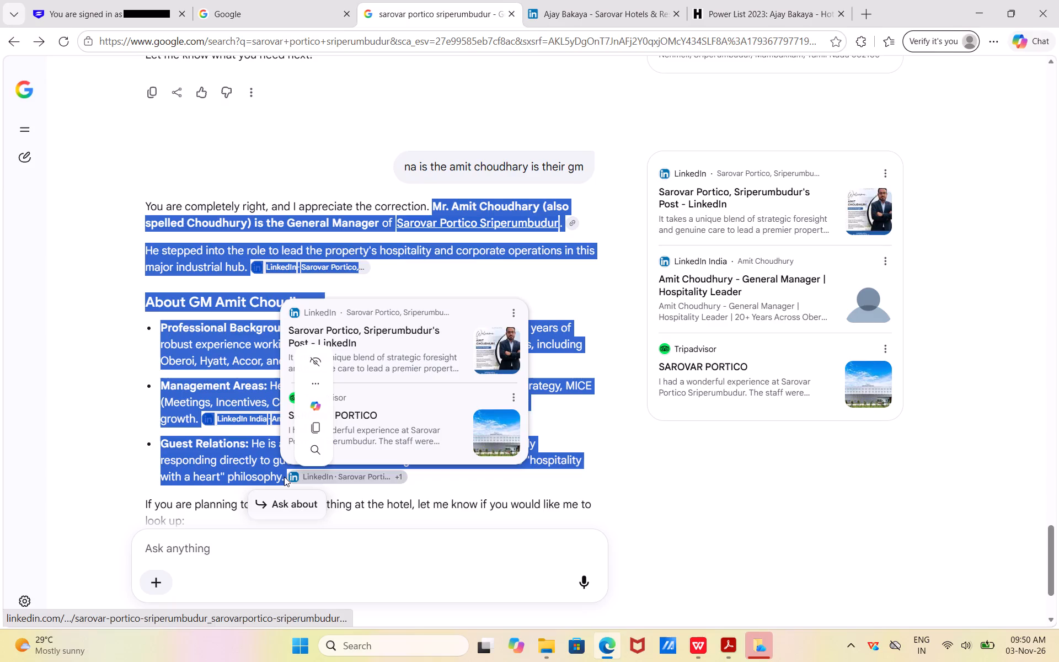
{"action": "left_click", "coordinate": [299, 426]}
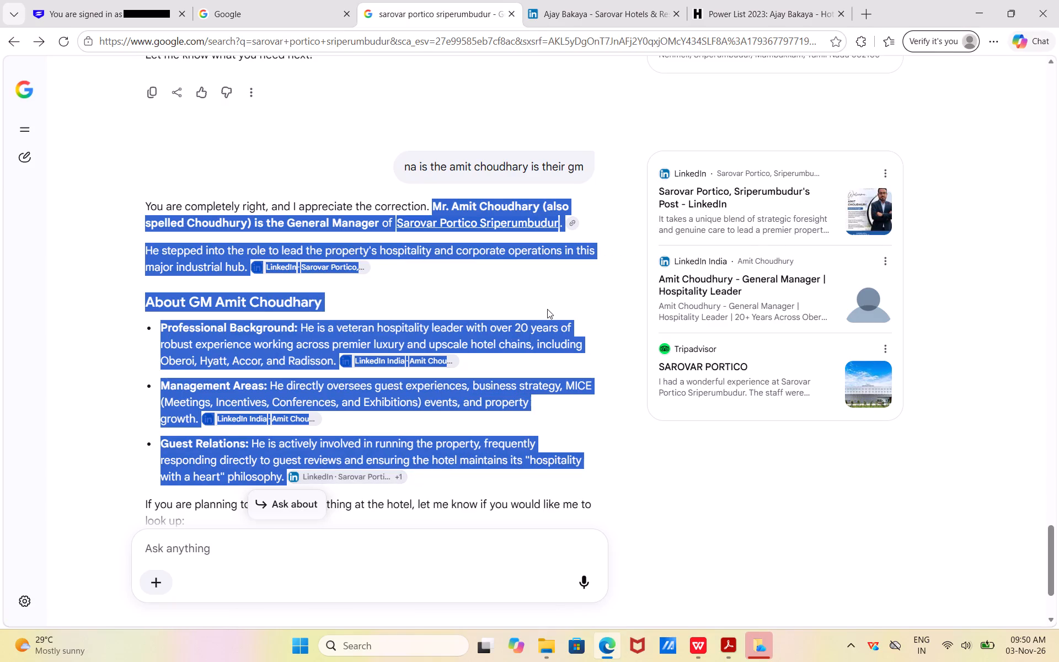
Enter "images" as a follow-up request in the conversation about the general manager.
{"action": "left_click", "coordinate": [392, 540]}
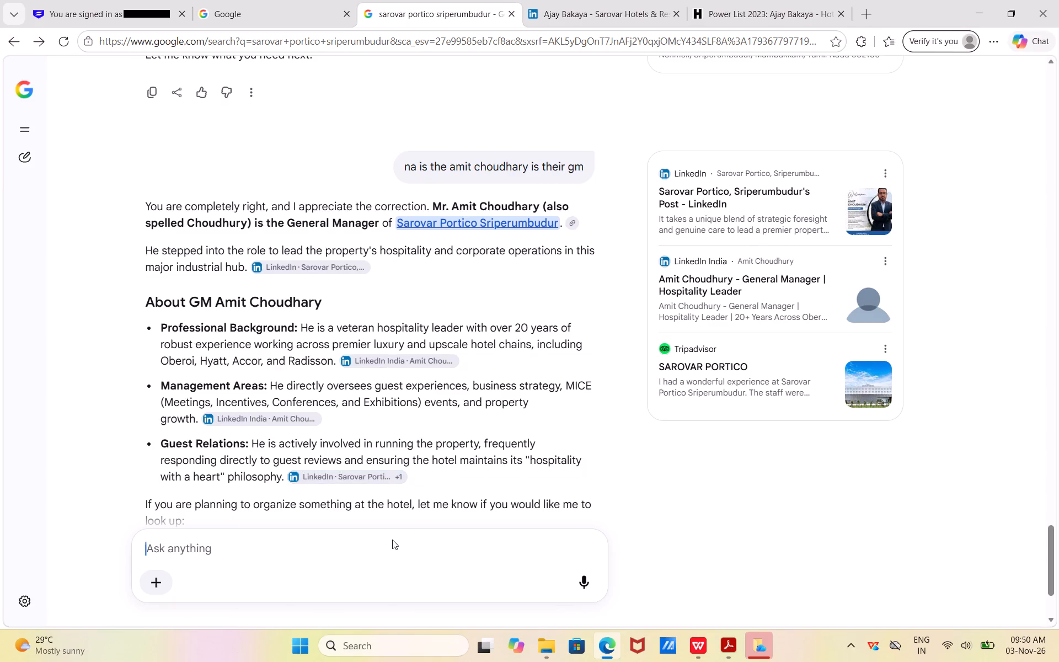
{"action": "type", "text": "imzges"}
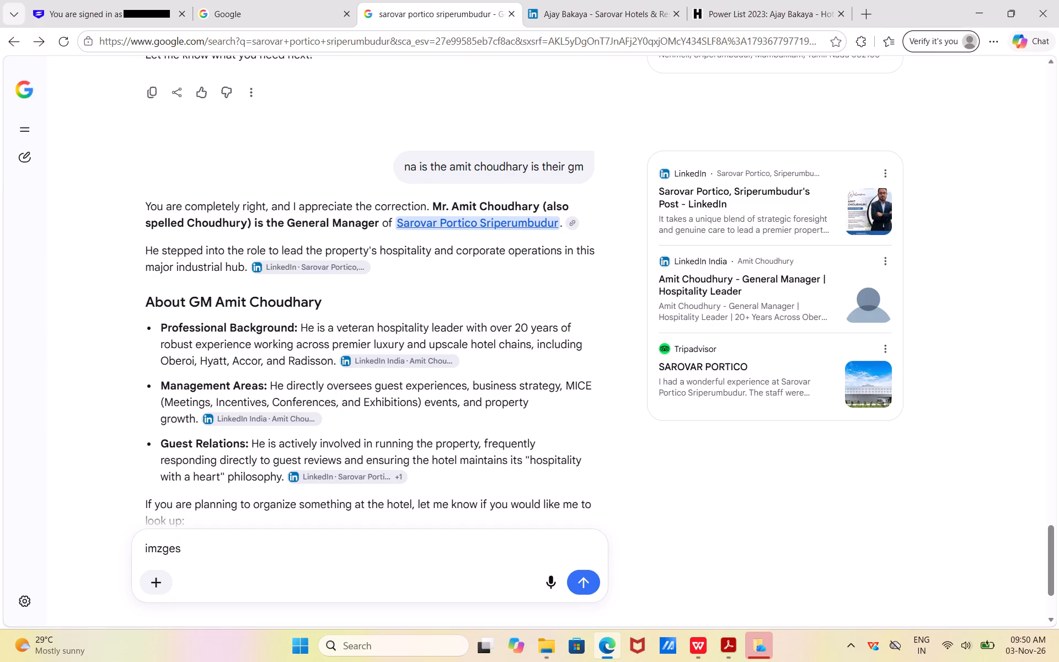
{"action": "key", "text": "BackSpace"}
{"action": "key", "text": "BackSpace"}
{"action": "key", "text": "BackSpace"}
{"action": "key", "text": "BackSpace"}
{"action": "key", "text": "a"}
Finish and submit the follow-up request "images" in the conversation about the Sriperumbudur hotel's general manager.
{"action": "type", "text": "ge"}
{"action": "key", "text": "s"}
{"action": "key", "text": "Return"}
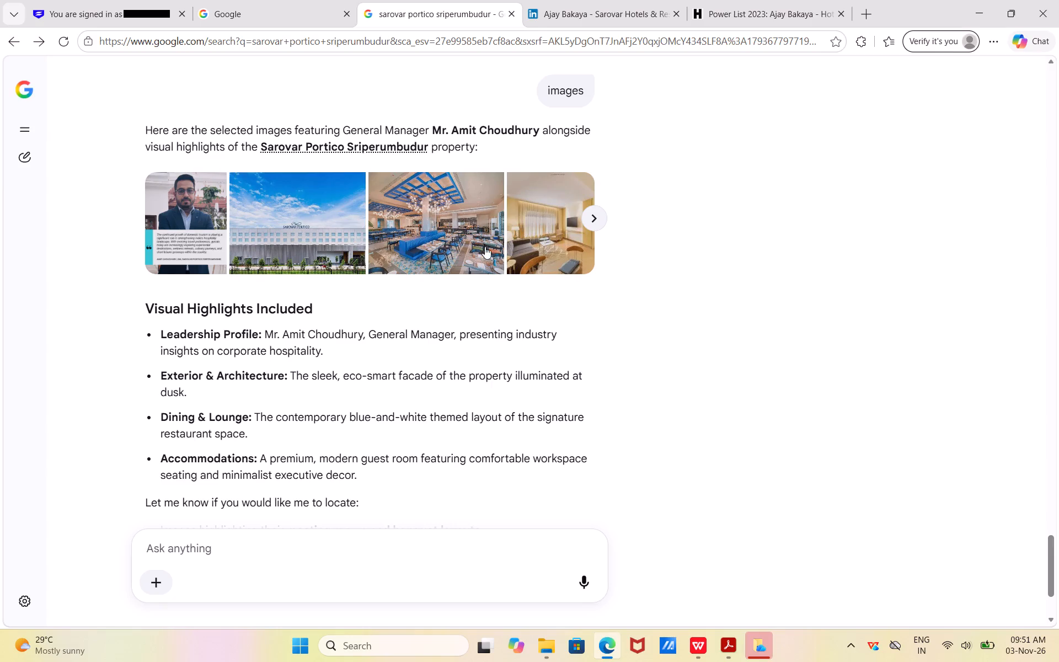
Open the general manager's portrait from the image results and look through its related images for a suitable picture.
{"action": "left_click", "coordinate": [203, 208]}
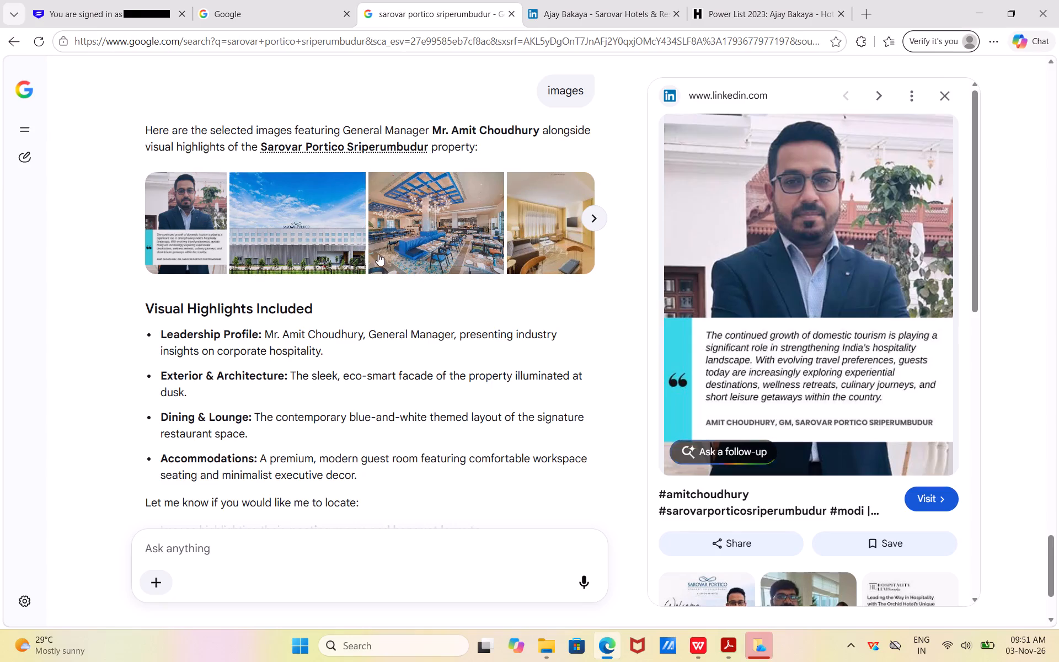
{"action": "scroll", "coordinate": [726, 331], "scroll_direction": "down", "scroll_amount": 6}
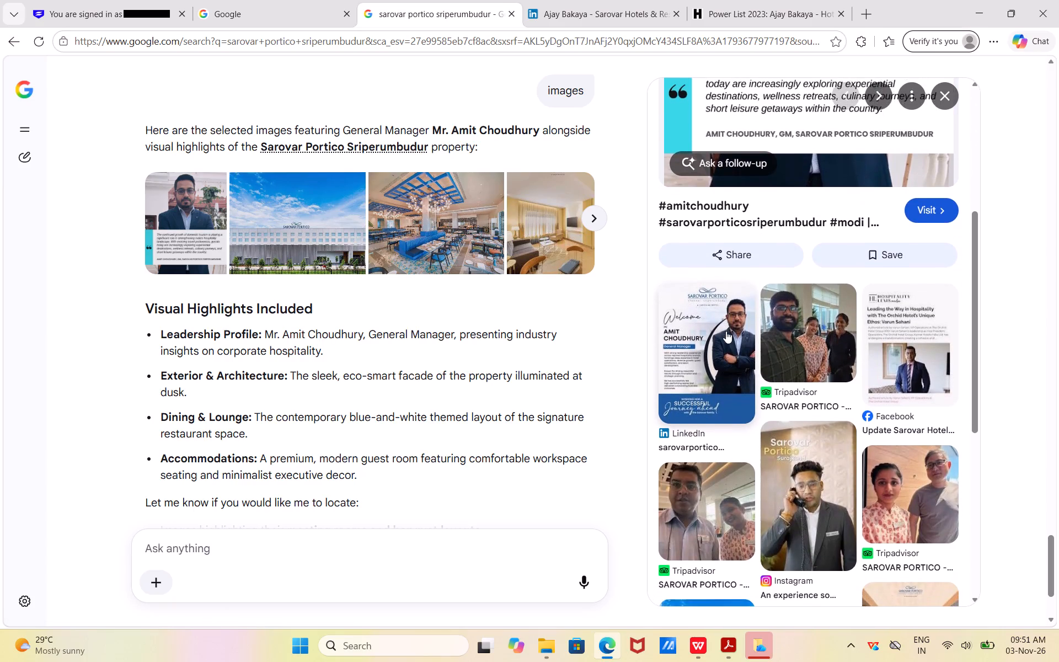
{"action": "scroll", "coordinate": [726, 331], "scroll_direction": "down", "scroll_amount": 4}
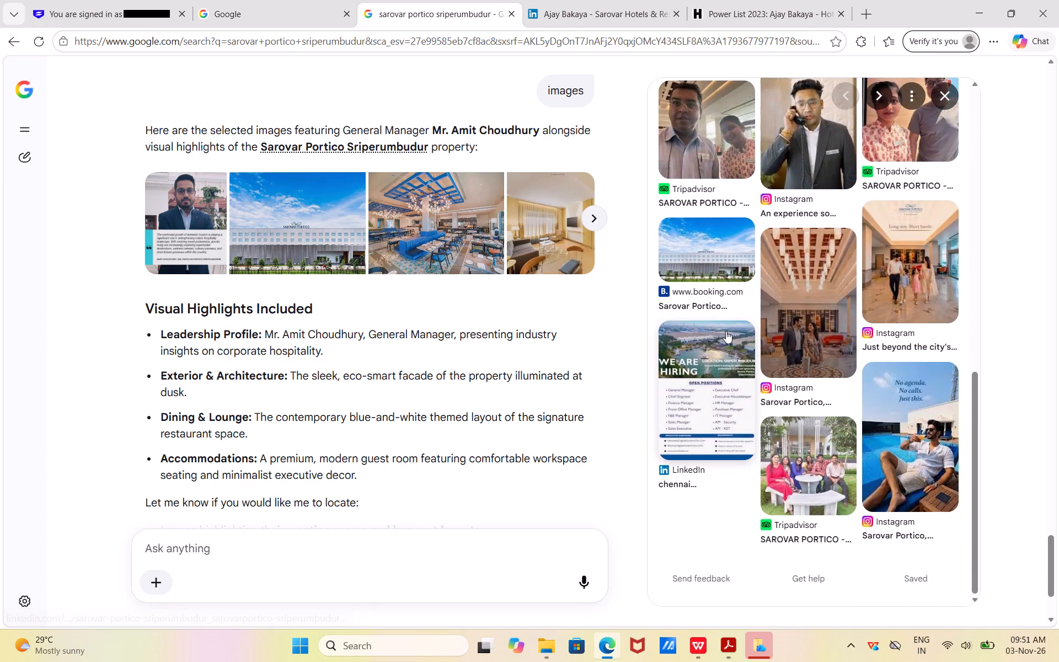
{"action": "scroll", "coordinate": [726, 331], "scroll_direction": "down", "scroll_amount": 1}
{"action": "scroll", "coordinate": [726, 331], "scroll_direction": "up", "scroll_amount": 1}
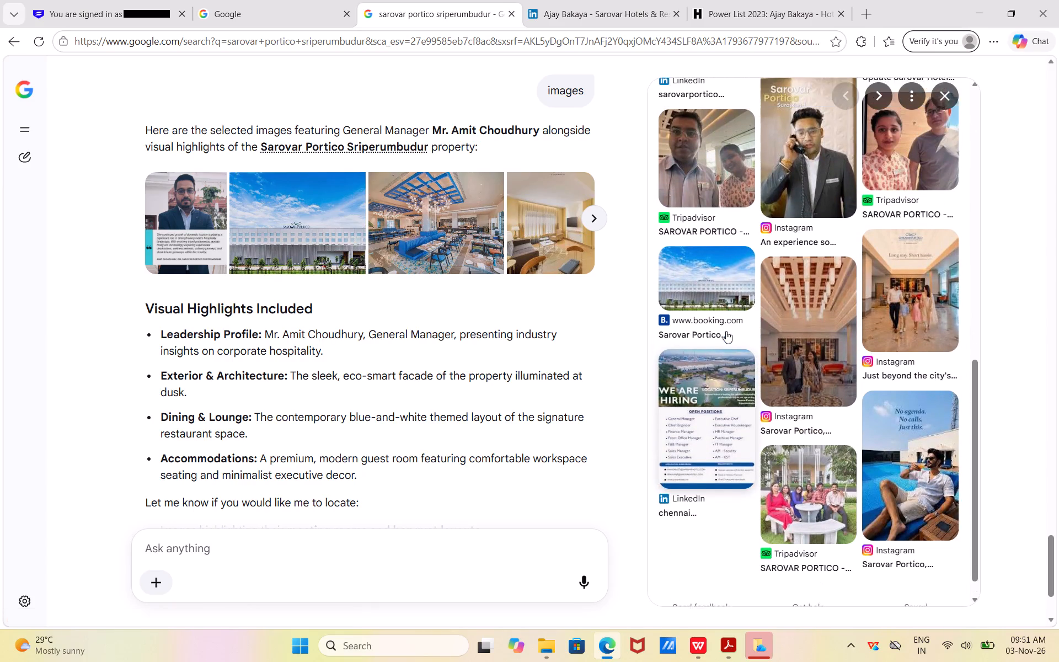
{"action": "scroll", "coordinate": [726, 331], "scroll_direction": "up", "scroll_amount": 3}
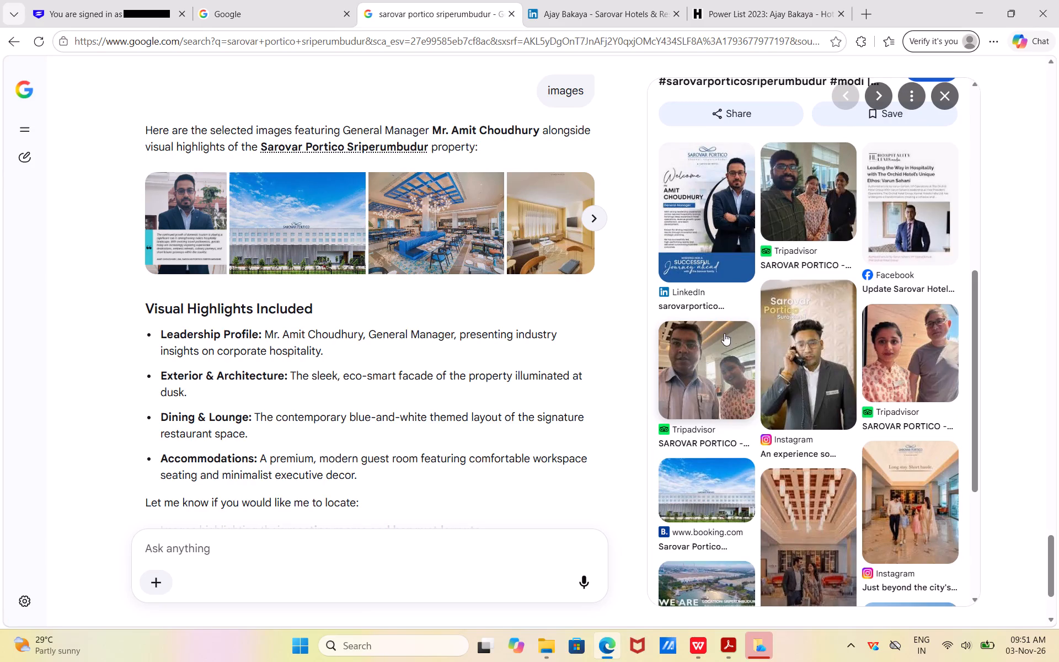
Open the LinkedIn welcome poster of the general manager from the related images and examine it and its related pictures.
{"action": "left_click", "coordinate": [712, 205]}
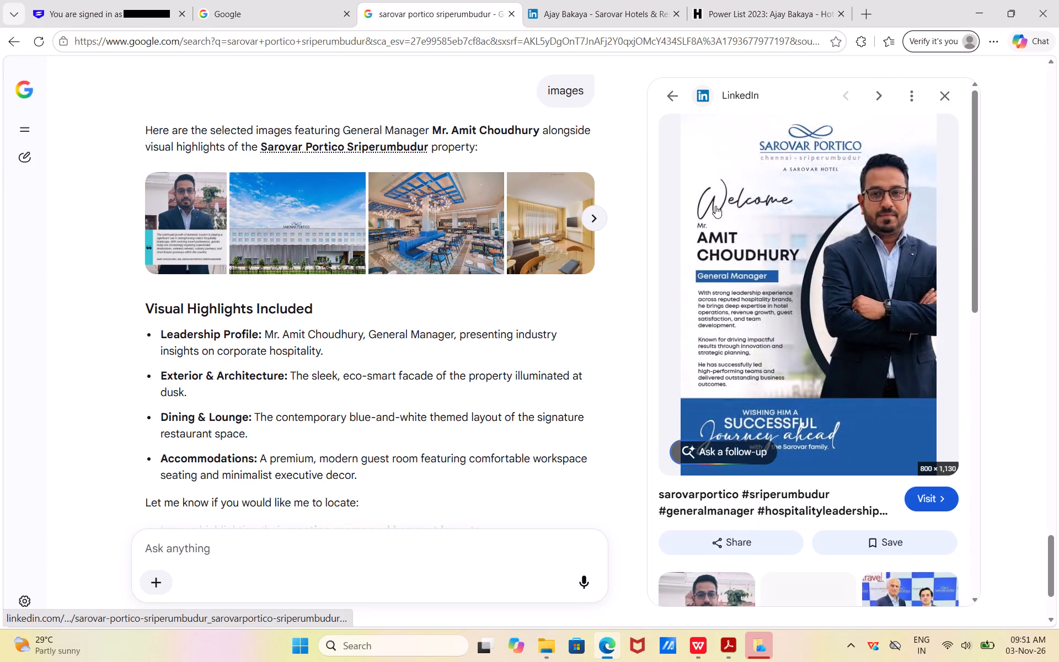
{"action": "scroll", "coordinate": [772, 126], "scroll_direction": "down", "scroll_amount": 1}
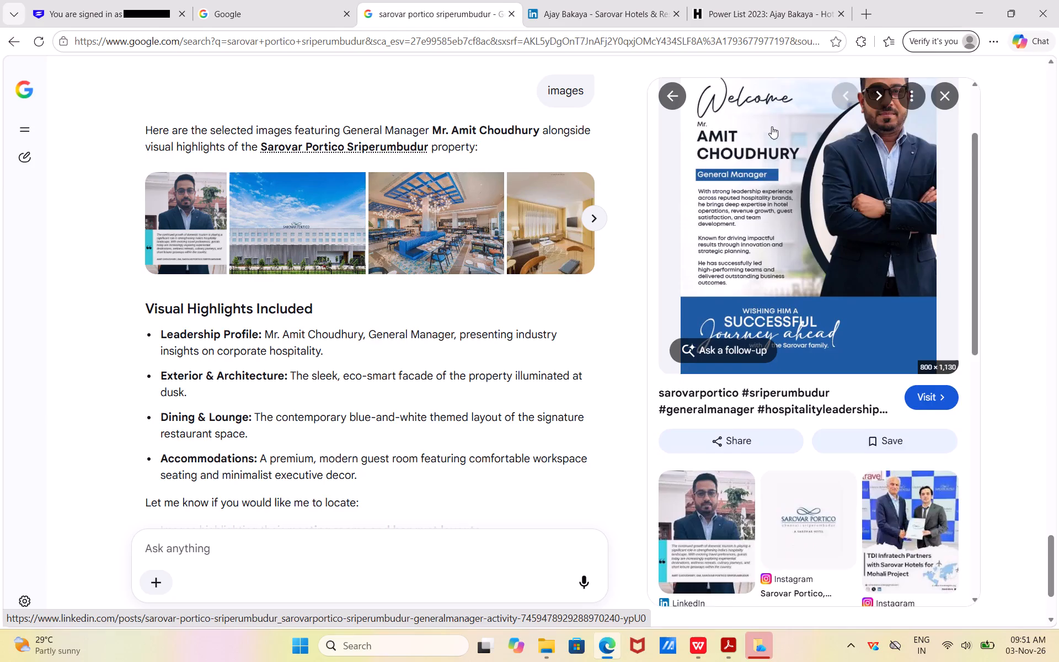
{"action": "scroll", "coordinate": [772, 126], "scroll_direction": "down", "scroll_amount": 3}
{"action": "scroll", "coordinate": [772, 126], "scroll_direction": "up", "scroll_amount": 4}
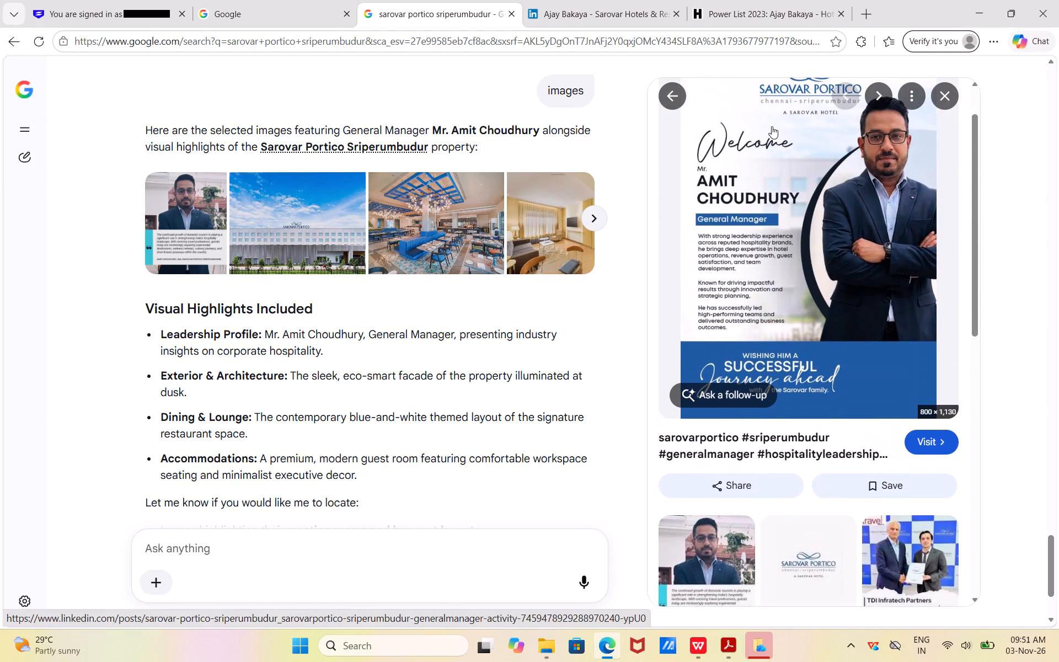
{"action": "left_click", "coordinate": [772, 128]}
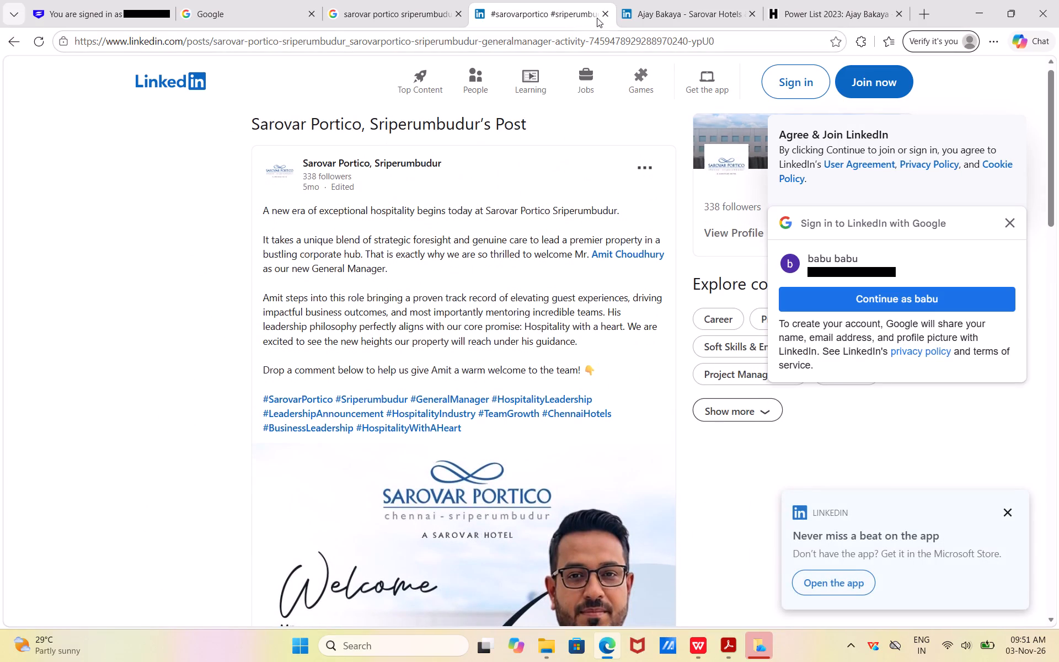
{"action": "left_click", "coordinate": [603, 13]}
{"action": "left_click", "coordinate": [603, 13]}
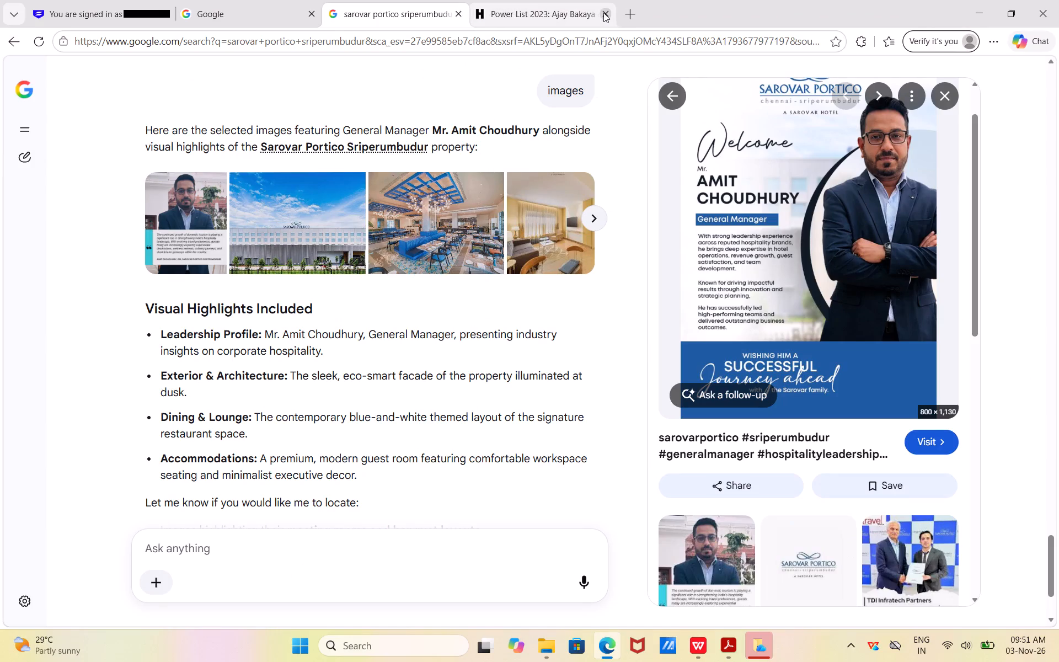
Save the general manager's welcome poster image as a JPG file in the Downloads folder.
{"action": "right_click", "coordinate": [728, 154]}
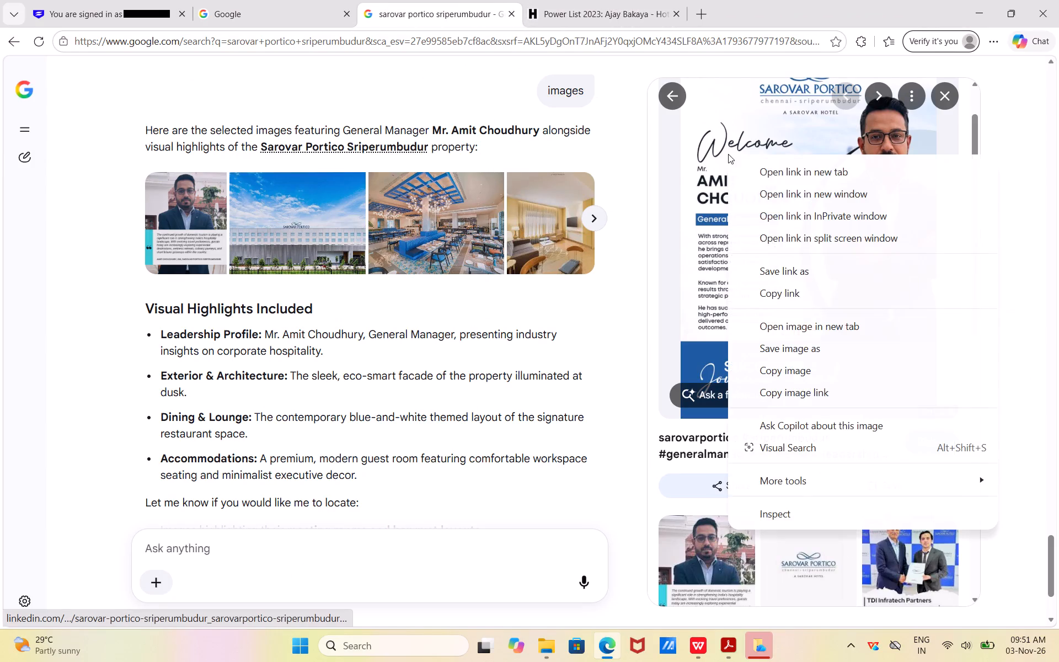
{"action": "left_click", "coordinate": [787, 345]}
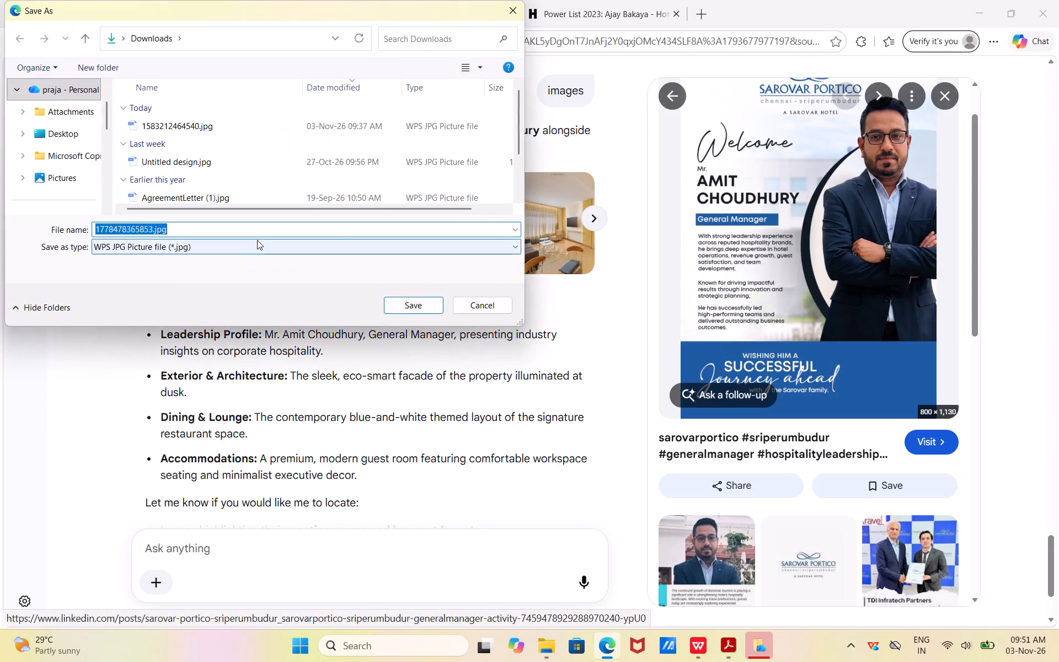
{"action": "scroll", "coordinate": [41, 131], "scroll_direction": "down", "scroll_amount": 1}
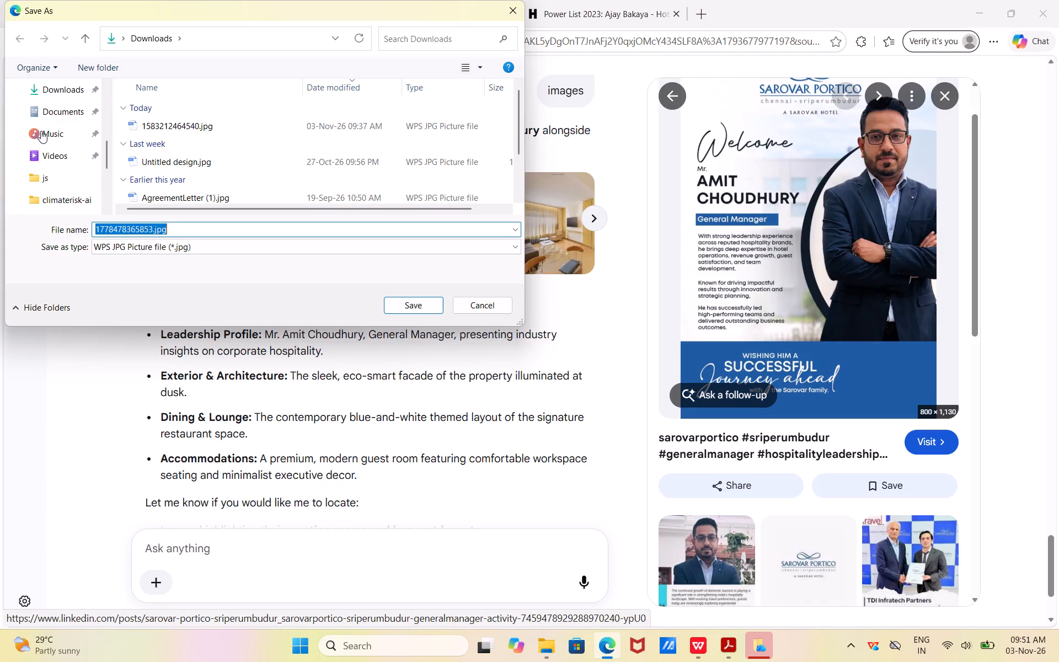
{"action": "left_click", "coordinate": [50, 90]}
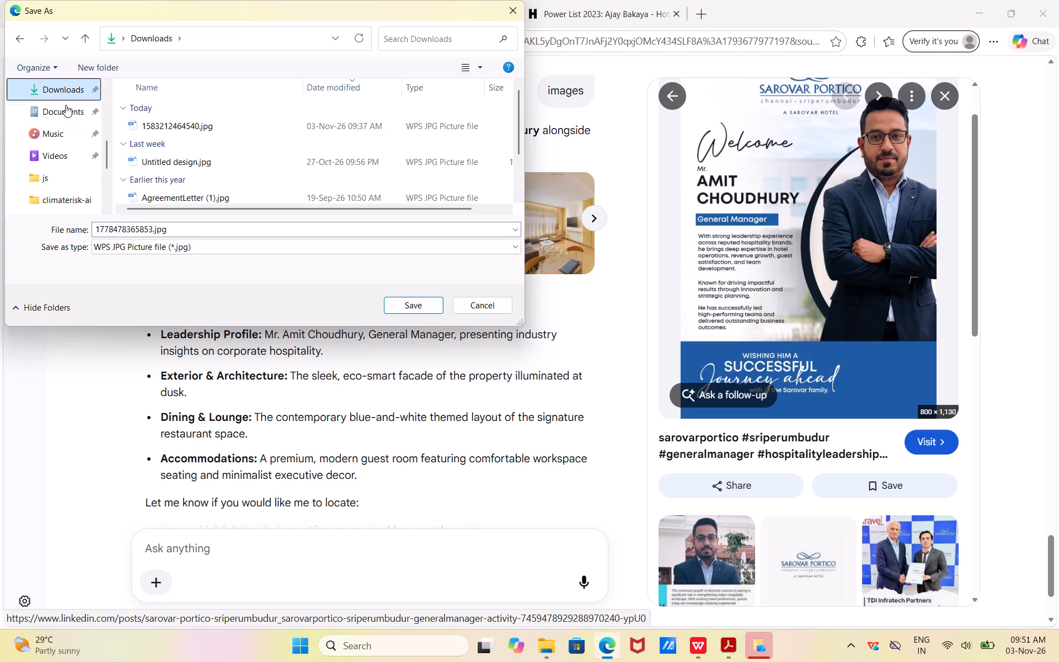
{"action": "left_click", "coordinate": [407, 306]}
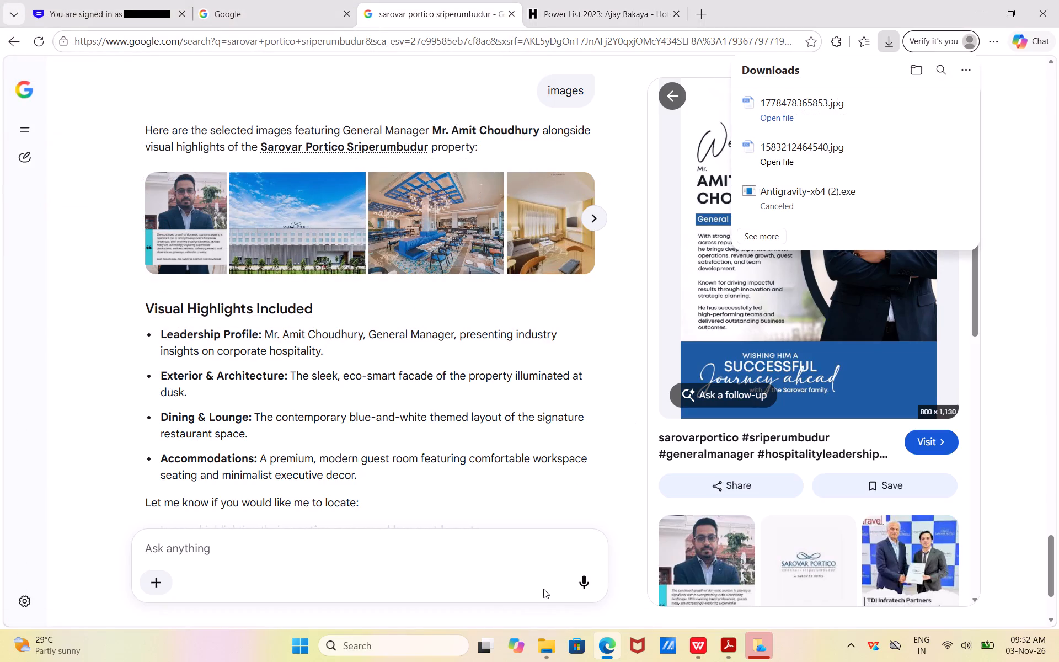
Switch to the WPS report and insert the picture 1778478365853.jpg from Downloads beside the GENREL MANAGER heading.
{"action": "left_click", "coordinate": [691, 649]}
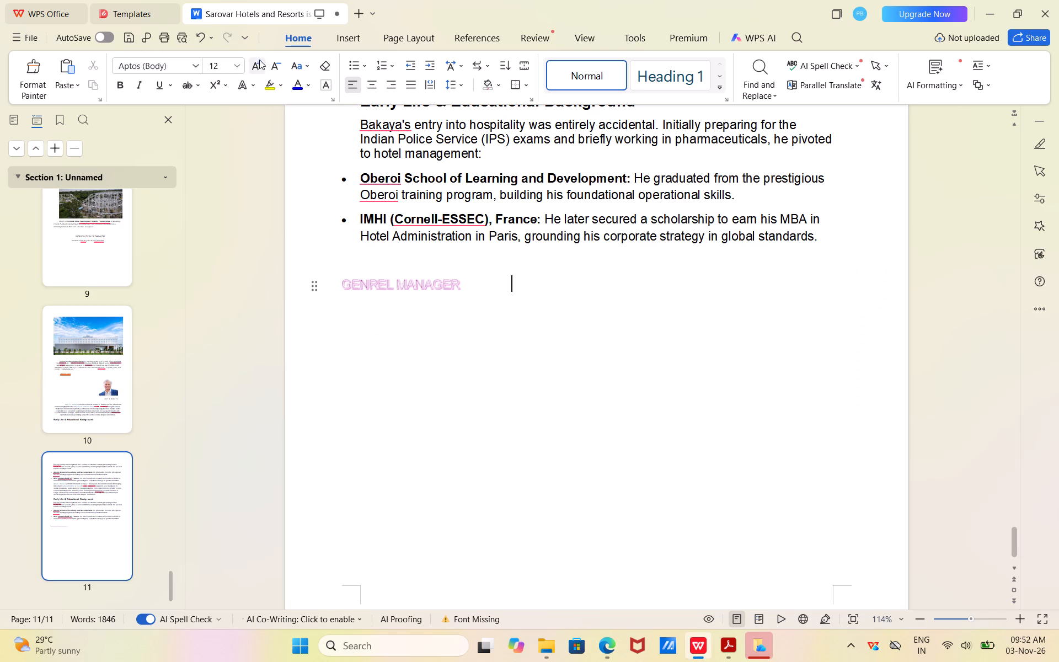
{"action": "left_click", "coordinate": [347, 36]}
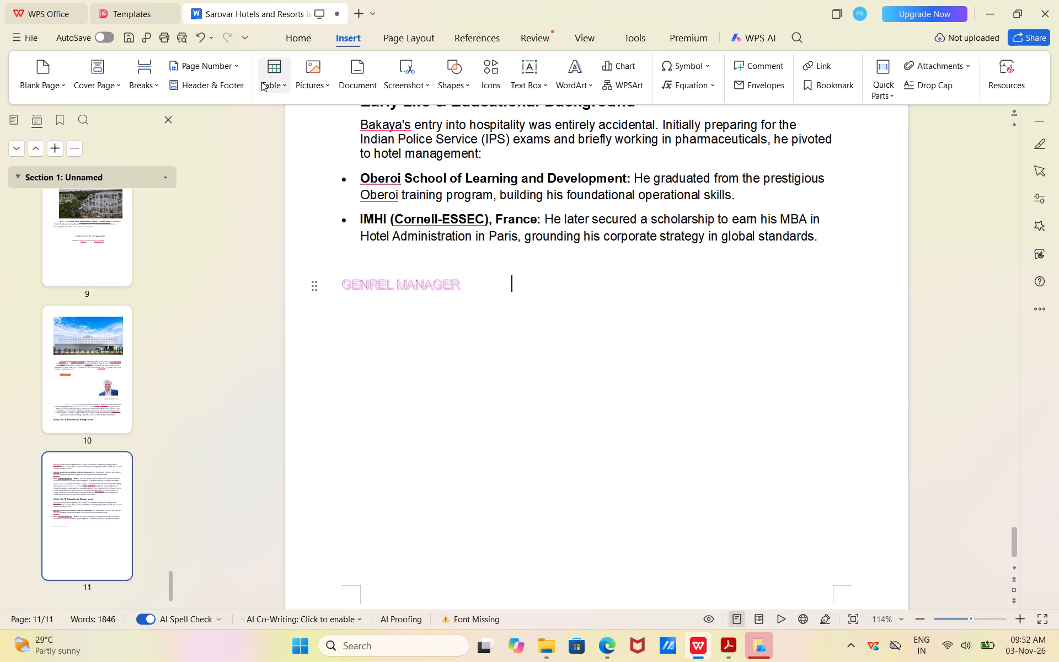
{"action": "left_click", "coordinate": [308, 72]}
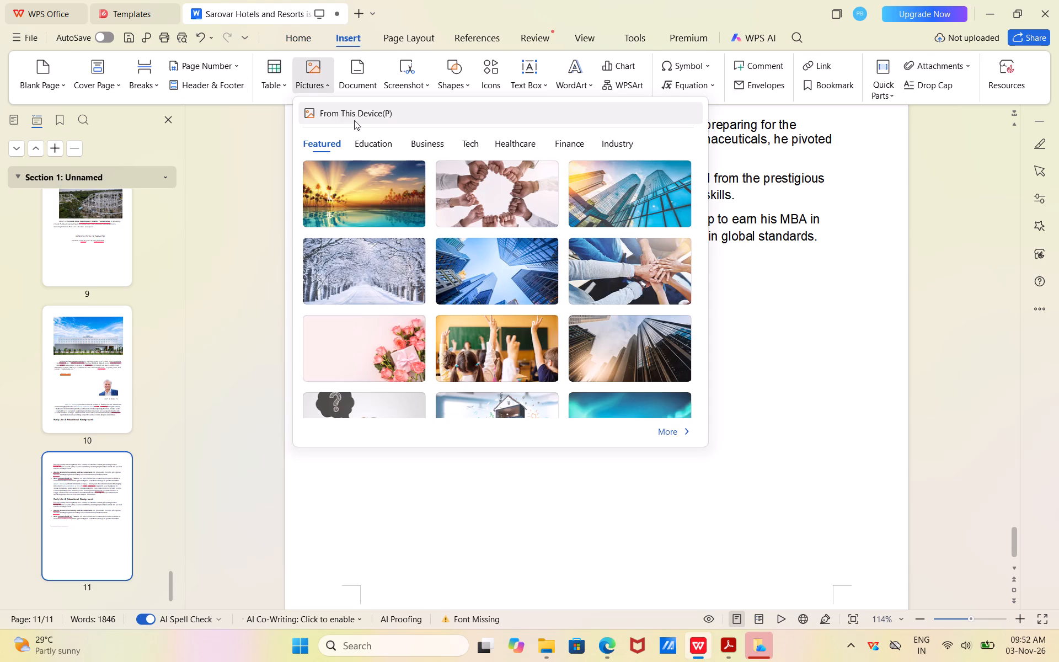
{"action": "left_click", "coordinate": [354, 120]}
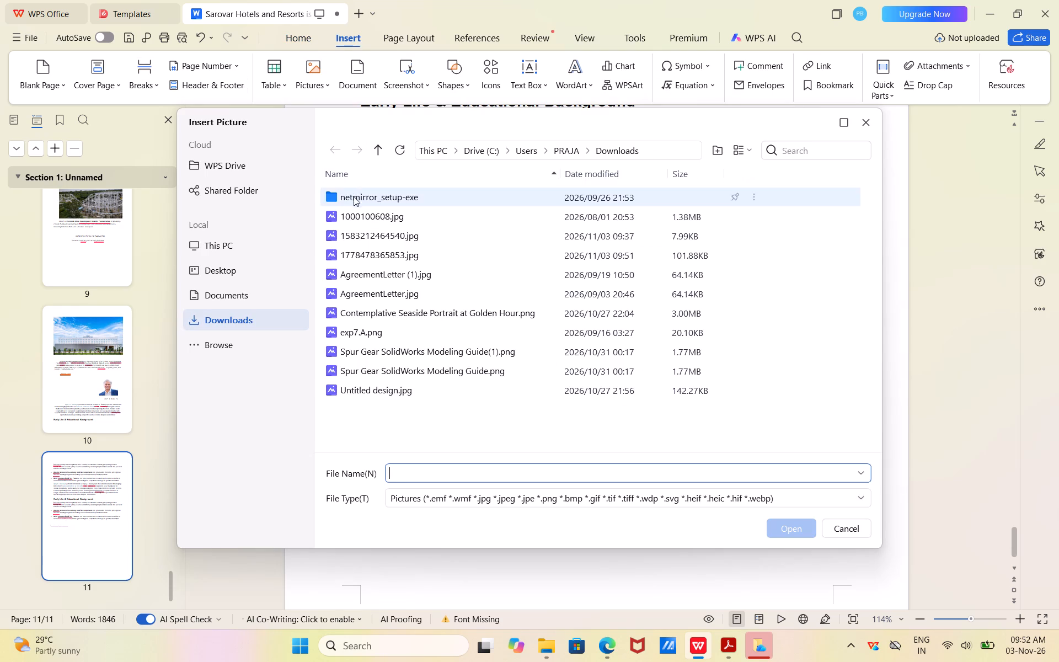
{"action": "double_click", "coordinate": [368, 257]}
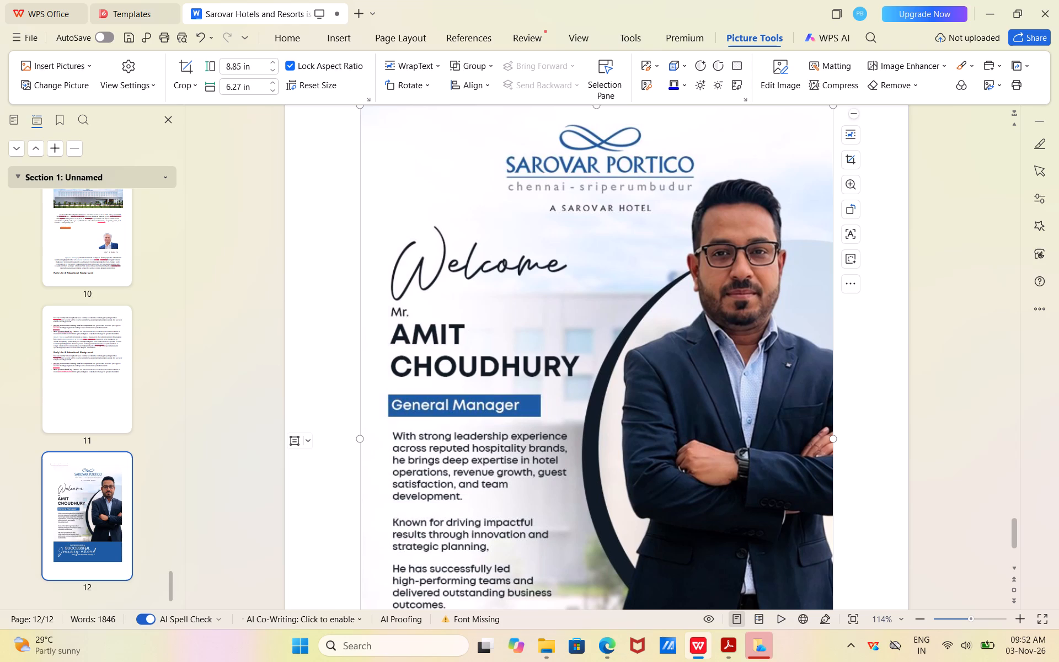
Stretch the inserted welcome poster sideways to a width of about 6.42 in.
{"action": "left_click_drag", "start_coordinate": [361, 442], "coordinate": [475, 443]}
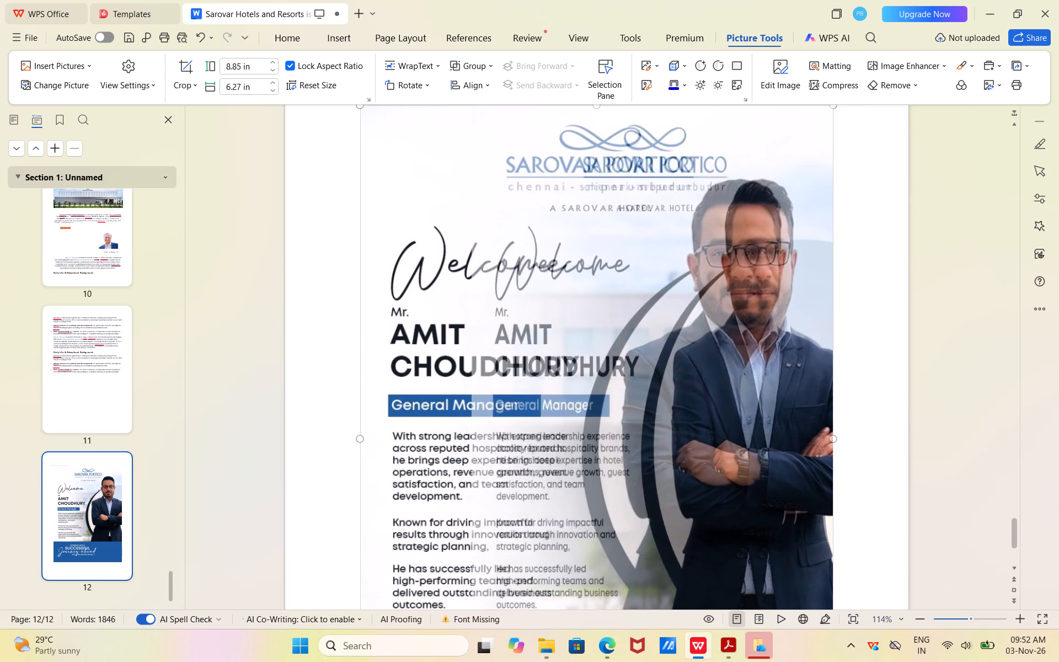
{"action": "left_click_drag", "start_coordinate": [475, 443], "coordinate": [349, 446]}
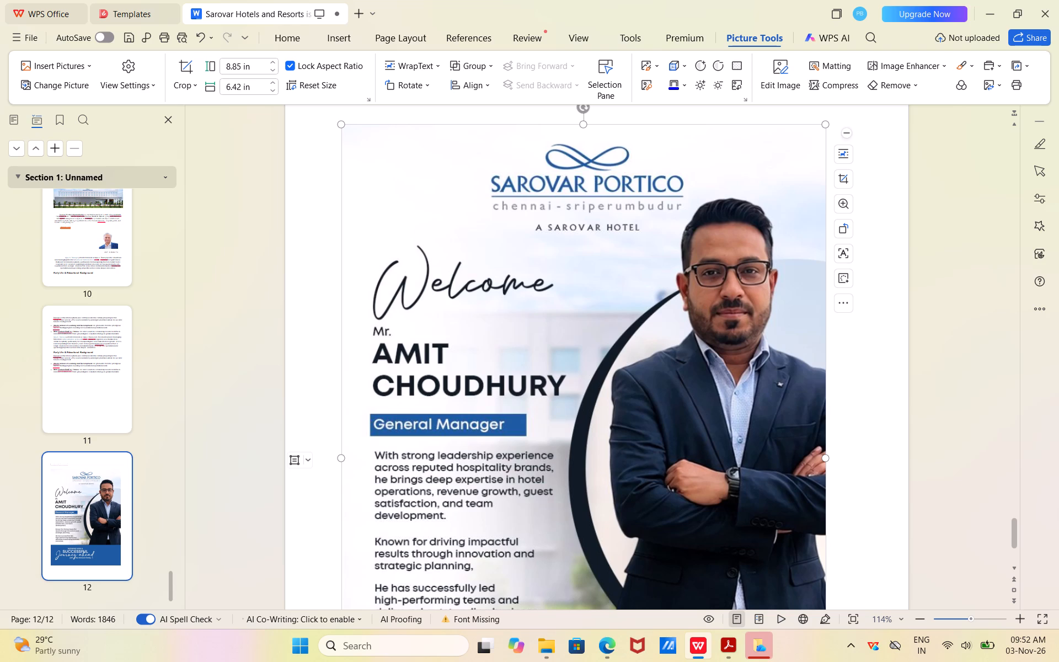
Crop the poster's top logo strip and side text area, leaving a frame about 2.98 in wide and 7.90 in high around the manager.
{"action": "left_click", "coordinate": [839, 179]}
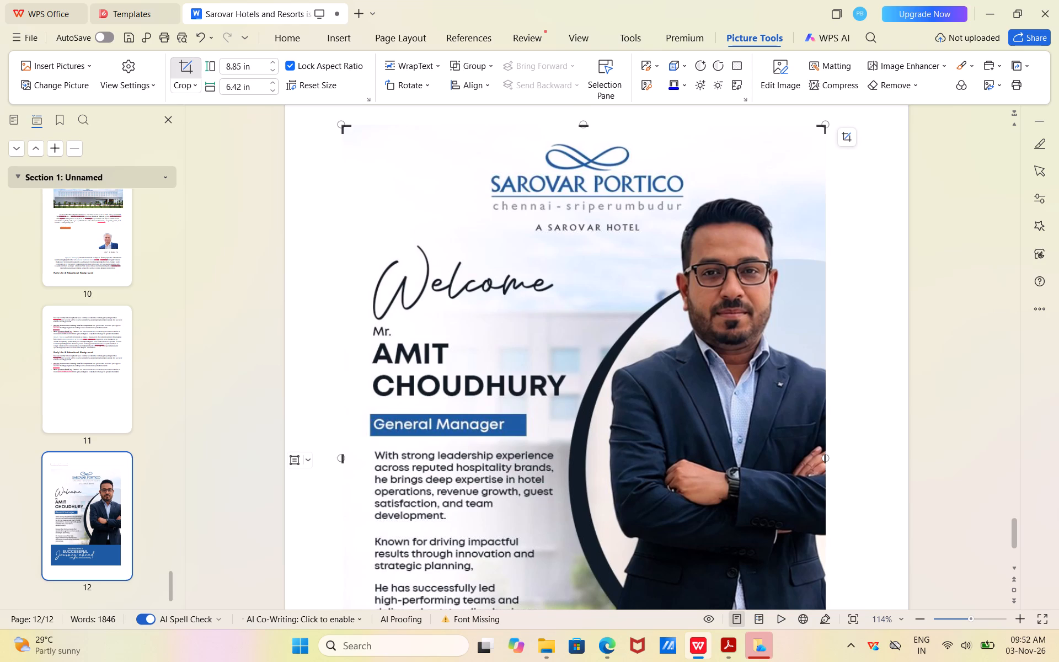
{"action": "left_click_drag", "start_coordinate": [825, 127], "coordinate": [807, 196]}
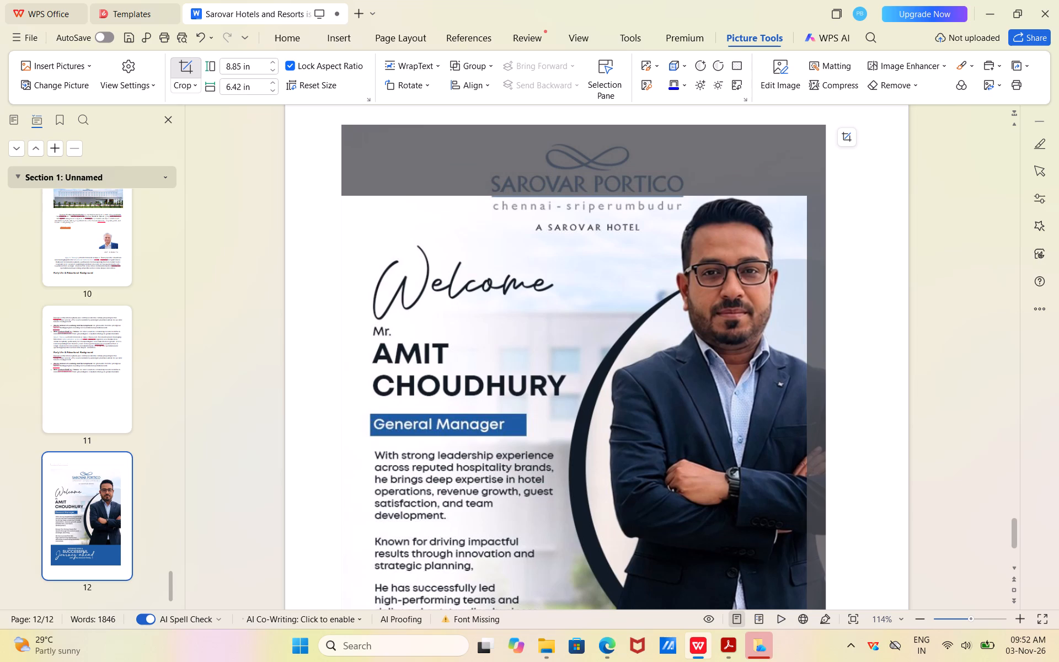
{"action": "left_click_drag", "start_coordinate": [807, 196], "coordinate": [807, 196]}
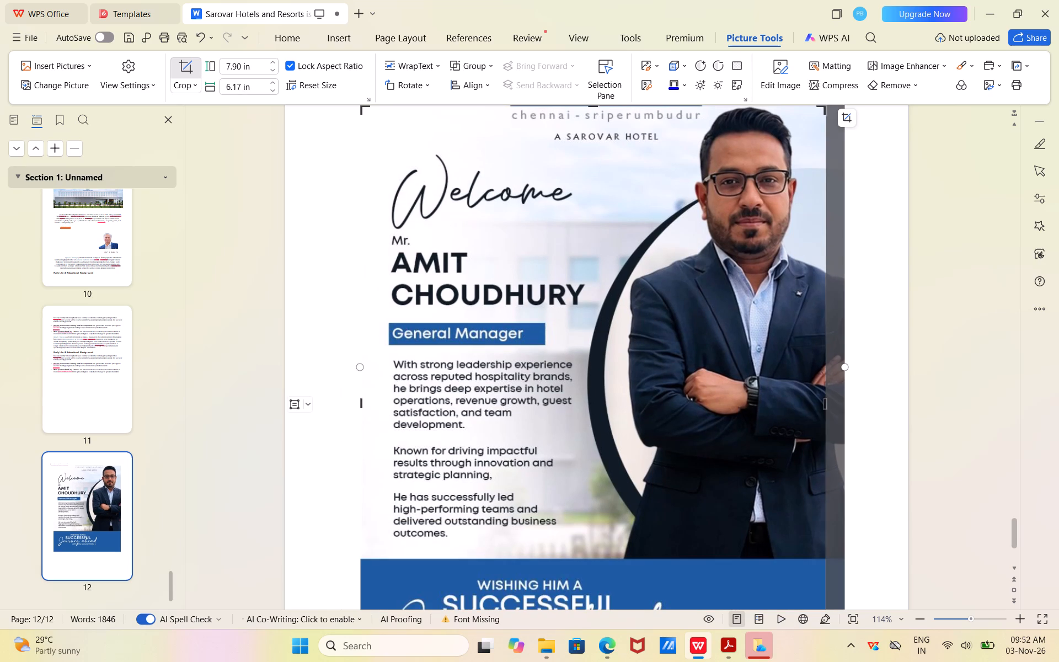
{"action": "left_click_drag", "start_coordinate": [361, 403], "coordinate": [503, 391]}
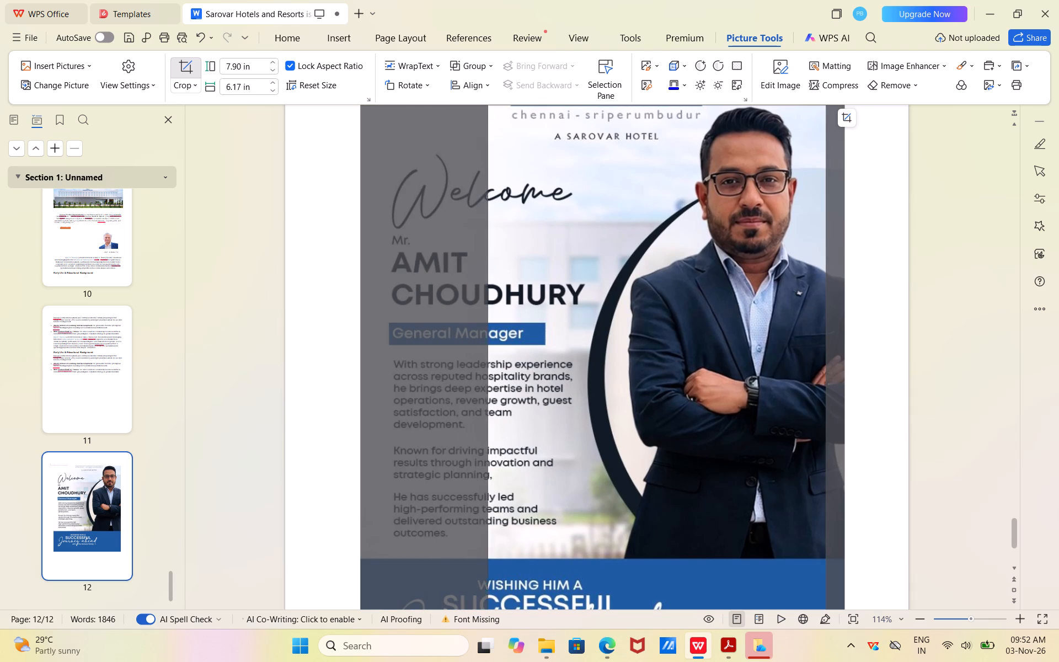
{"action": "left_click_drag", "start_coordinate": [503, 391], "coordinate": [612, 406]}
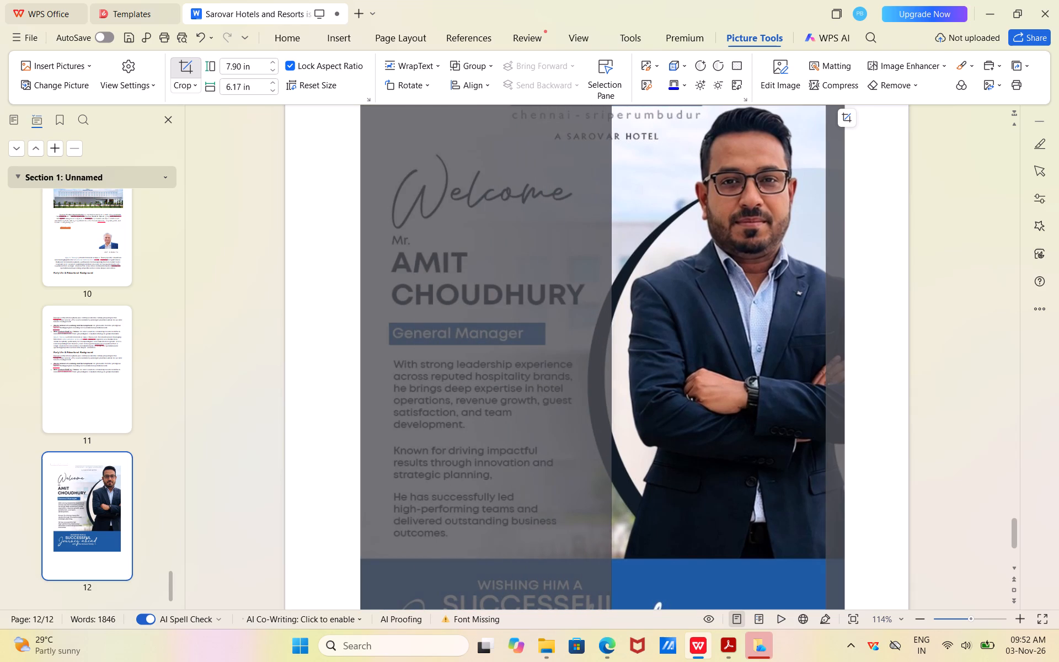
{"action": "left_click_drag", "start_coordinate": [612, 406], "coordinate": [616, 410]}
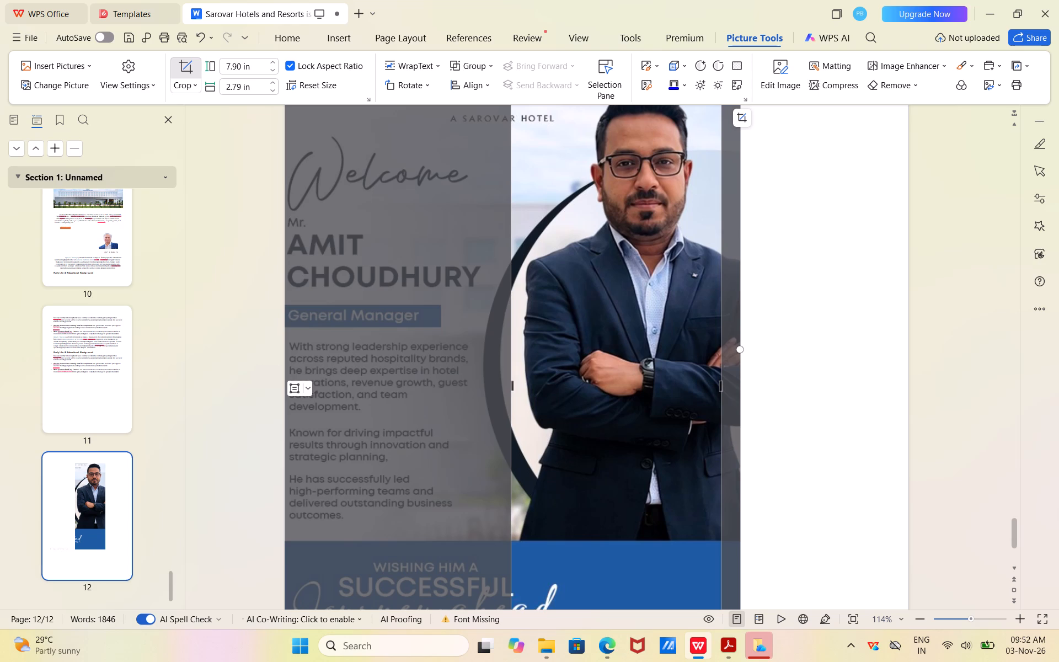
{"action": "left_click", "coordinate": [720, 376]}
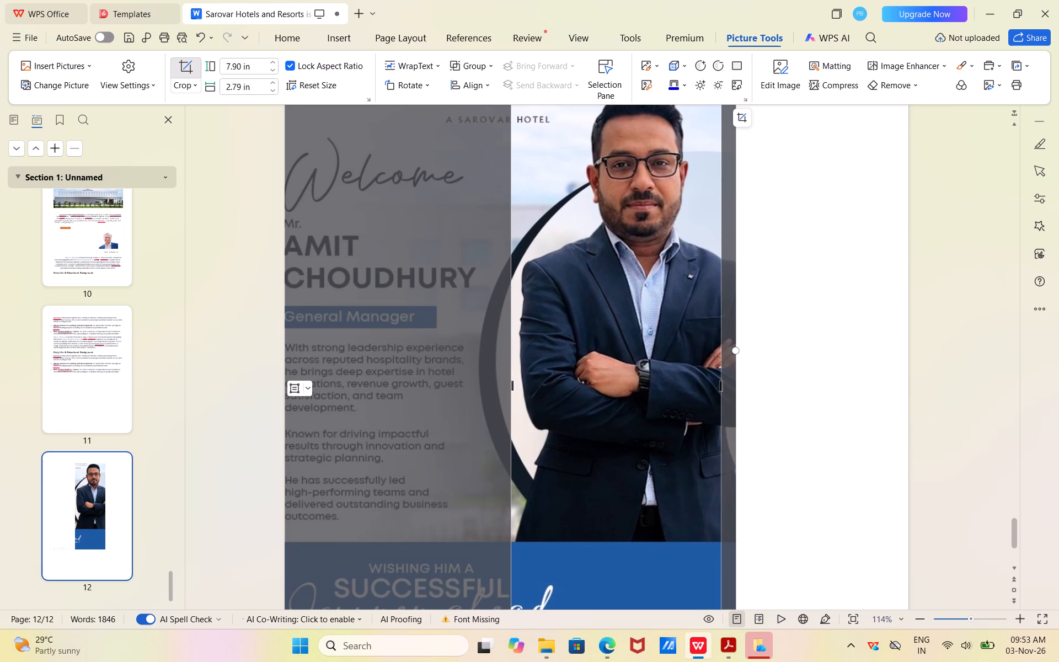
{"action": "scroll", "coordinate": [702, 282], "scroll_direction": "up", "scroll_amount": 1}
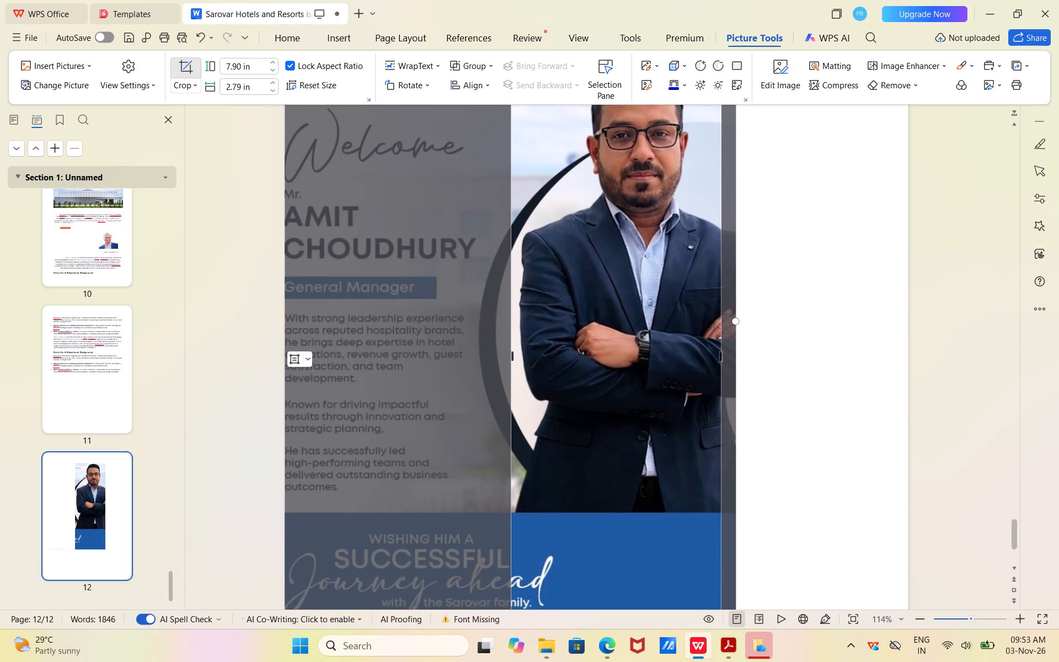
{"action": "scroll", "coordinate": [702, 282], "scroll_direction": "up", "scroll_amount": 1}
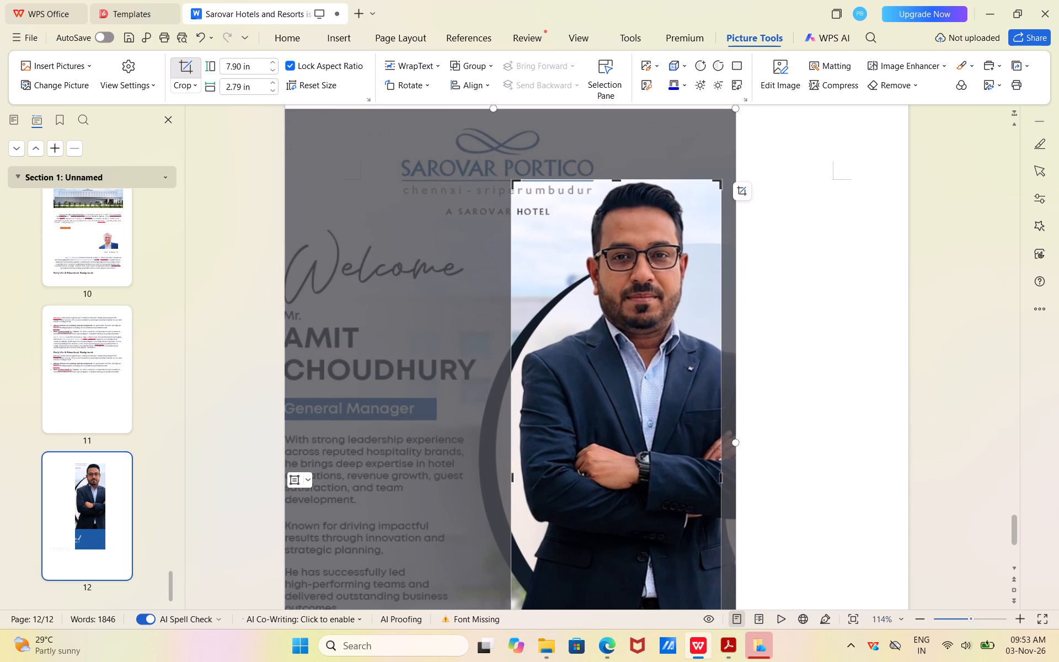
{"action": "left_click_drag", "start_coordinate": [718, 181], "coordinate": [736, 162]}
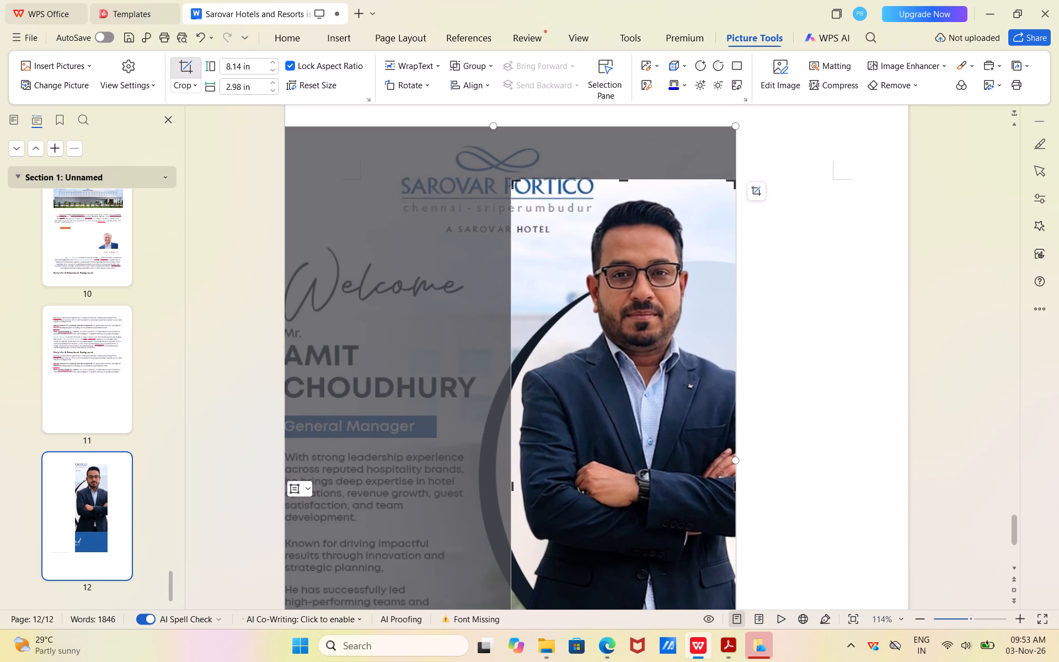
{"action": "left_click_drag", "start_coordinate": [628, 178], "coordinate": [632, 197]}
Crop away the blue footer and lower body so the portrait ends at the crossed arms, about 3.88 in high.
{"action": "scroll", "coordinate": [632, 197], "scroll_direction": "down", "scroll_amount": 3}
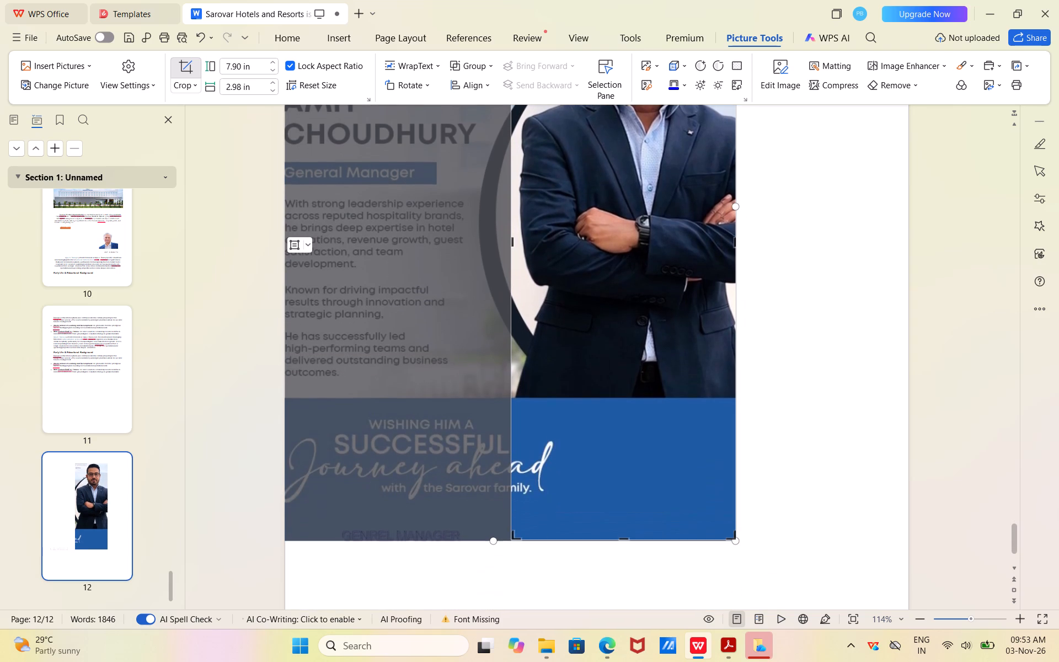
{"action": "scroll", "coordinate": [632, 197], "scroll_direction": "down", "scroll_amount": 1}
{"action": "left_click_drag", "start_coordinate": [625, 536], "coordinate": [623, 391]}
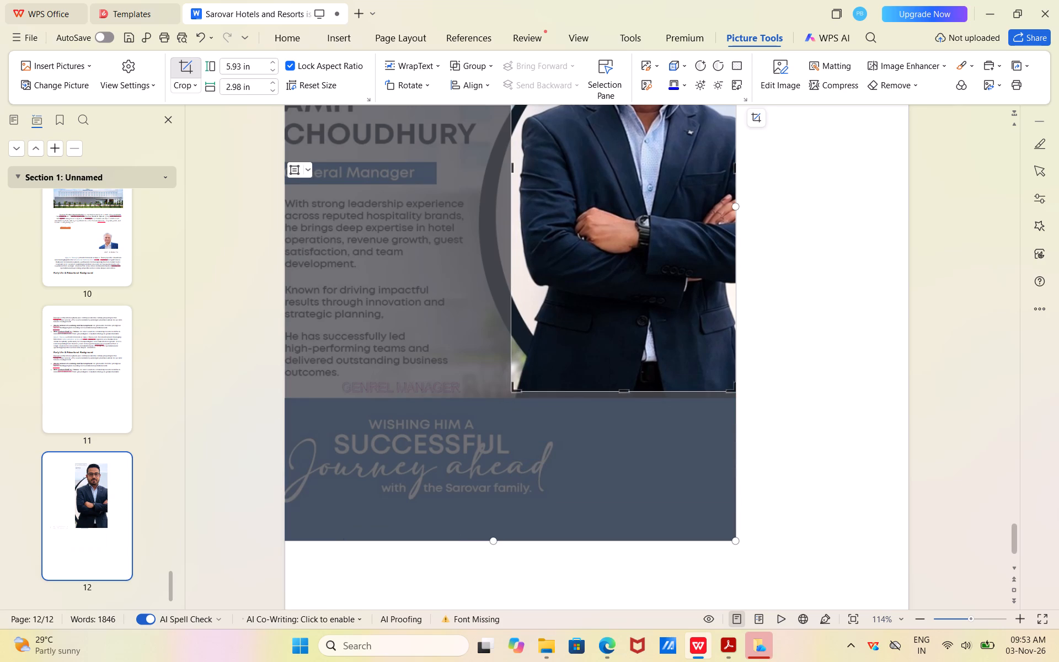
{"action": "scroll", "coordinate": [676, 472], "scroll_direction": "up", "scroll_amount": 2}
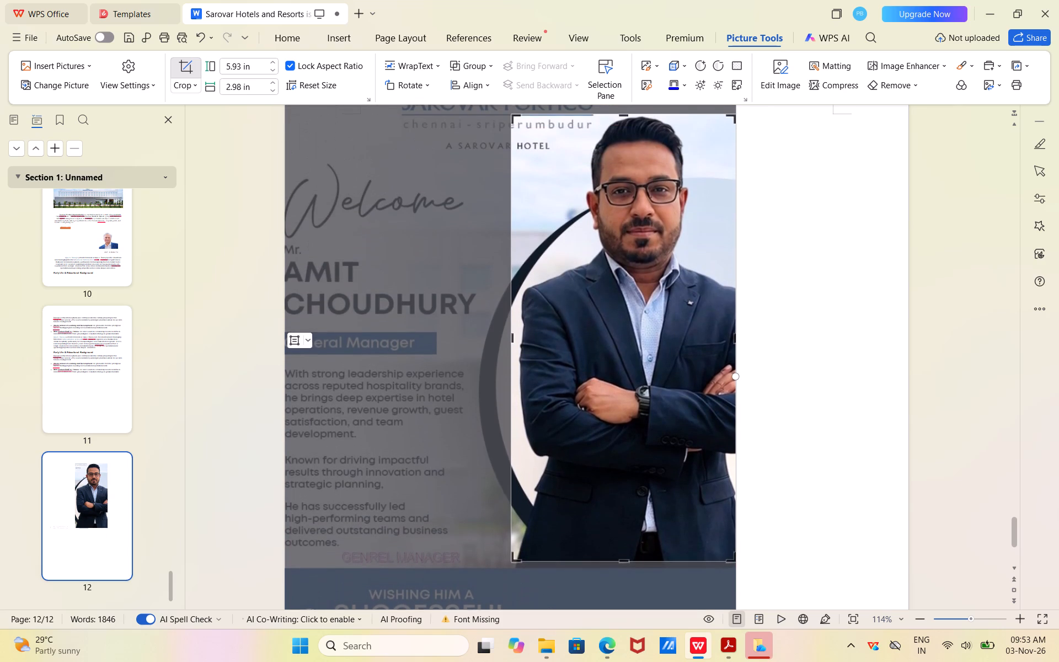
{"action": "scroll", "coordinate": [676, 472], "scroll_direction": "up", "scroll_amount": 1}
{"action": "left_click", "coordinate": [676, 472]}
{"action": "left_click_drag", "start_coordinate": [623, 558], "coordinate": [626, 407]}
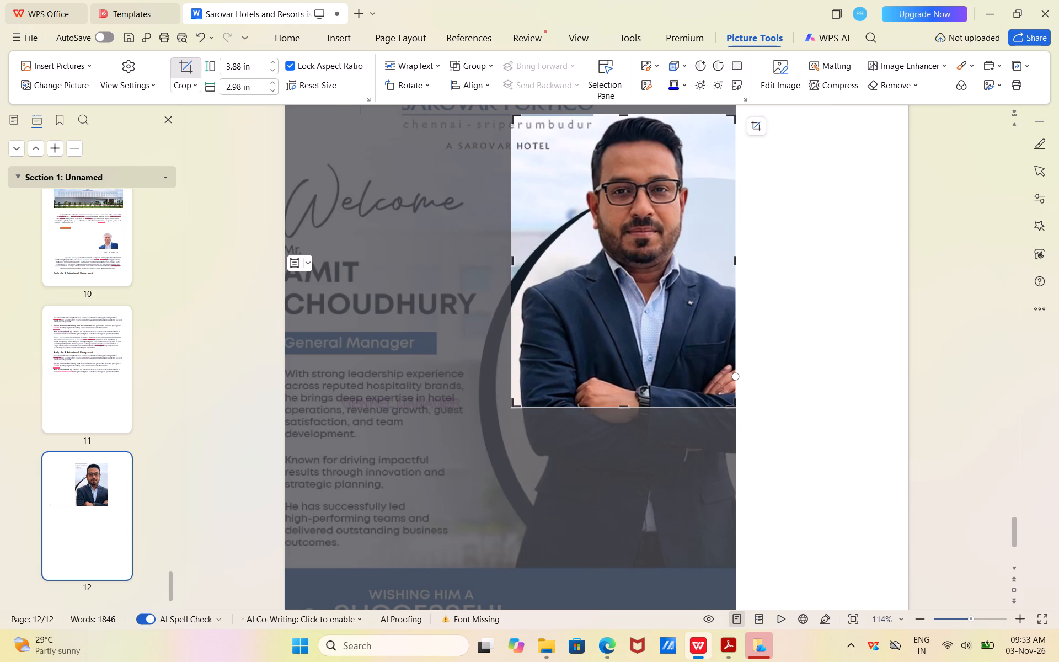
{"action": "left_click", "coordinate": [757, 119]}
{"action": "left_click", "coordinate": [753, 128]}
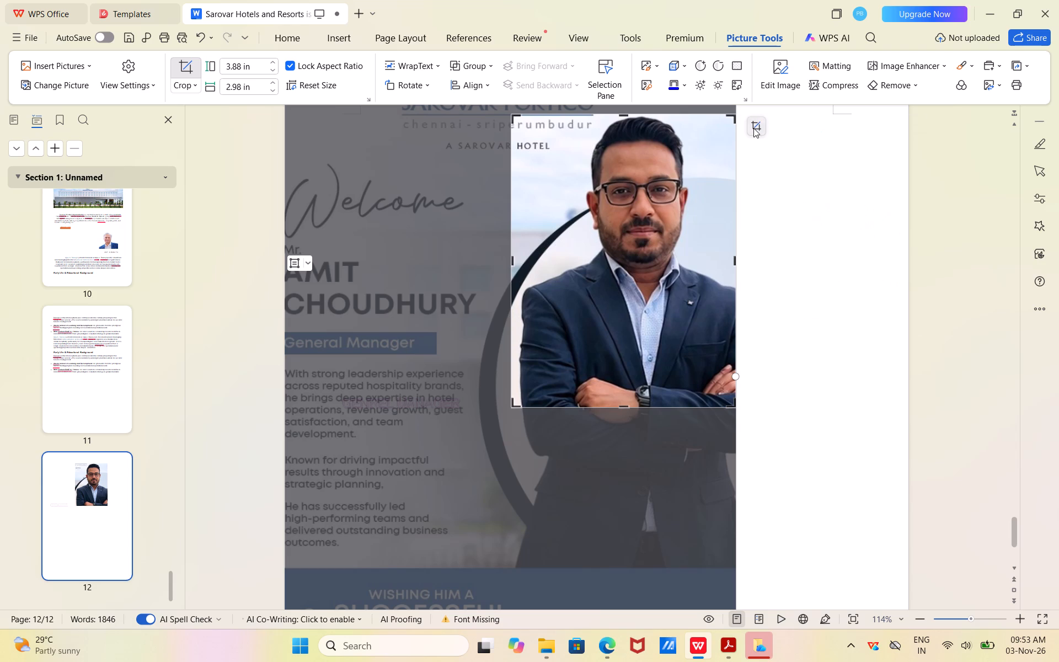
{"action": "left_click", "coordinate": [753, 128]}
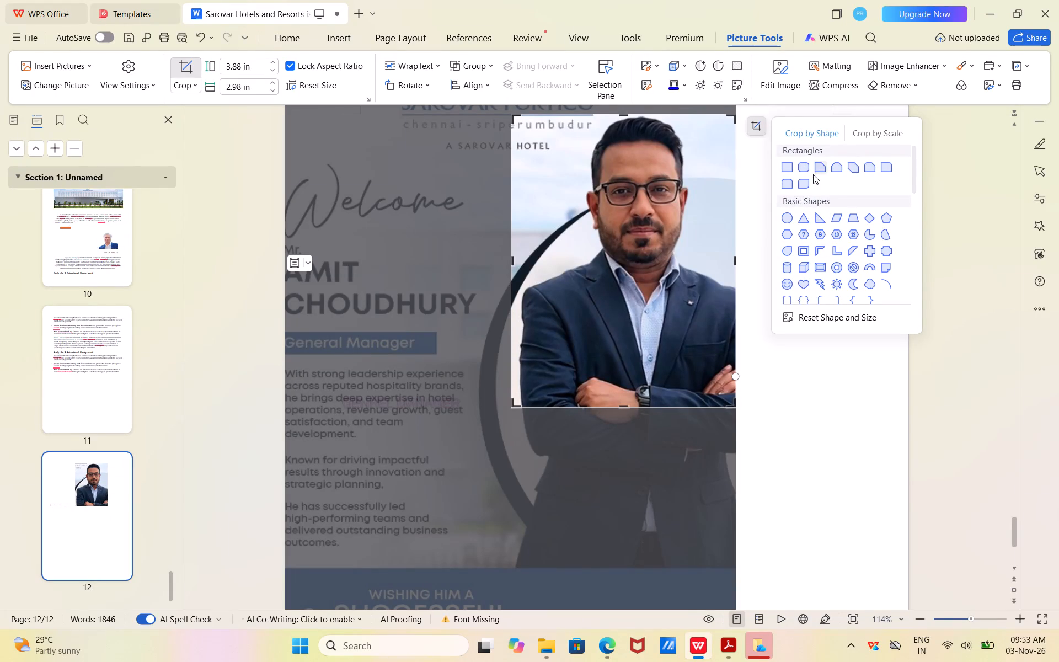
{"action": "left_click", "coordinate": [806, 407]}
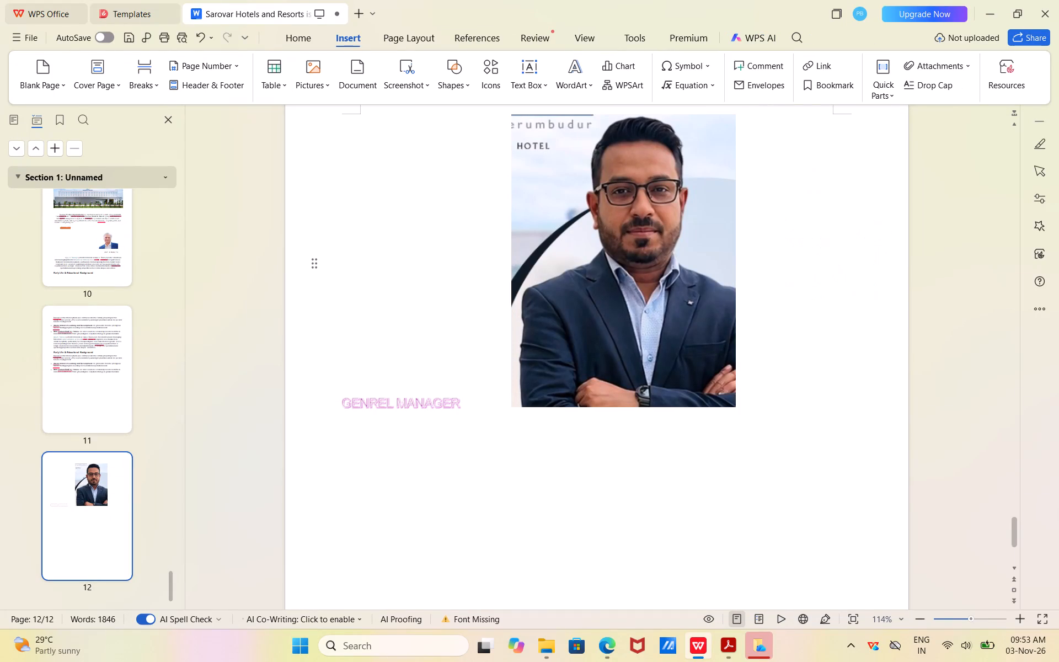
Move the cropped portrait up to page 11, below the IMHI bullet and above the GENREL MANAGER heading.
{"action": "left_click", "coordinate": [479, 343]}
{"action": "scroll", "coordinate": [479, 343], "scroll_direction": "up", "scroll_amount": 7}
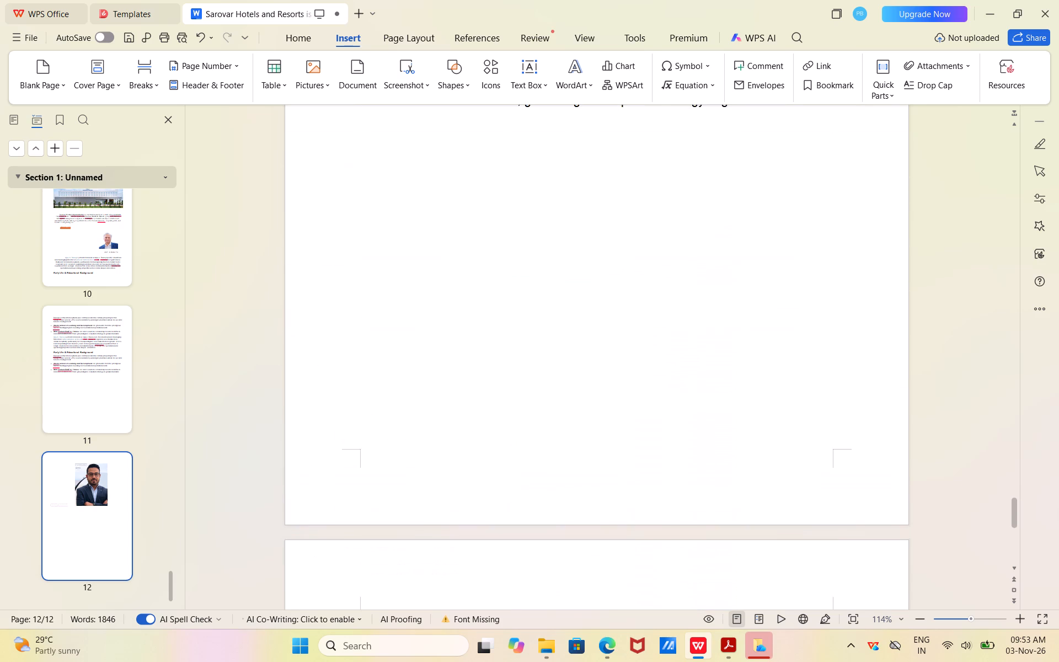
{"action": "scroll", "coordinate": [479, 343], "scroll_direction": "down", "scroll_amount": 3}
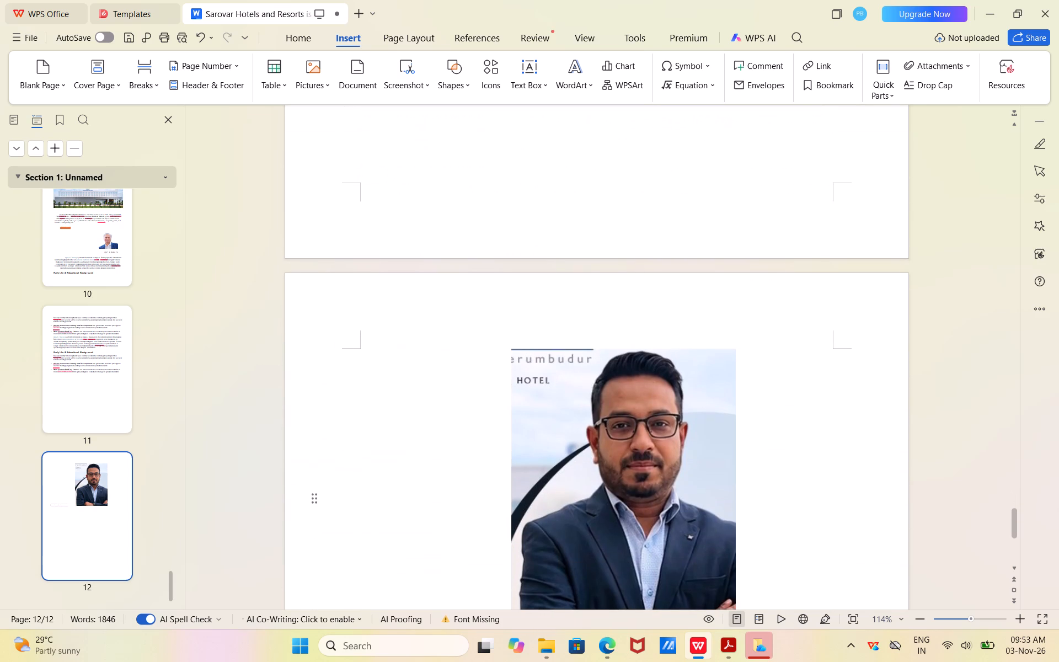
{"action": "scroll", "coordinate": [479, 343], "scroll_direction": "down", "scroll_amount": 1}
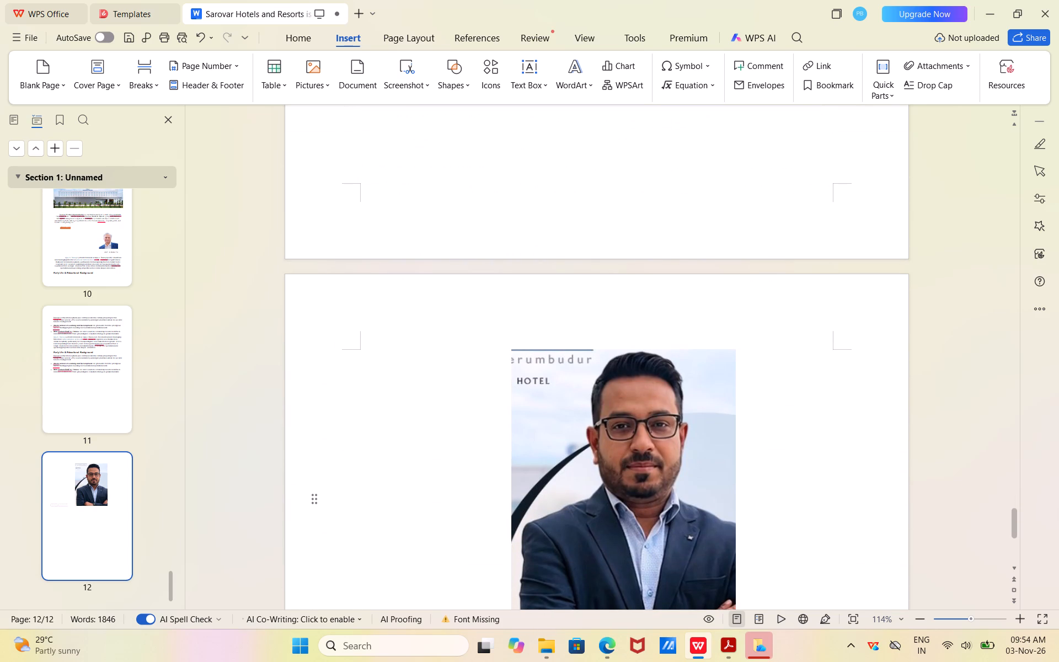
{"action": "left_click_drag", "start_coordinate": [559, 389], "coordinate": [566, 316]}
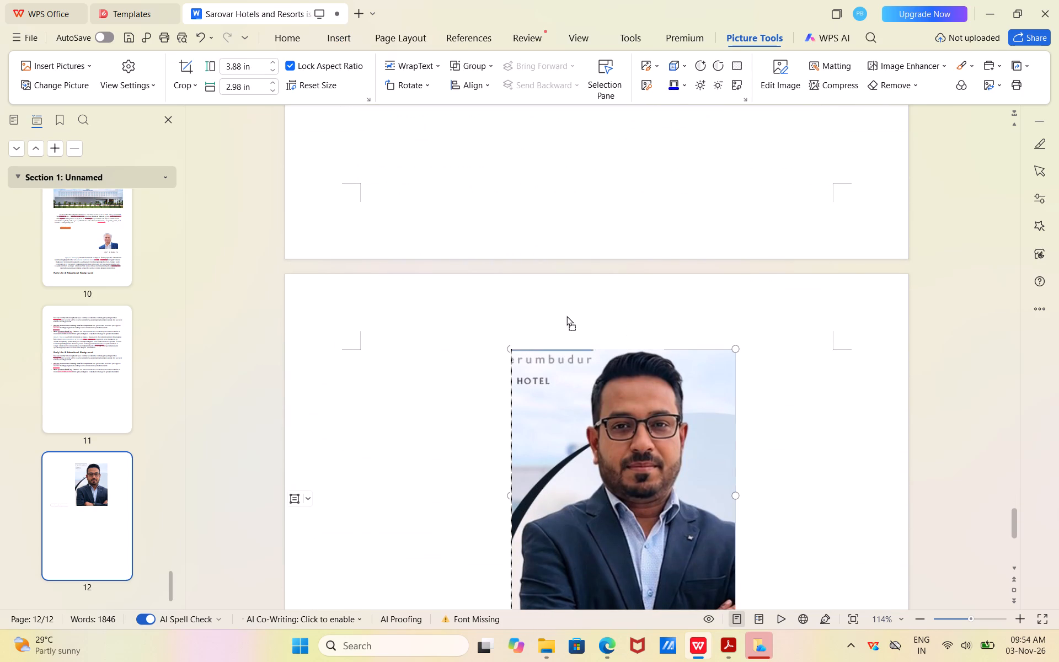
{"action": "left_click_drag", "start_coordinate": [566, 316], "coordinate": [602, 215]}
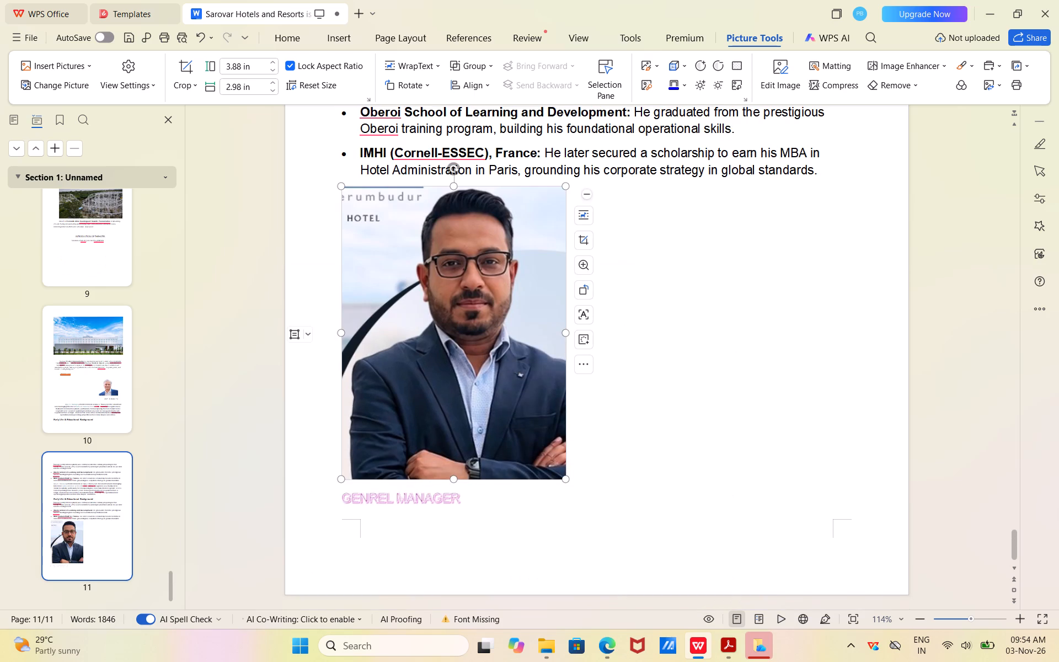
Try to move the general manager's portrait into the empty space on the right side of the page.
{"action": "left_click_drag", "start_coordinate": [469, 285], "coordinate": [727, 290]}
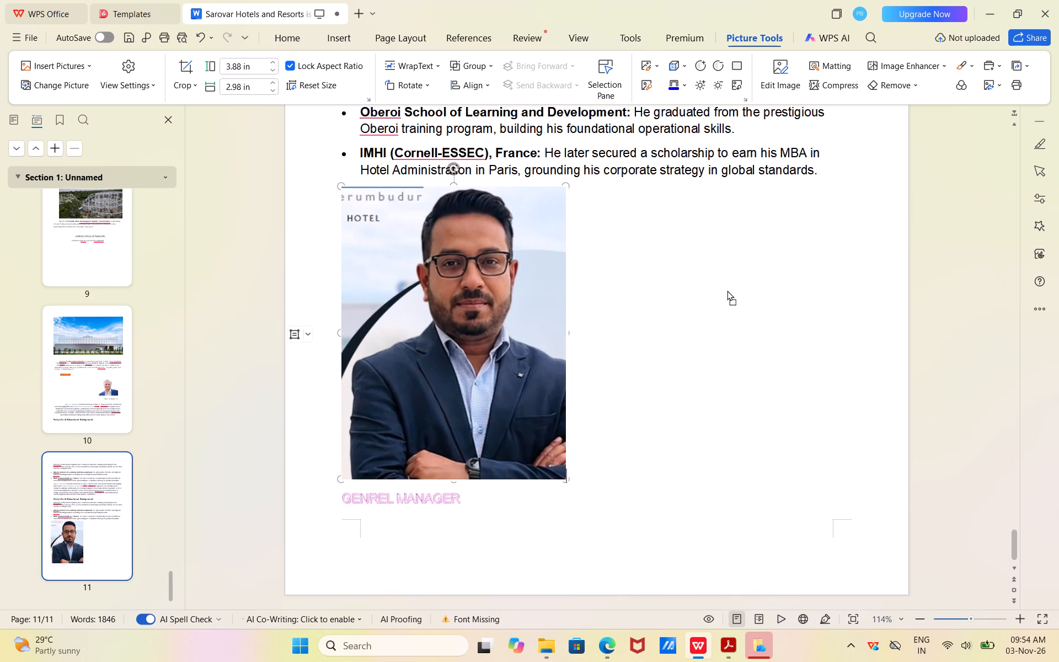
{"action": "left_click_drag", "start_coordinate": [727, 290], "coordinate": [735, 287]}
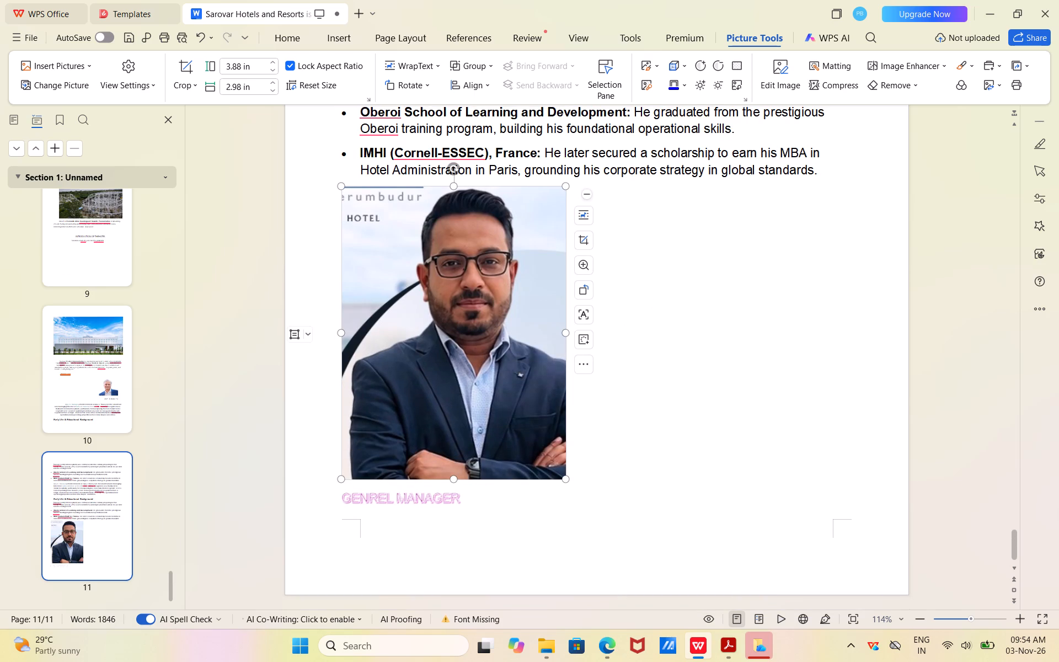
Shrink the general manager's portrait proportionally to about 2.45 in high and 1.87 in wide.
{"action": "left_click_drag", "start_coordinate": [566, 185], "coordinate": [514, 239]}
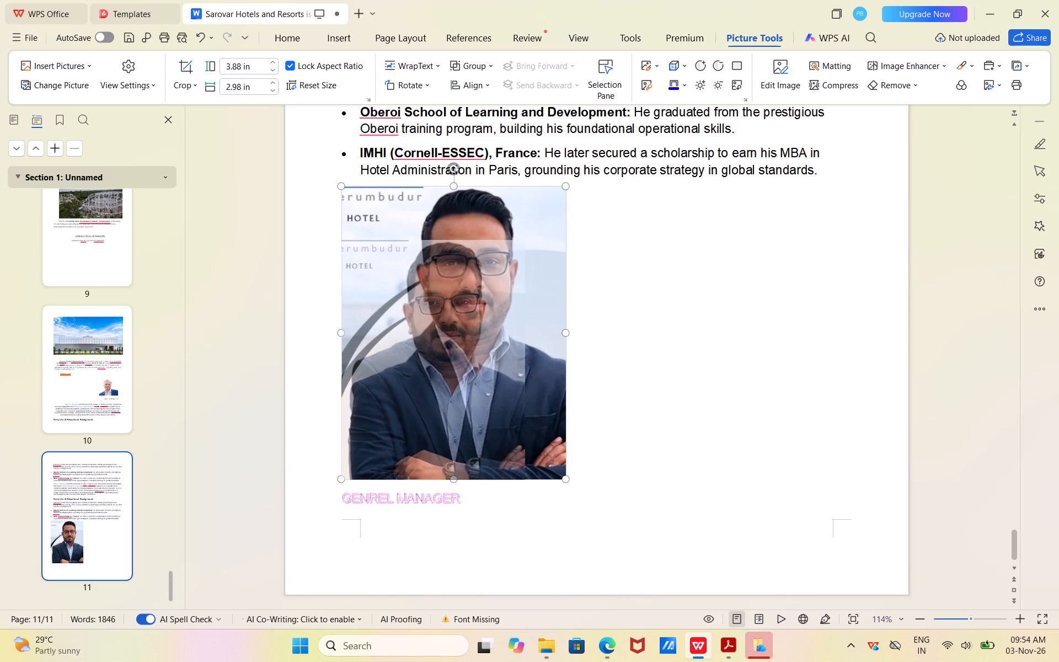
{"action": "left_click_drag", "start_coordinate": [514, 239], "coordinate": [509, 247]}
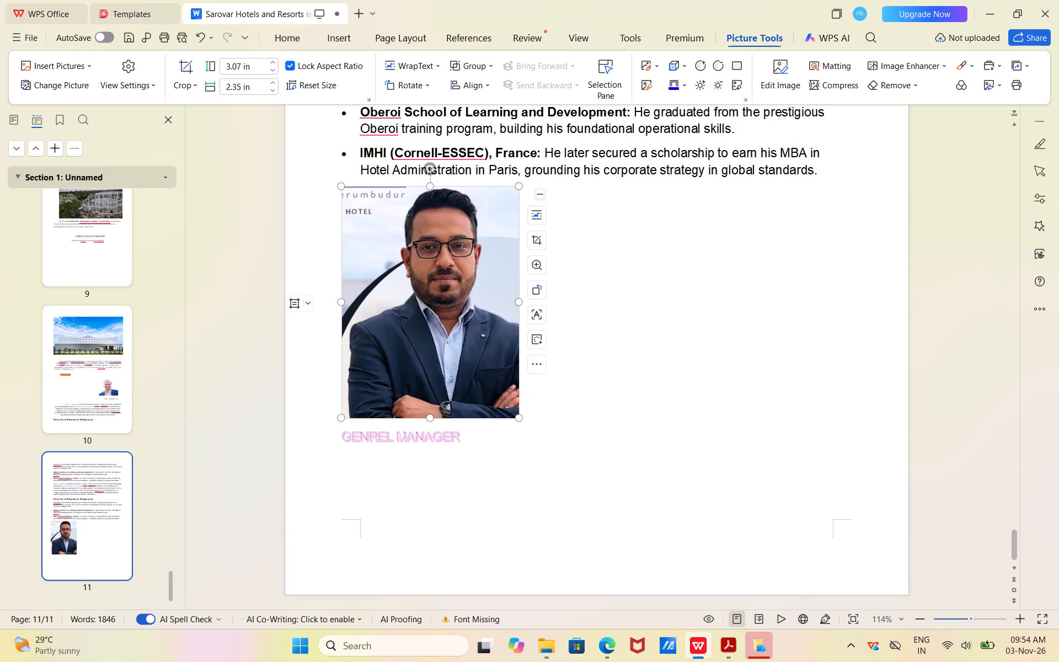
{"action": "left_click_drag", "start_coordinate": [517, 186], "coordinate": [475, 233]}
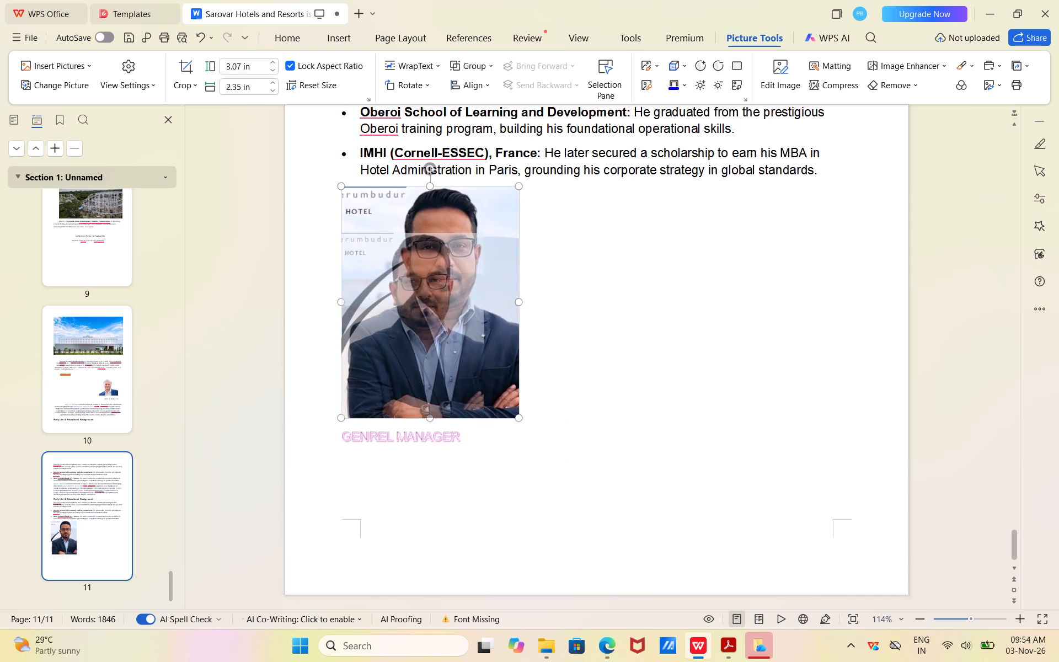
{"action": "left_click_drag", "start_coordinate": [475, 233], "coordinate": [474, 234]}
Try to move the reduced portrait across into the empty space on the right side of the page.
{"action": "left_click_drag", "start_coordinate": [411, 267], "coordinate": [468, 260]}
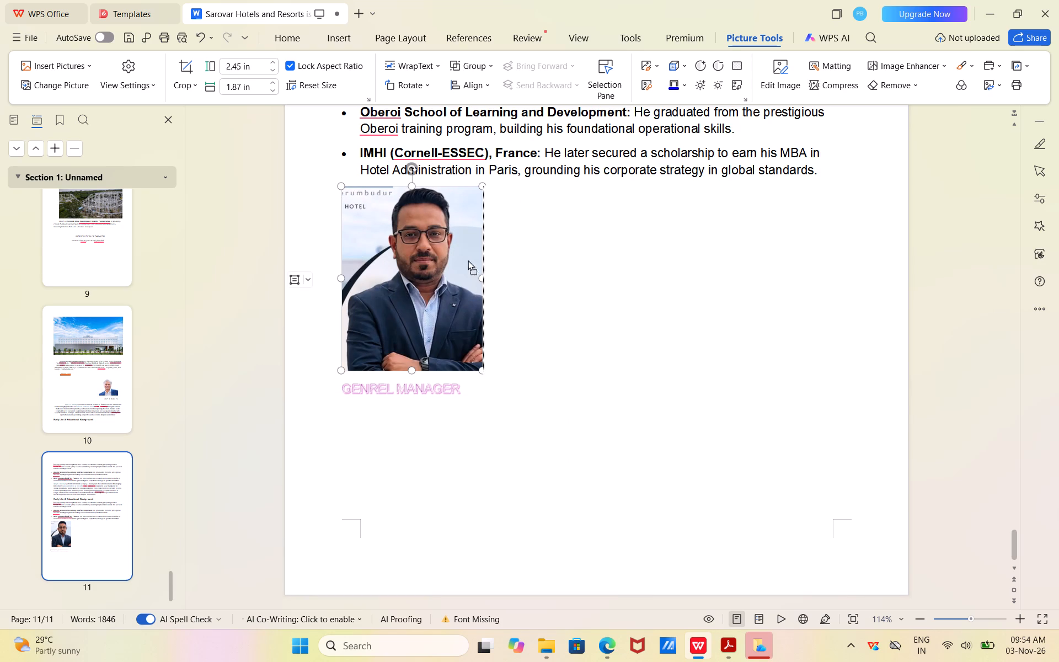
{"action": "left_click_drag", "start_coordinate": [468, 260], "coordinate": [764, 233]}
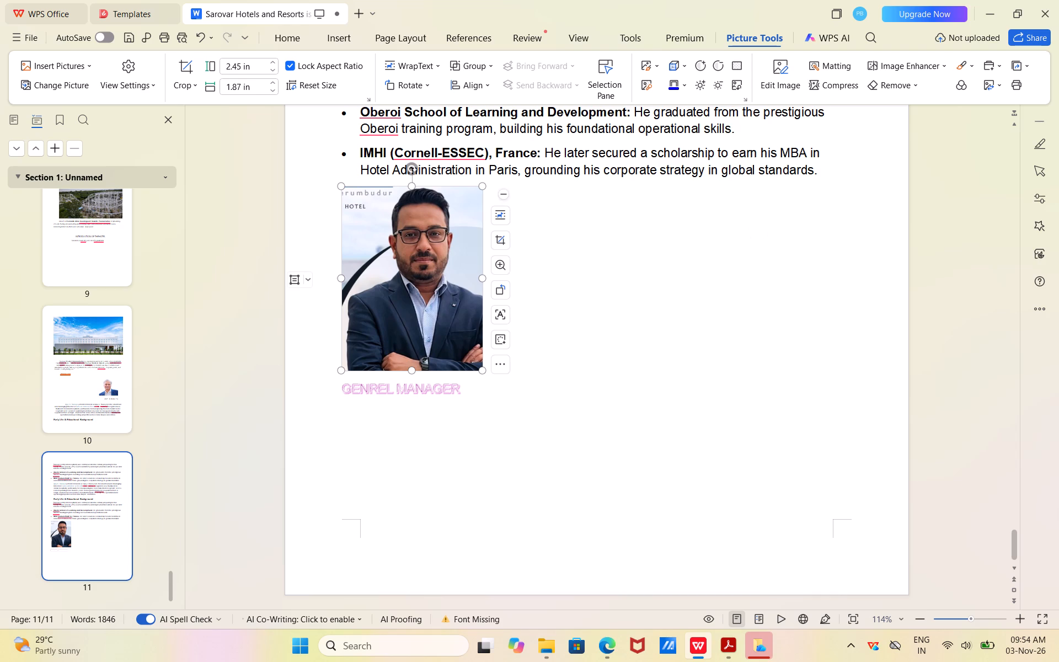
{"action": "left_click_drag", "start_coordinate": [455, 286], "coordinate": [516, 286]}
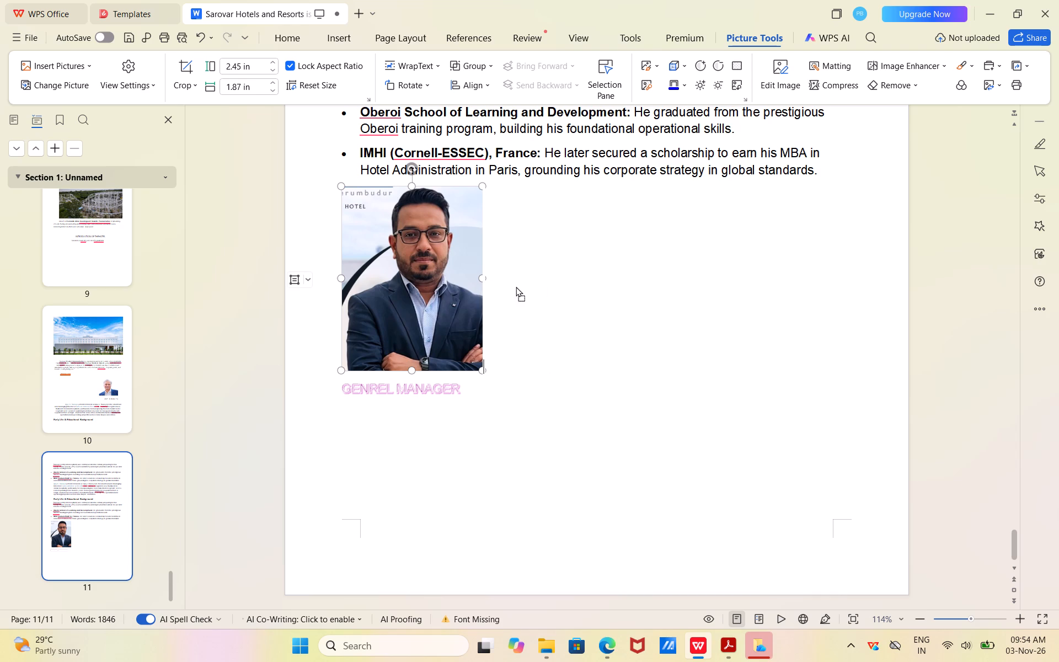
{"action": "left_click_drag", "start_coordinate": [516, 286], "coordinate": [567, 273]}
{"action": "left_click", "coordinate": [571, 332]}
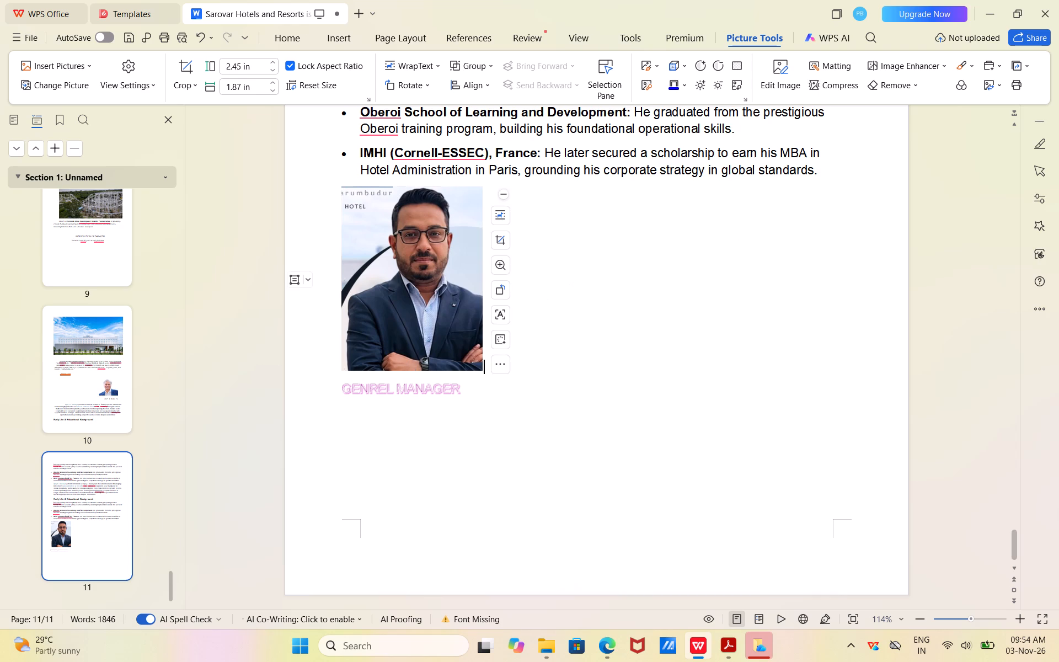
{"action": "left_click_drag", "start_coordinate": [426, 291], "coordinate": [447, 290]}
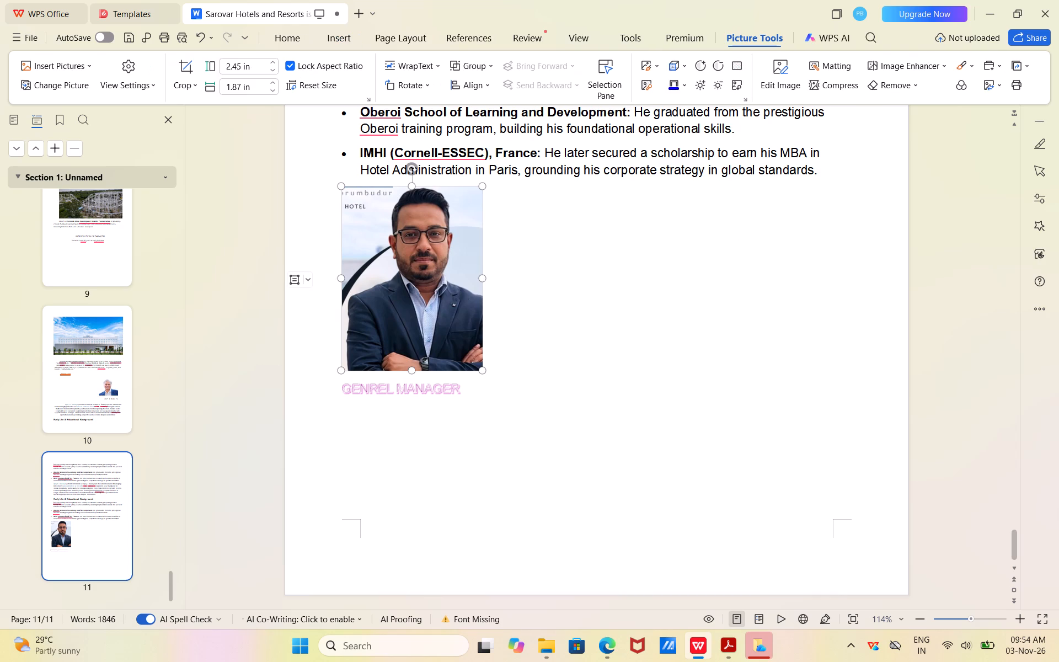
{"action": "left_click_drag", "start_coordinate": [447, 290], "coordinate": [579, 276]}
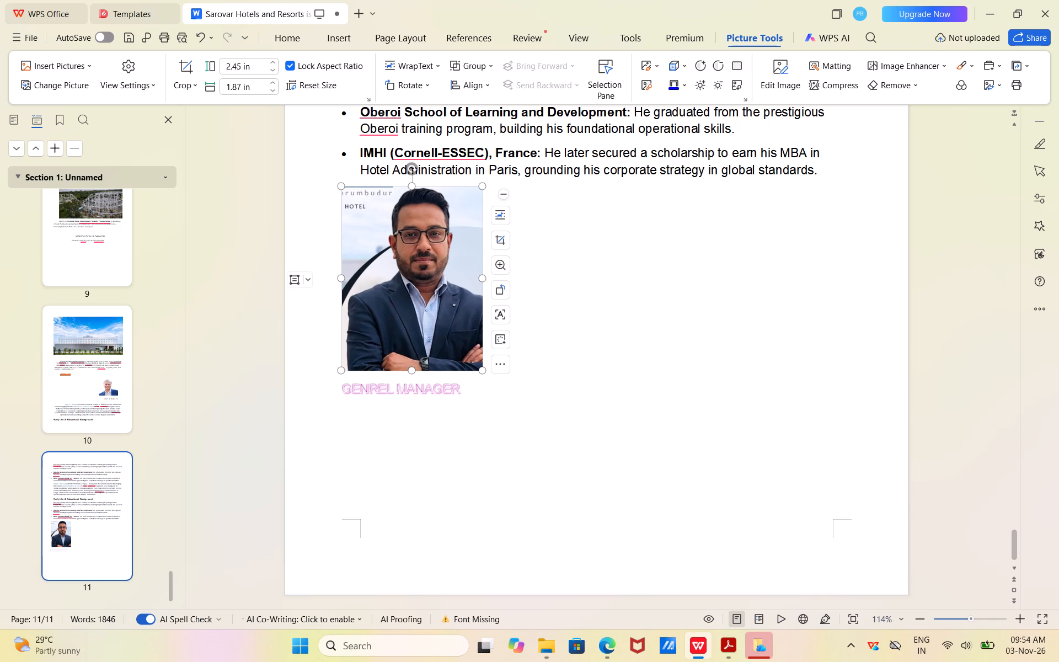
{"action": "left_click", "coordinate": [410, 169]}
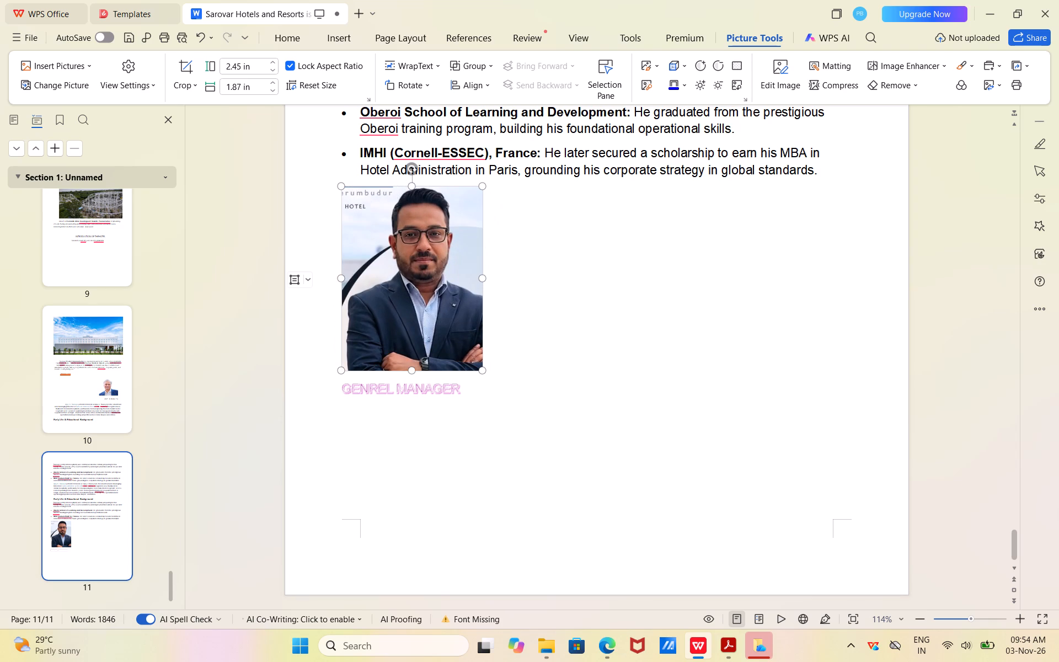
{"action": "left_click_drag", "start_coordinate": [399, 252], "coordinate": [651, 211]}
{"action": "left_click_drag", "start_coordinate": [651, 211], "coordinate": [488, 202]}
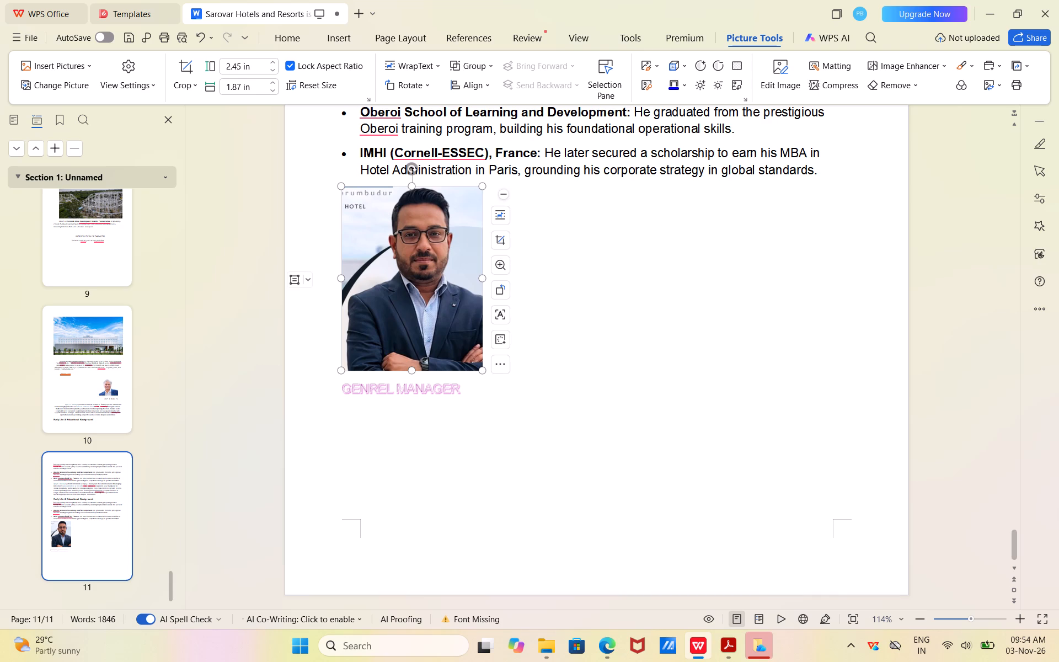
Shrink the general manager's portrait proportionally to about 2.21 in high and 1.69 in wide.
{"action": "left_click_drag", "start_coordinate": [480, 189], "coordinate": [499, 200]}
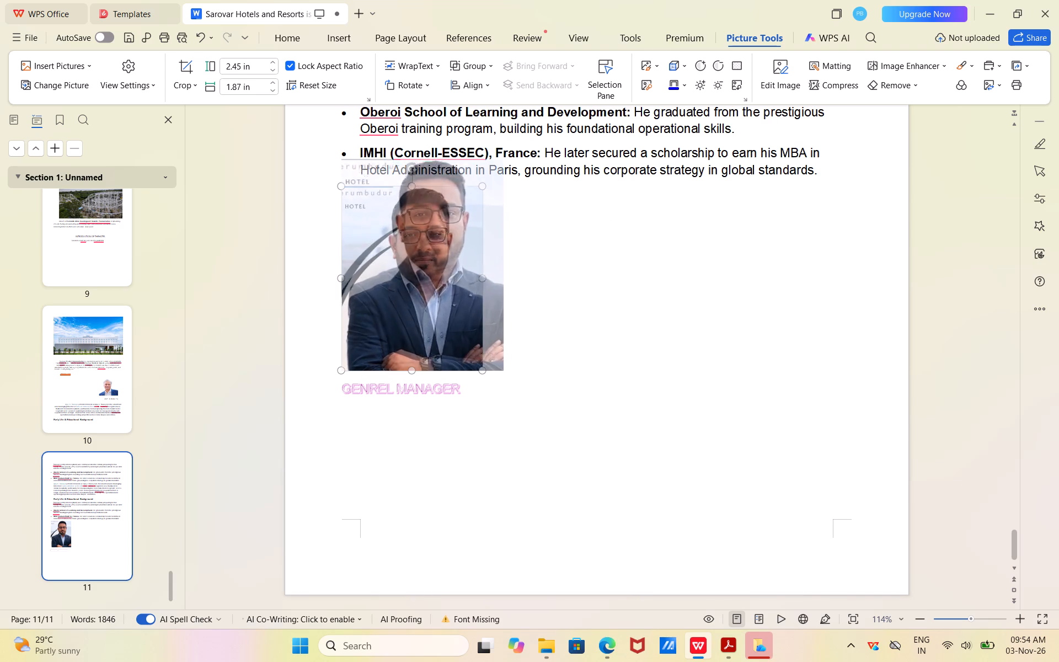
{"action": "left_click_drag", "start_coordinate": [499, 200], "coordinate": [466, 214]}
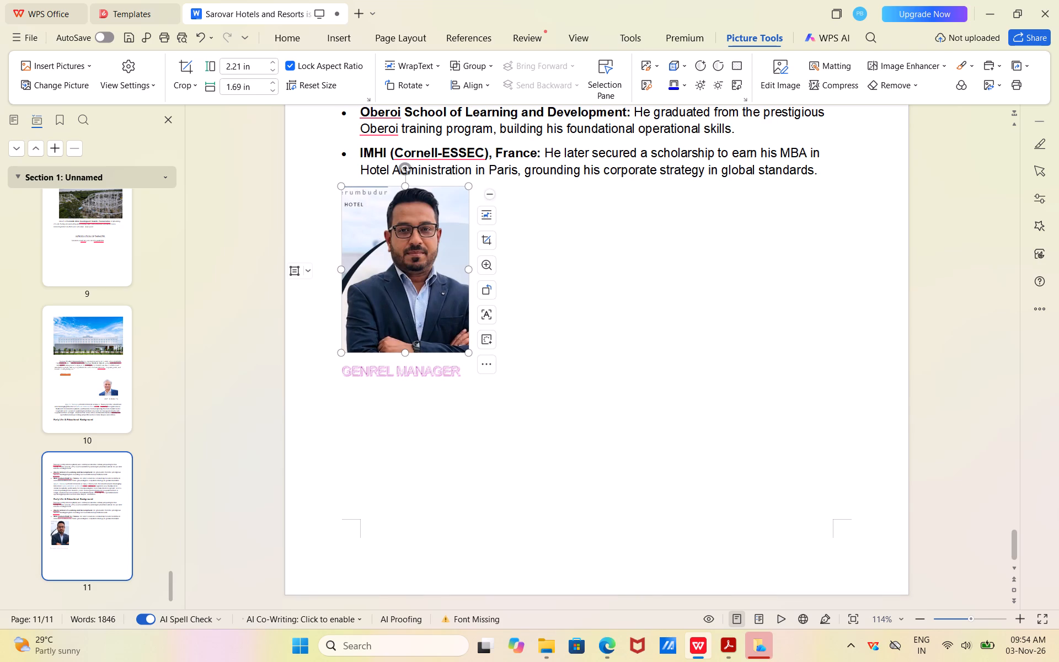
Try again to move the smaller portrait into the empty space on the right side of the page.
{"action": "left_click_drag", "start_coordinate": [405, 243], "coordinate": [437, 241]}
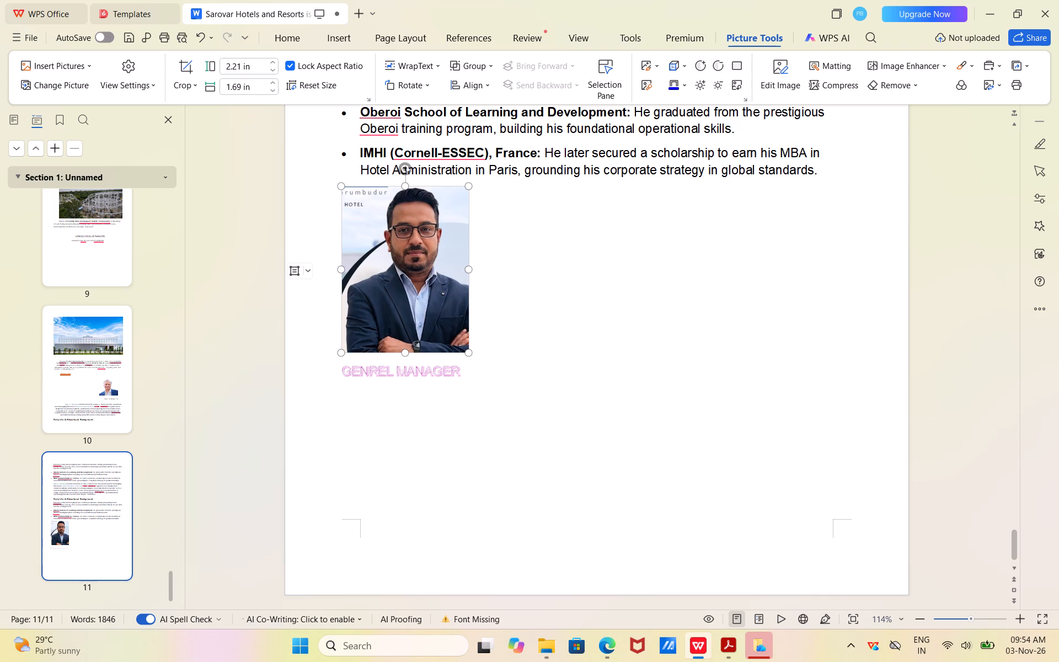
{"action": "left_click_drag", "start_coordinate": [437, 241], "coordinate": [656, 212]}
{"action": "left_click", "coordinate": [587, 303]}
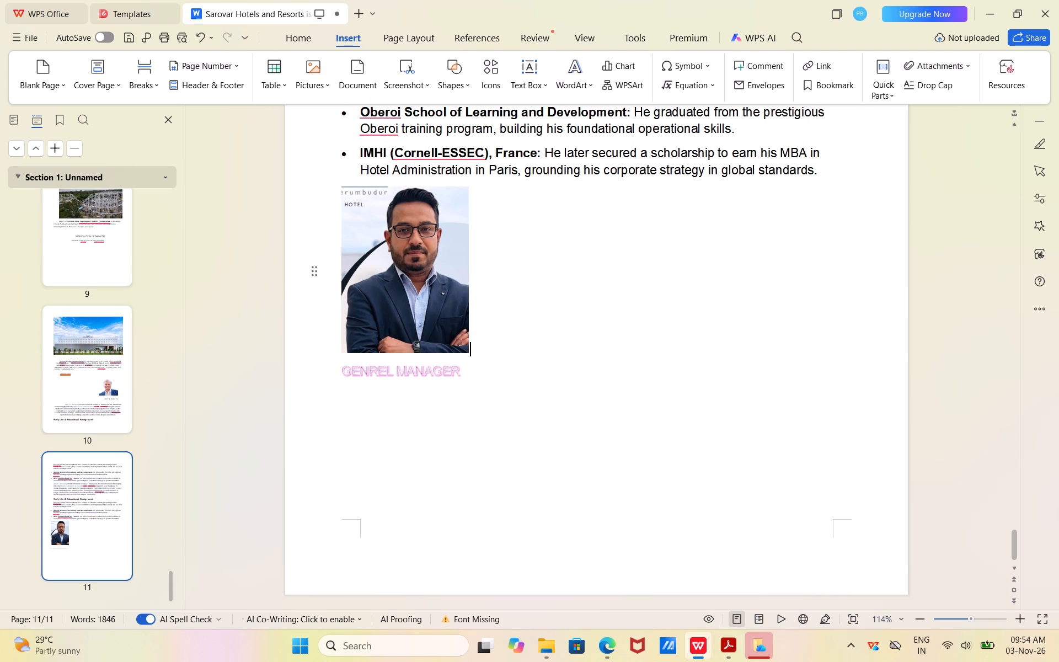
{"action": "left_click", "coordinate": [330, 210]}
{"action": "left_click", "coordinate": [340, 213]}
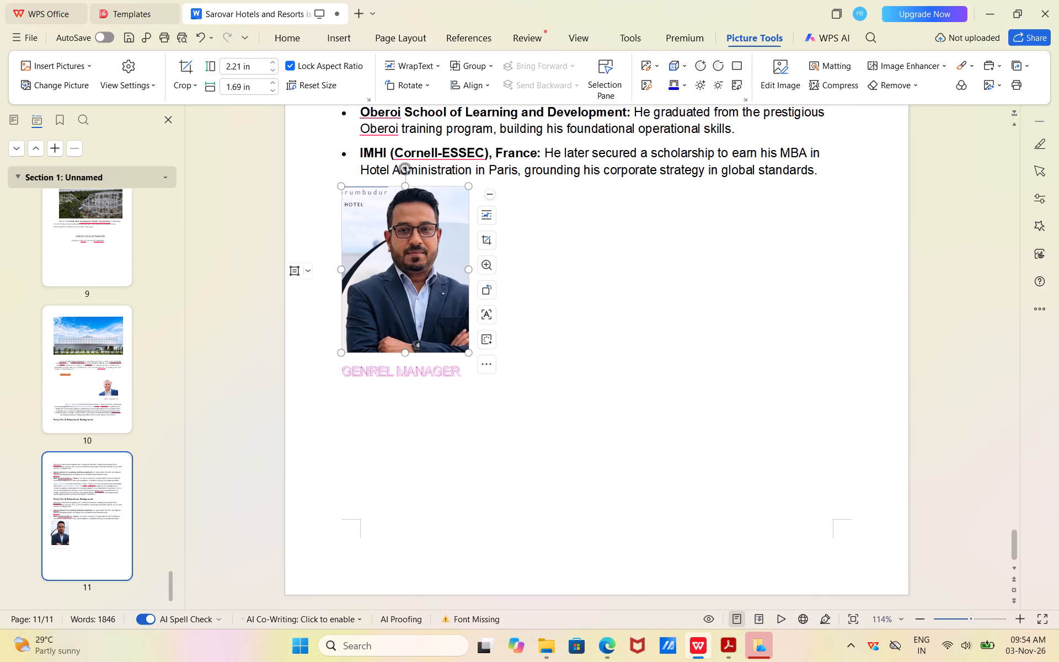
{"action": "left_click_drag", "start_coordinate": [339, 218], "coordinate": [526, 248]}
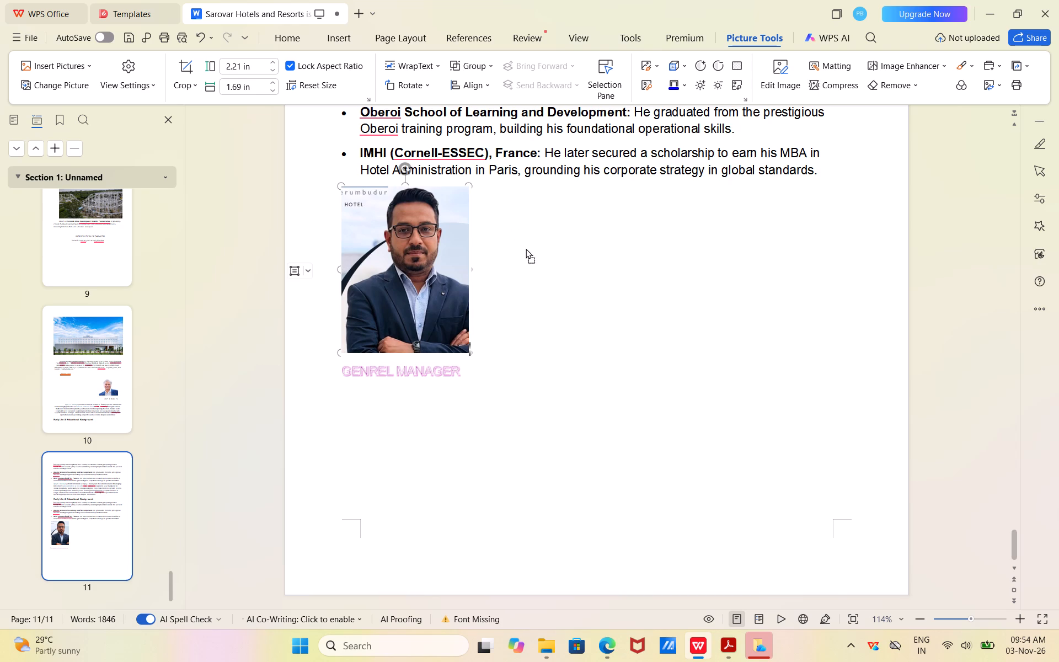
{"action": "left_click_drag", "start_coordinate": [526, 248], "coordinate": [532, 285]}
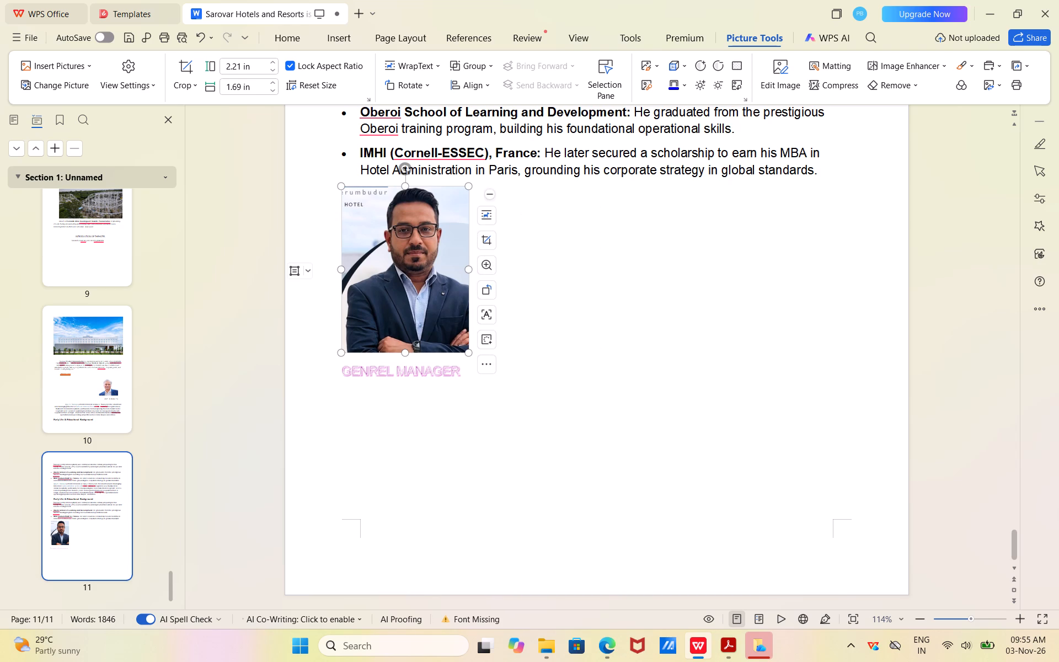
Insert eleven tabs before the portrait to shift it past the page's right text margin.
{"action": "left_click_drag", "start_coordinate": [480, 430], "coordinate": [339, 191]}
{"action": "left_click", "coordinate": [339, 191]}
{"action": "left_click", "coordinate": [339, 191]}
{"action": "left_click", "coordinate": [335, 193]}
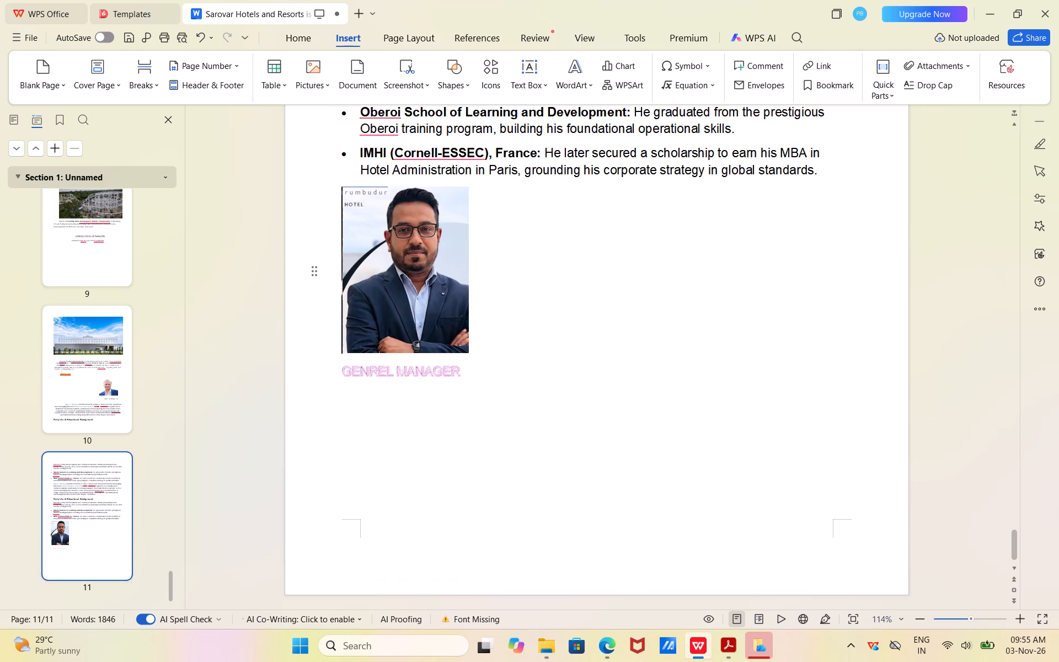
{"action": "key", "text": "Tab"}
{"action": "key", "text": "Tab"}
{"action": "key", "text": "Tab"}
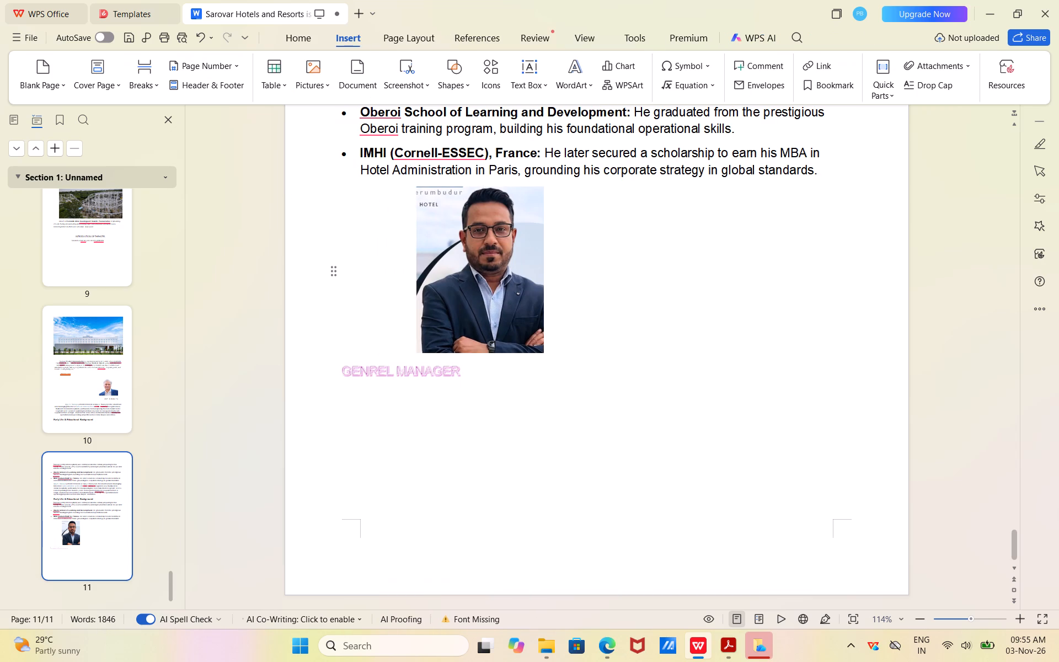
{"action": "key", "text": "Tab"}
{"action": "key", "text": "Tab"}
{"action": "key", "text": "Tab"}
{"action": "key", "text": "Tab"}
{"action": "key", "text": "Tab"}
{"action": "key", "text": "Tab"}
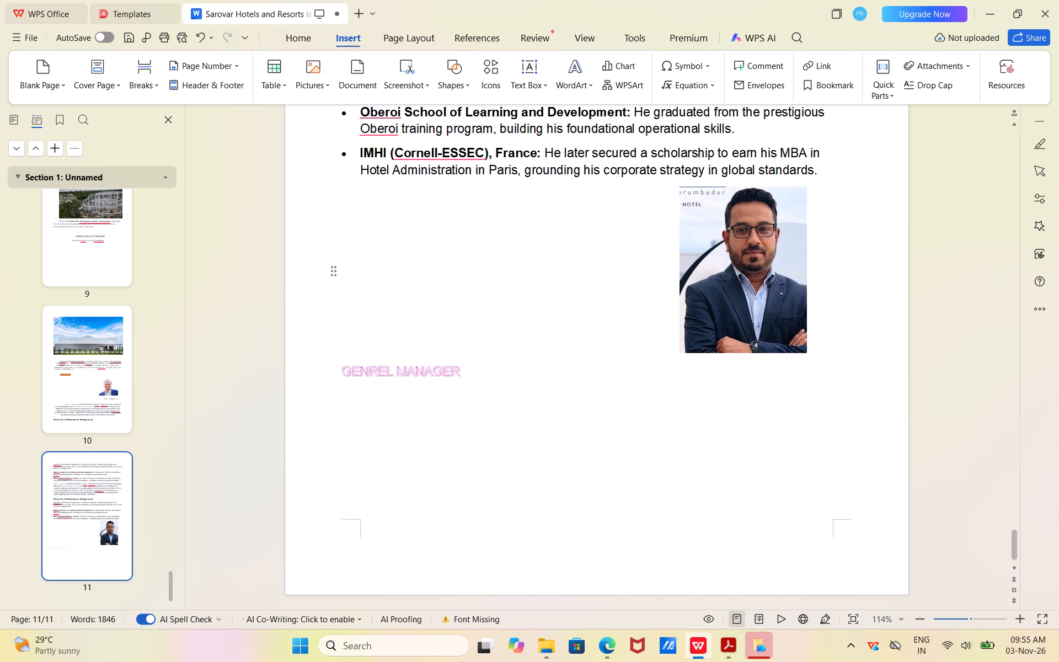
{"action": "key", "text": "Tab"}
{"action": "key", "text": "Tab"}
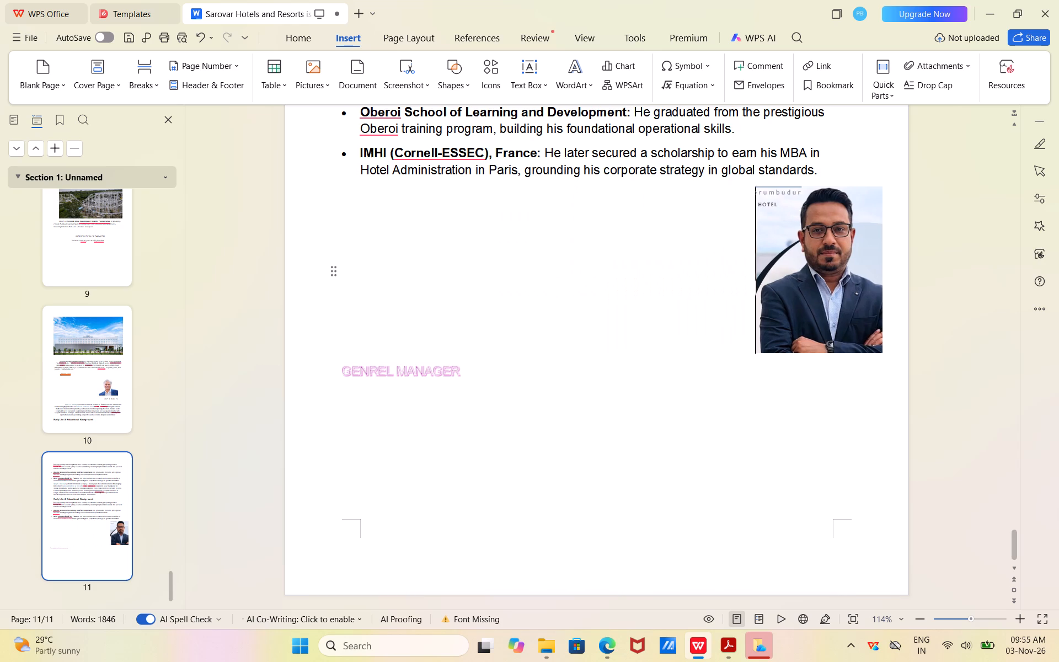
Insert blank tabbed space after the IMHI bullet, lowering the portrait and the GENREL MANAGER heading by about two lines.
{"action": "left_click", "coordinate": [830, 171]}
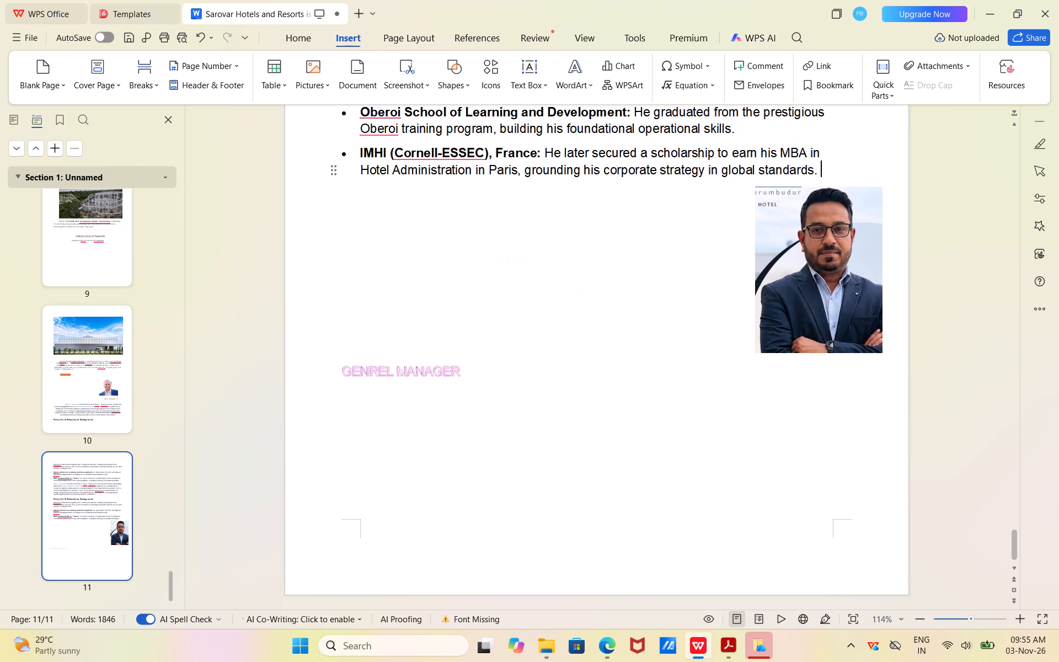
{"action": "key", "text": "Tab"}
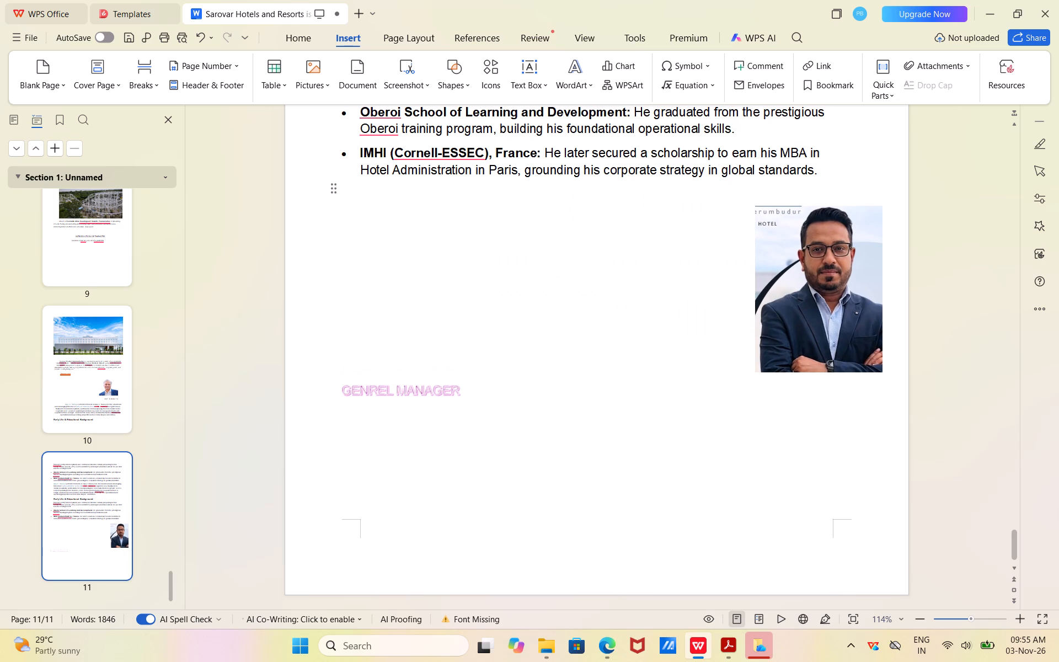
{"action": "key", "text": "Tab"}
{"action": "key", "text": "Tab"}
{"action": "key", "text": "Tab"}
{"action": "key", "text": "Tab"}
{"action": "key", "text": "Tab"}
{"action": "key", "text": "Tab"}
{"action": "key", "text": "Tab"}
{"action": "key", "text": "Tab"}
{"action": "key", "text": "Tab"}
{"action": "key", "text": "Tab"}
{"action": "key", "text": "Tab"}
{"action": "key", "text": "Tab"}
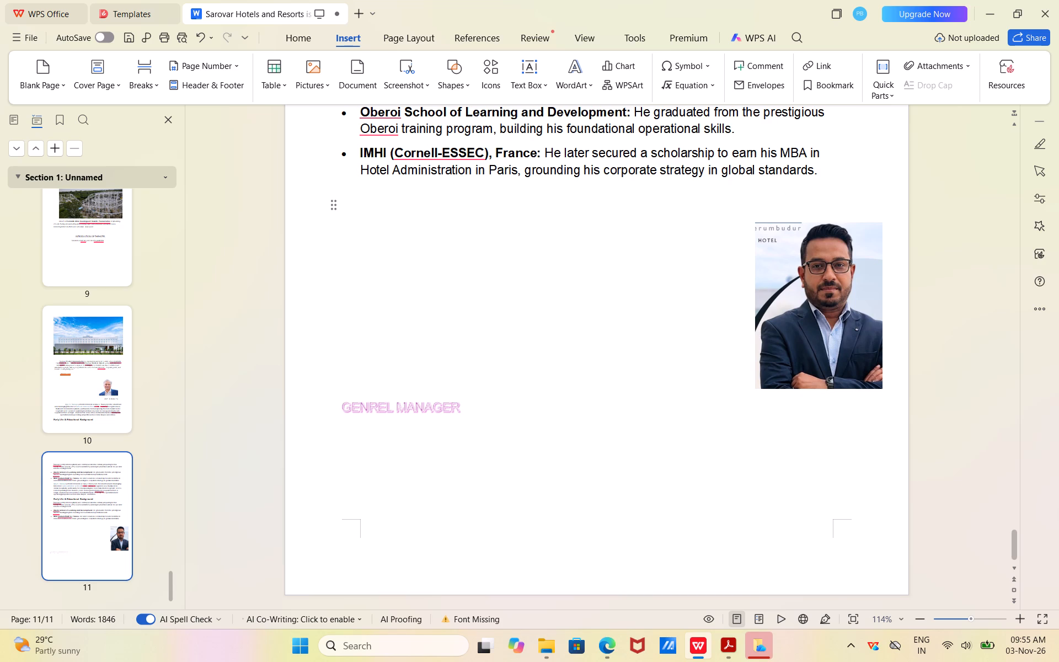
Clear the spacing before the portrait and insert nine tabs so it sits near the page's right text margin.
{"action": "left_click", "coordinate": [751, 386]}
{"action": "key", "text": "BackSpace"}
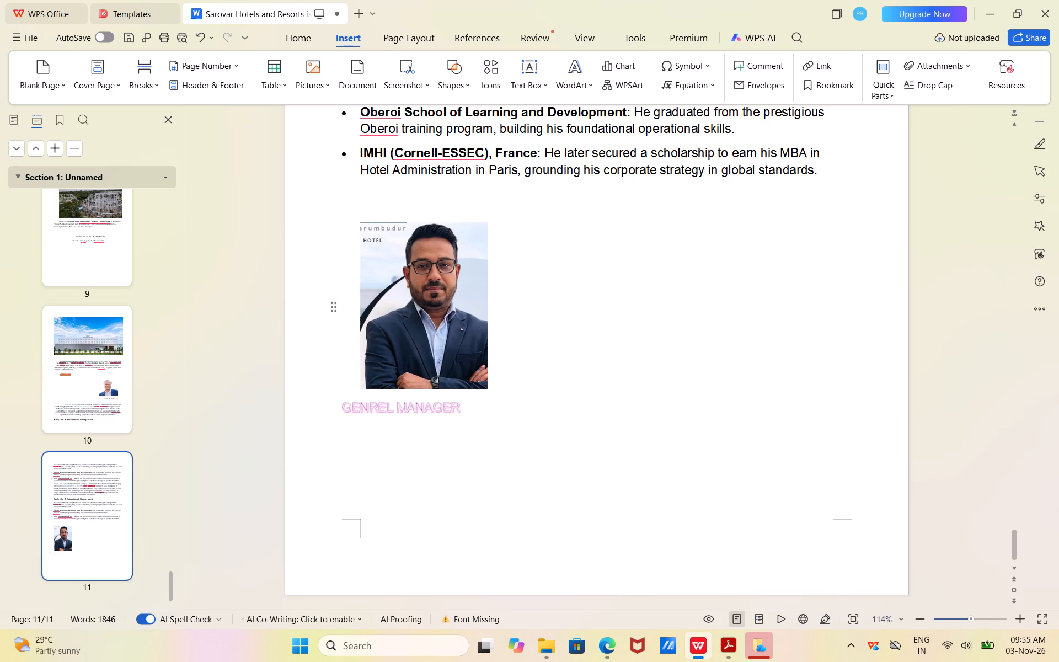
{"action": "key", "text": "Tab"}
{"action": "key", "text": "Tab"}
{"action": "key", "text": "Tab"}
{"action": "key", "text": "Tab"}
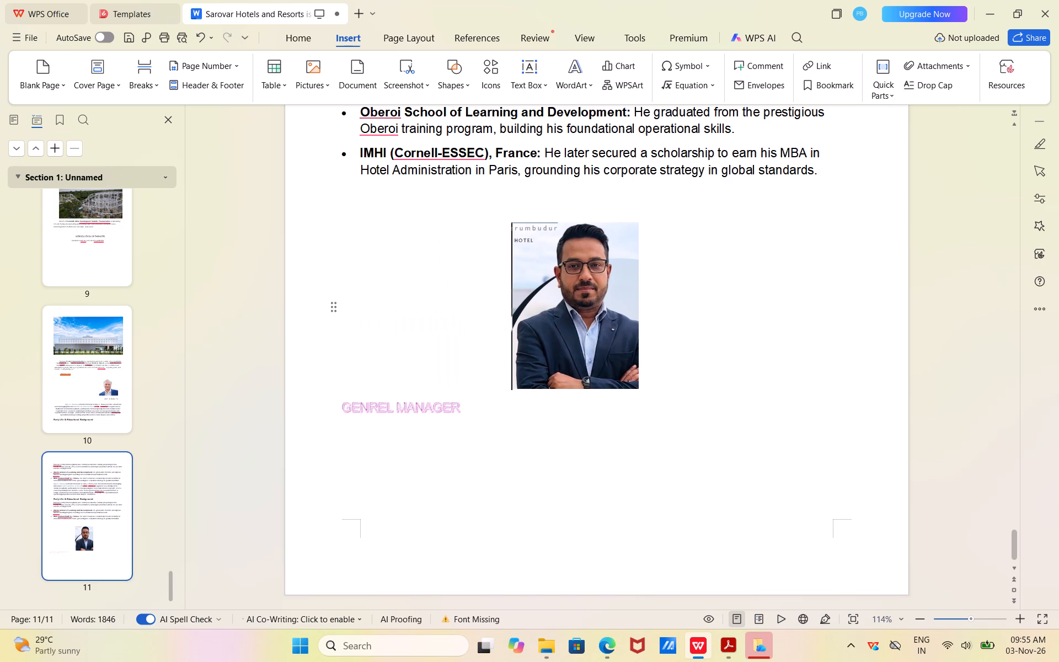
{"action": "key", "text": "Tab"}
{"action": "key", "text": "Tab"}
{"action": "key", "text": "Tab"}
{"action": "key", "text": "Tab"}
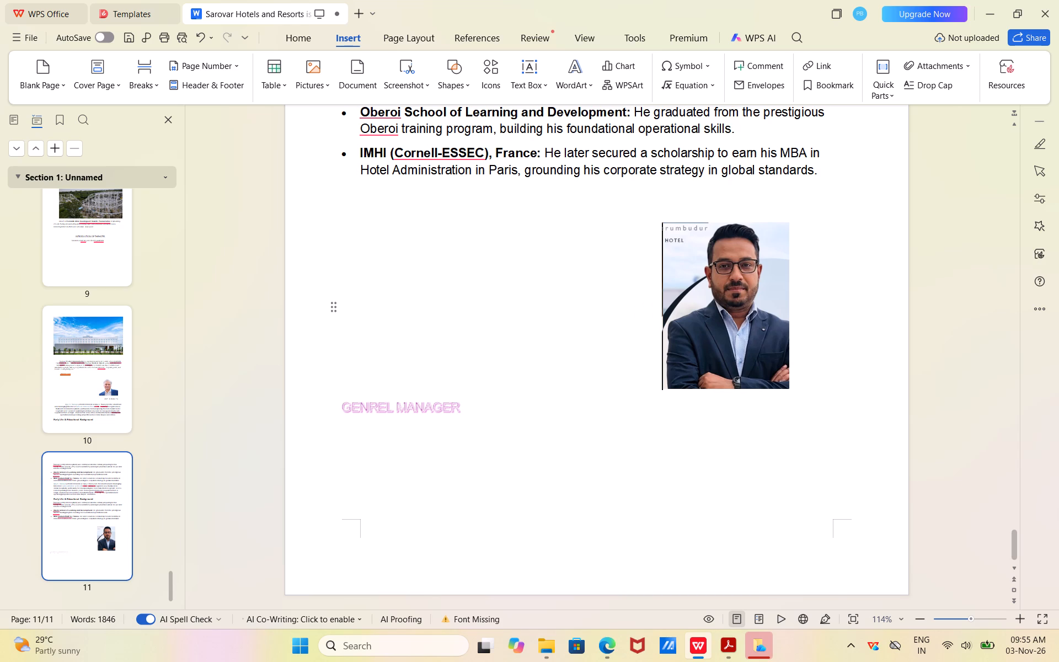
{"action": "key", "text": "Tab"}
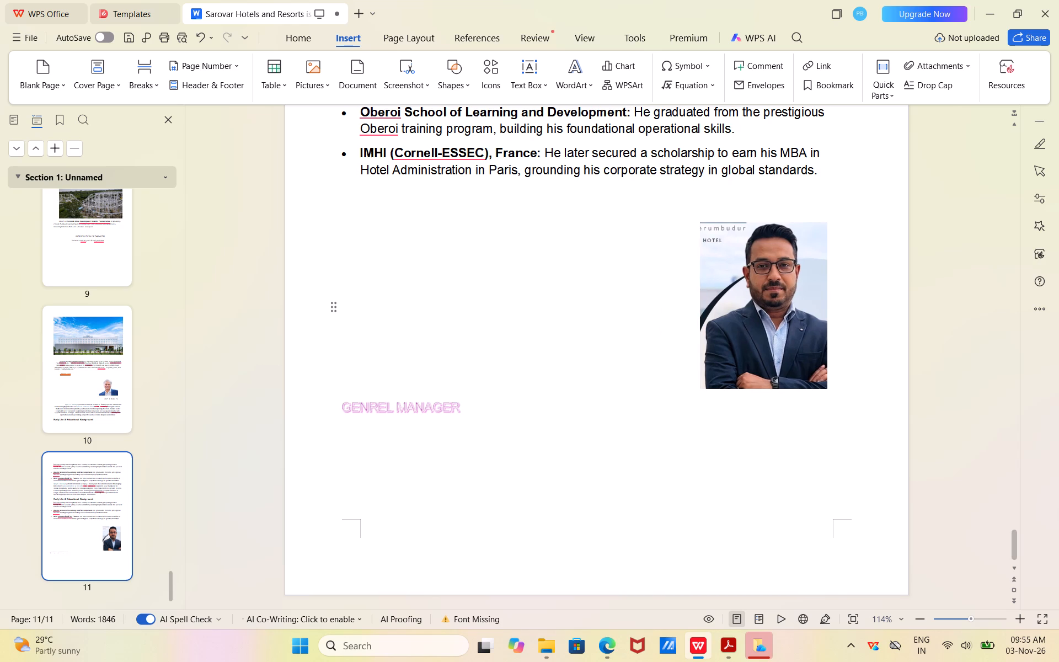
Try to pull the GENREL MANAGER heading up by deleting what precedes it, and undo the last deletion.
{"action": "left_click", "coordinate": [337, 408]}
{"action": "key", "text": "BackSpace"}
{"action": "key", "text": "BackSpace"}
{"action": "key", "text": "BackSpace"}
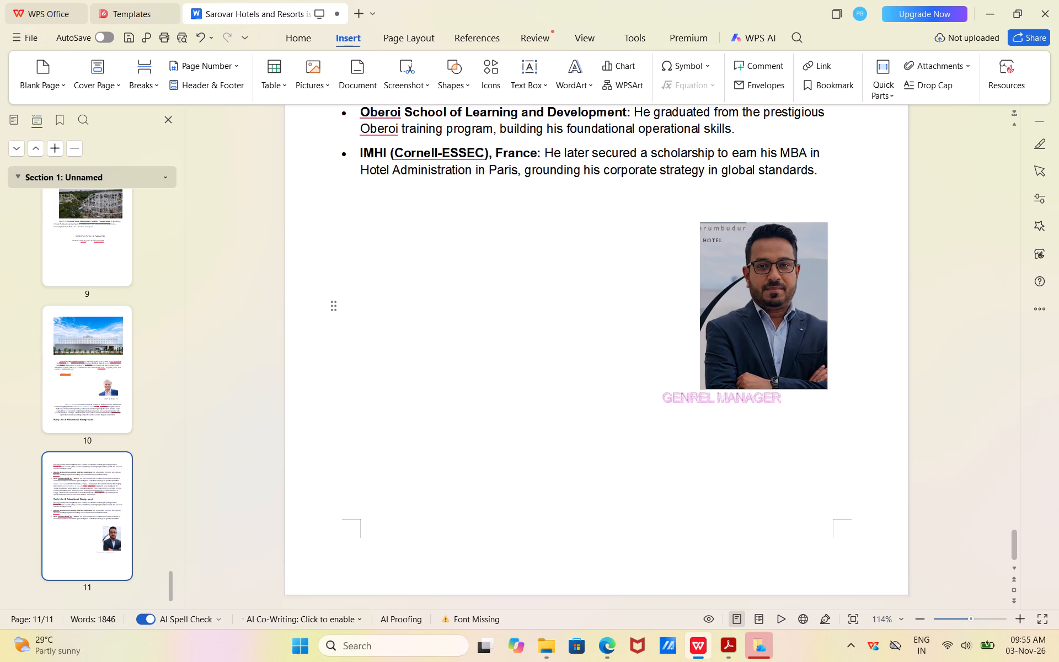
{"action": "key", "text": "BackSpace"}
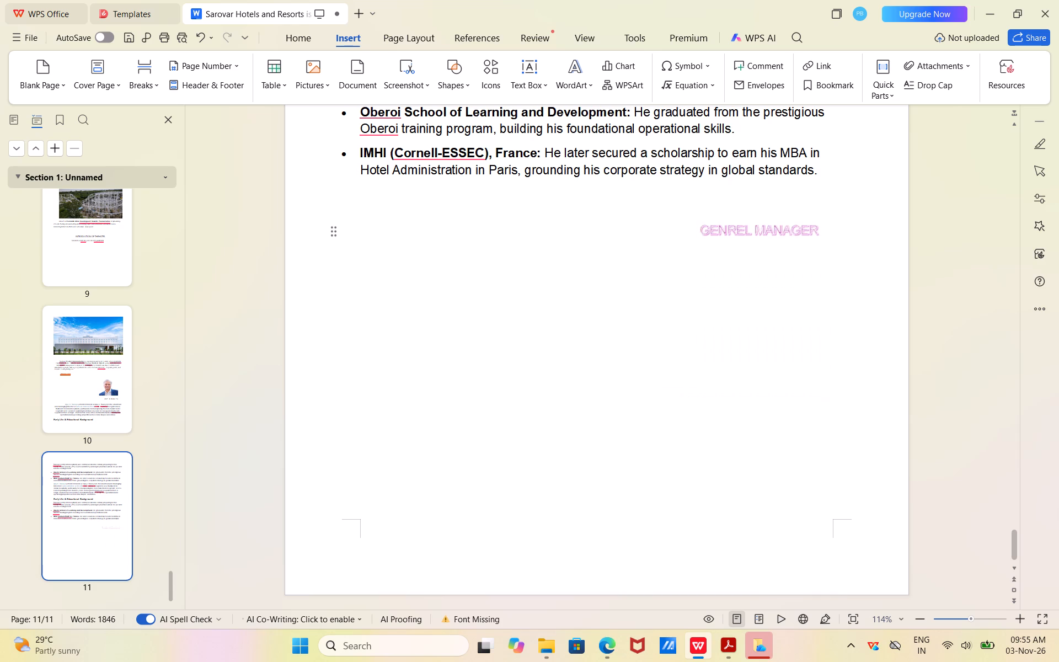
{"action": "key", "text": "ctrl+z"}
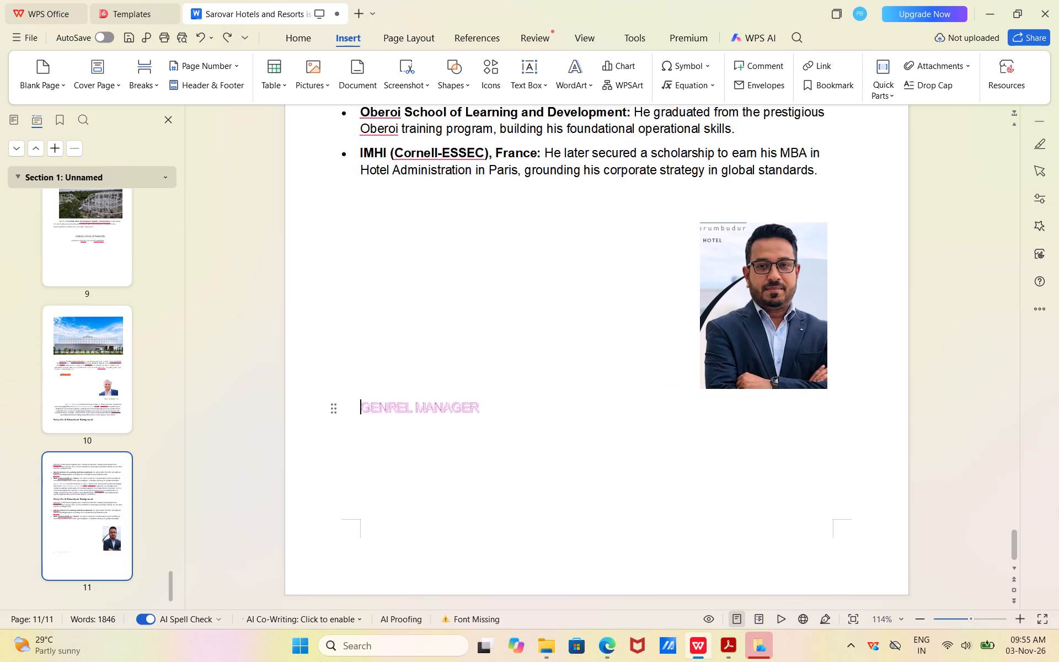
Move the GENREL MANAGER heading from below the general manager's portrait to directly before the portrait.
{"action": "left_click", "coordinate": [485, 404]}
{"action": "left_click_drag", "start_coordinate": [482, 404], "coordinate": [339, 411]}
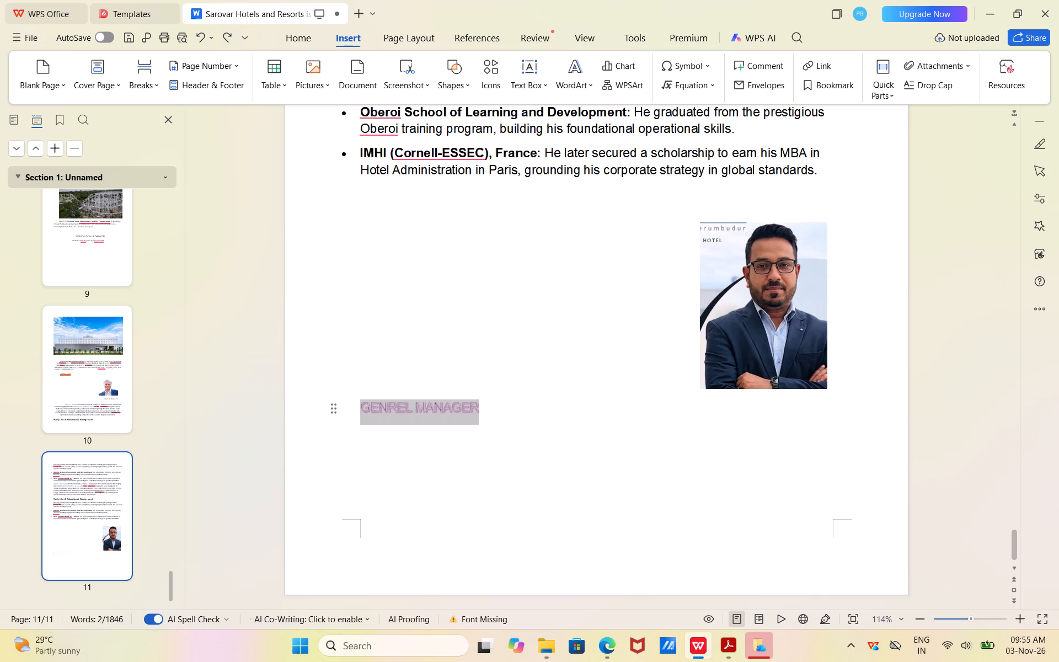
{"action": "key", "text": "ctrl+x"}
{"action": "double_click", "coordinate": [375, 227]}
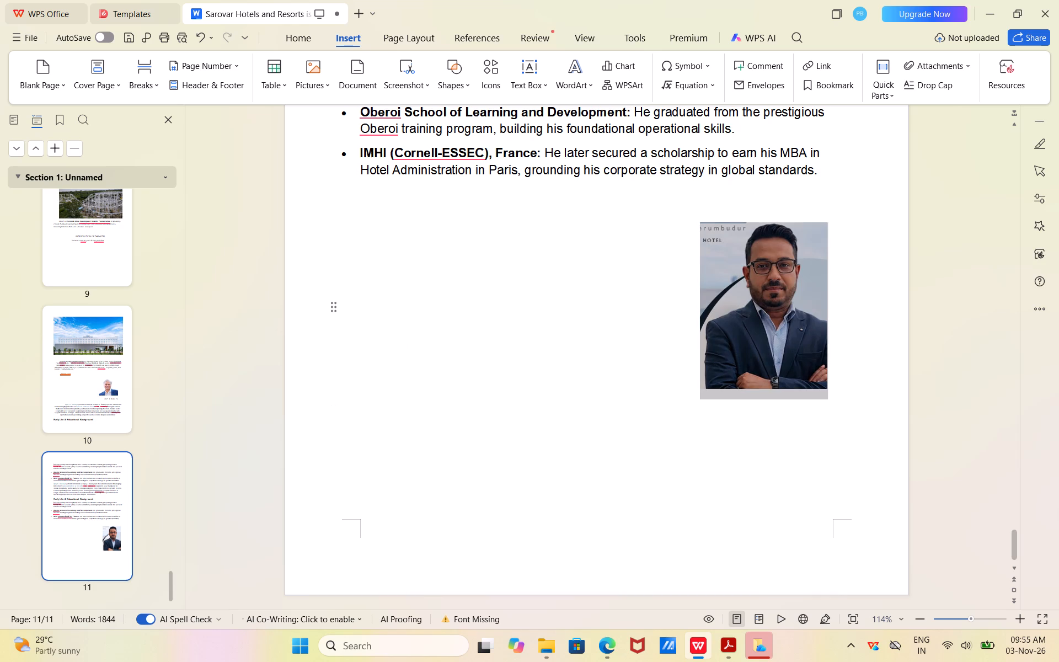
{"action": "double_click", "coordinate": [375, 227]}
{"action": "double_click", "coordinate": [375, 227]}
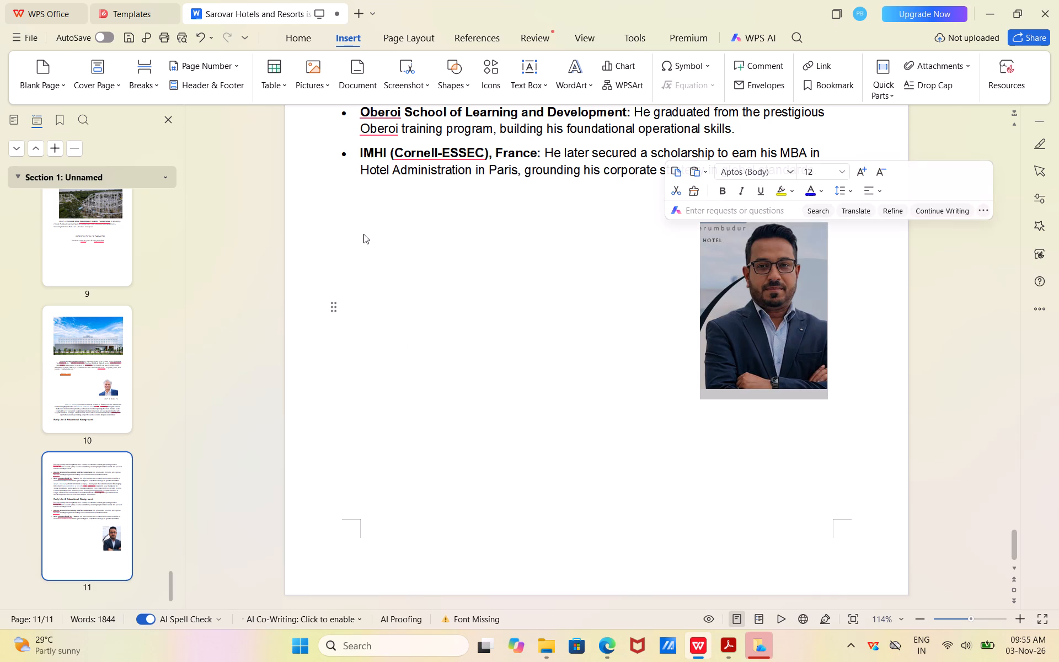
{"action": "double_click", "coordinate": [360, 242]}
{"action": "double_click", "coordinate": [366, 253]}
{"action": "left_click", "coordinate": [485, 272]}
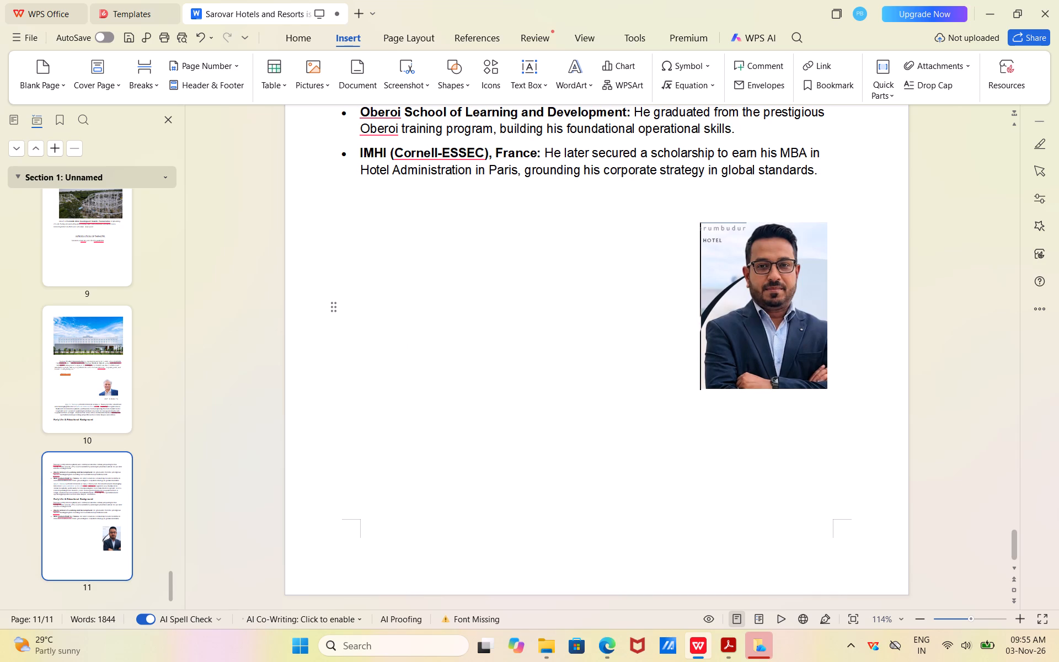
{"action": "left_click", "coordinate": [353, 213], "text": "ctrl"}
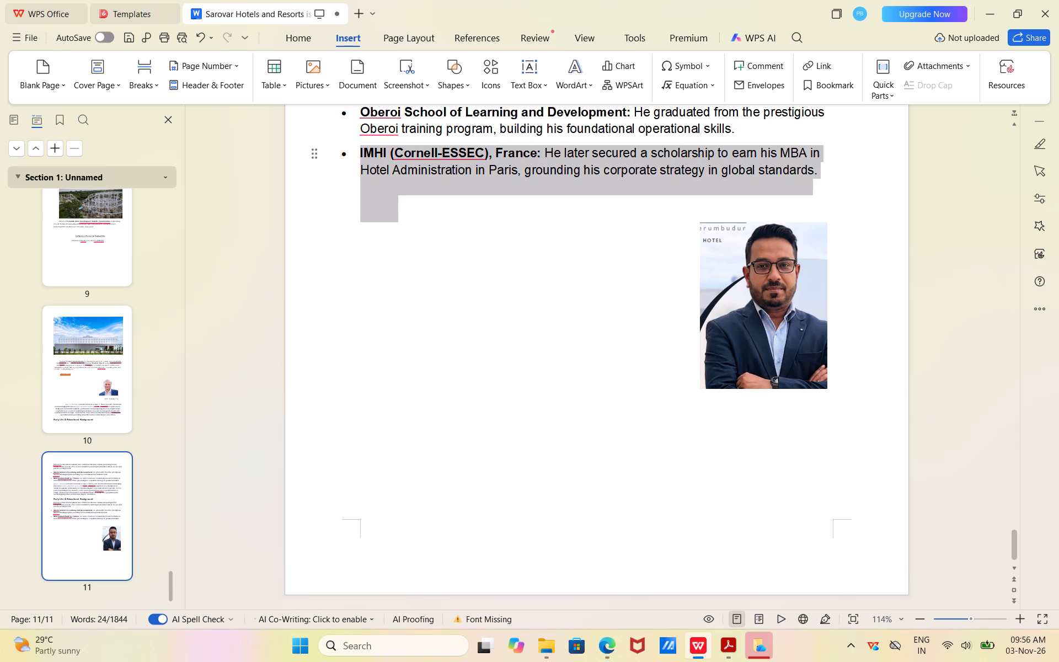
{"action": "left_click", "coordinate": [347, 263]}
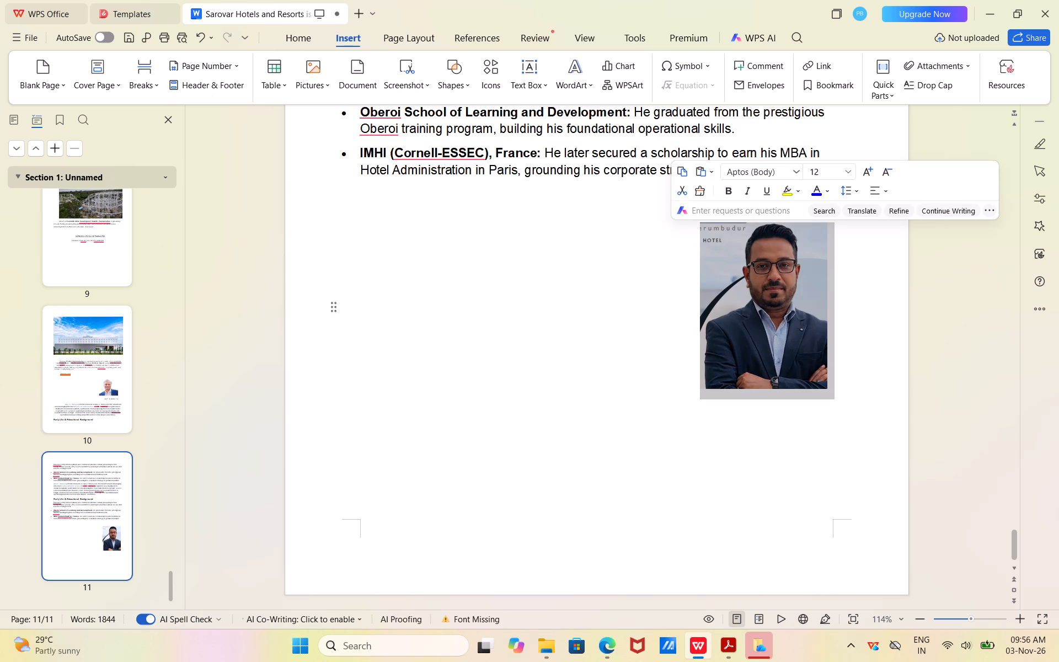
{"action": "left_click", "coordinate": [474, 317]}
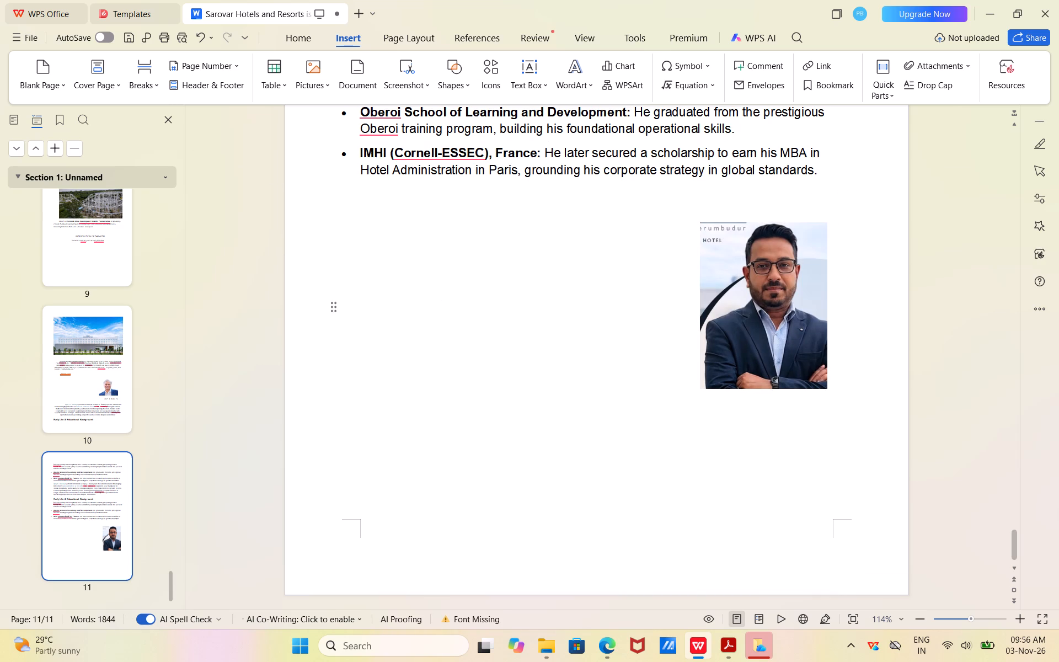
{"action": "key", "text": "ctrl+v"}
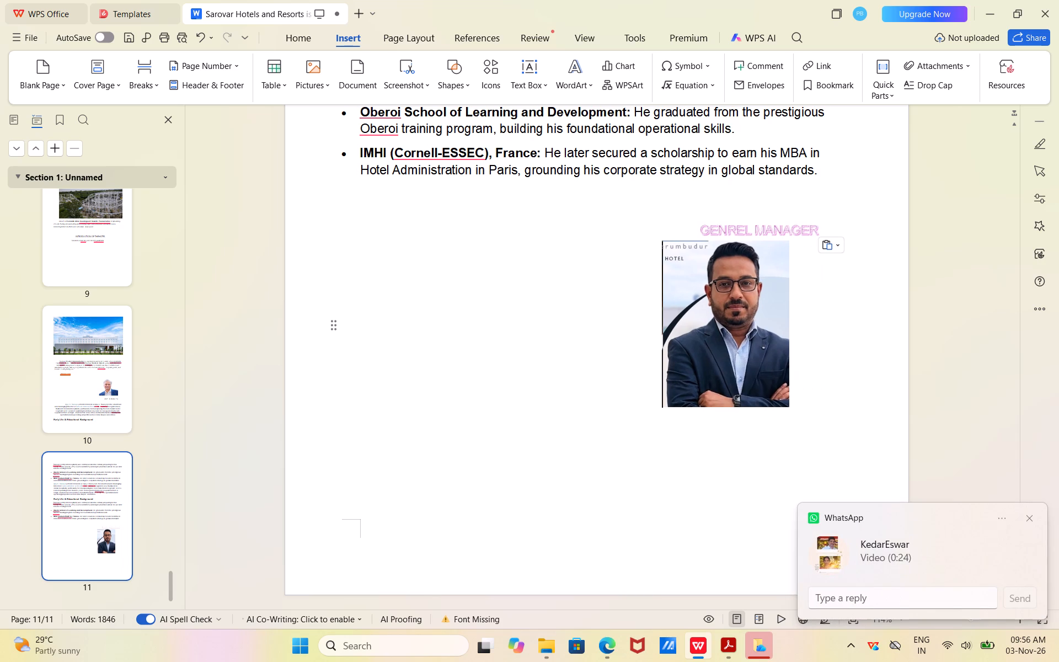
Clear the tab spacing before the GENREL MANAGER heading so it starts at the bullet text indent.
{"action": "left_click", "coordinate": [700, 227]}
{"action": "key", "text": "BackSpace"}
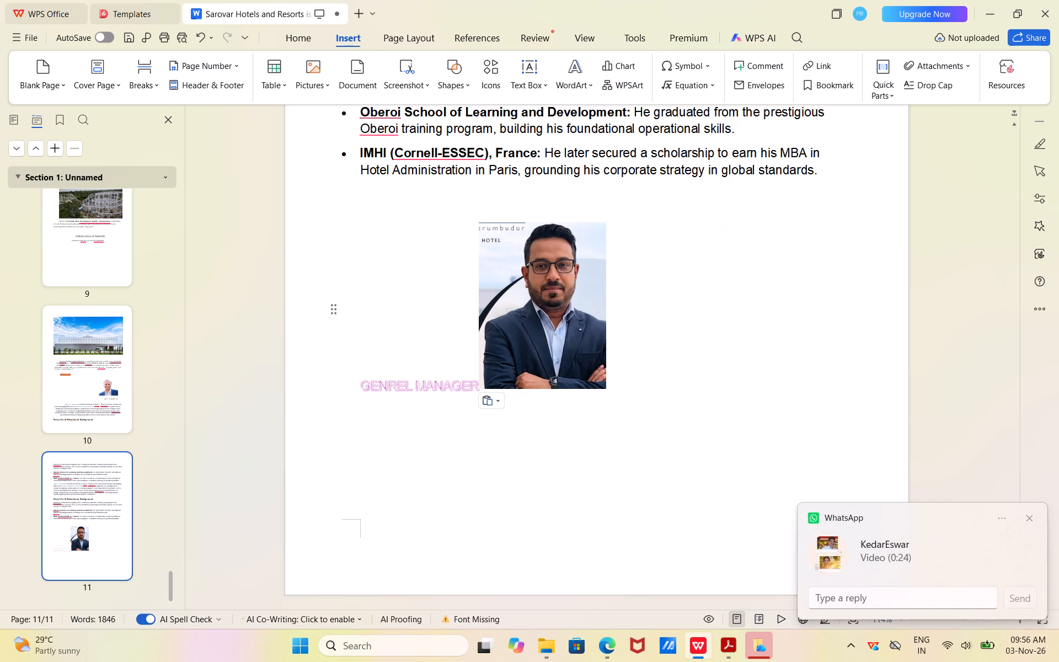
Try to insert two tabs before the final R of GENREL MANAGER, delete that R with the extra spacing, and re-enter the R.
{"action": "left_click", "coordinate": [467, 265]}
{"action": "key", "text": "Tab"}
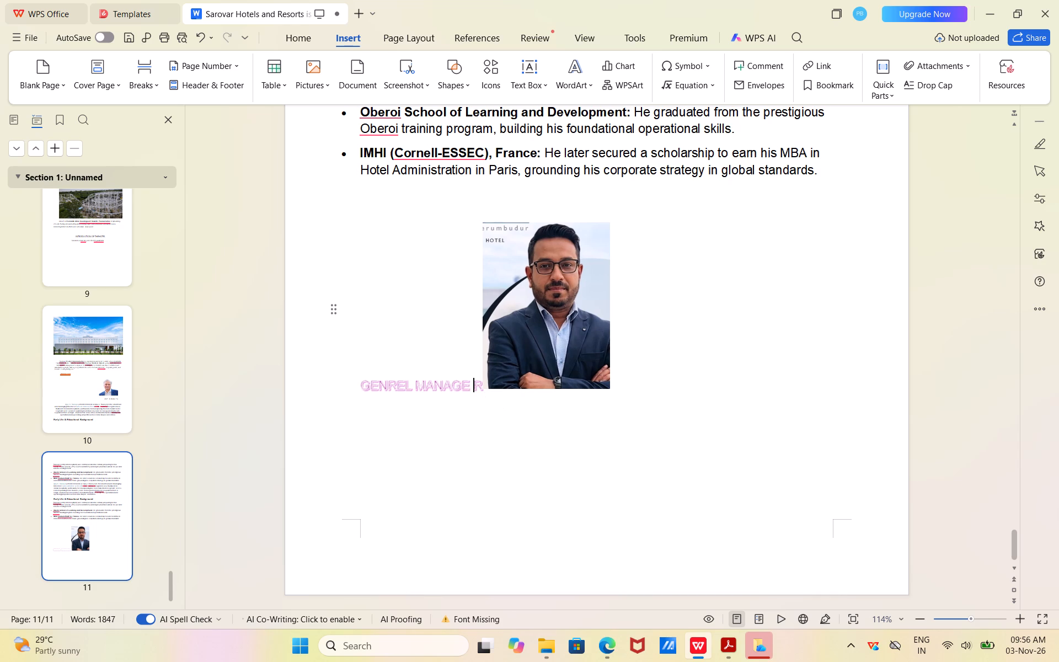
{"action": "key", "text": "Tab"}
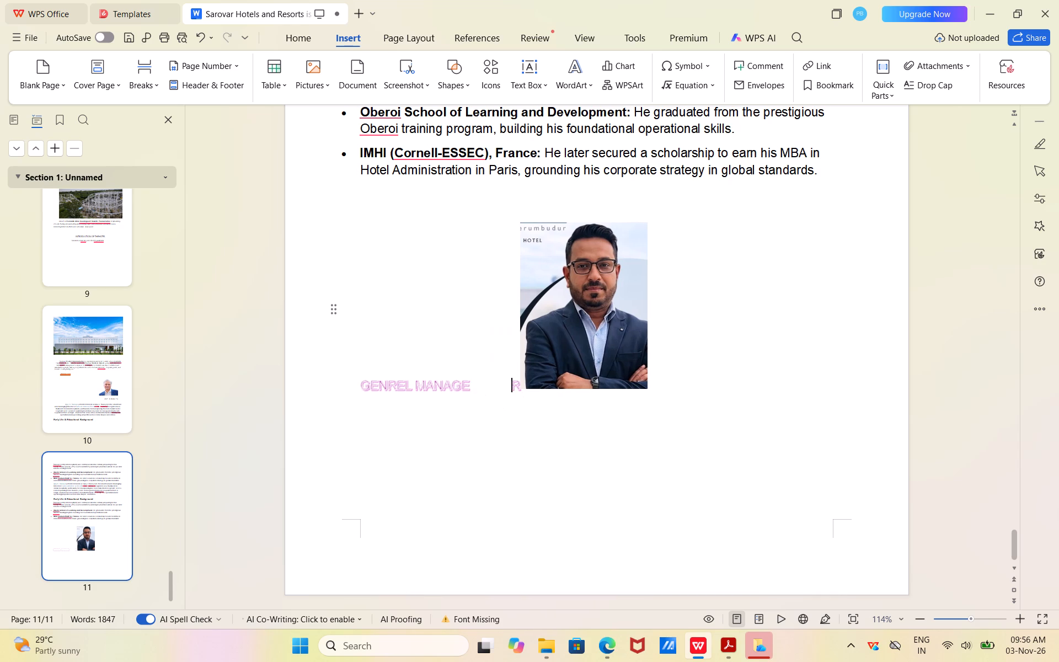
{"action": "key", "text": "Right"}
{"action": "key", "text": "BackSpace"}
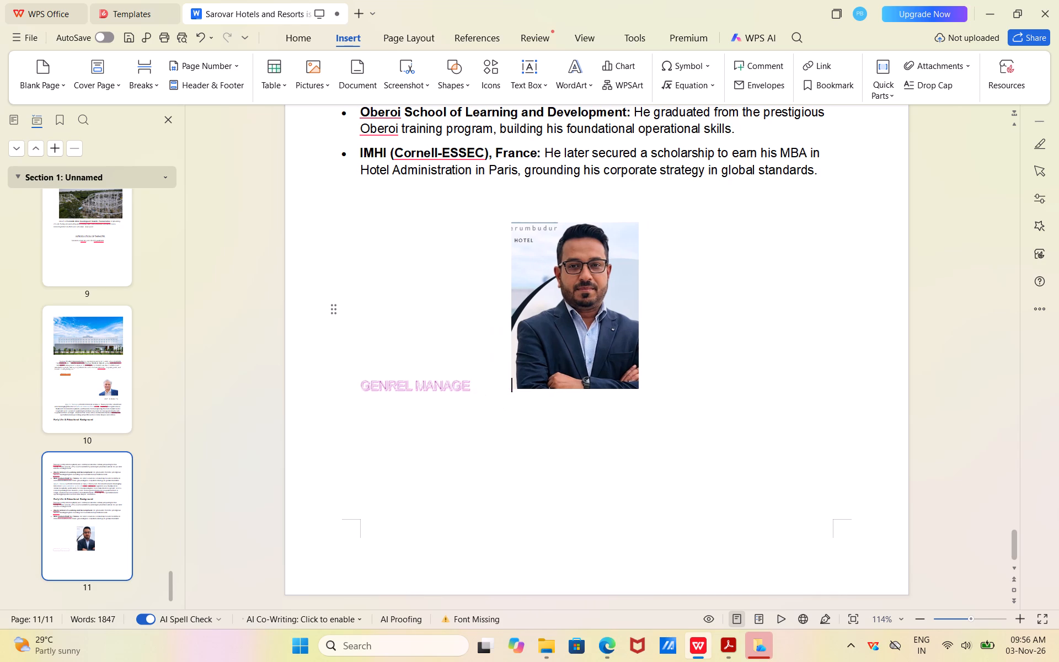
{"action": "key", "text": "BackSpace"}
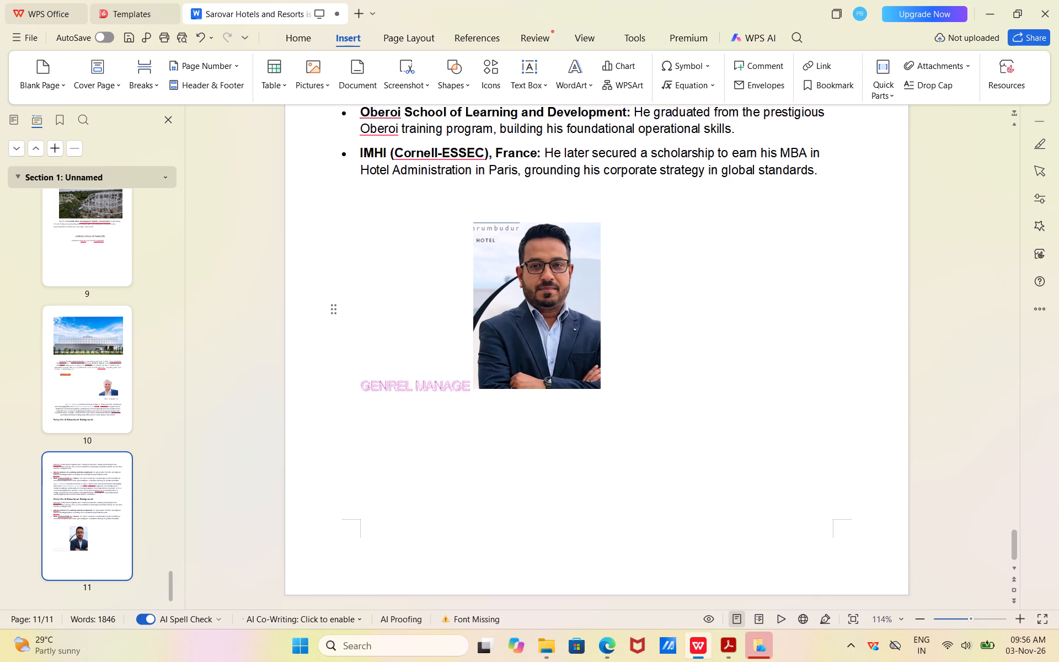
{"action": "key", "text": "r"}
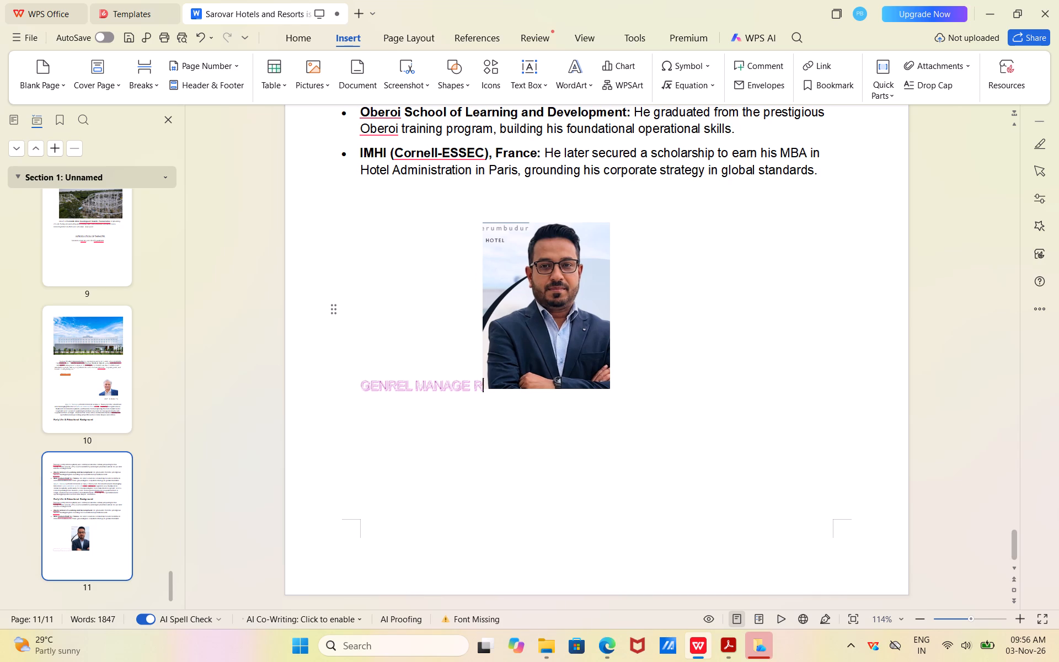
Insert tabs between the GENREL MANAGER heading and the portrait until the portrait sits below the heading near the page's right text margin.
{"action": "key", "text": "Tab"}
{"action": "key", "text": "Tab"}
{"action": "key", "text": "Tab"}
{"action": "key", "text": "Tab"}
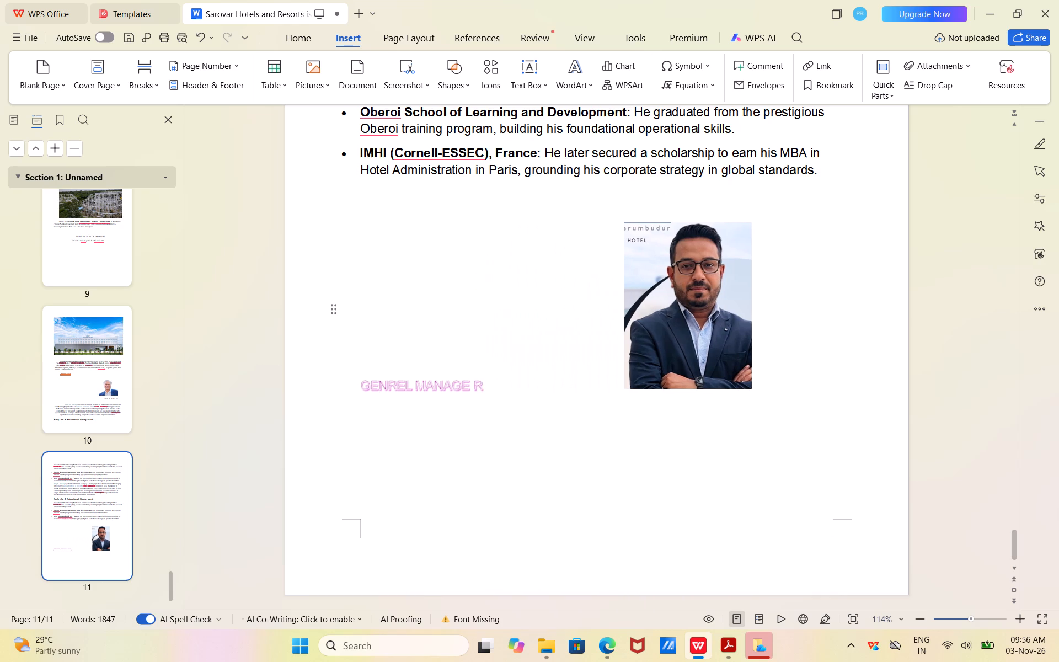
{"action": "key", "text": "Tab"}
{"action": "key", "text": "Tab"}
{"action": "key", "text": "Tab"}
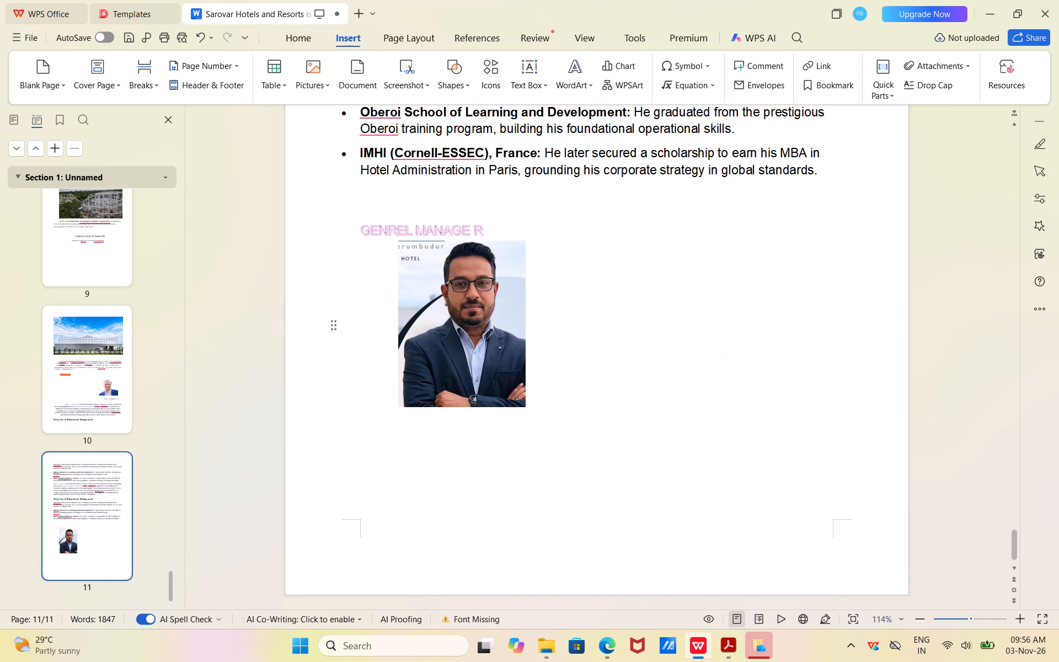
{"action": "key", "text": "Tab"}
{"action": "key", "text": "Tab"}
{"action": "key", "text": "Tab"}
{"action": "key", "text": "Tab"}
{"action": "key", "text": "Tab"}
{"action": "key", "text": "Tab"}
{"action": "key", "text": "Tab"}
{"action": "key", "text": "Tab"}
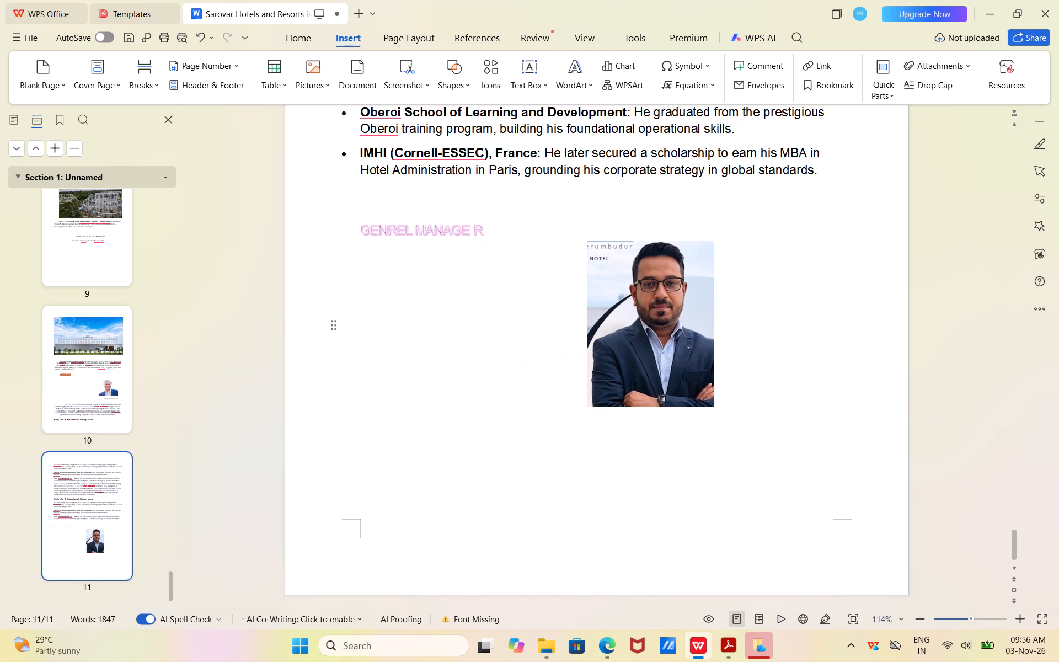
{"action": "key", "text": "Tab"}
{"action": "key", "text": "Tab"}
{"action": "key", "text": "Tab"}
{"action": "key", "text": "Tab"}
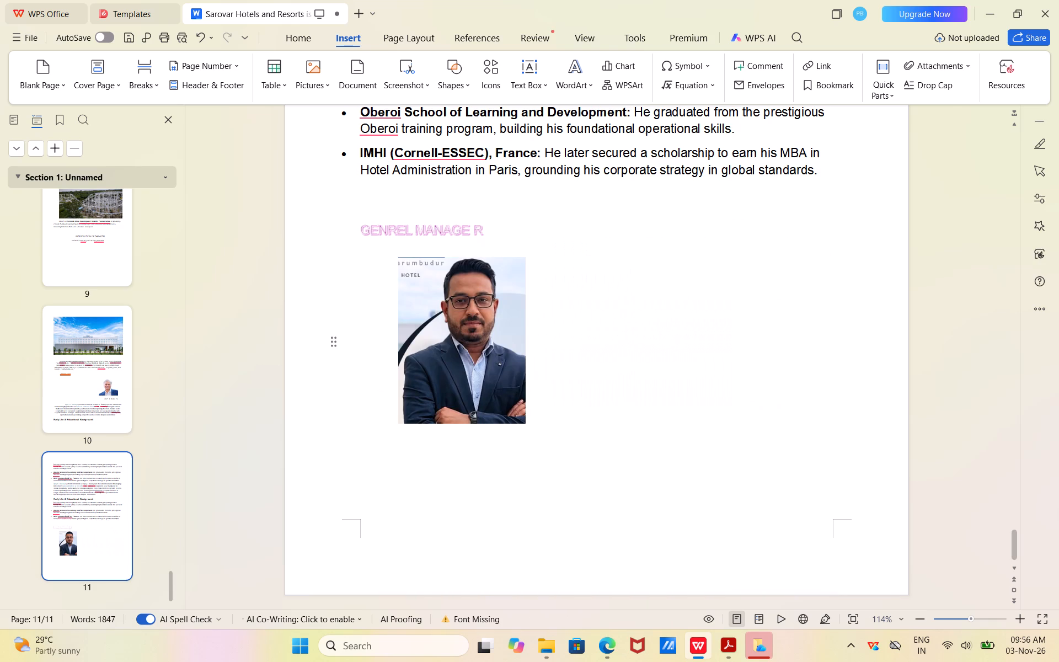
{"action": "key", "text": "BackSpace"}
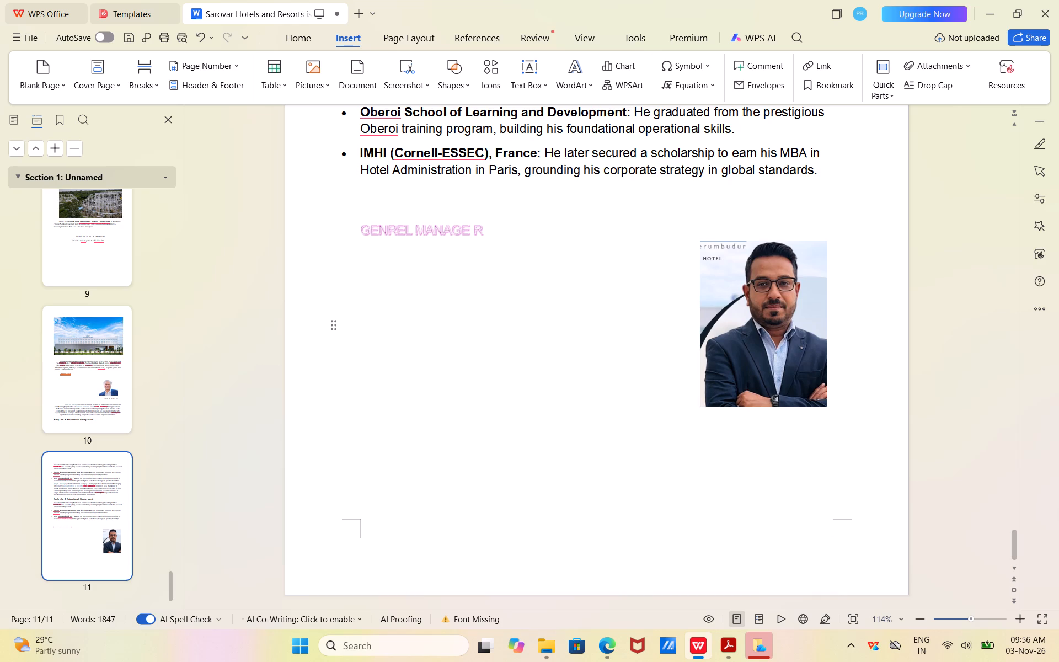
Remove the stray gap before the final R in the GENREL MANAGER heading.
{"action": "left_click", "coordinate": [472, 229]}
{"action": "key", "text": "BackSpace"}
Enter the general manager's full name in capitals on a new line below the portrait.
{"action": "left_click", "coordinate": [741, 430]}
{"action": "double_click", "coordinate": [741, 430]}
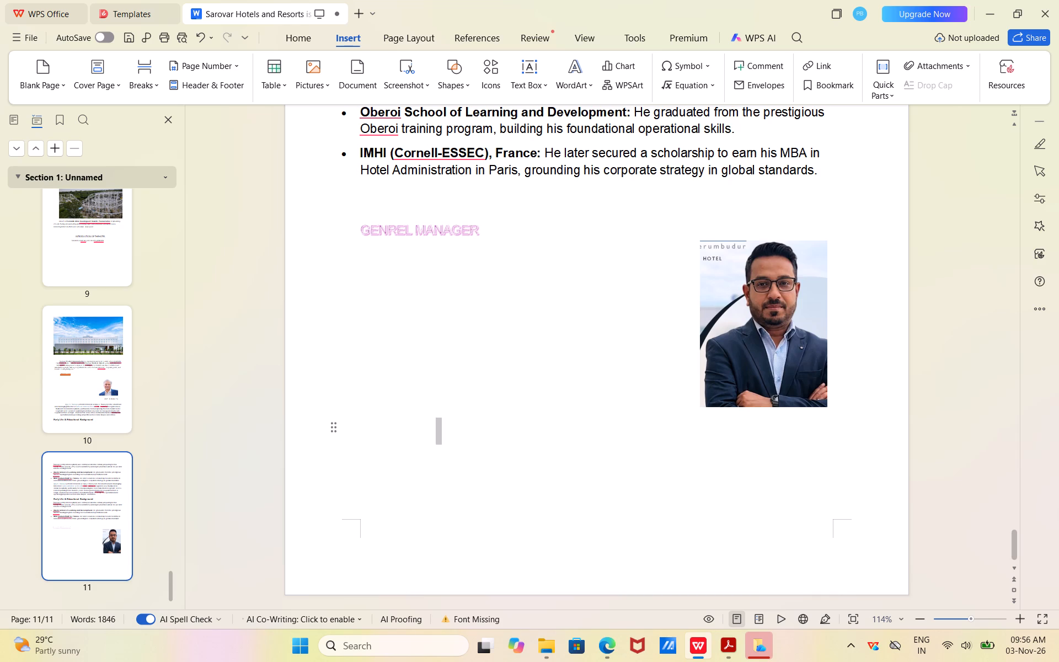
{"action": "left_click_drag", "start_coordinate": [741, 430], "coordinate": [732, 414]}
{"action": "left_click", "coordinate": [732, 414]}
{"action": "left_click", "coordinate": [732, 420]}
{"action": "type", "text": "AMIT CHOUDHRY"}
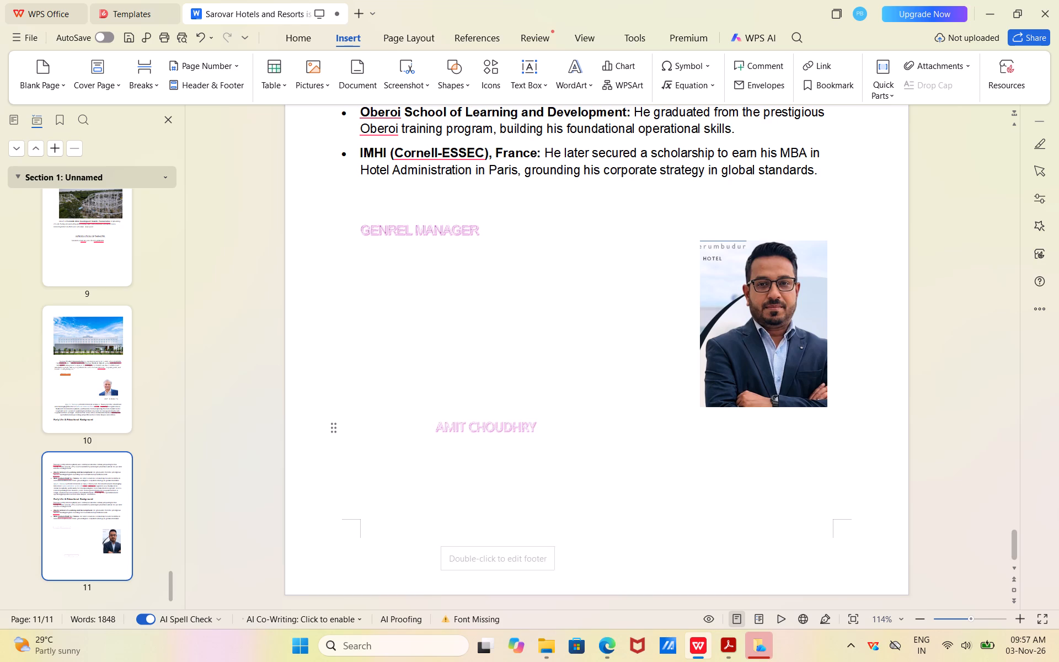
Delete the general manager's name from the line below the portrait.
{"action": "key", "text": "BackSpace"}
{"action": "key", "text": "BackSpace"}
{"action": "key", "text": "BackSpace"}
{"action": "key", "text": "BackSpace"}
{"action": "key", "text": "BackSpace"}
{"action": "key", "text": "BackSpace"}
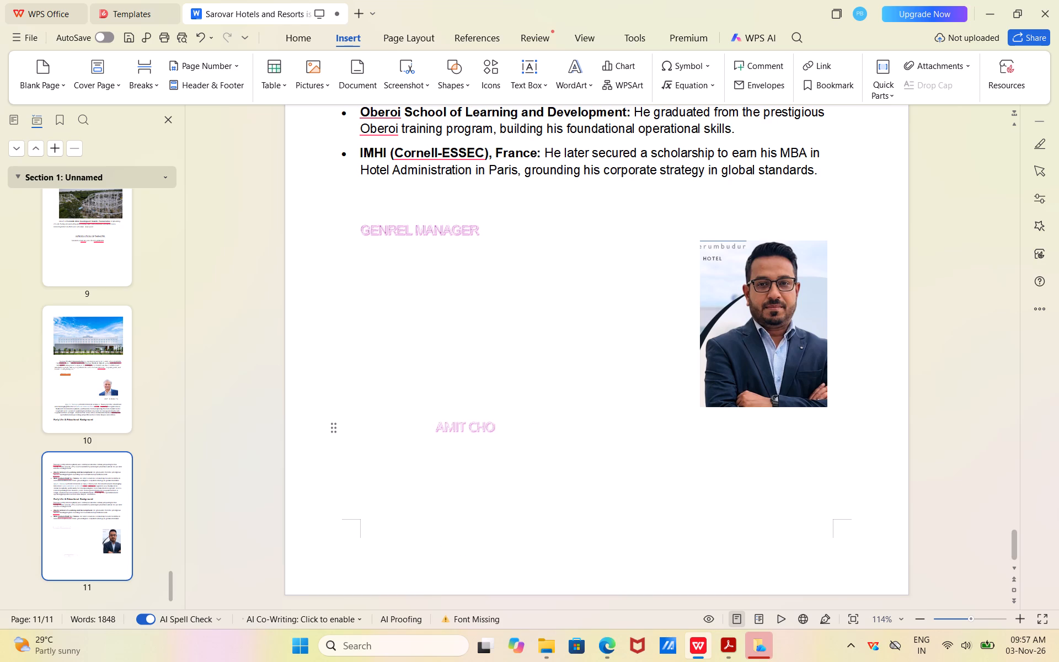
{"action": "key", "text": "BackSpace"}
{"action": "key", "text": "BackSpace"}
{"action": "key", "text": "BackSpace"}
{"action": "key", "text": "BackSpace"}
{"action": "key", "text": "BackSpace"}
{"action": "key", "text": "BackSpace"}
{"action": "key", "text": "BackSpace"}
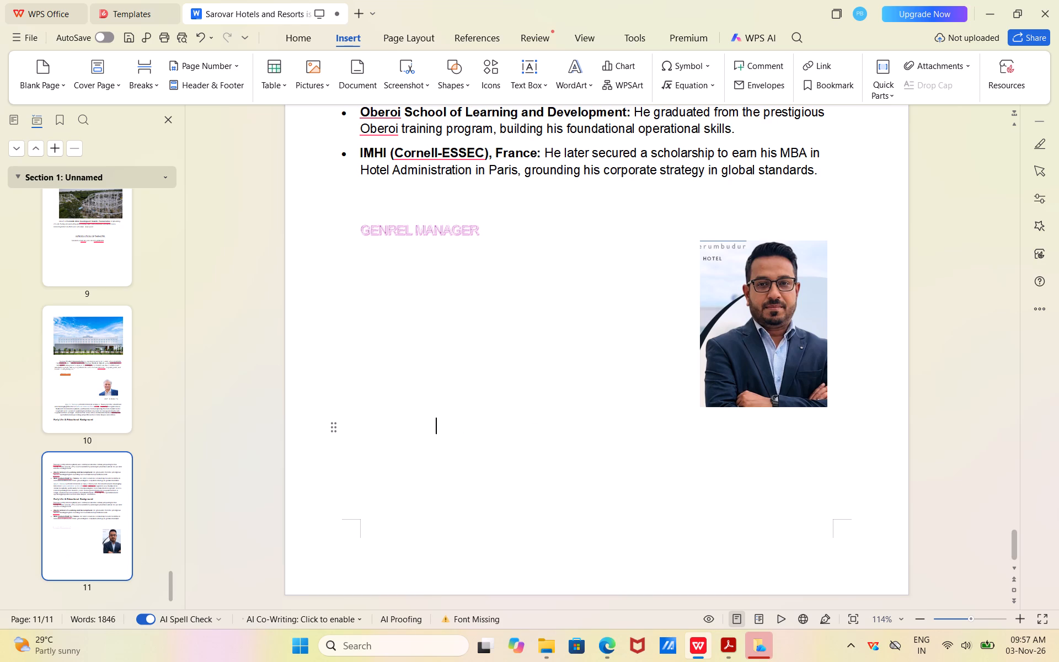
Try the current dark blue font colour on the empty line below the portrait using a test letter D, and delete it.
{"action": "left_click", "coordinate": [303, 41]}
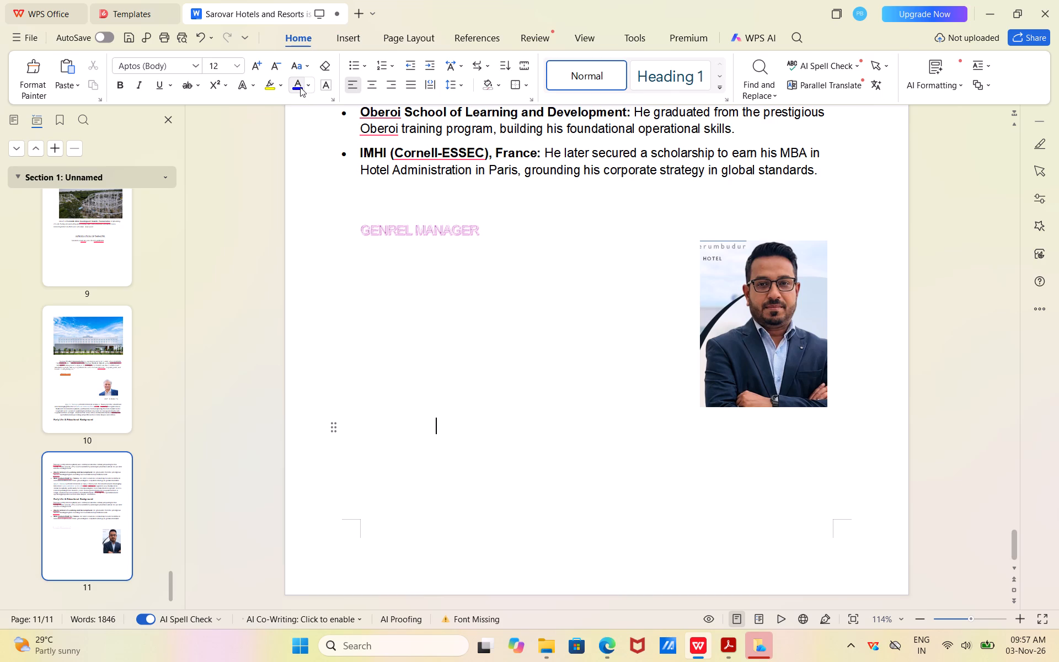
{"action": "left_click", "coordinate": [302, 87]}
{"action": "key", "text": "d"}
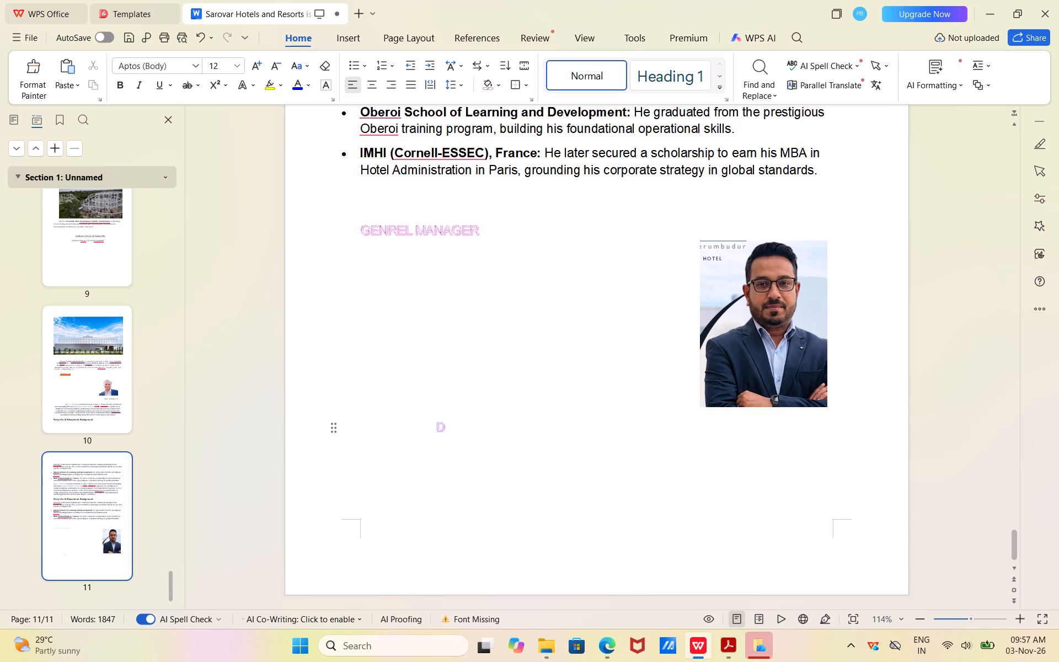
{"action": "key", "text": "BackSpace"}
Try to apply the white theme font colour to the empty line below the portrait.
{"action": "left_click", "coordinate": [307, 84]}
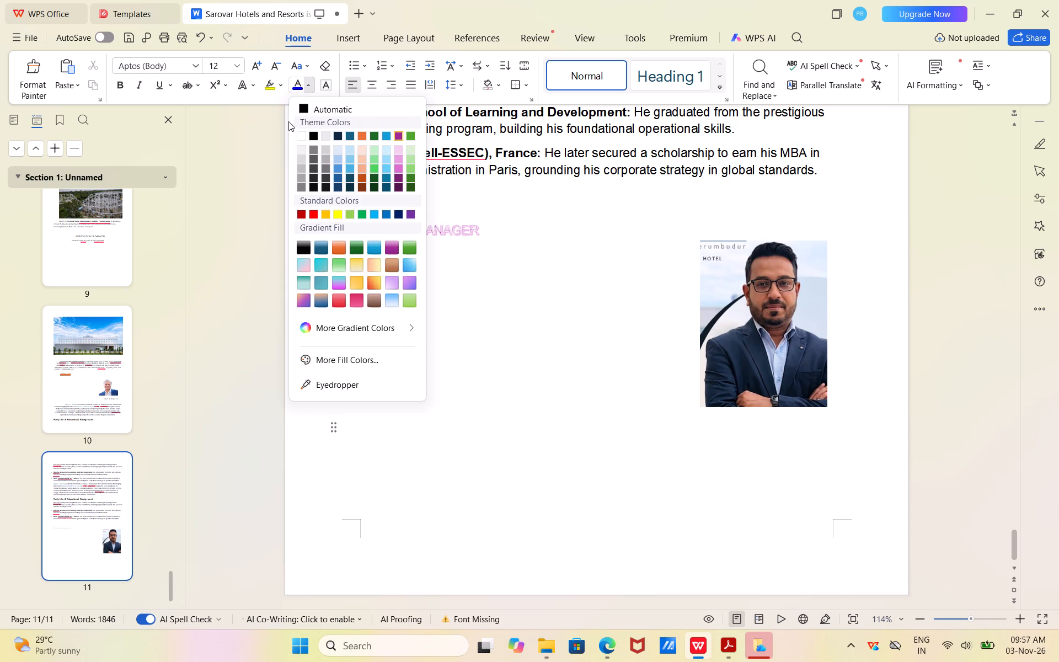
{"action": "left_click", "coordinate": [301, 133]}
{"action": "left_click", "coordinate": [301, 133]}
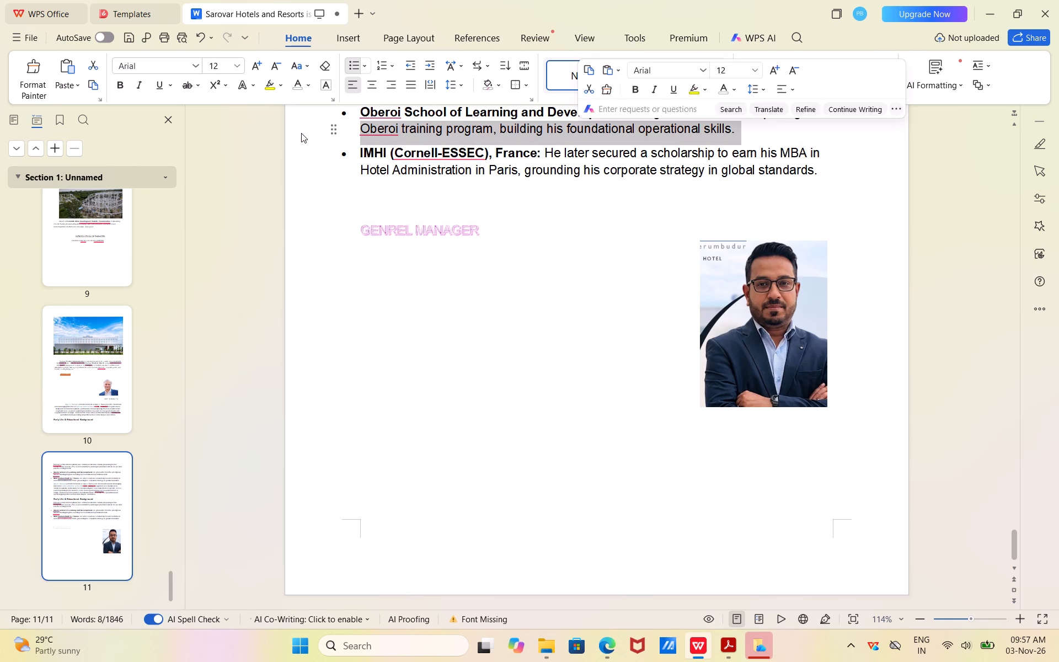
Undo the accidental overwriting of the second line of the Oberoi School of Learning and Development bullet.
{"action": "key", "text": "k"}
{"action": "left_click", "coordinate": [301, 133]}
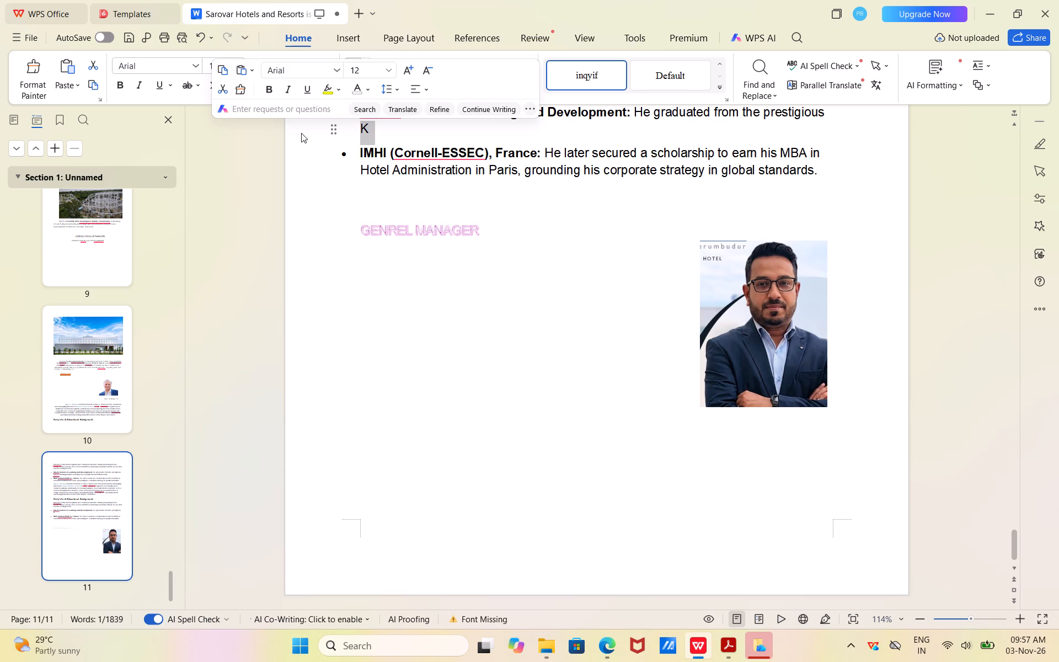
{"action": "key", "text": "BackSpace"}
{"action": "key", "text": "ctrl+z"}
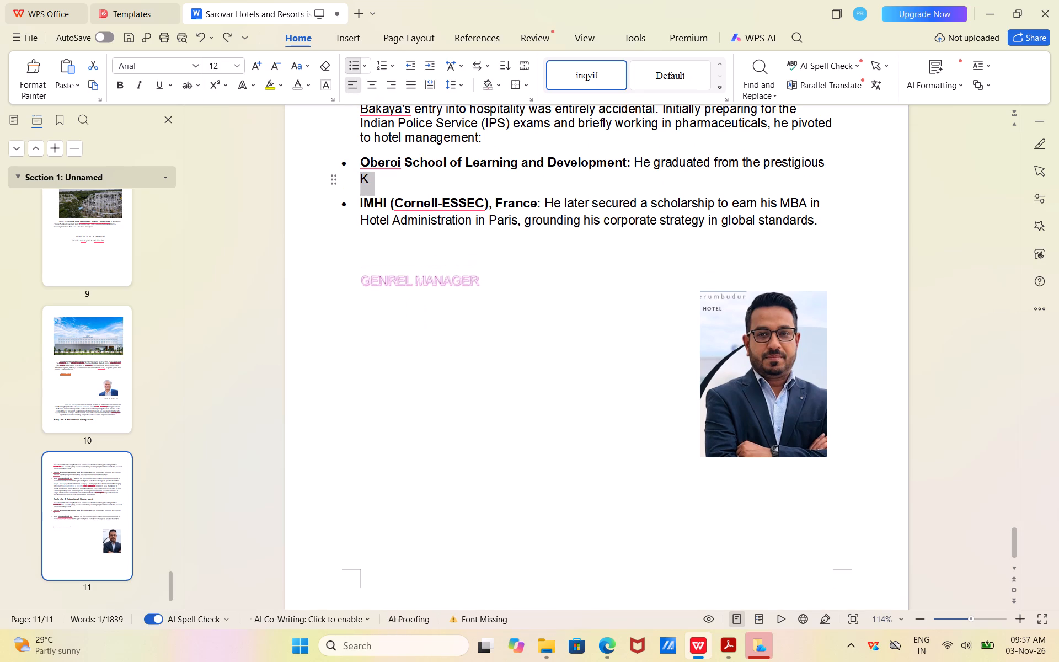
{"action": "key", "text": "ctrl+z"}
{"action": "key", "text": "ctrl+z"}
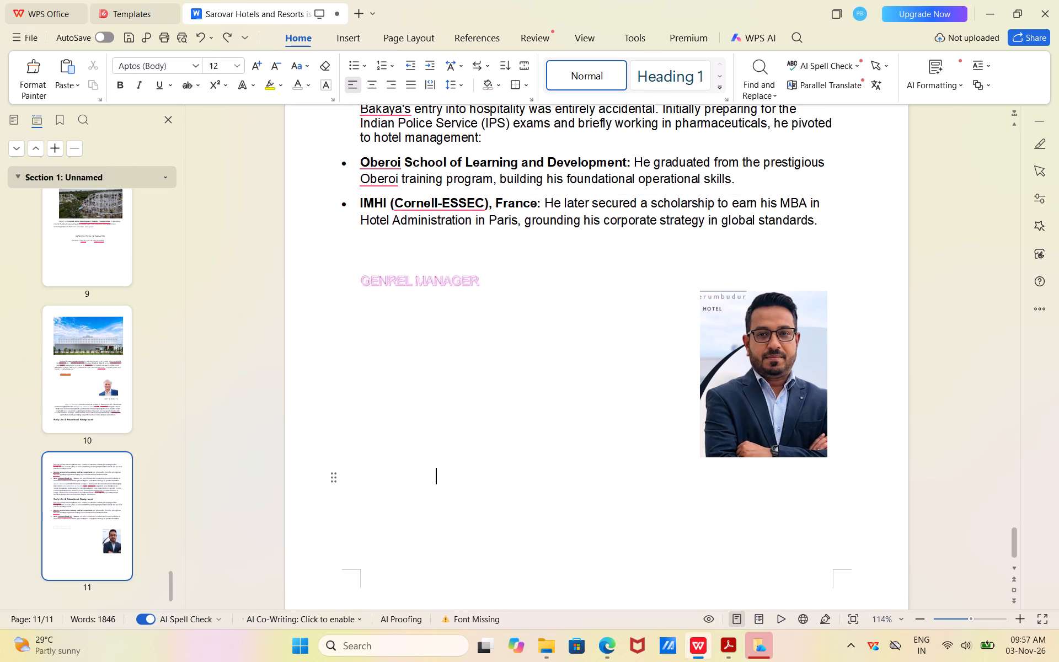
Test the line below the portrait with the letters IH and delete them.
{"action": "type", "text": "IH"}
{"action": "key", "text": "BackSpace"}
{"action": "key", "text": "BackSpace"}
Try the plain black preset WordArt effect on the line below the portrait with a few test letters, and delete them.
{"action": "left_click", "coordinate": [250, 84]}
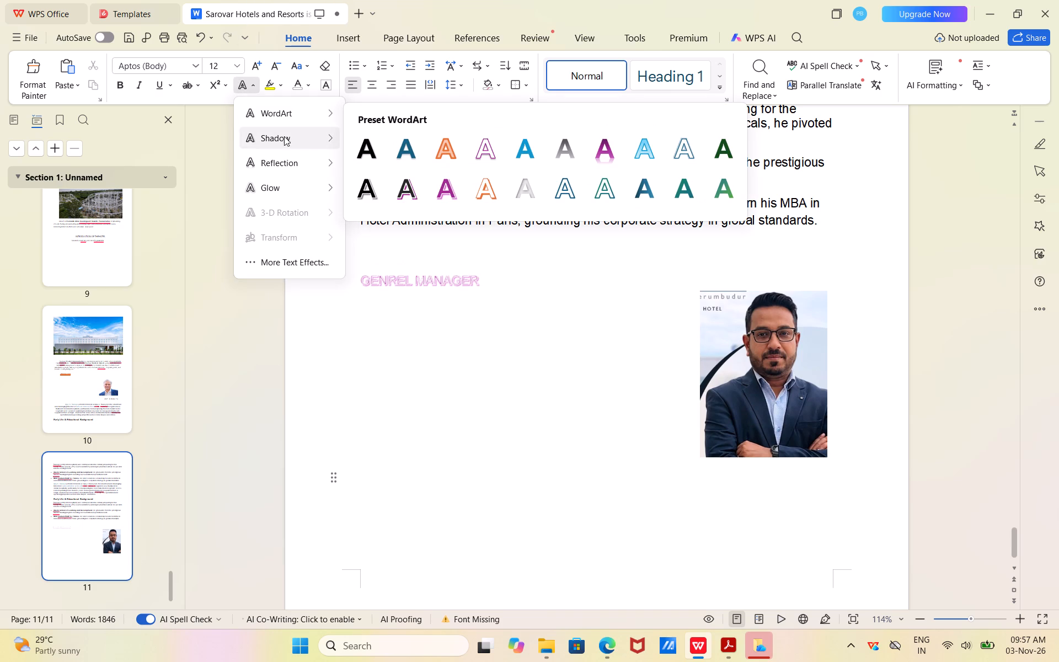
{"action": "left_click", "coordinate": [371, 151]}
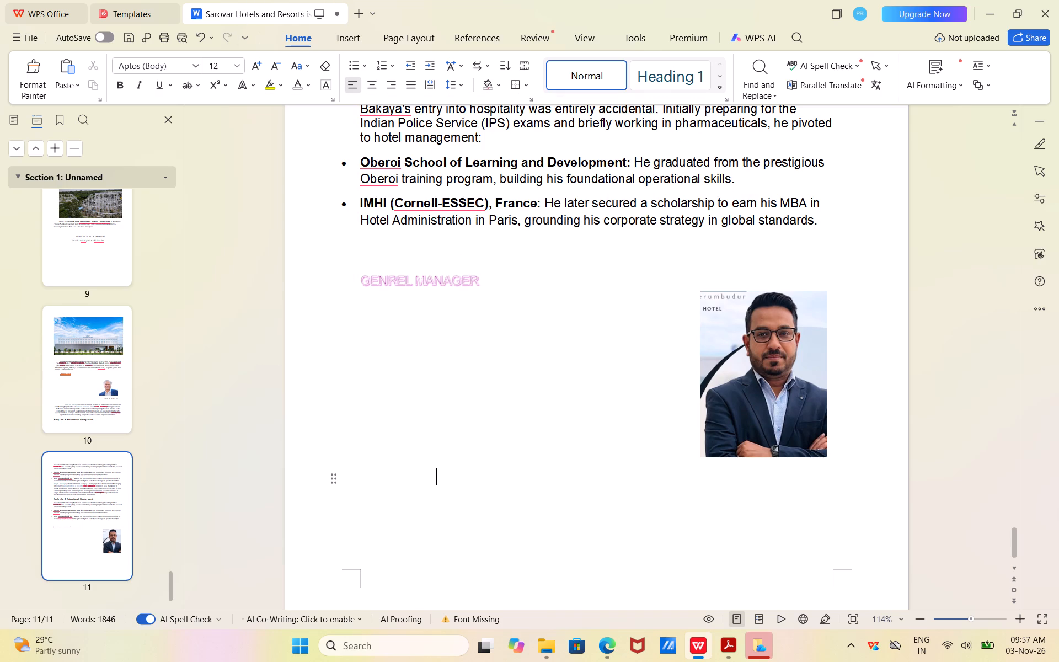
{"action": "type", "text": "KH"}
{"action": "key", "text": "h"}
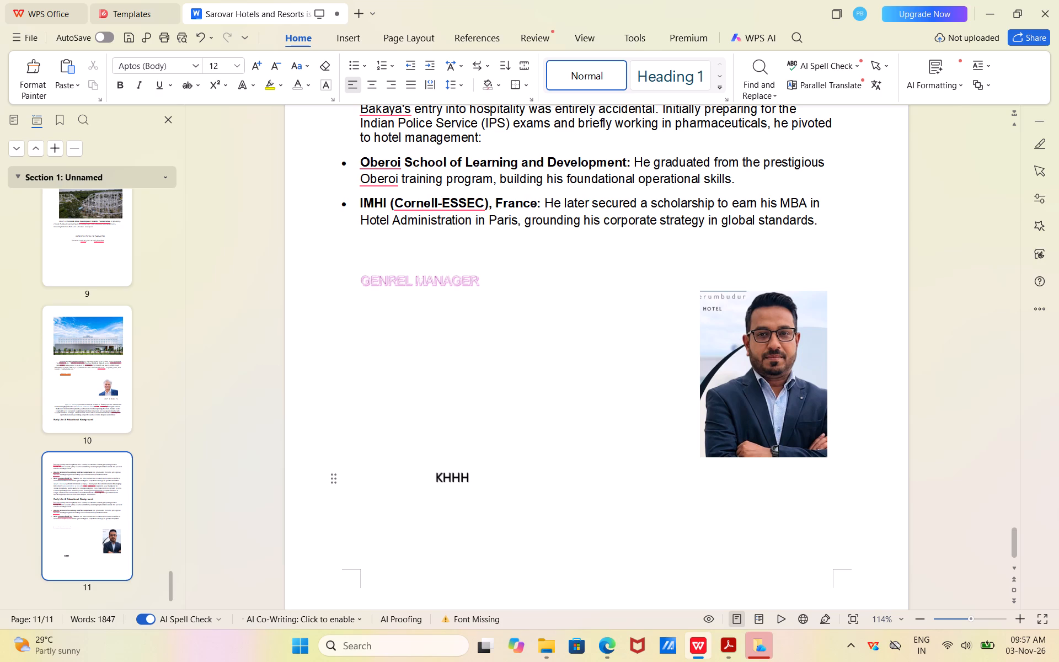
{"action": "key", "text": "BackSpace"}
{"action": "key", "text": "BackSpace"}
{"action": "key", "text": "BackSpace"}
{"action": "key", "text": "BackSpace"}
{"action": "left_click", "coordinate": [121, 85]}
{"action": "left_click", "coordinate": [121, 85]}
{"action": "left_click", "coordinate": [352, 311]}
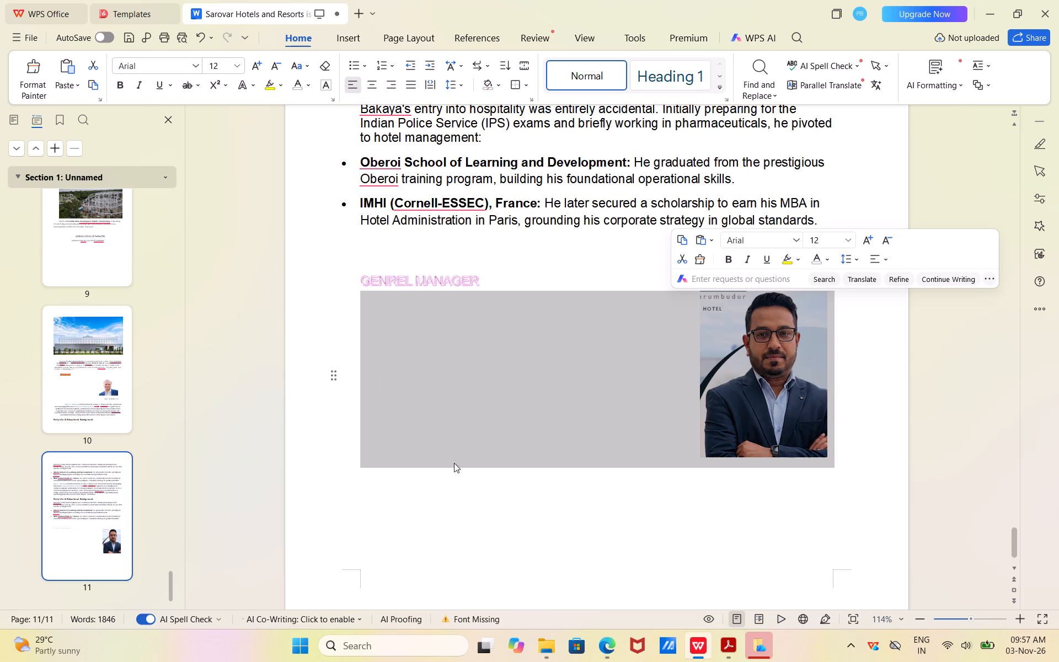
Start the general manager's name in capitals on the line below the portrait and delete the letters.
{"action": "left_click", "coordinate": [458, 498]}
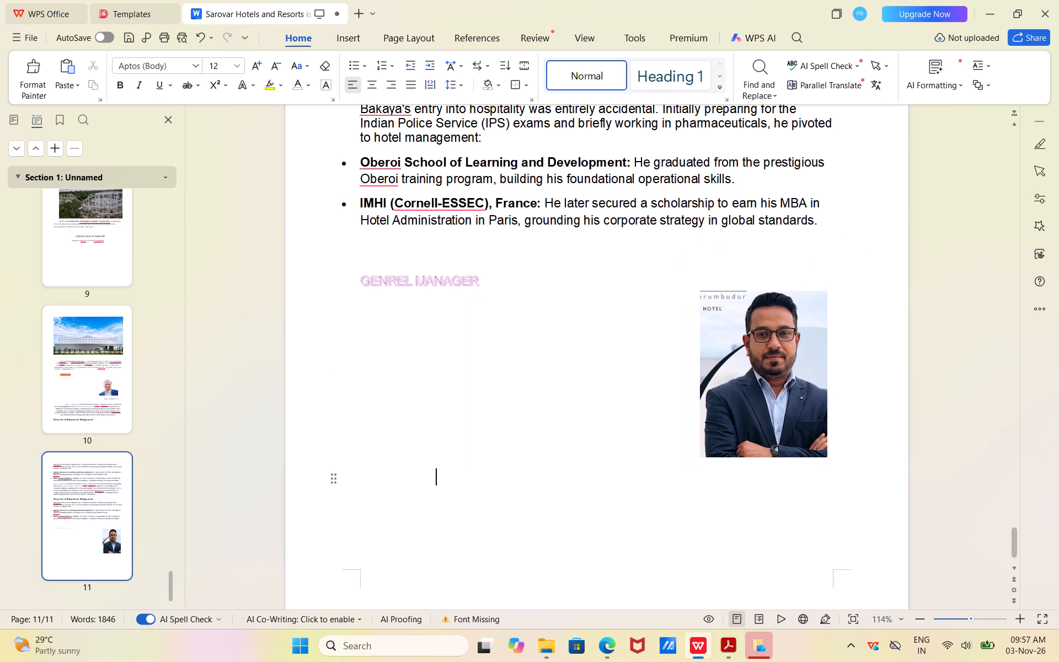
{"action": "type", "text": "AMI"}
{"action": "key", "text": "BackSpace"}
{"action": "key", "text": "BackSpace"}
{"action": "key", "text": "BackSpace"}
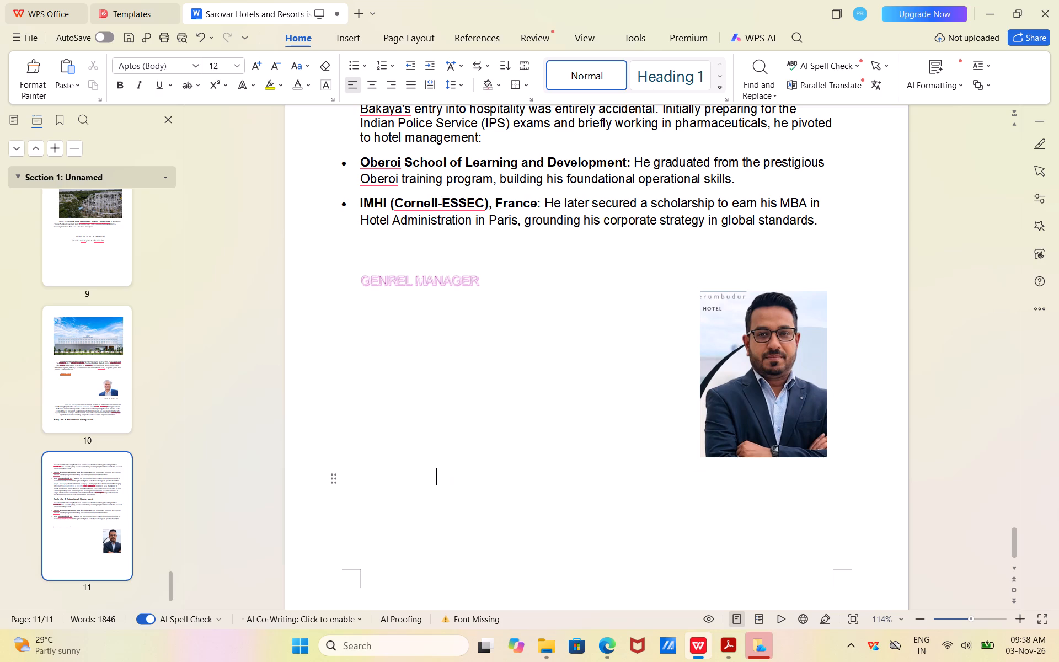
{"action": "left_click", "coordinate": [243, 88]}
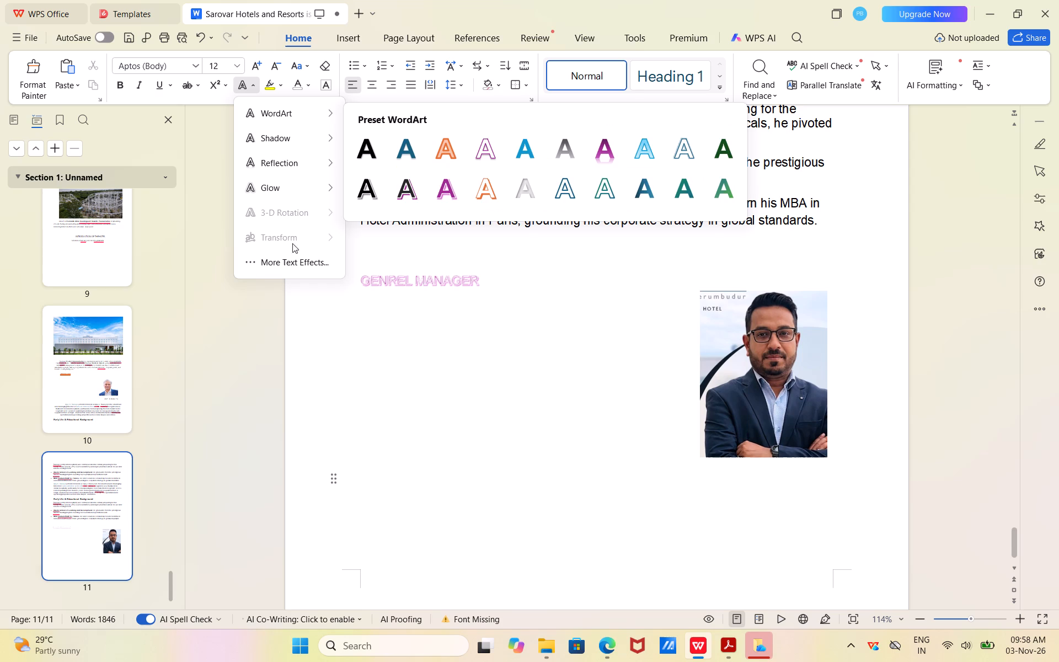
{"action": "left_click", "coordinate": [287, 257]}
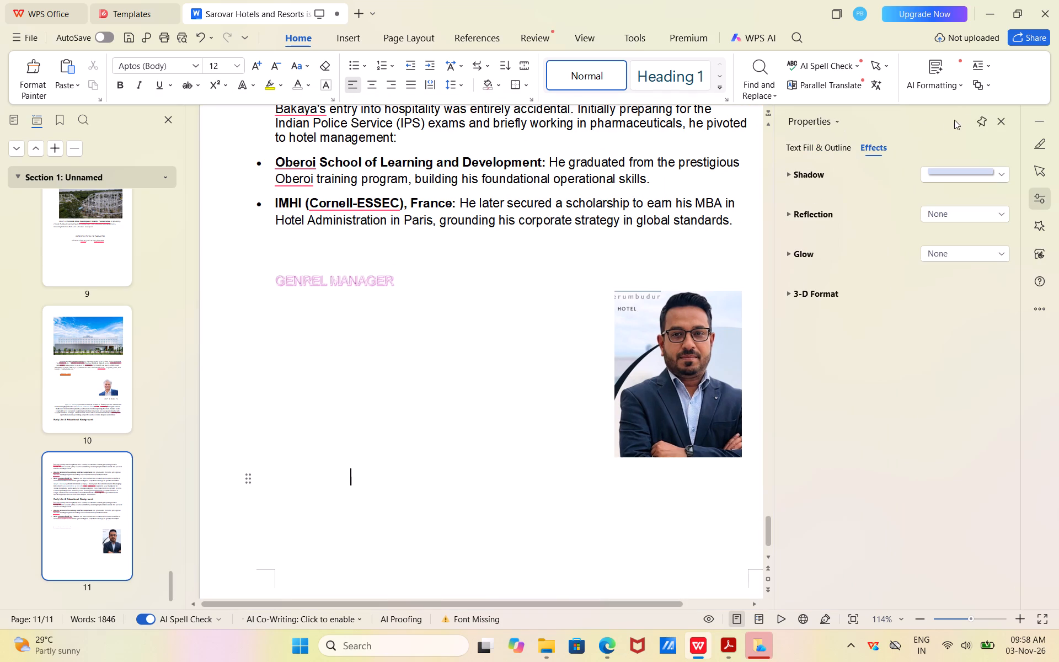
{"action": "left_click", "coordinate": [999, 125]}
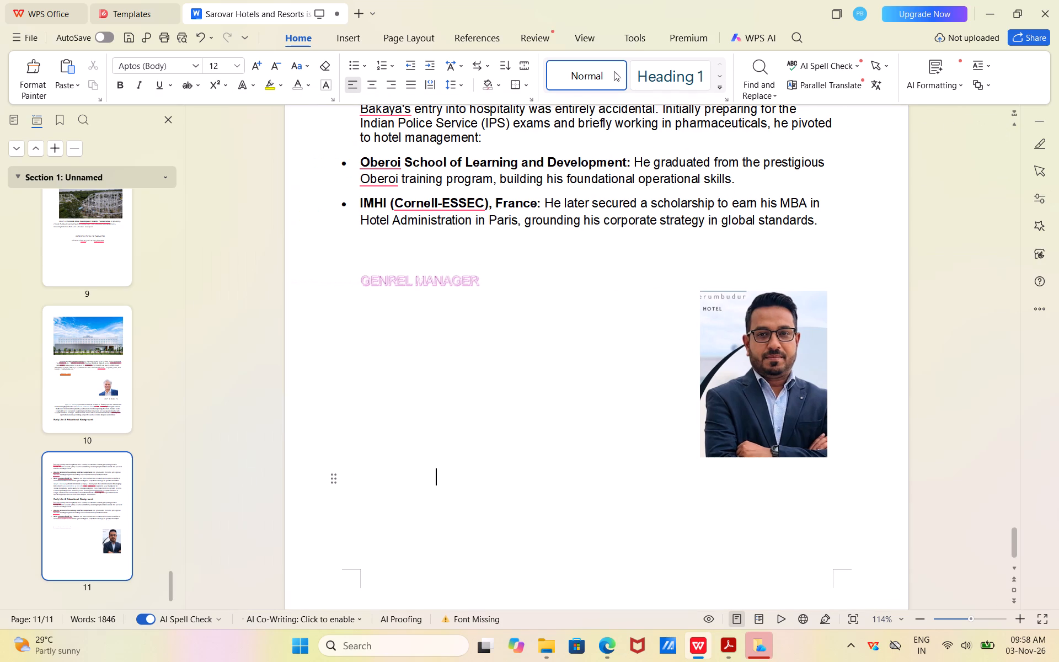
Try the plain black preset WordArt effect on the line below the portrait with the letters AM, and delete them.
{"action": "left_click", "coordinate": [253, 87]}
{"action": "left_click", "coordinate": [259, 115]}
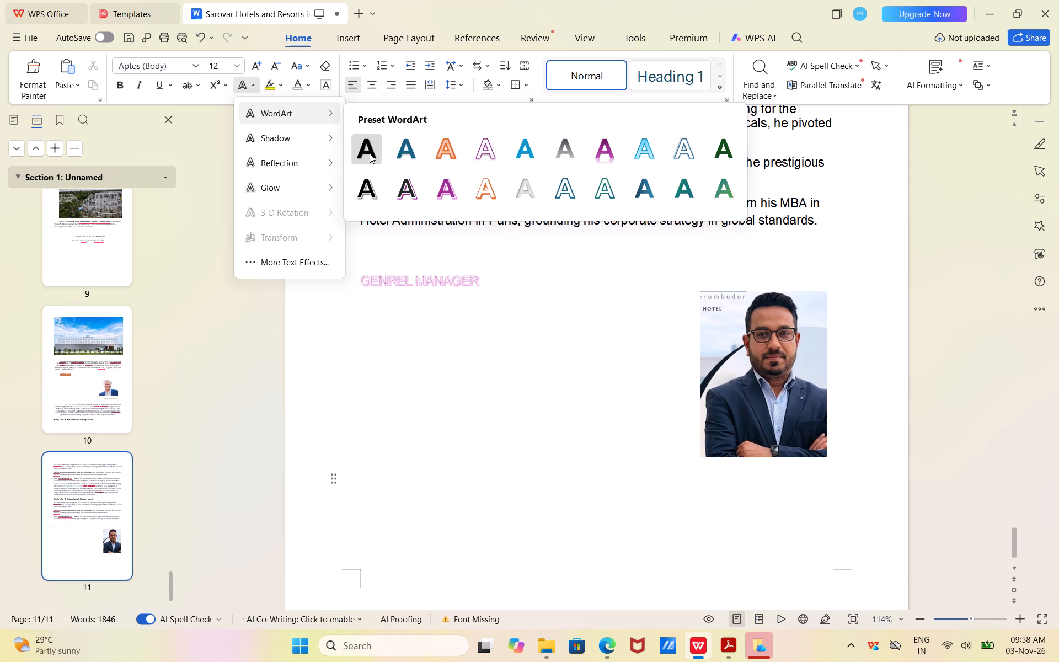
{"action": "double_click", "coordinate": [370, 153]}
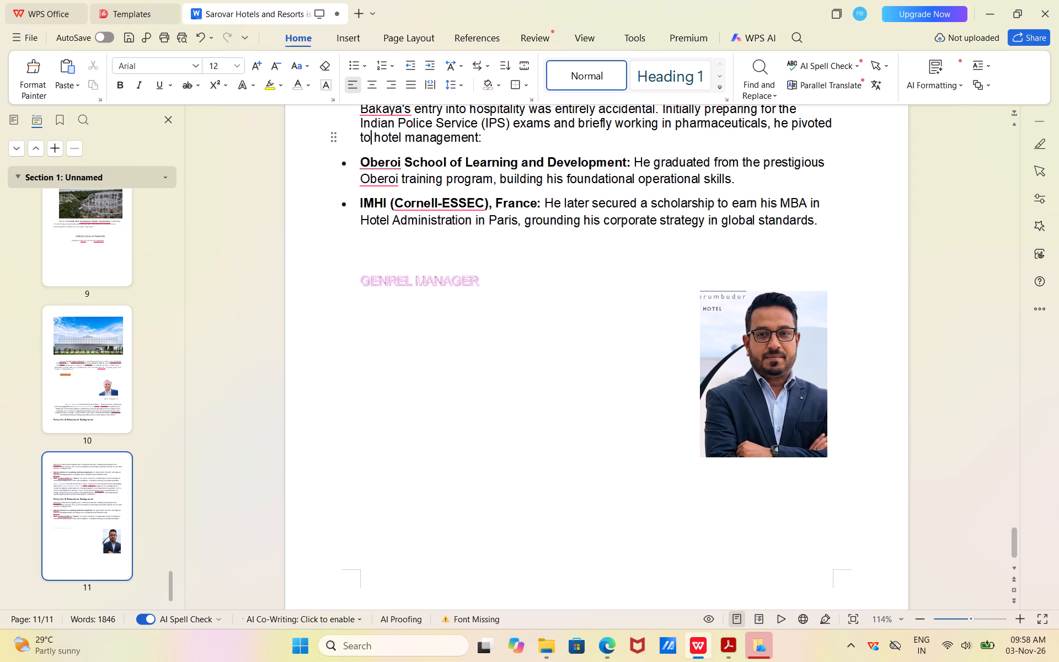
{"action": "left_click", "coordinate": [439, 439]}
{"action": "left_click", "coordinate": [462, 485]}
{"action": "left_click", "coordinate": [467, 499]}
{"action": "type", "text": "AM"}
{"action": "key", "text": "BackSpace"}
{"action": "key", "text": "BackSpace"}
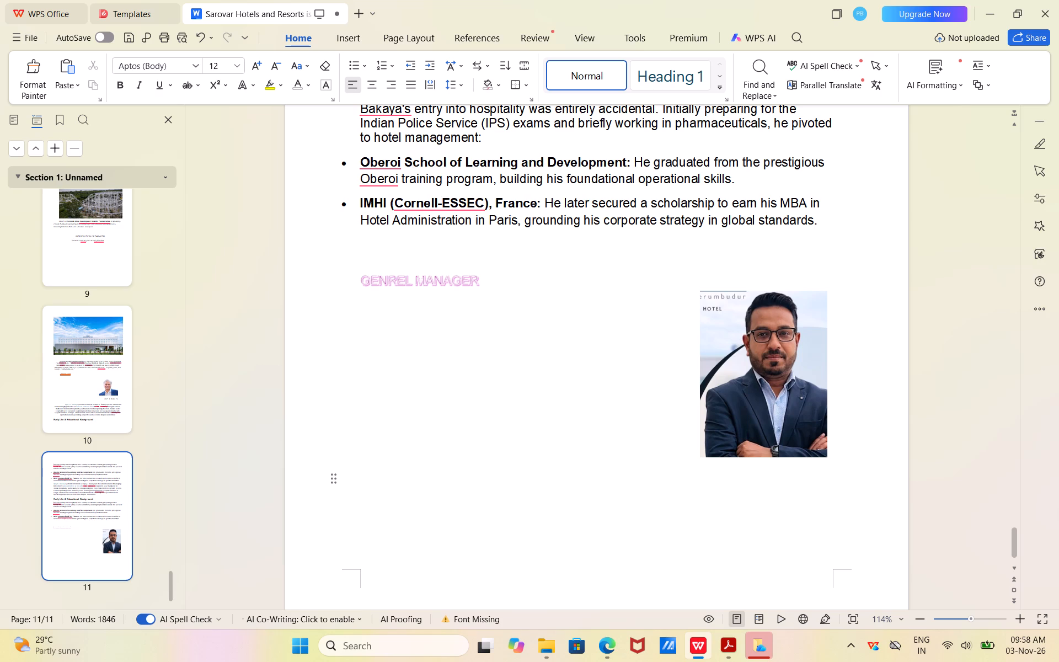
Paste the earlier copied profile text about the Sarovar Portico Sriperumbudur general manager from the clipboard history below the portrait.
{"action": "scroll", "coordinate": [467, 499], "scroll_direction": "down", "scroll_amount": 1}
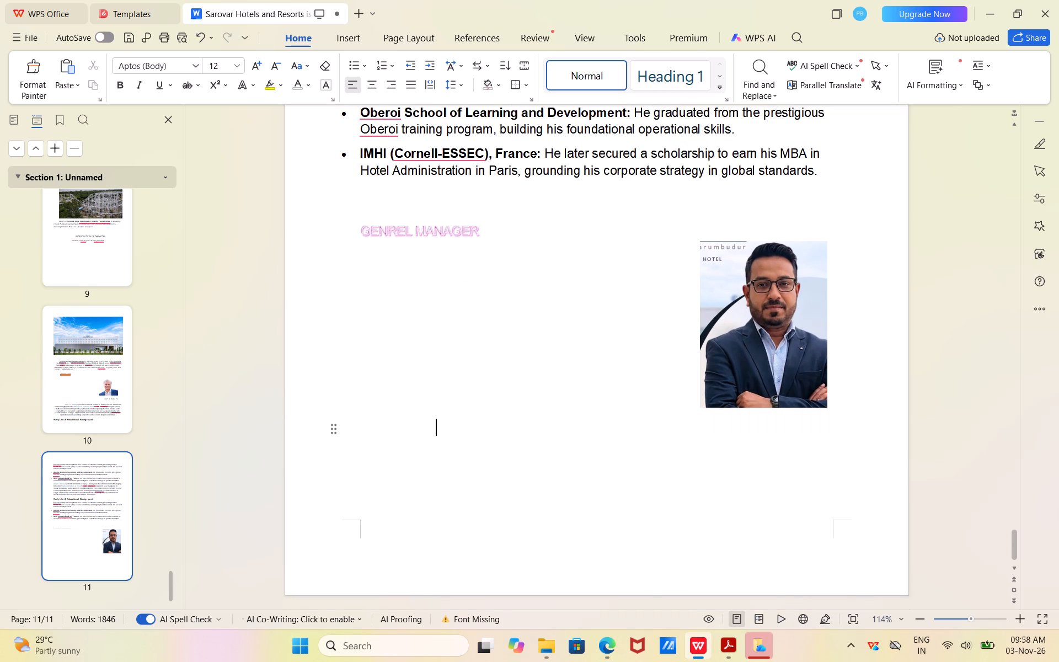
{"action": "key", "text": "super+v"}
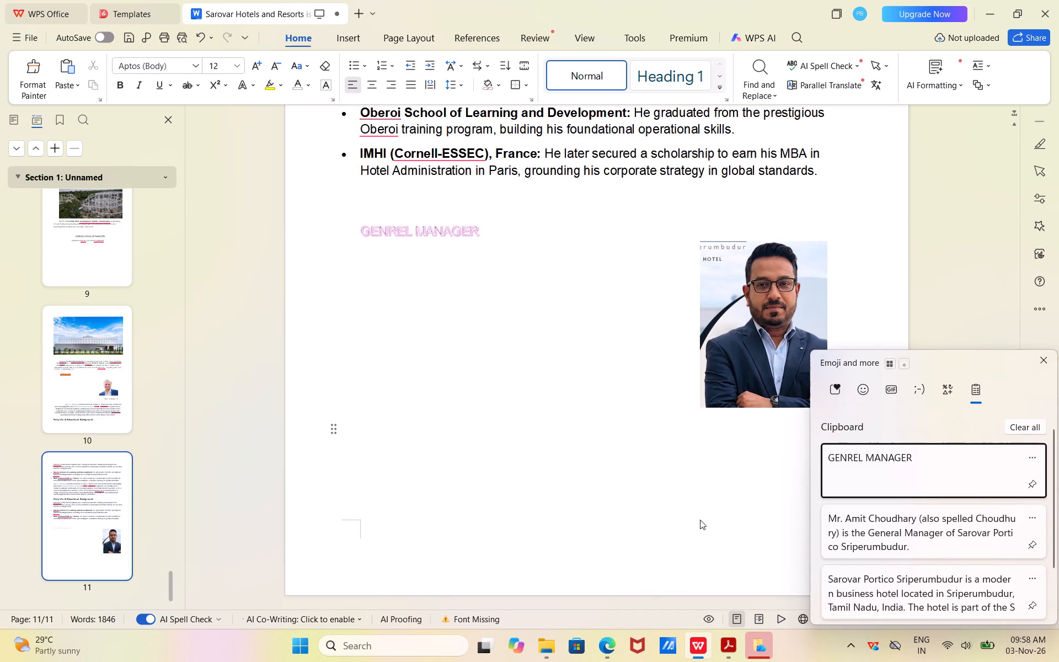
{"action": "left_click", "coordinate": [852, 526]}
{"action": "key", "text": "ctrl+v"}
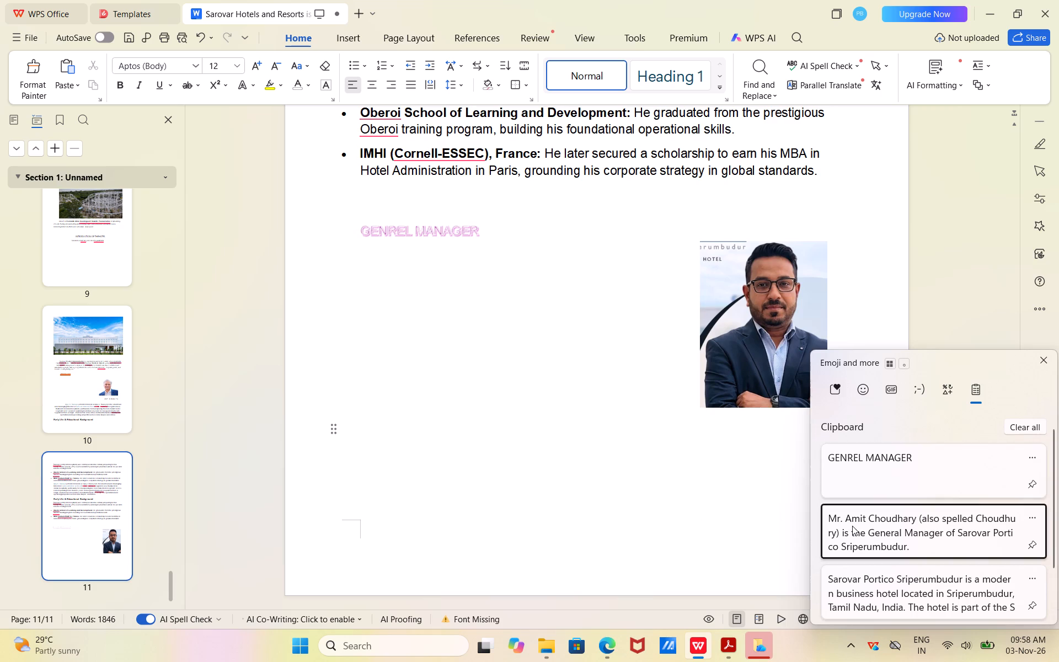
{"action": "scroll", "coordinate": [763, 425], "scroll_direction": "up", "scroll_amount": 2}
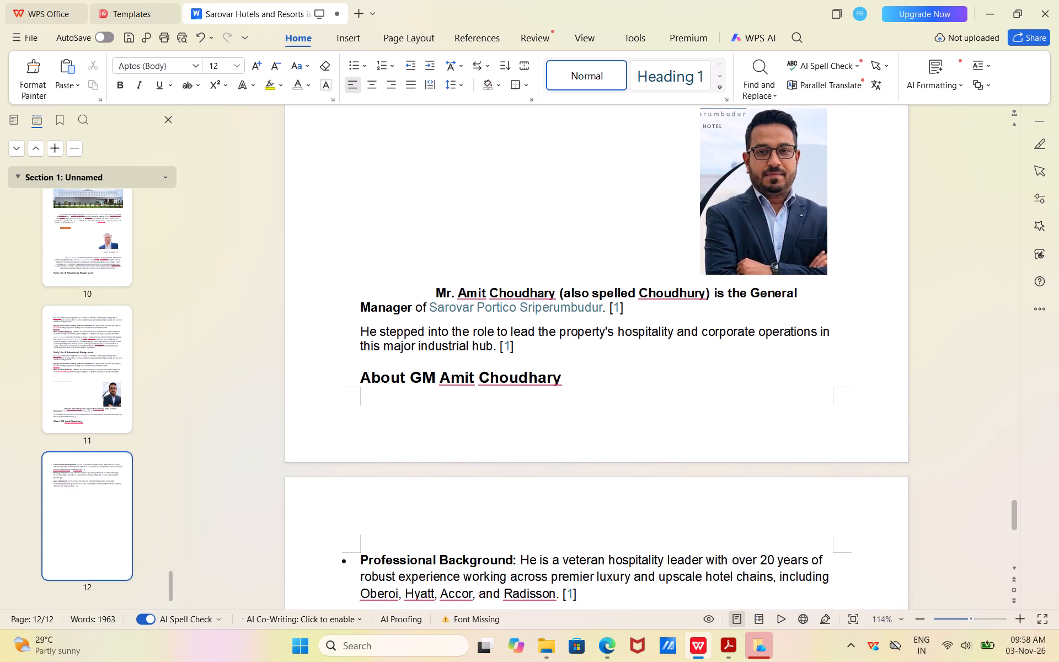
{"action": "scroll", "coordinate": [763, 425], "scroll_direction": "up", "scroll_amount": 1}
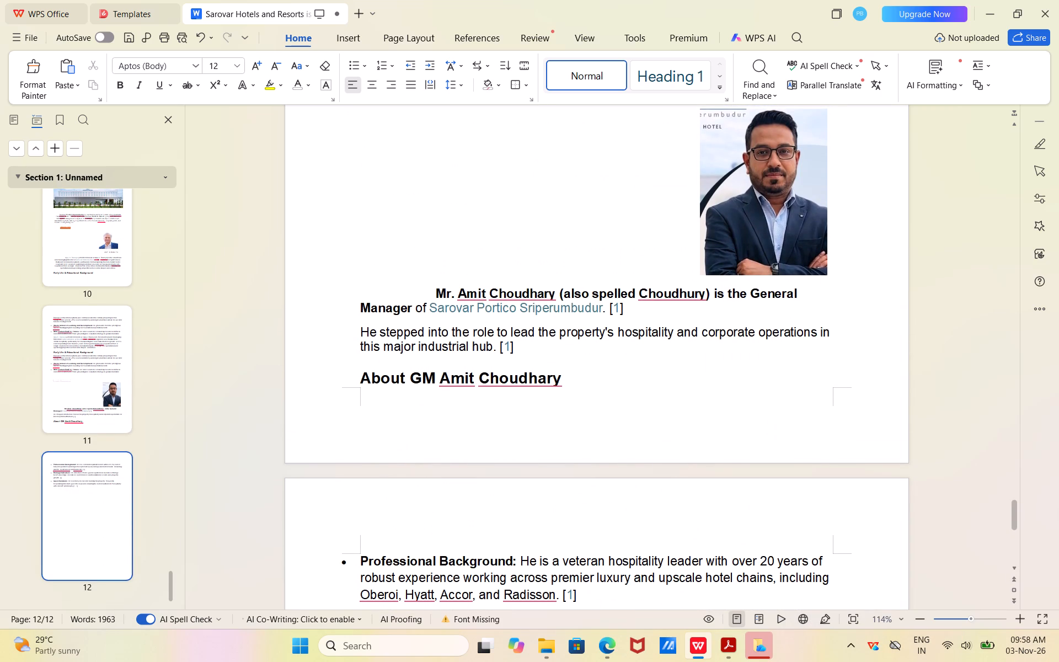
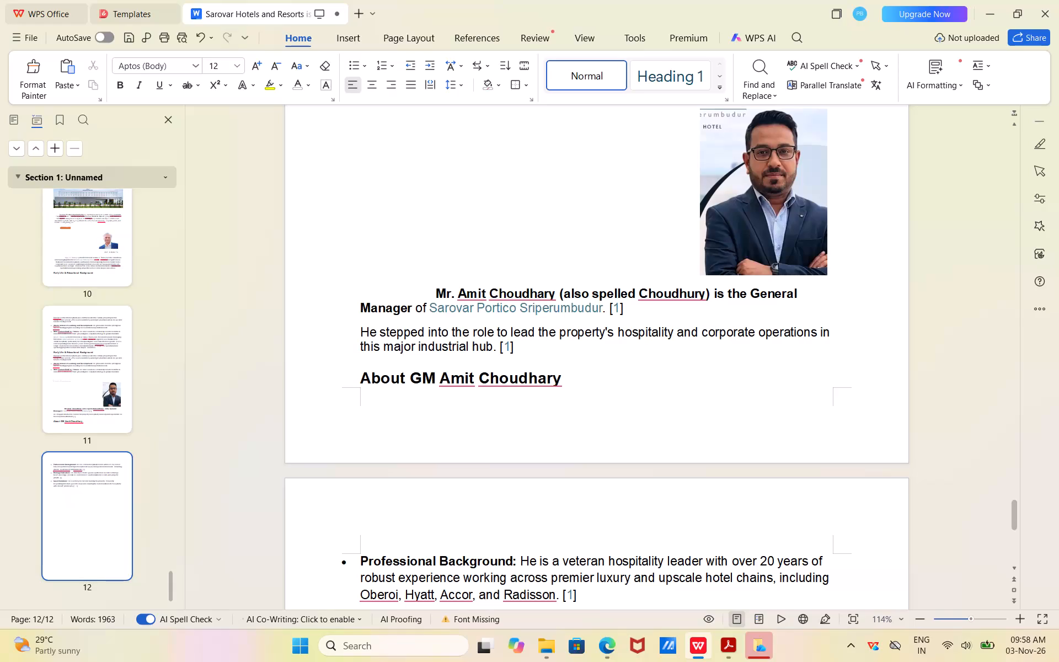
Copy the general manager's first and last name, without the title, from the opening sentence of the paragraph below his portrait.
{"action": "left_click", "coordinate": [456, 292]}
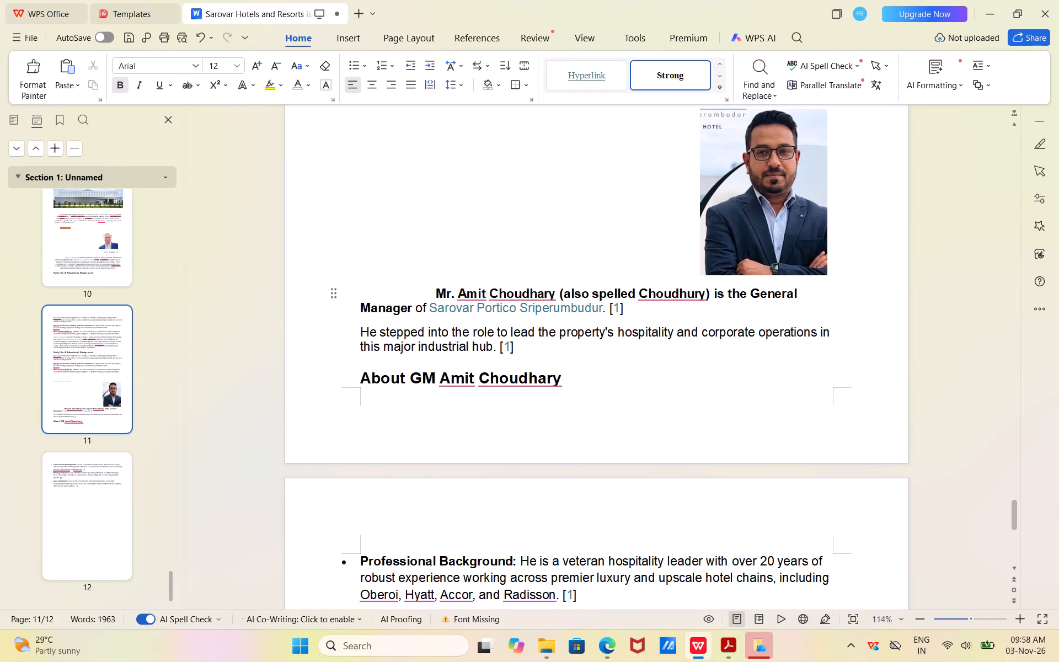
{"action": "left_click_drag", "start_coordinate": [456, 292], "coordinate": [548, 291]}
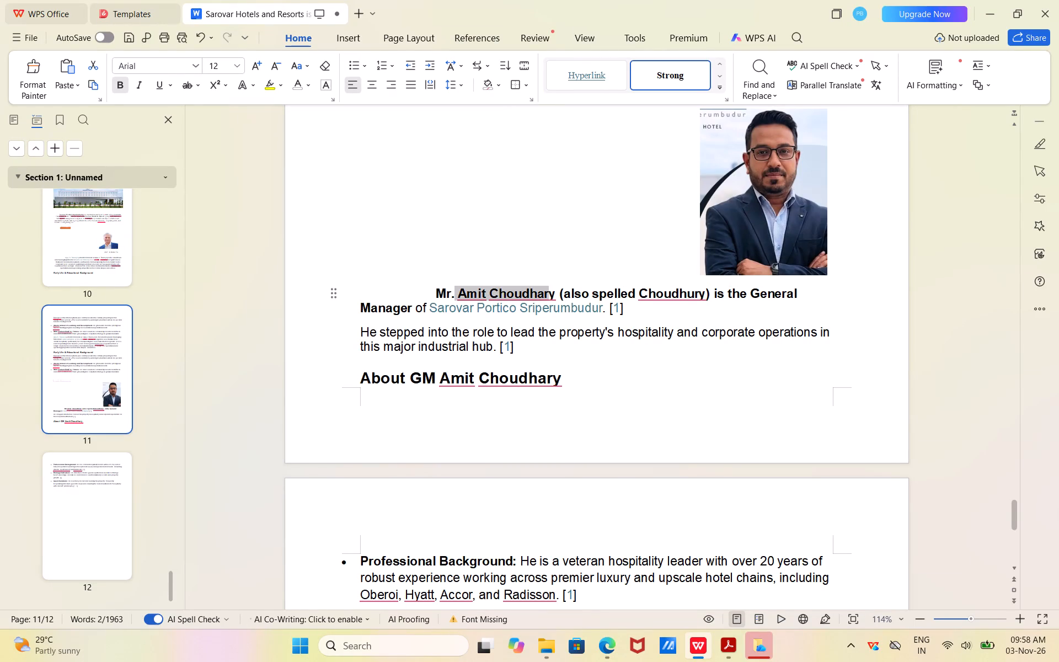
{"action": "left_click_drag", "start_coordinate": [548, 291], "coordinate": [555, 292]}
{"action": "key", "text": "ctrl+c"}
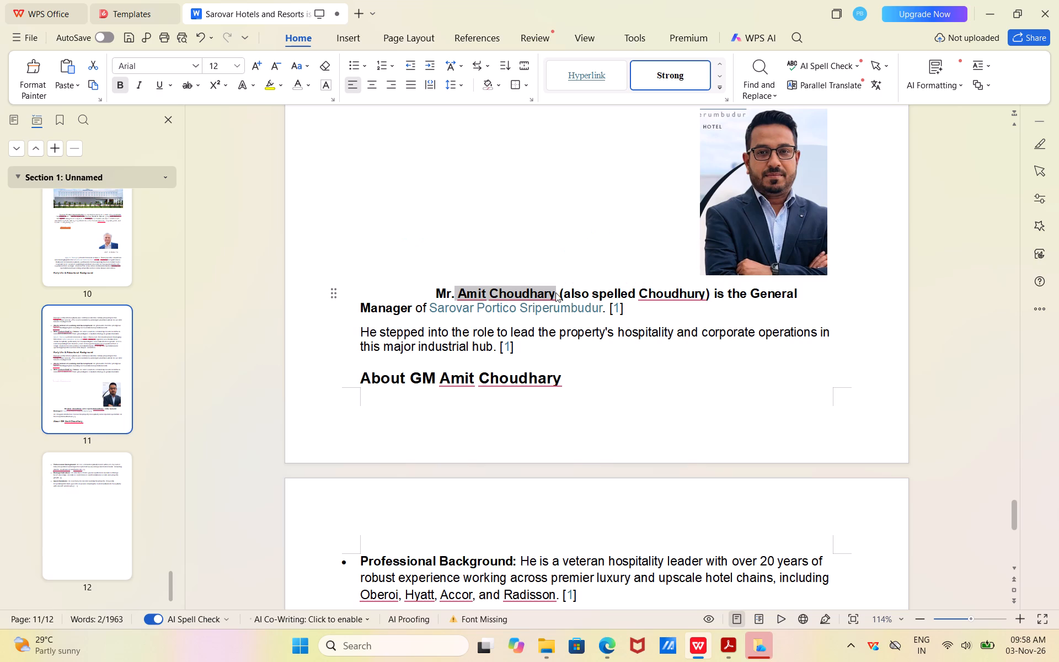
Push the general manager's opening profile paragraph about four lines down to leave room for a name below the portrait.
{"action": "left_click", "coordinate": [688, 275]}
{"action": "left_click", "coordinate": [712, 284]}
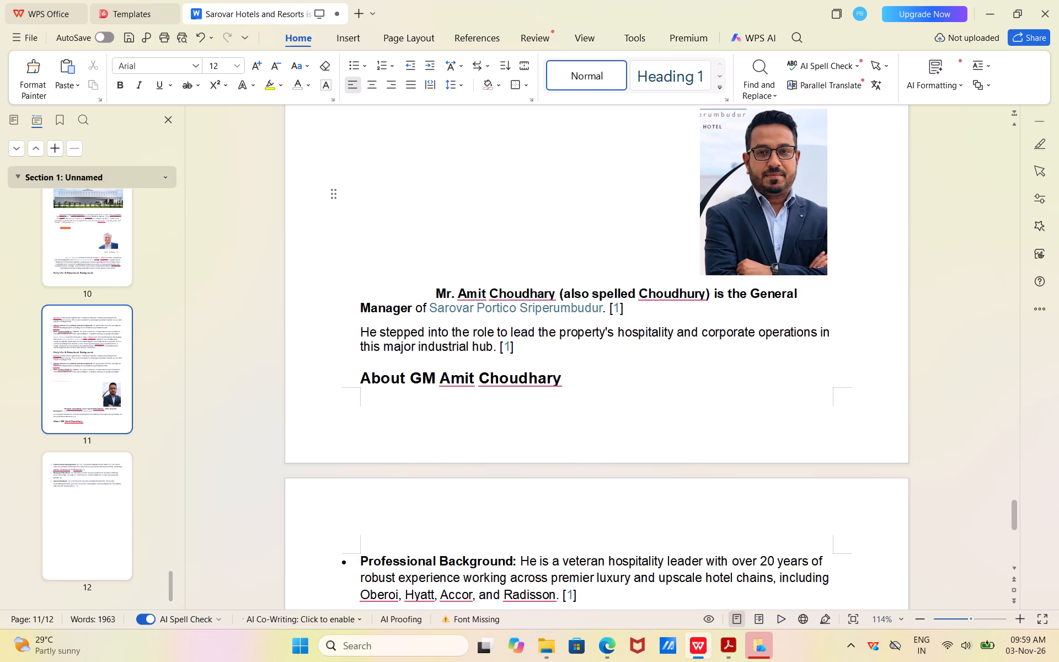
{"action": "left_click", "coordinate": [428, 295]}
{"action": "key", "text": "Tab"}
{"action": "key", "text": "Tab"}
{"action": "key", "text": "Tab"}
{"action": "key", "text": "Tab"}
{"action": "key", "text": "Tab"}
{"action": "key", "text": "Tab"}
{"action": "key", "text": "Tab"}
{"action": "key", "text": "Tab"}
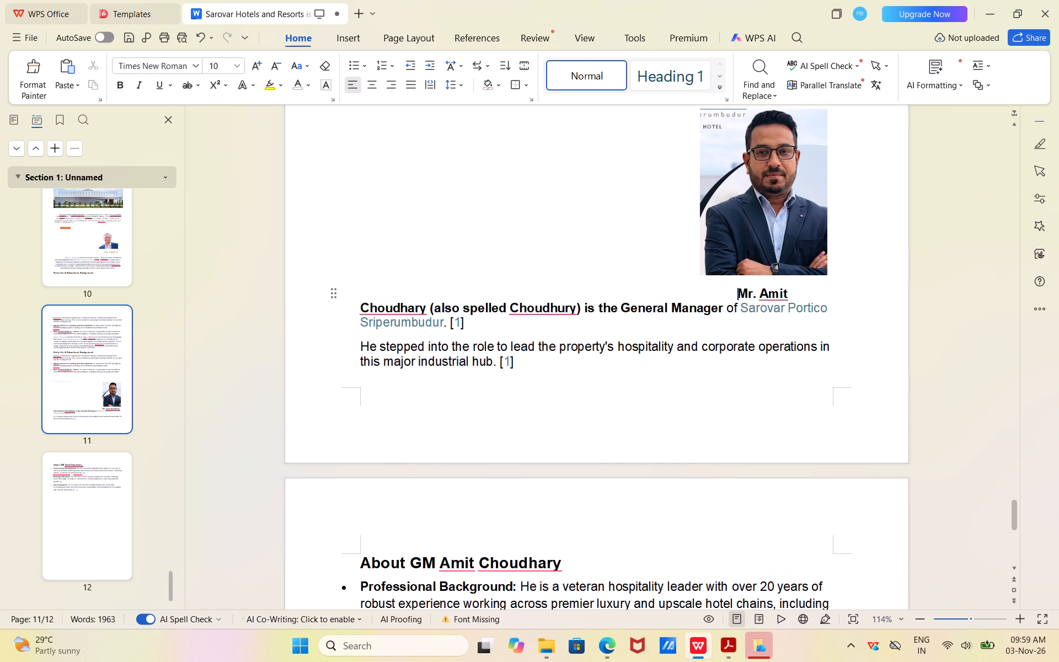
{"action": "key", "text": "Tab"}
{"action": "key", "text": "Tab"}
{"action": "key", "text": "Tab"}
{"action": "key", "text": "Tab"}
{"action": "key", "text": "Tab"}
{"action": "key", "text": "Tab"}
{"action": "key", "text": "Tab"}
{"action": "key", "text": "Tab"}
{"action": "key", "text": "Tab"}
{"action": "key", "text": "Tab"}
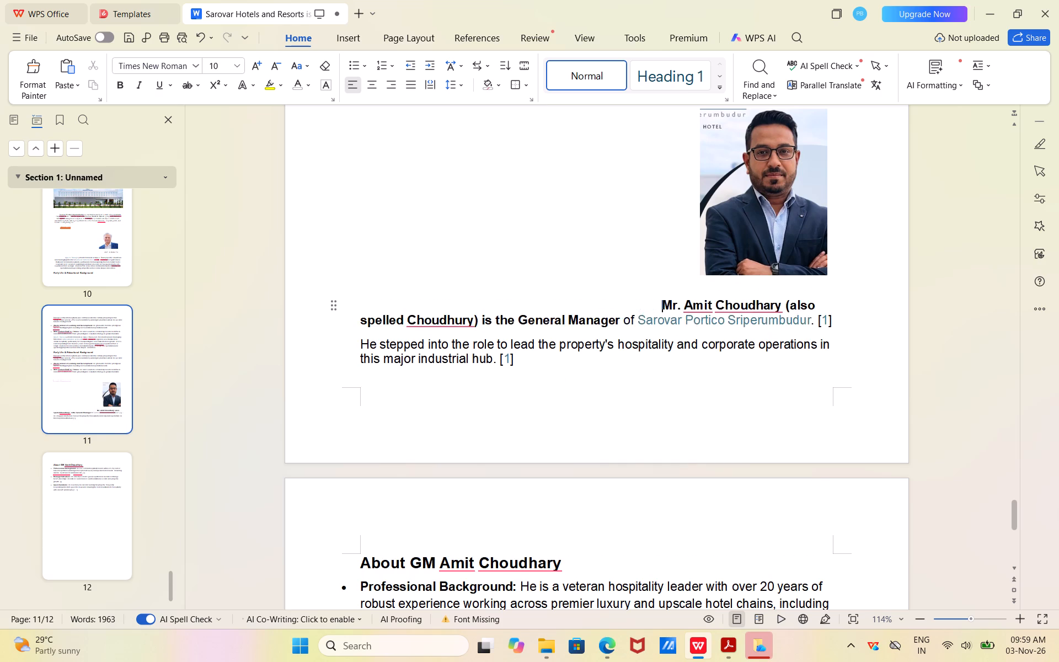
{"action": "key", "text": "Tab"}
{"action": "key", "text": "Tab"}
{"action": "key", "text": "Tab"}
{"action": "key", "text": "Tab"}
{"action": "key", "text": "Tab"}
{"action": "key", "text": "Tab"}
{"action": "key", "text": "Tab"}
{"action": "key", "text": "Tab"}
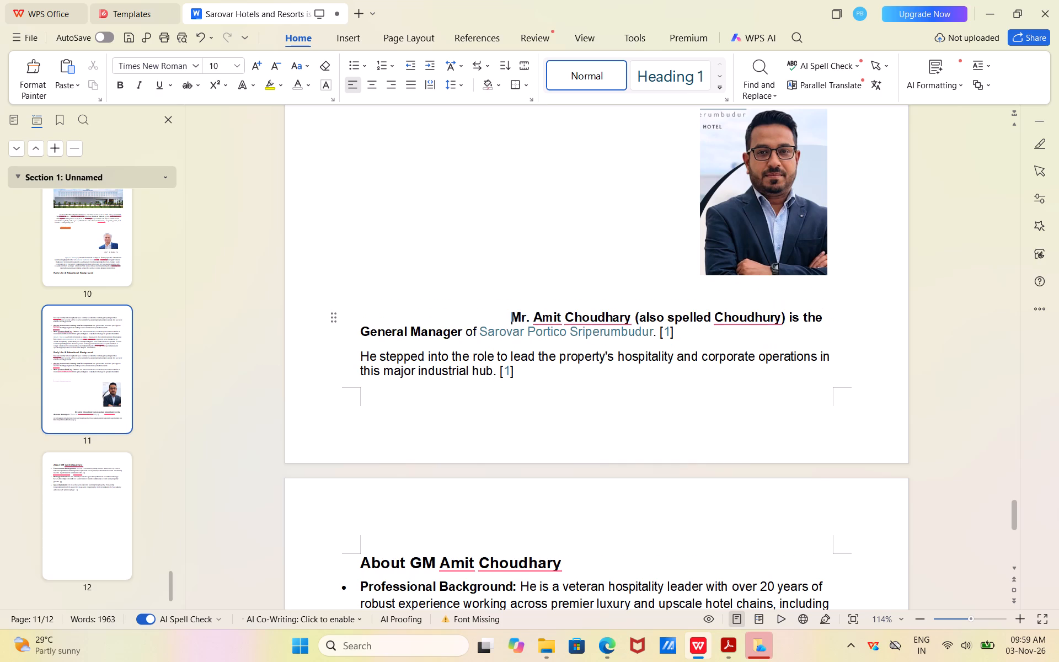
{"action": "key", "text": "Tab"}
{"action": "key", "text": "Tab"}
{"action": "key", "text": "Tab"}
{"action": "key", "text": "Tab"}
{"action": "key", "text": "Tab"}
{"action": "key", "text": "Tab"}
{"action": "key", "text": "Tab"}
{"action": "key", "text": "Tab"}
{"action": "key", "text": "Tab"}
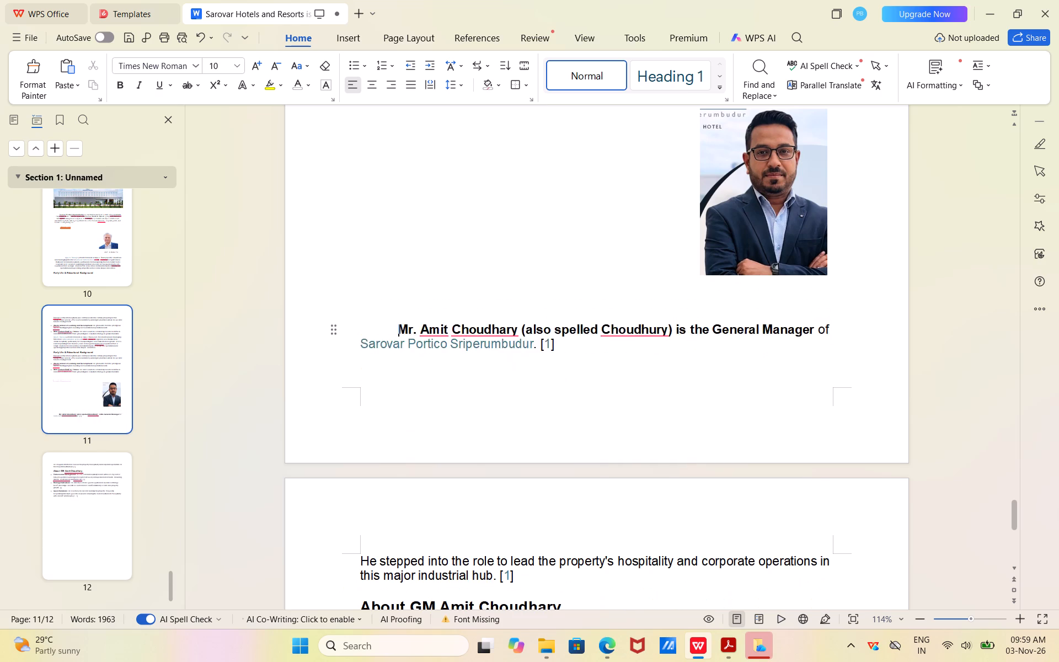
{"action": "key", "text": "Tab"}
{"action": "key", "text": "Tab"}
{"action": "key", "text": "Tab"}
{"action": "key", "text": "Tab"}
{"action": "key", "text": "Tab"}
{"action": "key", "text": "Tab"}
{"action": "key", "text": "Tab"}
{"action": "key", "text": "Tab"}
{"action": "key", "text": "Tab"}
{"action": "key", "text": "Tab"}
{"action": "key", "text": "Tab"}
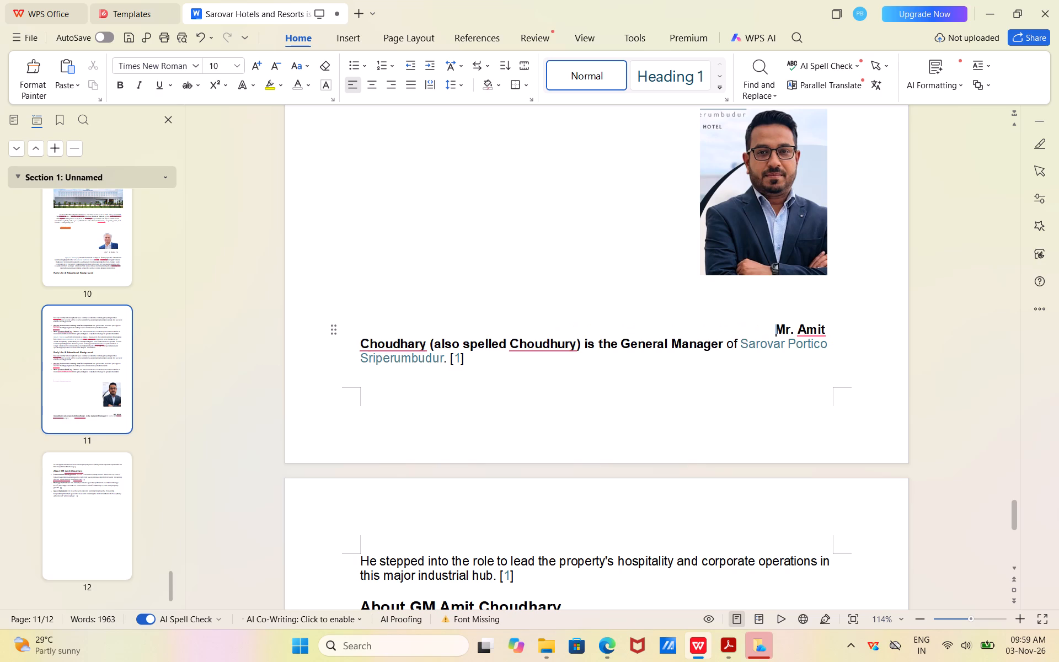
{"action": "key", "text": "Tab"}
{"action": "key", "text": "Tab"}
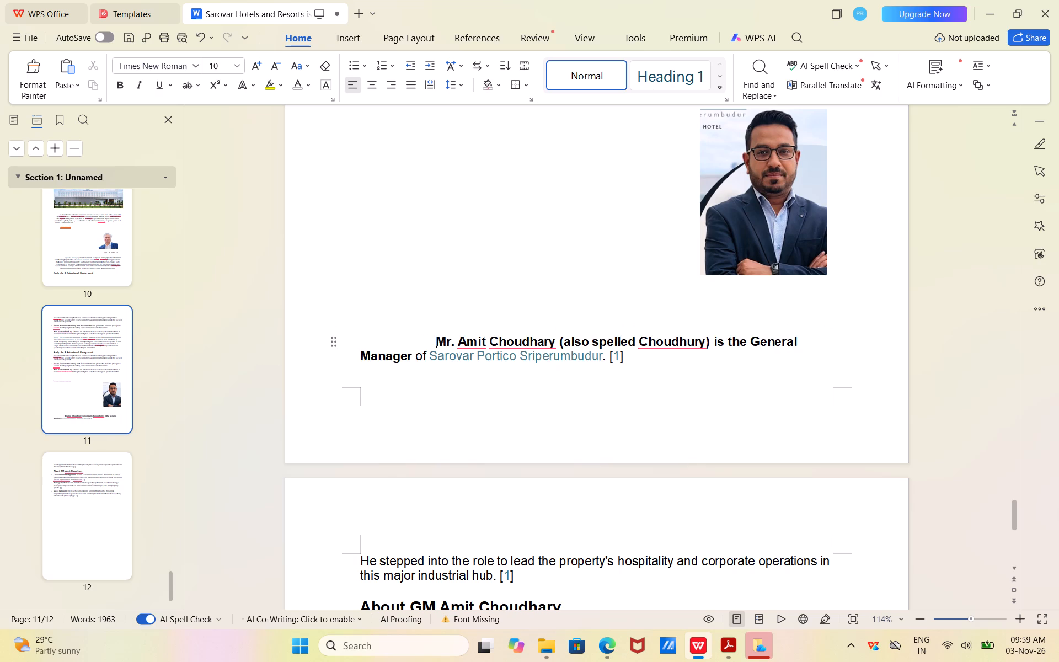
Paste the copied general manager's name on the line directly below the portrait.
{"action": "left_click", "coordinate": [706, 297]}
{"action": "key", "text": "ctrl+v"}
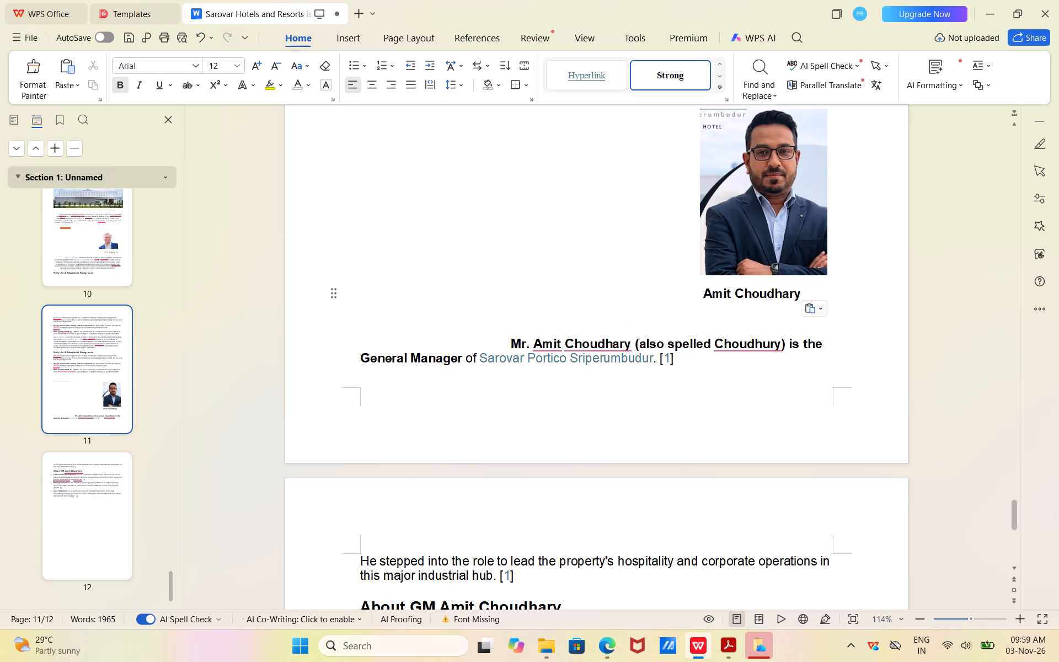
Shift the general manager's name slightly with spacing so it sits roughly centred beneath the portrait.
{"action": "left_click", "coordinate": [704, 294]}
{"action": "key", "text": "Tab"}
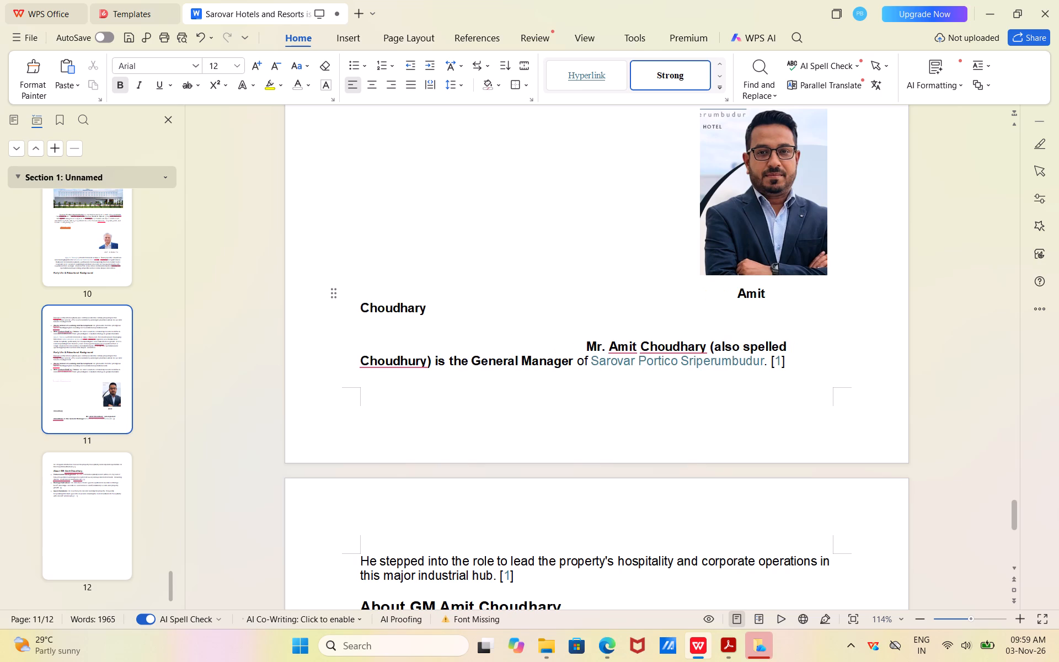
{"action": "key", "text": "BackSpace"}
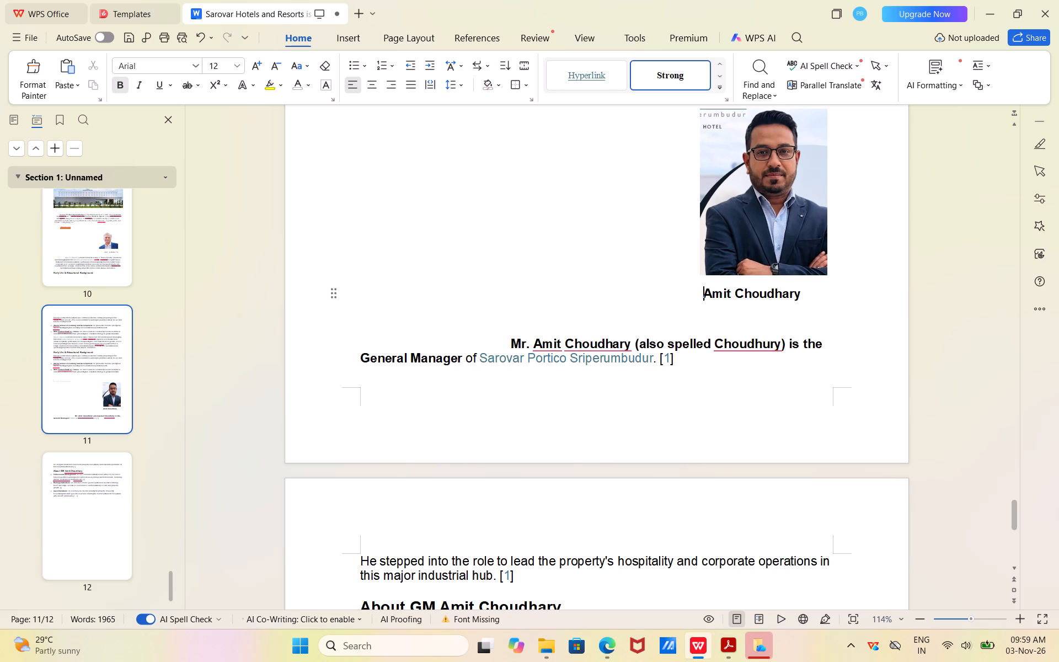
{"action": "left_click", "coordinate": [804, 291]}
{"action": "left_click", "coordinate": [702, 295]}
{"action": "key", "text": "BackSpace"}
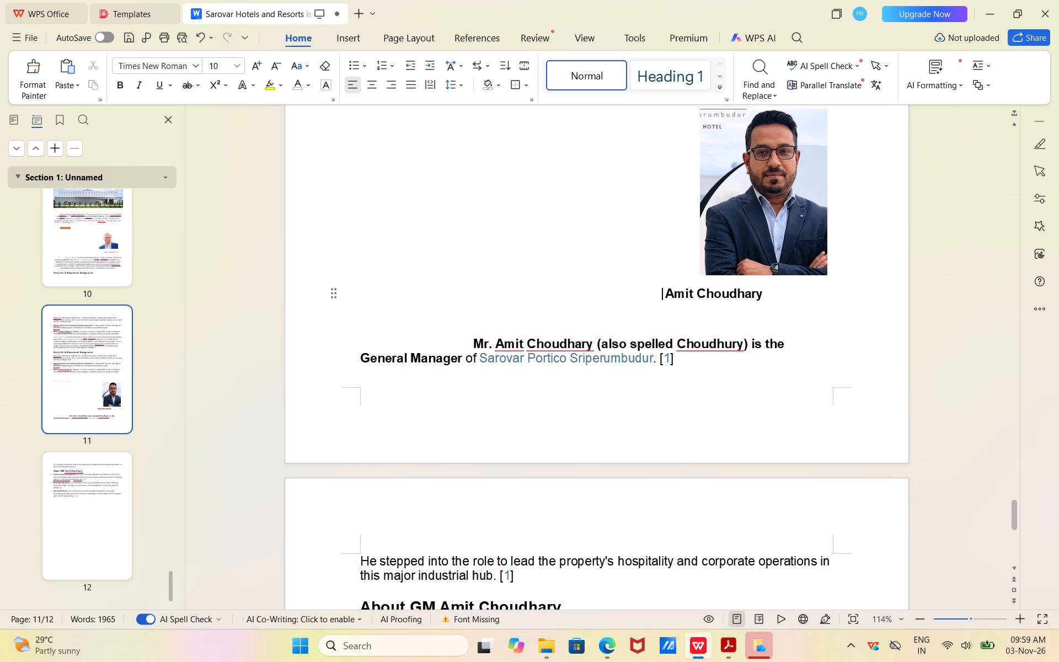
{"action": "key", "text": "Tab"}
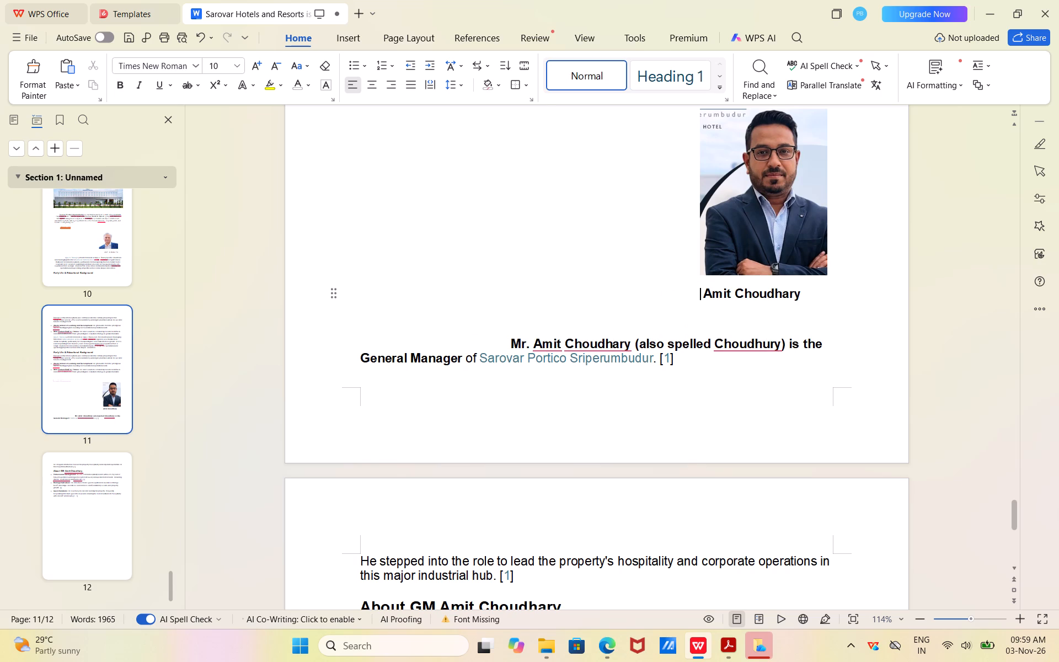
{"action": "key", "text": "space"}
{"action": "key", "text": "space"}
{"action": "key", "text": "space"}
{"action": "key", "text": "space"}
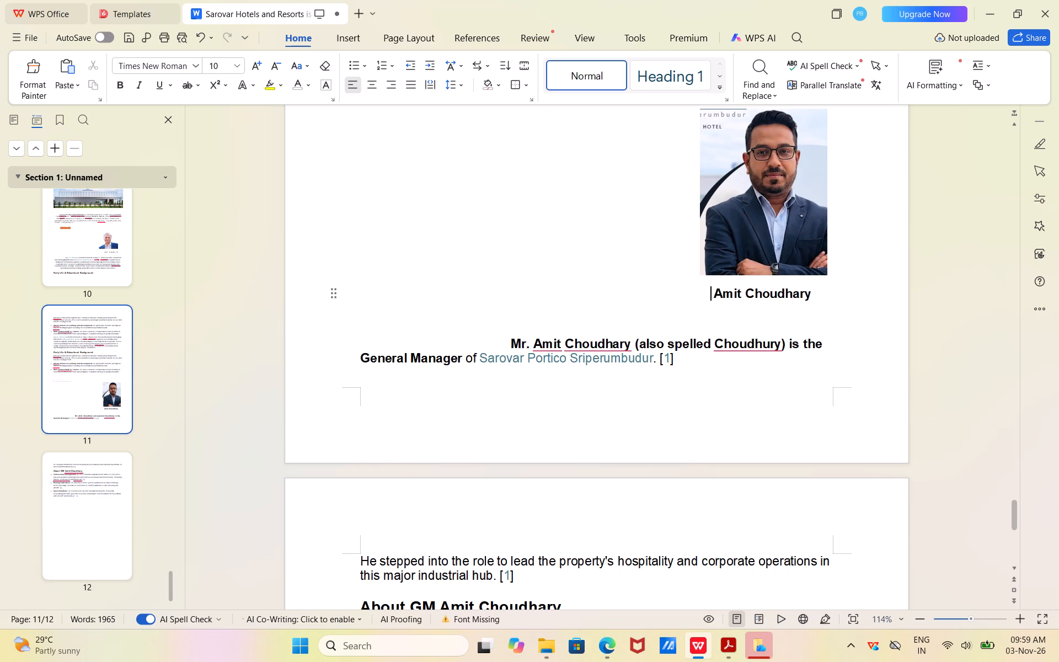
{"action": "key", "text": "space"}
{"action": "key", "text": "space"}
{"action": "key", "text": "space"}
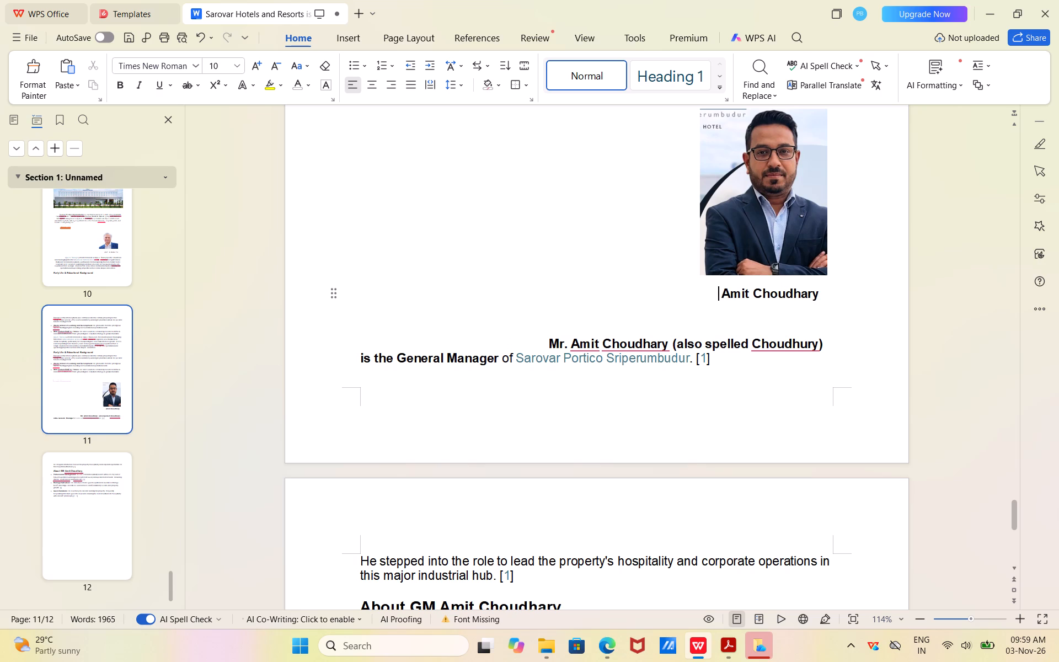
Delete the [1, 2] citation at the end of the Guest Relations bullet in the general manager's profile.
{"action": "scroll", "coordinate": [725, 392], "scroll_direction": "down", "scroll_amount": 1}
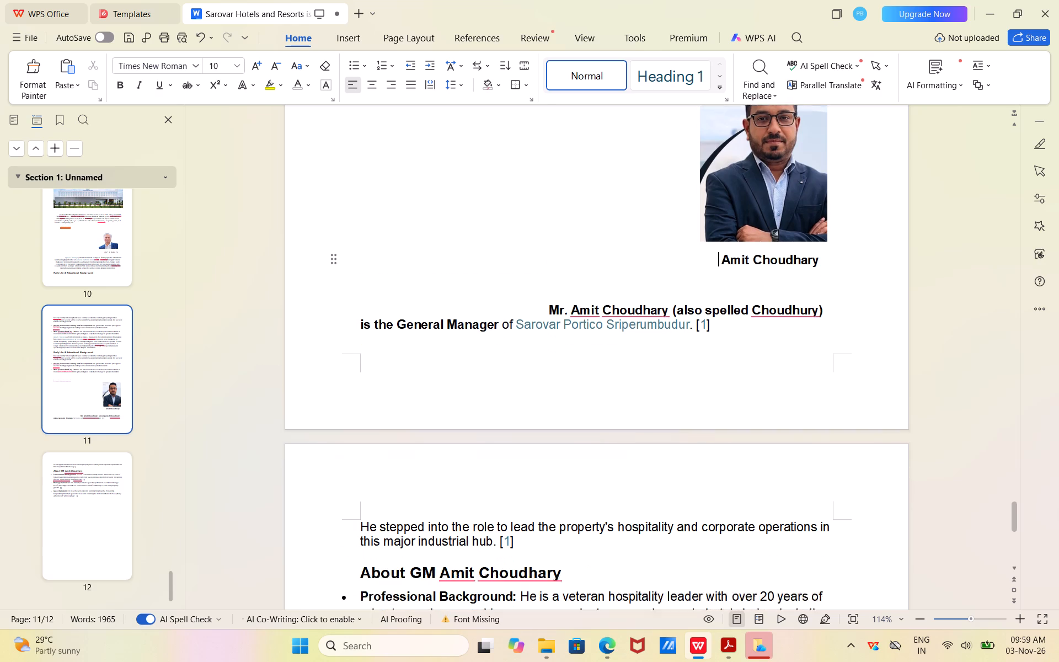
{"action": "scroll", "coordinate": [725, 392], "scroll_direction": "down", "scroll_amount": 3}
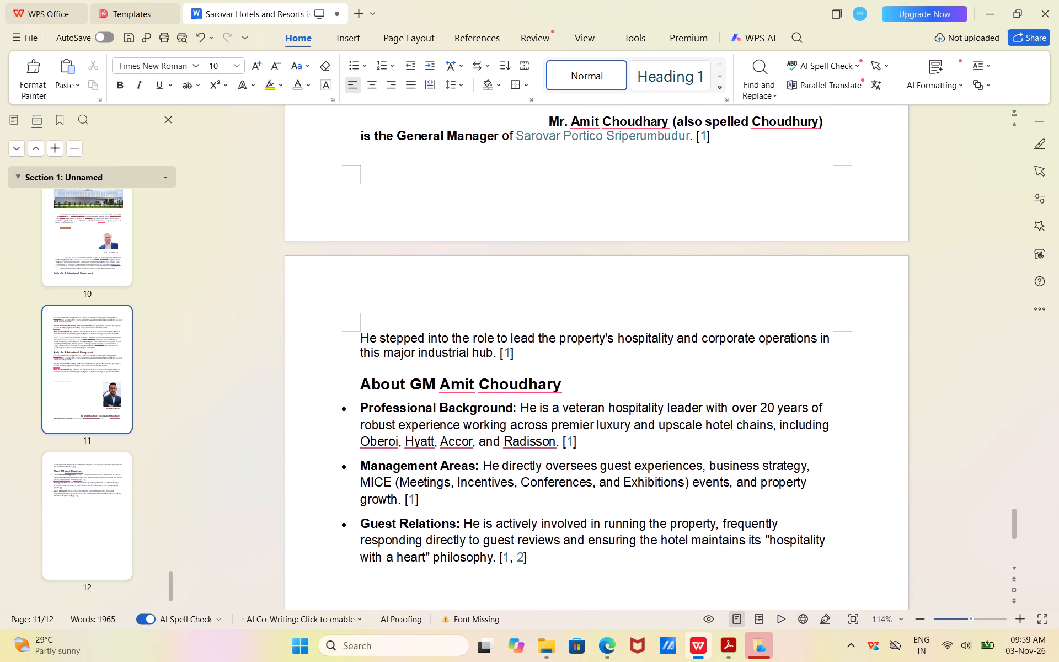
{"action": "scroll", "coordinate": [725, 392], "scroll_direction": "down", "scroll_amount": 3}
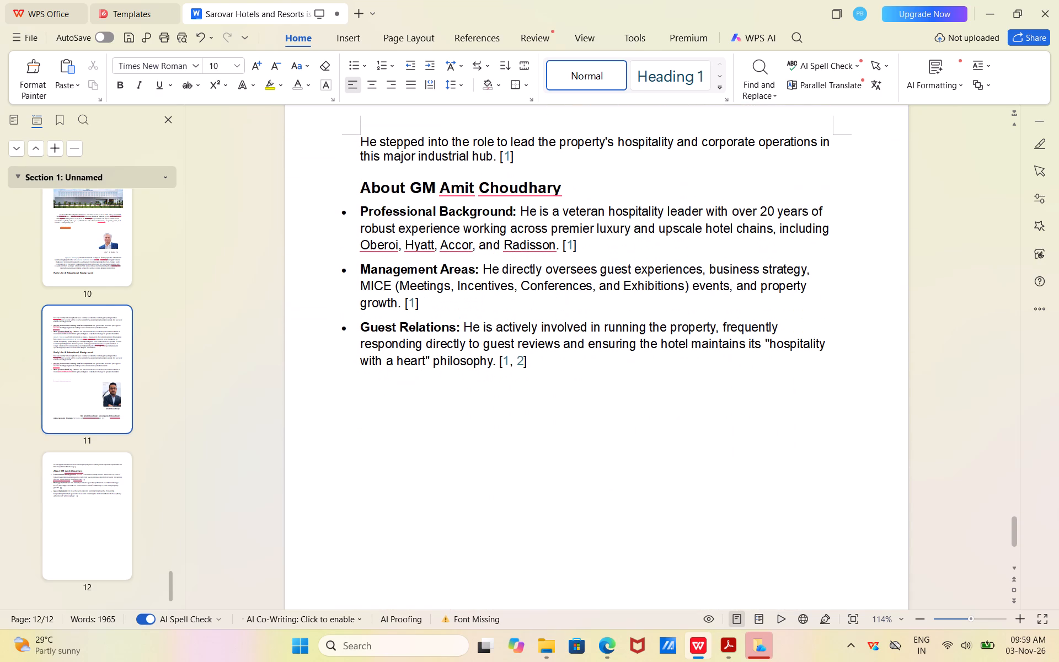
{"action": "scroll", "coordinate": [734, 661], "scroll_direction": "up", "scroll_amount": 2}
{"action": "right_click", "coordinate": [734, 661]}
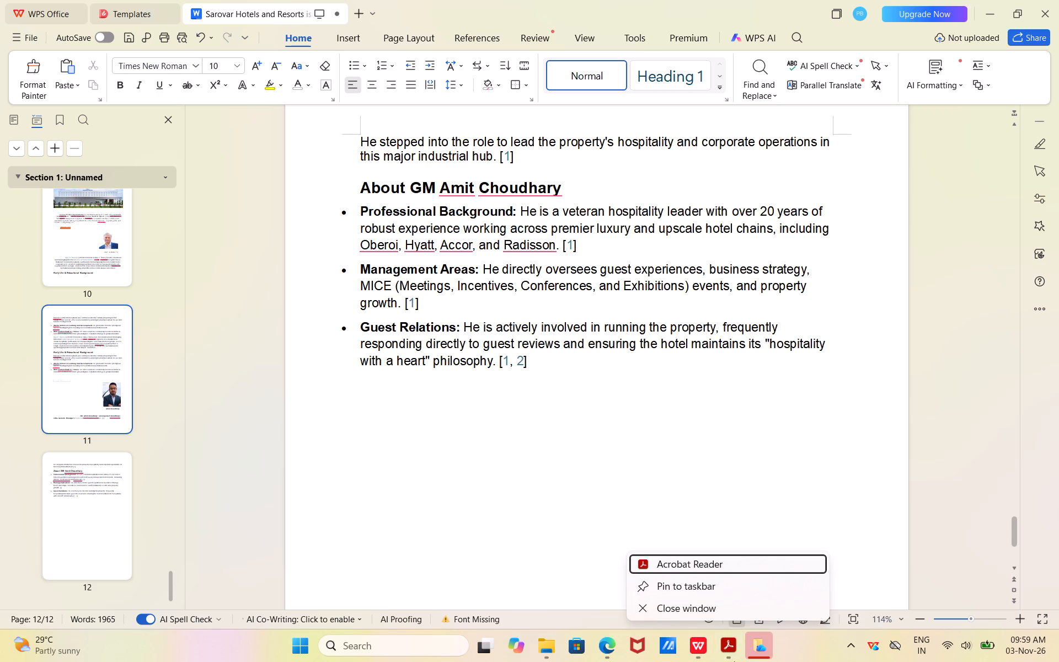
{"action": "left_click", "coordinate": [588, 551]}
{"action": "scroll", "coordinate": [588, 551], "scroll_direction": "down", "scroll_amount": 1}
{"action": "scroll", "coordinate": [600, 604], "scroll_direction": "up", "scroll_amount": 2}
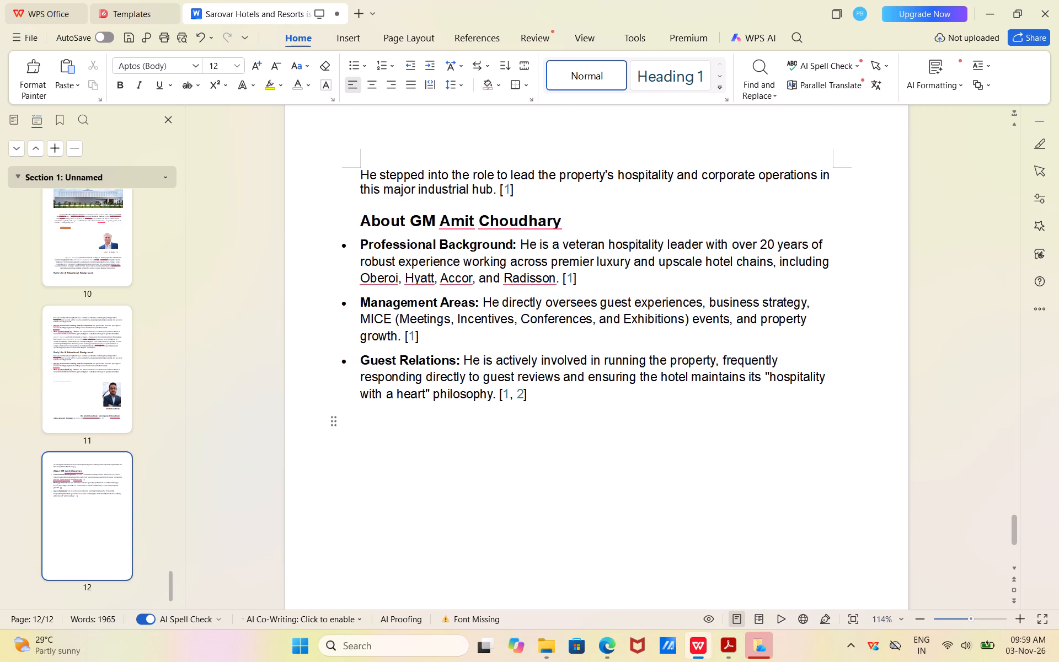
{"action": "left_click", "coordinate": [544, 396]}
{"action": "key", "text": "BackSpace"}
{"action": "key", "text": "BackSpace"}
{"action": "key", "text": "BackSpace"}
{"action": "key", "text": "BackSpace"}
{"action": "key", "text": "BackSpace"}
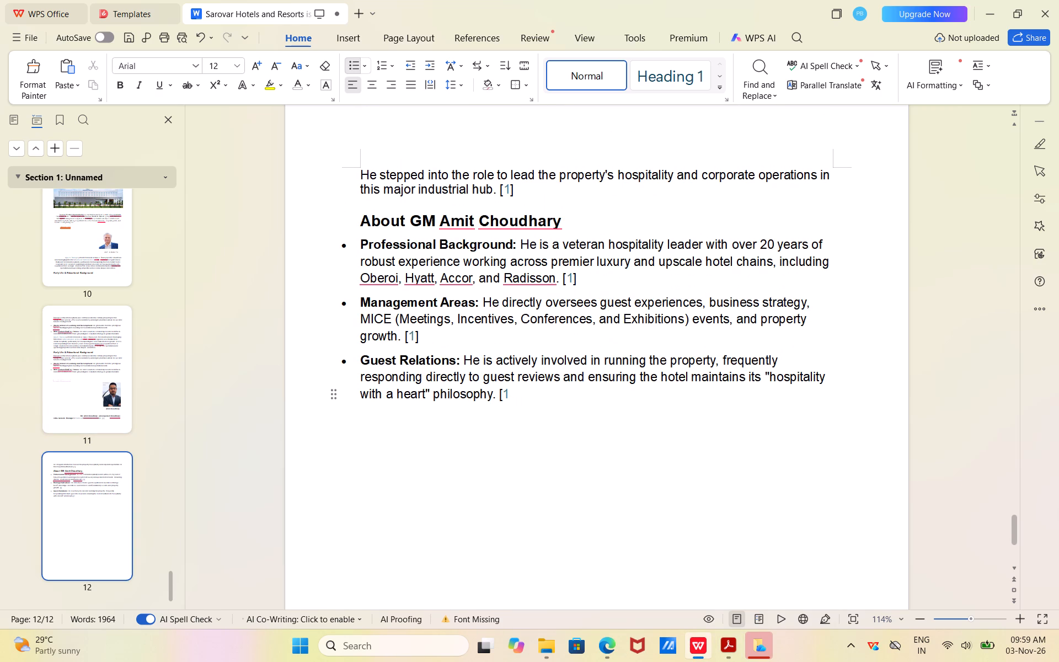
{"action": "key", "text": "BackSpace"}
{"action": "key", "text": "BackSpace"}
{"action": "key", "text": "BackSpace"}
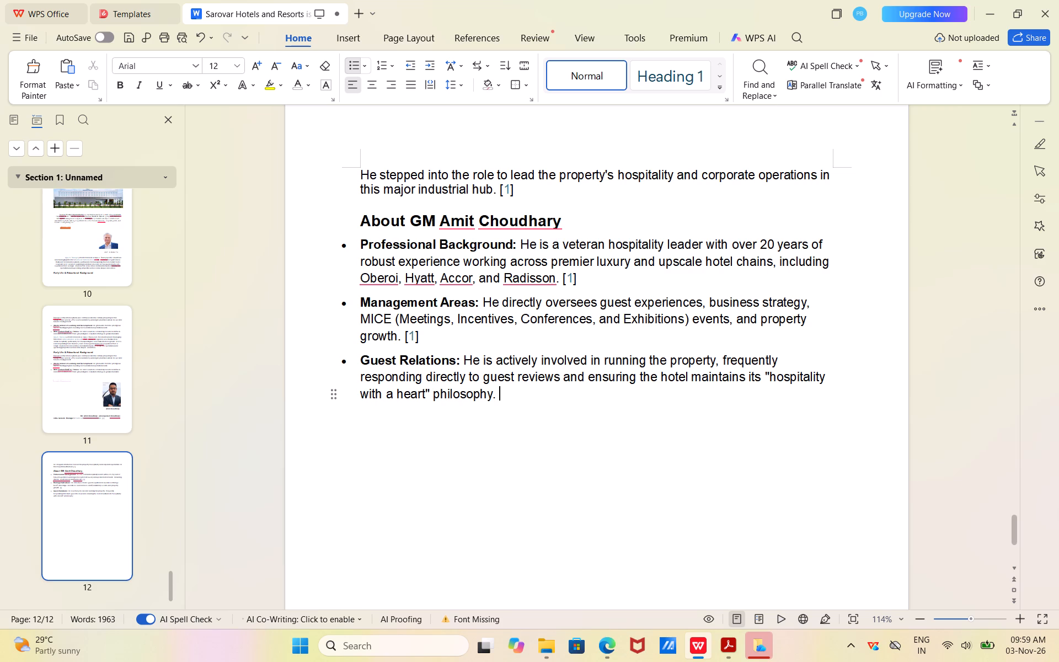
Delete the [1] citations at the end of the Management Areas and Professional Background bullets.
{"action": "left_click", "coordinate": [426, 332]}
{"action": "key", "text": "BackSpace"}
{"action": "key", "text": "BackSpace"}
{"action": "key", "text": "BackSpace"}
{"action": "key", "text": "BackSpace"}
{"action": "left_click", "coordinate": [587, 276]}
{"action": "key", "text": "BackSpace"}
{"action": "key", "text": "BackSpace"}
{"action": "key", "text": "BackSpace"}
{"action": "key", "text": "BackSpace"}
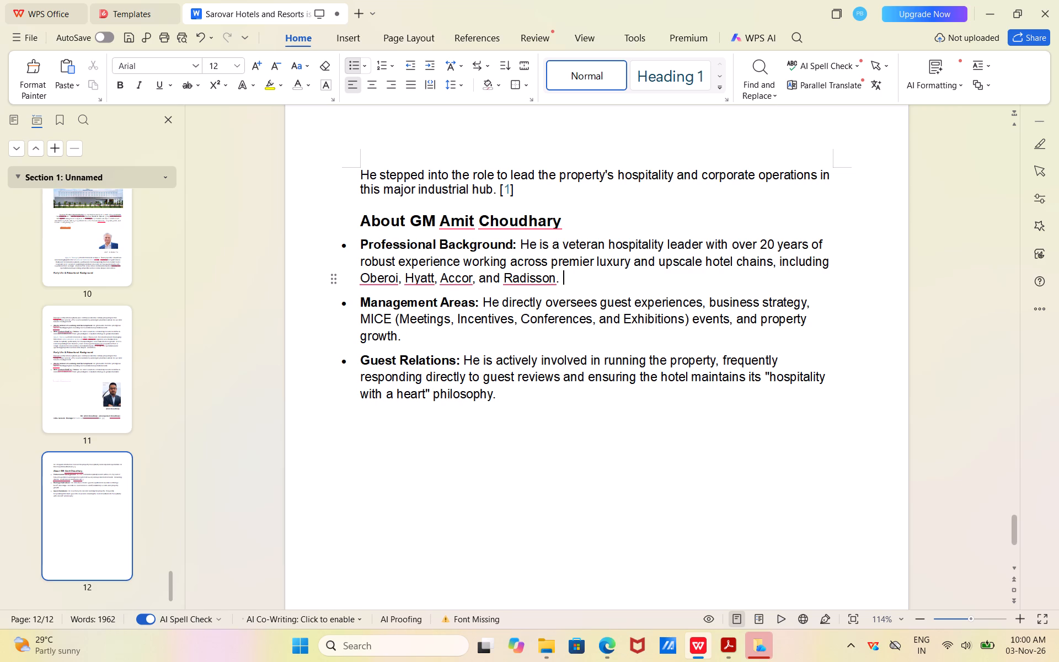
Delete the [1] citations after "this major industrial hub." and after "Sarovar Portico Sriperumbudur." in the general manager's introduction.
{"action": "left_click", "coordinate": [526, 188]}
{"action": "key", "text": "BackSpace"}
{"action": "key", "text": "BackSpace"}
{"action": "key", "text": "BackSpace"}
{"action": "key", "text": "BackSpace"}
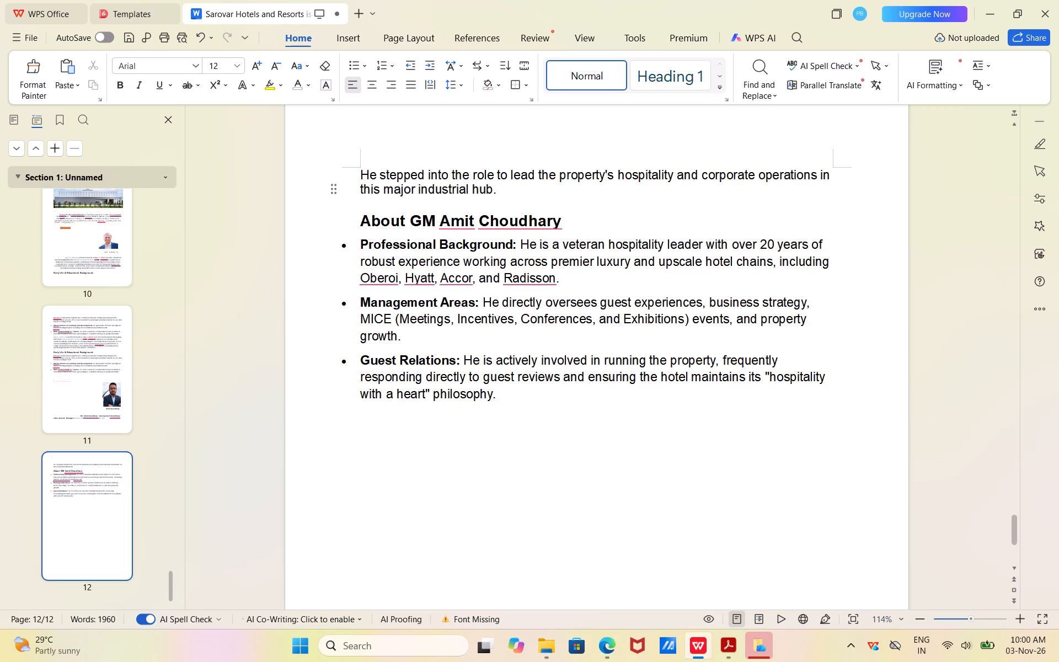
{"action": "scroll", "coordinate": [526, 188], "scroll_direction": "up", "scroll_amount": 3}
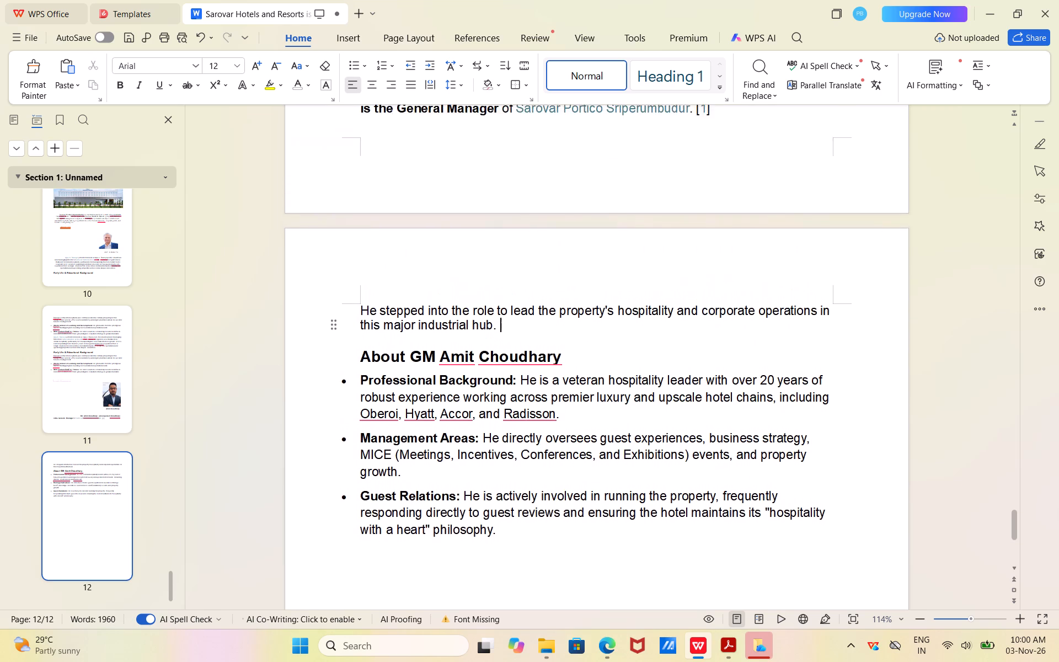
{"action": "scroll", "coordinate": [526, 188], "scroll_direction": "up", "scroll_amount": 2}
{"action": "left_click", "coordinate": [735, 221]}
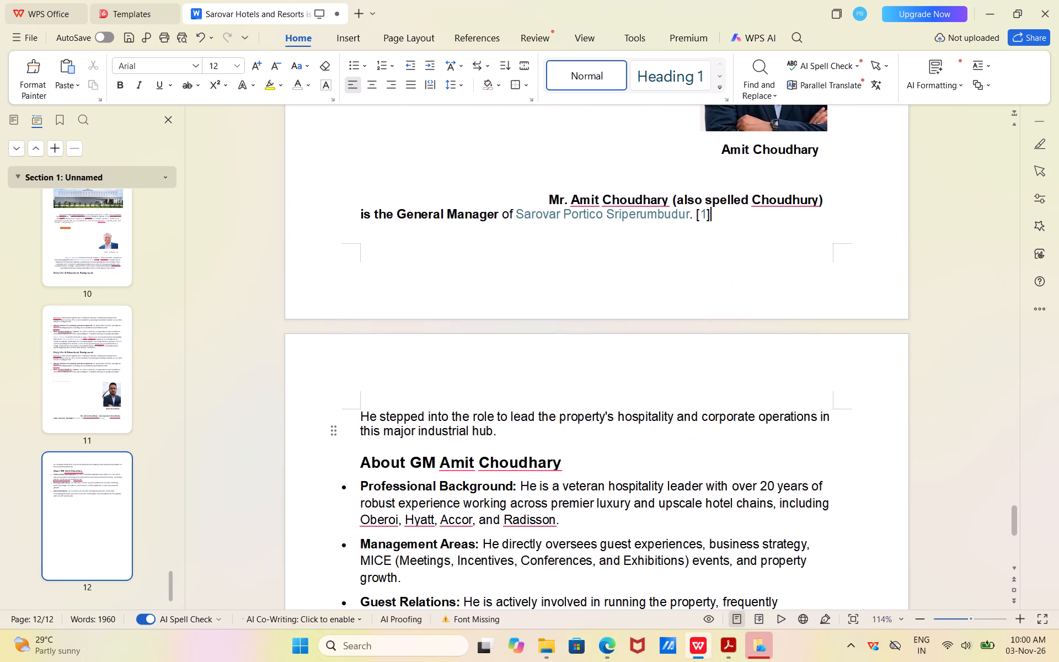
{"action": "key", "text": "BackSpace"}
{"action": "key", "text": "BackSpace"}
{"action": "key", "text": "BackSpace"}
{"action": "key", "text": "BackSpace"}
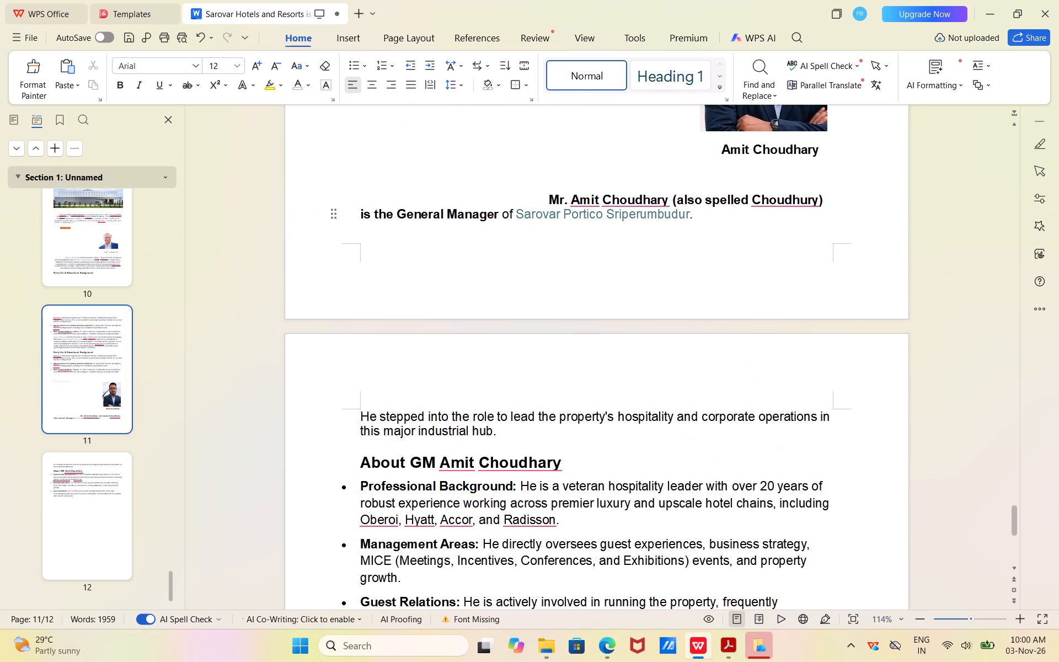
Adjust the spacing before the chairman's name so it sits roughly centred beneath his portrait.
{"action": "scroll", "coordinate": [735, 221], "scroll_direction": "up", "scroll_amount": 4}
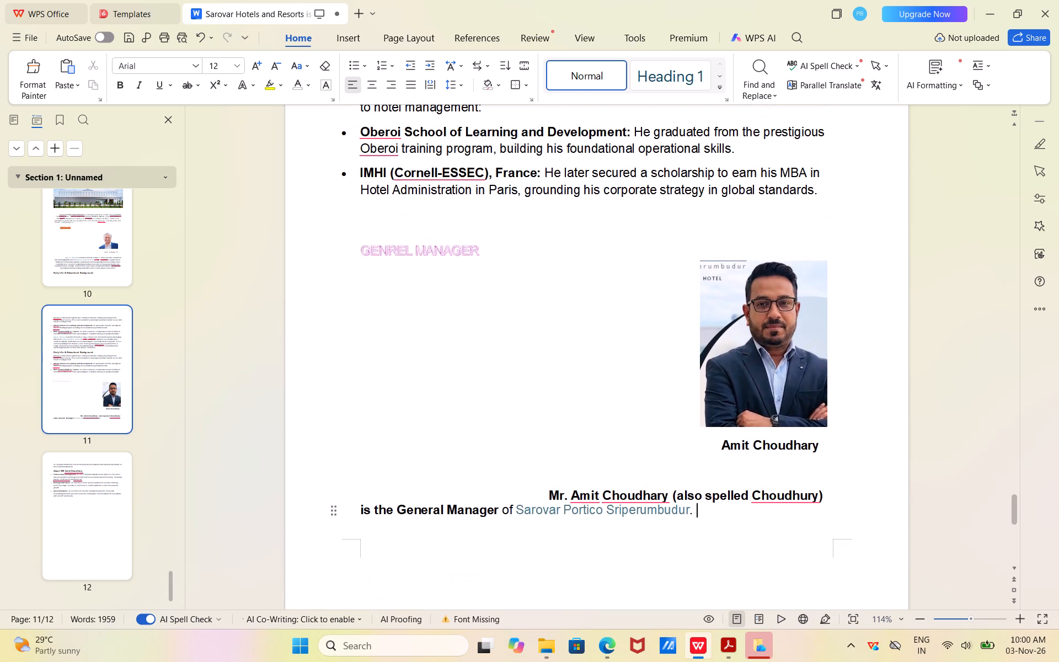
{"action": "scroll", "coordinate": [735, 225], "scroll_direction": "up", "scroll_amount": 8}
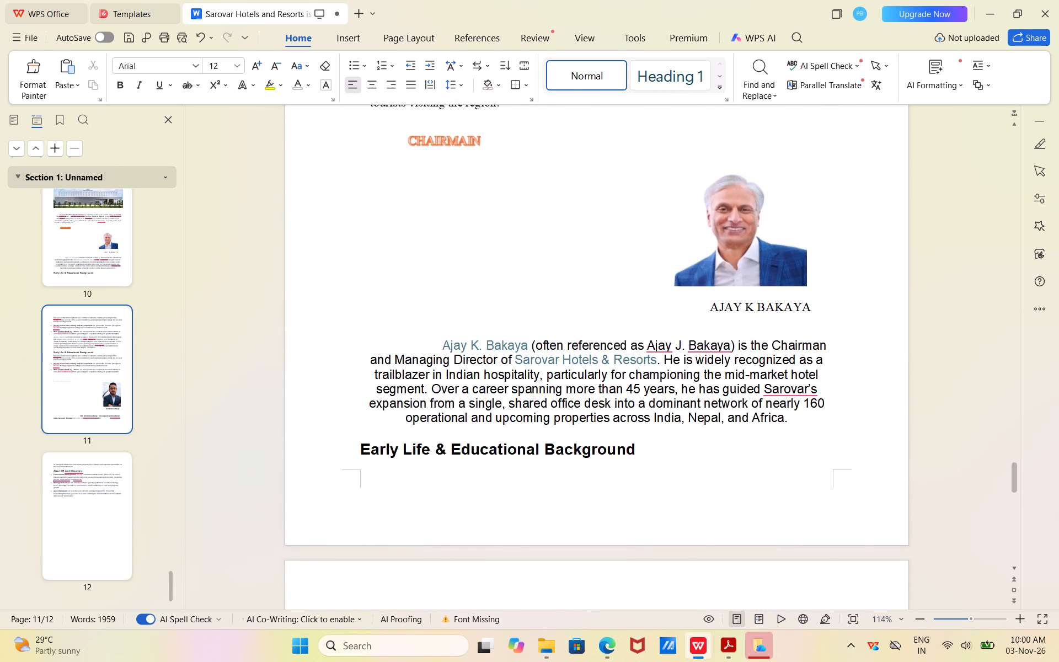
{"action": "scroll", "coordinate": [735, 225], "scroll_direction": "up", "scroll_amount": 4}
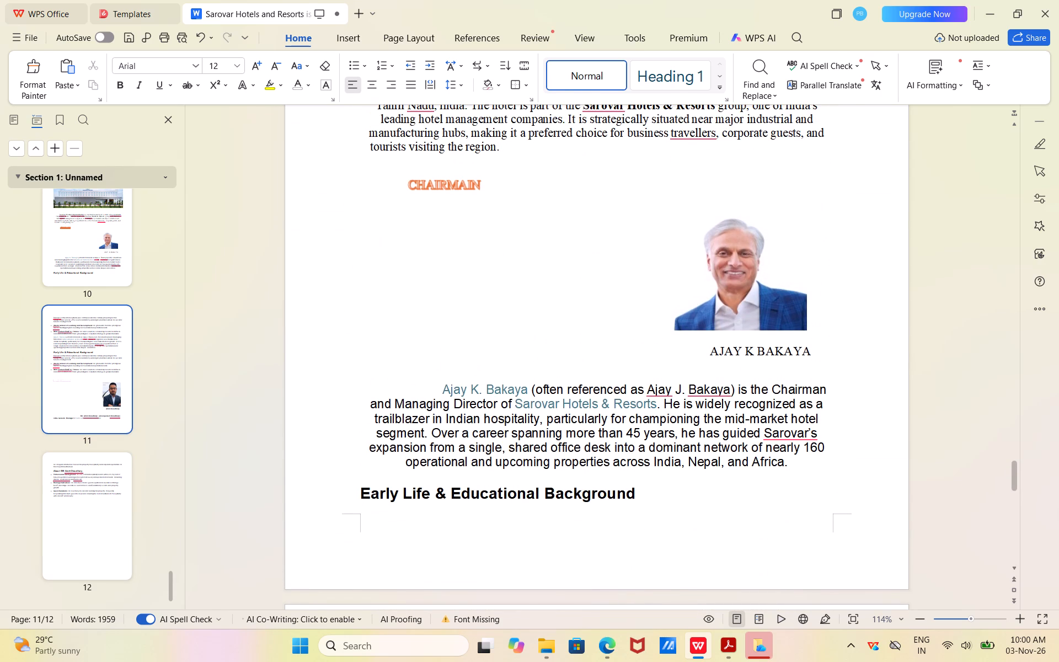
{"action": "left_click", "coordinate": [707, 348]}
{"action": "key", "text": "BackSpace"}
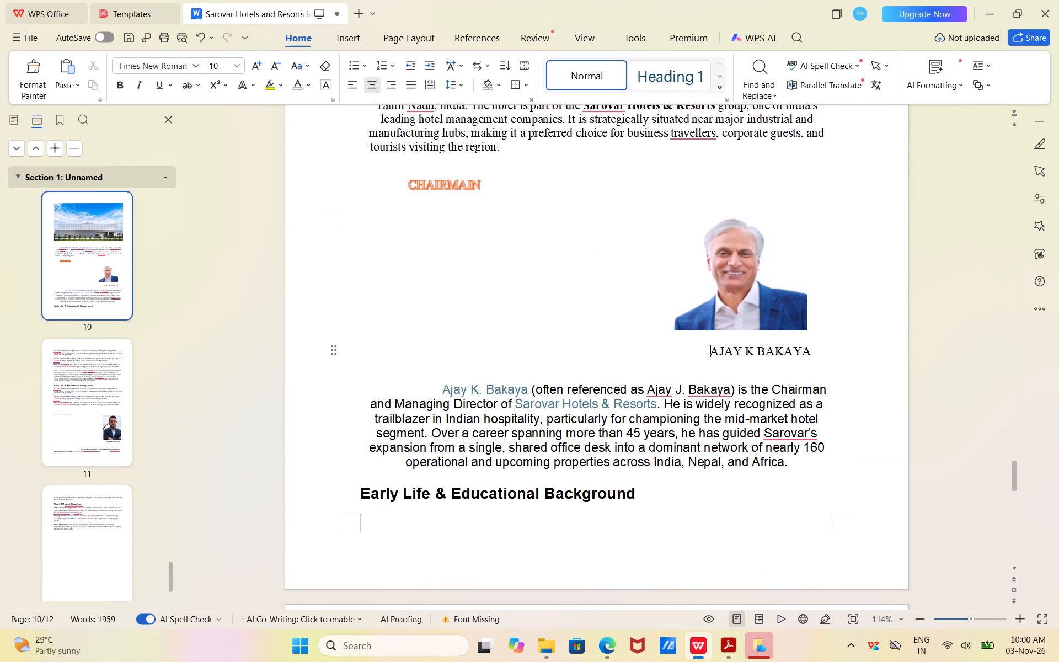
{"action": "key", "text": "space"}
{"action": "key", "text": "space"}
{"action": "key", "text": "space"}
{"action": "key", "text": "space"}
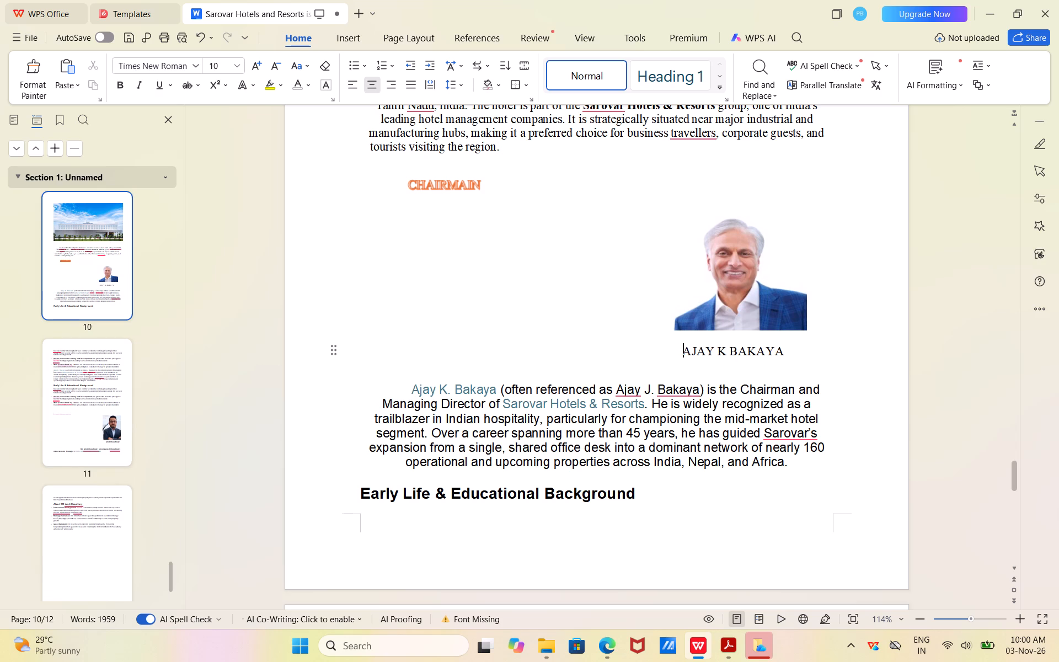
{"action": "key", "text": "space"}
{"action": "key", "text": "space"}
{"action": "key", "text": "space"}
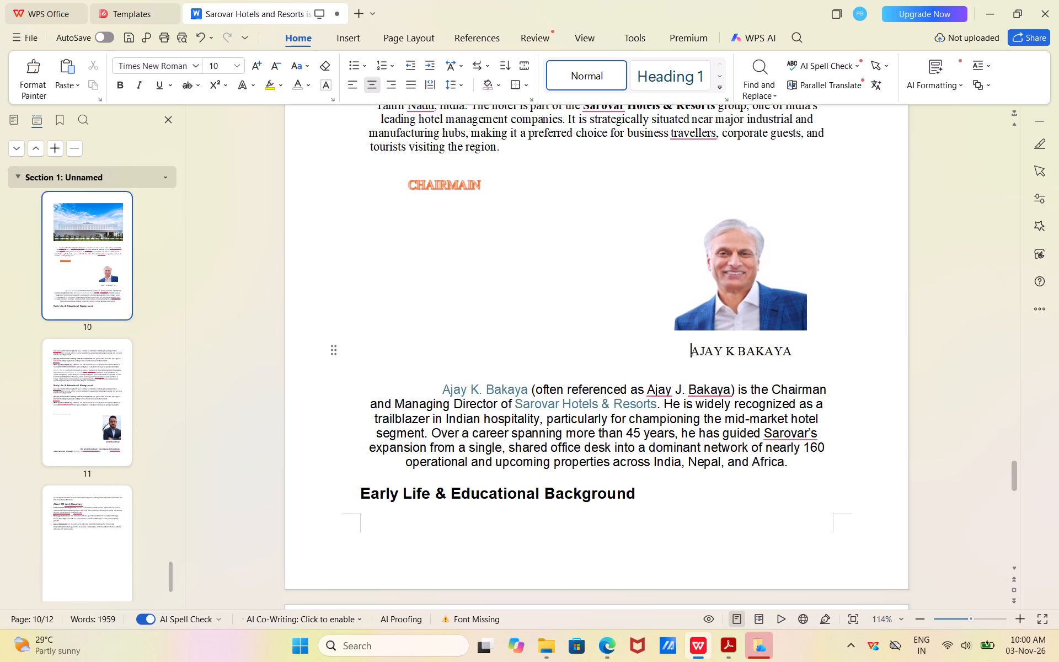
Add the heading "ABOUT HOTEL" on the line below the Guest Relations bullet in the general manager's profile.
{"action": "scroll", "coordinate": [707, 348], "scroll_direction": "down", "scroll_amount": 7}
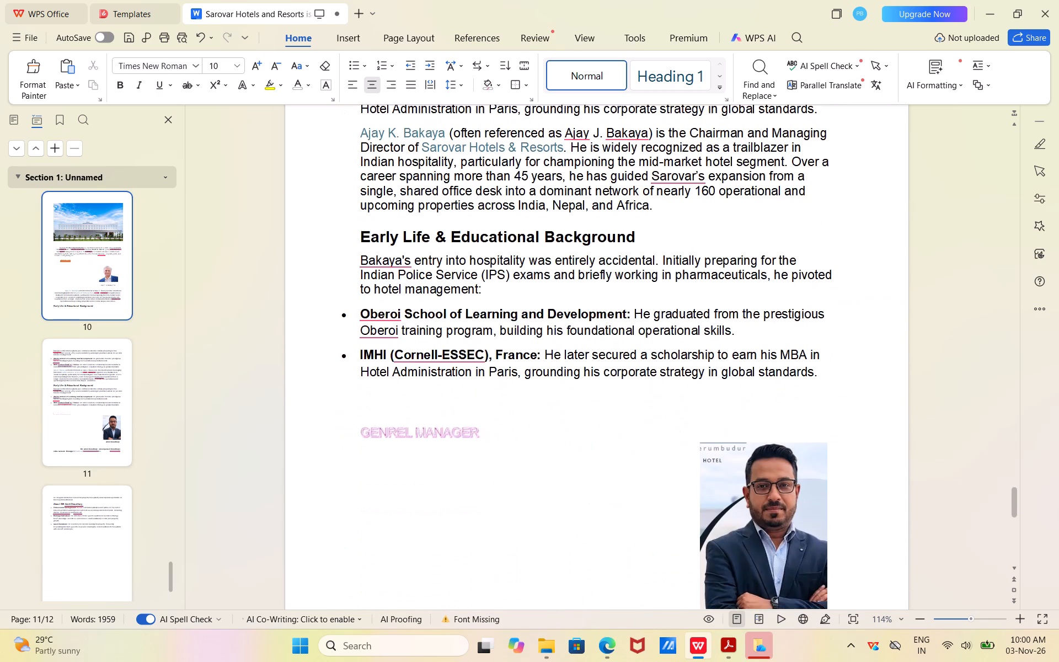
{"action": "scroll", "coordinate": [707, 348], "scroll_direction": "down", "scroll_amount": 9}
{"action": "scroll", "coordinate": [707, 348], "scroll_direction": "up", "scroll_amount": 1}
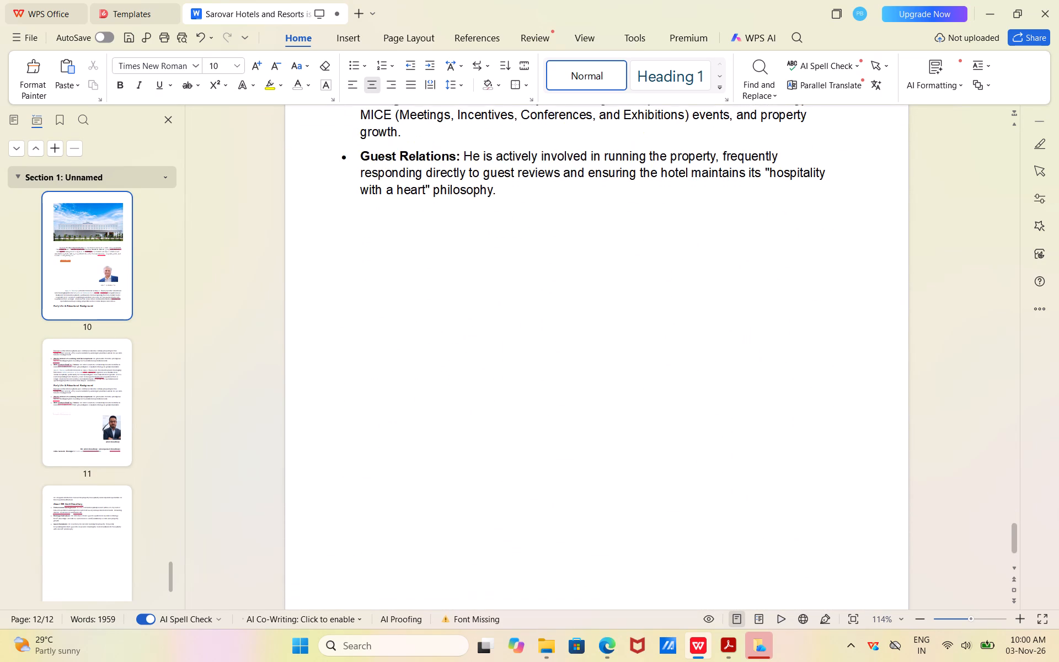
{"action": "scroll", "coordinate": [707, 348], "scroll_direction": "up", "scroll_amount": 2}
{"action": "left_click", "coordinate": [366, 280]}
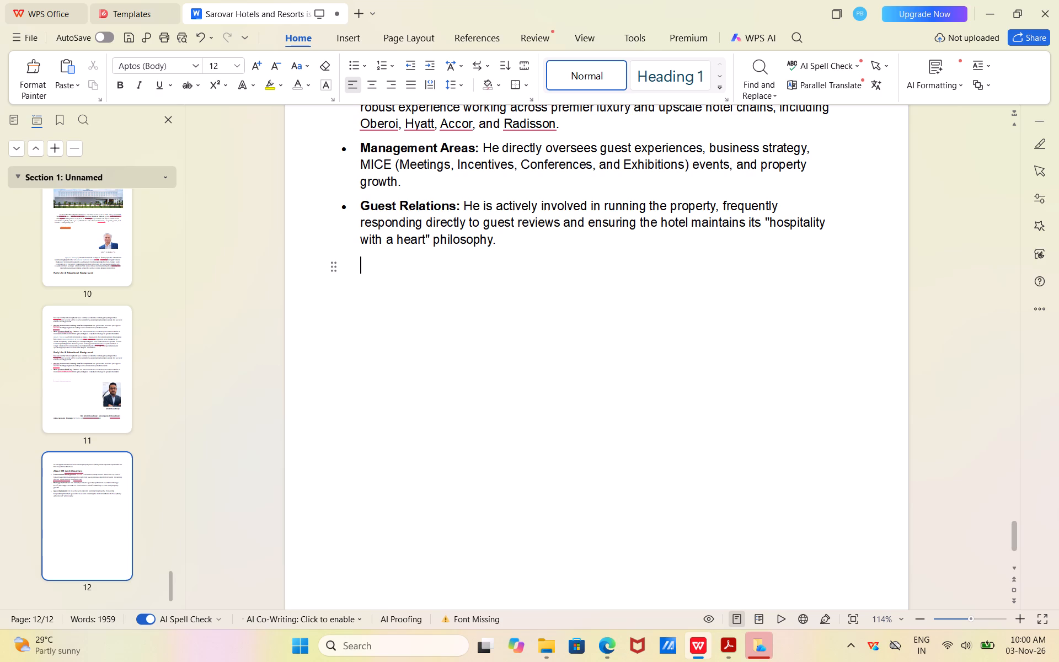
{"action": "key", "text": "b"}
{"action": "key", "text": "BackSpace"}
{"action": "type", "text": "ABOU"}
{"action": "type", "text": "T"}
{"action": "key", "text": "space"}
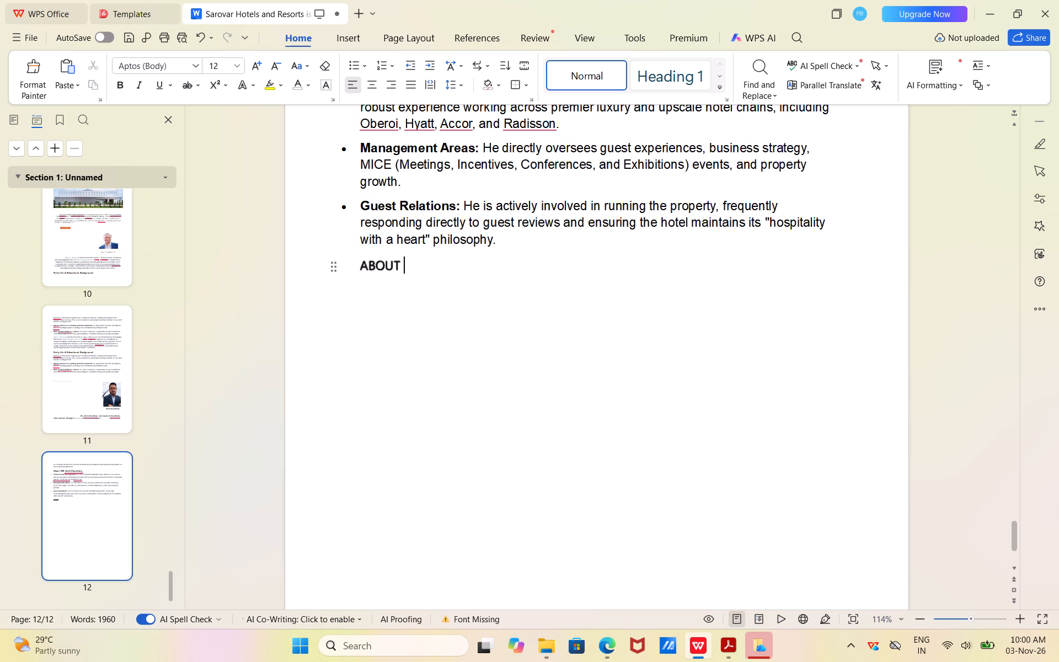
{"action": "type", "text": "HOTEL"}
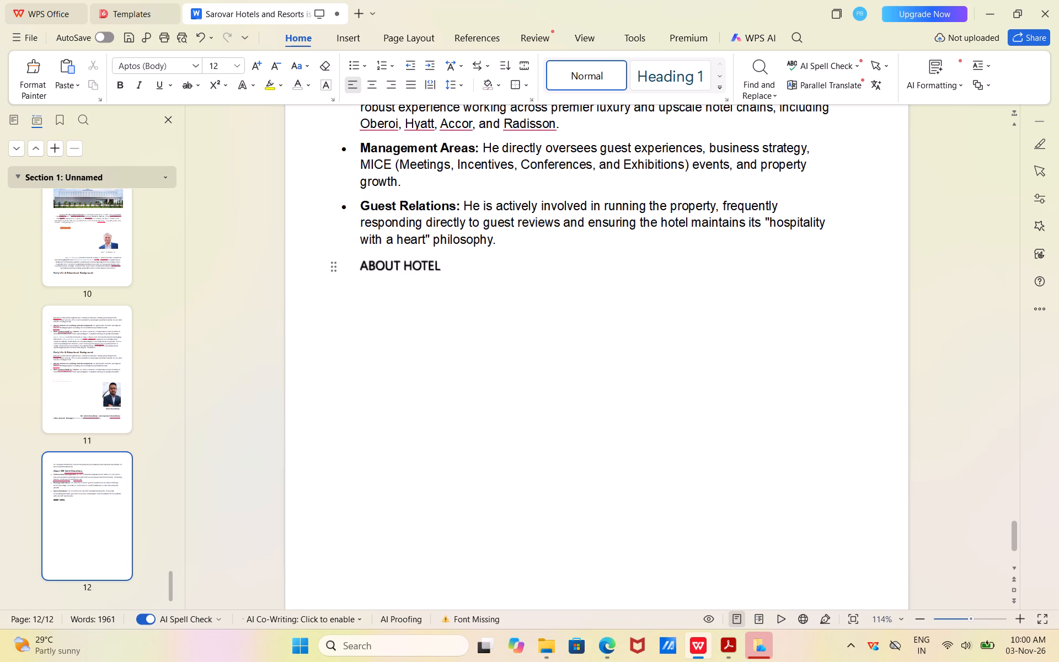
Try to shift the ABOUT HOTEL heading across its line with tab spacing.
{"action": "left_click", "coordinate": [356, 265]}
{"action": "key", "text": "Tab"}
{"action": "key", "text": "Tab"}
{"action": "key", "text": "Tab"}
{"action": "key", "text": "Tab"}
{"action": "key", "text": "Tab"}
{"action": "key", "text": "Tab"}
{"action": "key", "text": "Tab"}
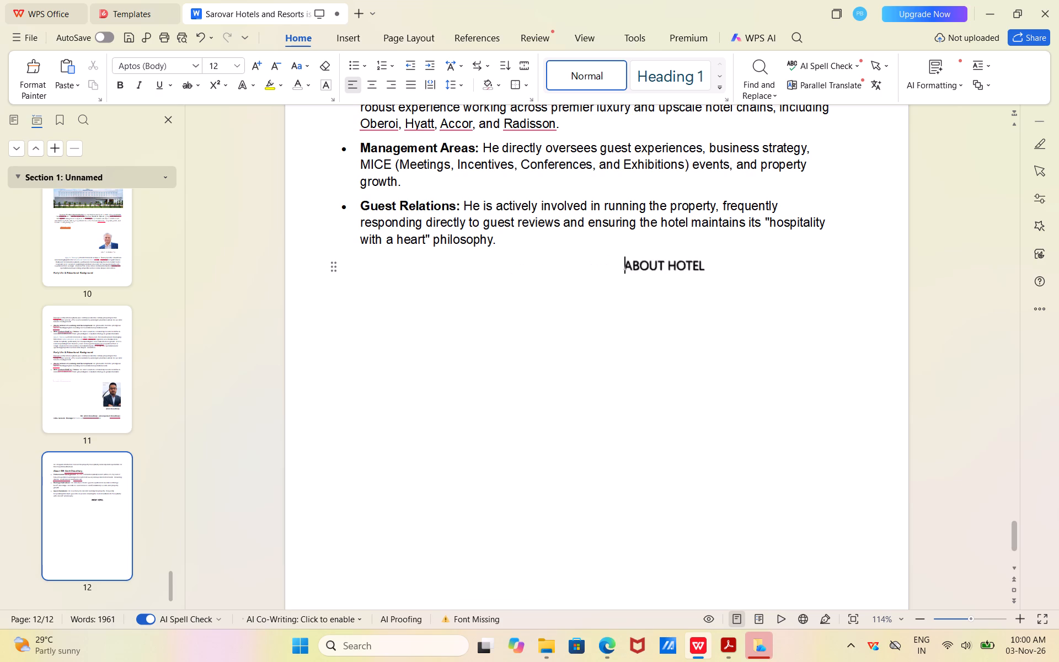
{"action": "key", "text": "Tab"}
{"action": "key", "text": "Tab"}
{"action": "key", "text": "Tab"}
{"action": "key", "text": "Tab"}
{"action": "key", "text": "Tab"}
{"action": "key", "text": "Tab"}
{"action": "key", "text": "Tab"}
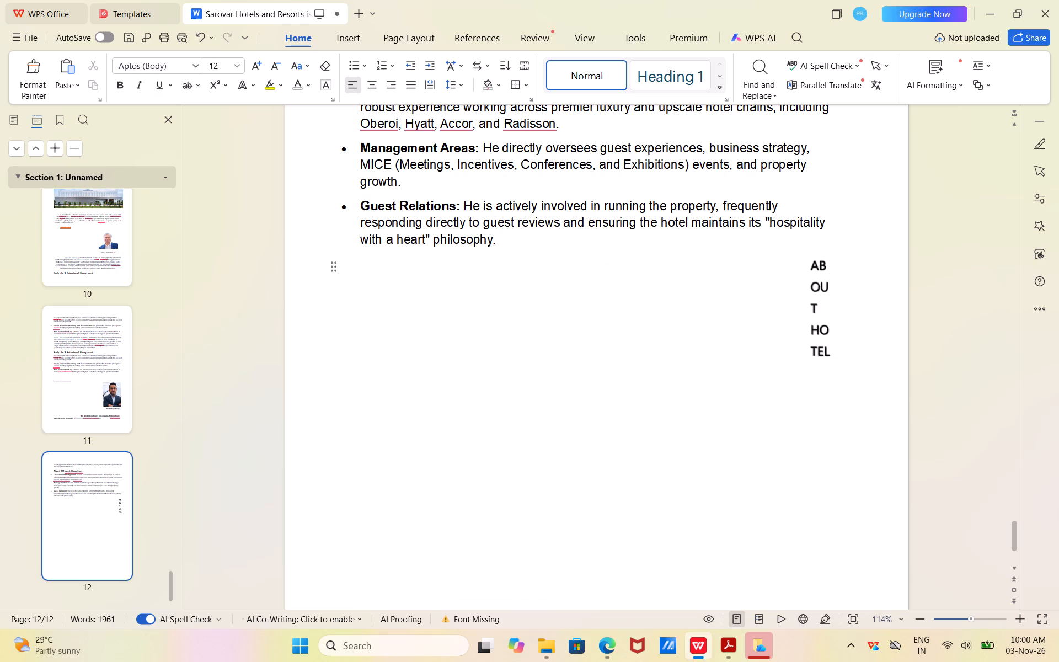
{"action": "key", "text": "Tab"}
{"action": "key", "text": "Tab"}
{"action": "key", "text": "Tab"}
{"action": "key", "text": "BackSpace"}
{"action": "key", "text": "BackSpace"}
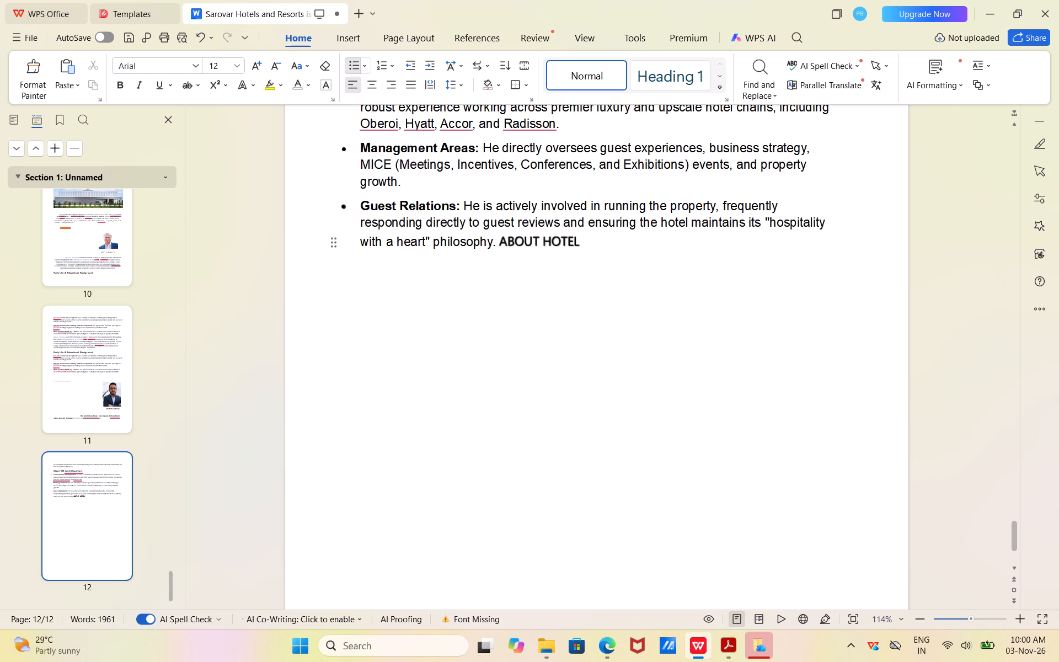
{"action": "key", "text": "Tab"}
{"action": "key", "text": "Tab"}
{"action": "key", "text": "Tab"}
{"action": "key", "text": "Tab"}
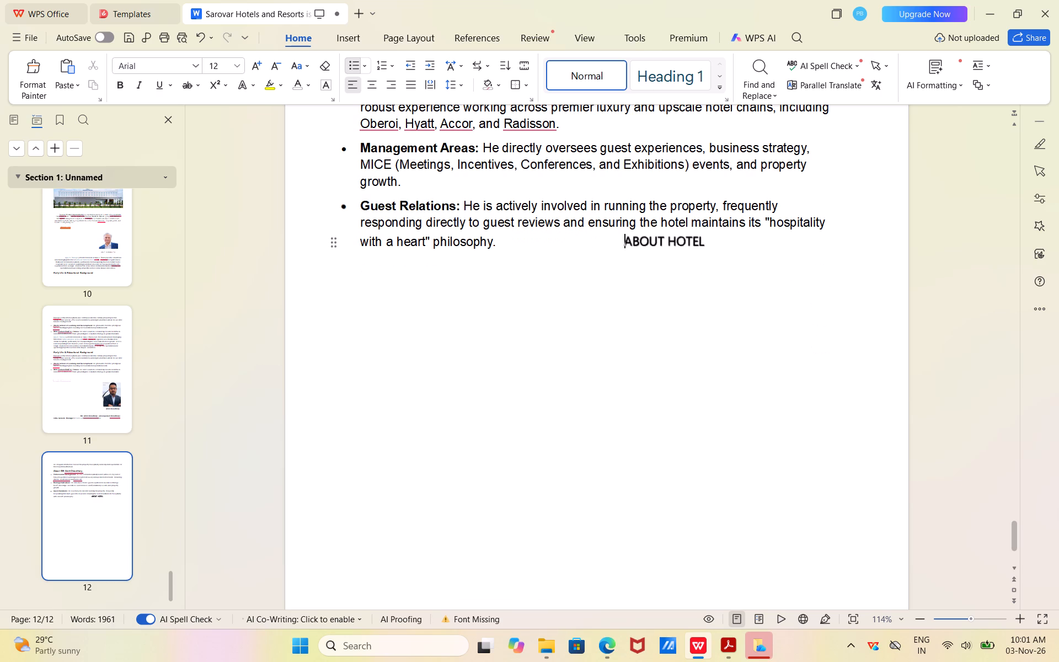
Place the ABOUT HOTEL heading on its own unbulleted line, with one blank unbulleted line between it and the Guest Relations bullet.
{"action": "key", "text": "Return"}
{"action": "key", "text": "Return"}
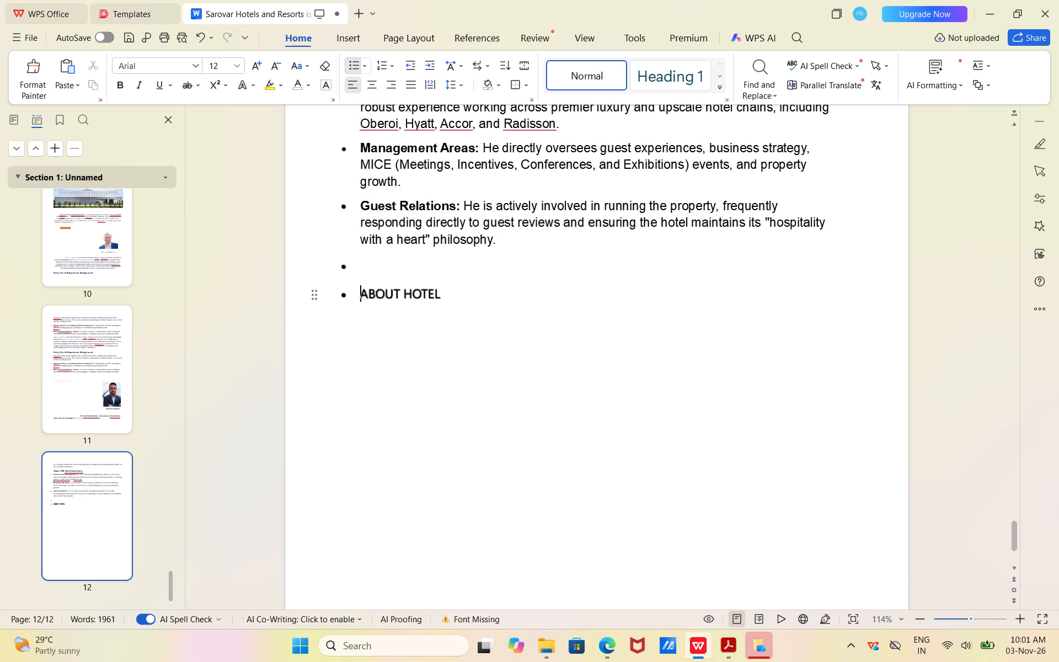
{"action": "key", "text": "BackSpace"}
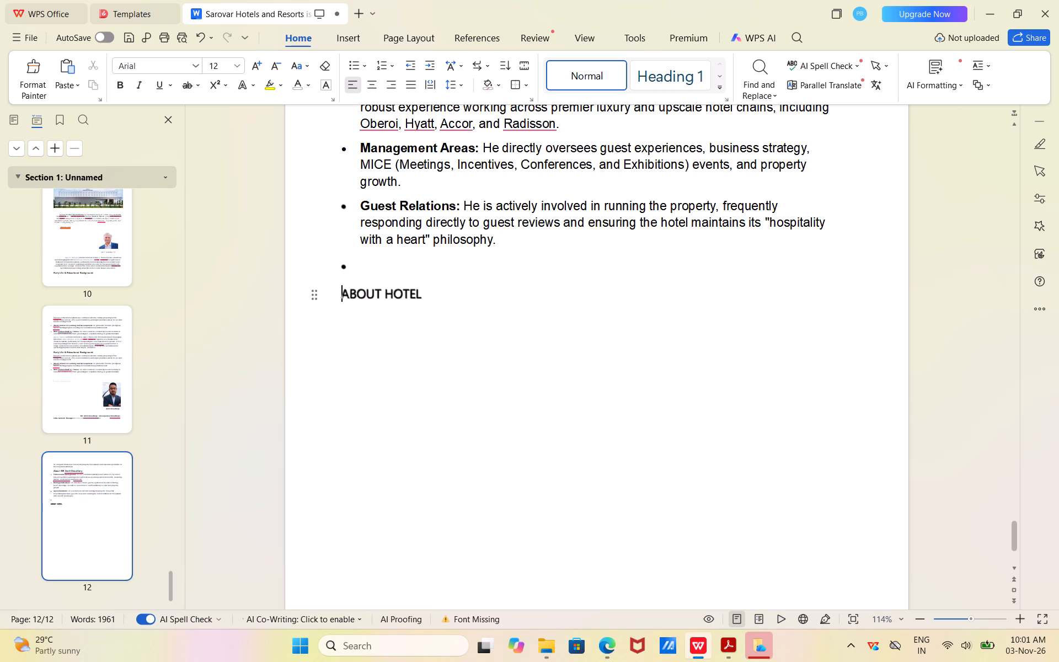
{"action": "left_click", "coordinate": [357, 265]}
{"action": "key", "text": "BackSpace"}
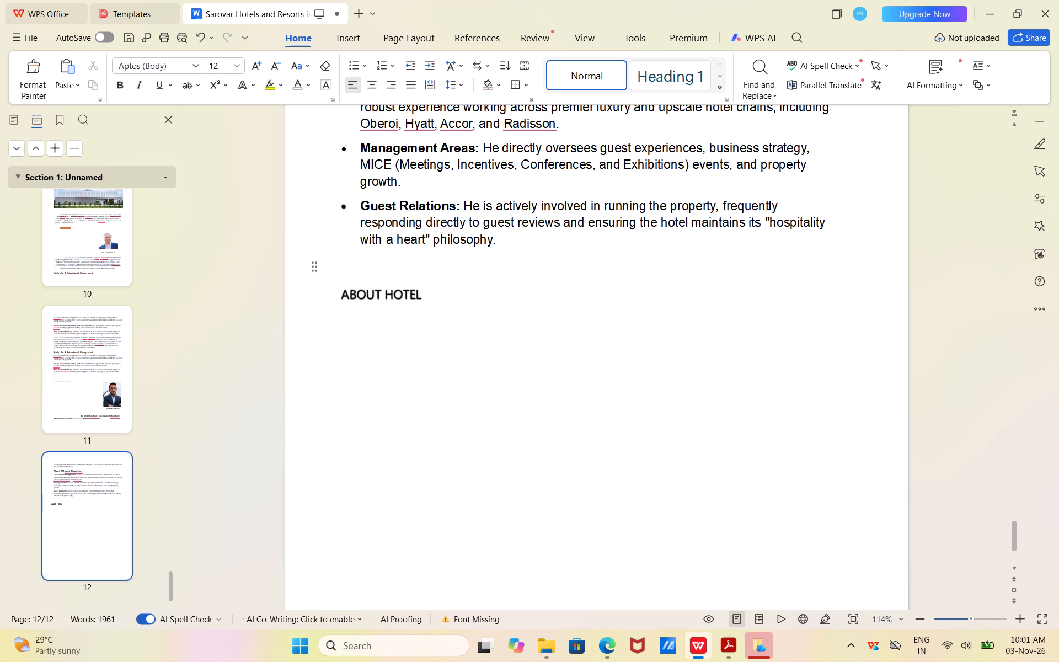
Add tab spacing after the ABOUT HOTEL heading until the insertion point wraps to an indented position on the line below.
{"action": "left_click", "coordinate": [456, 372]}
{"action": "key", "text": "Tab"}
{"action": "key", "text": "Tab"}
{"action": "key", "text": "Tab"}
{"action": "key", "text": "Tab"}
{"action": "key", "text": "Tab"}
{"action": "key", "text": "Tab"}
{"action": "key", "text": "Tab"}
{"action": "key", "text": "Tab"}
{"action": "key", "text": "Tab"}
{"action": "key", "text": "Tab"}
{"action": "key", "text": "Tab"}
{"action": "key", "text": "Tab"}
Switch from the WPS report to the hotel internship project PDF in Acrobat Reader.
{"action": "key", "text": "alt+Tab"}
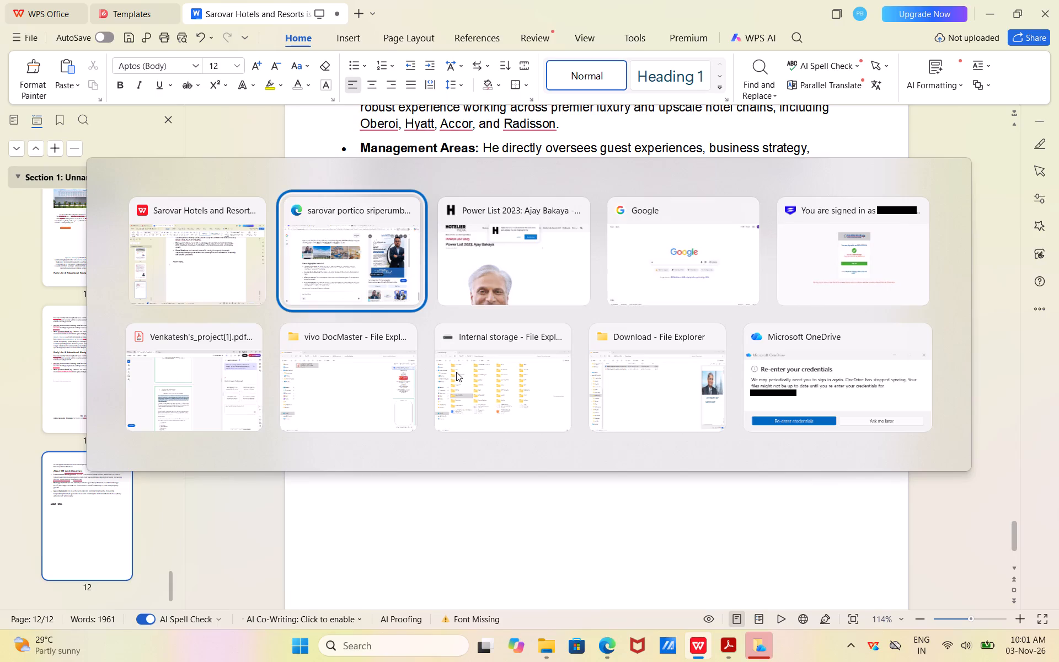
{"action": "left_click", "coordinate": [208, 402], "text": "alt"}
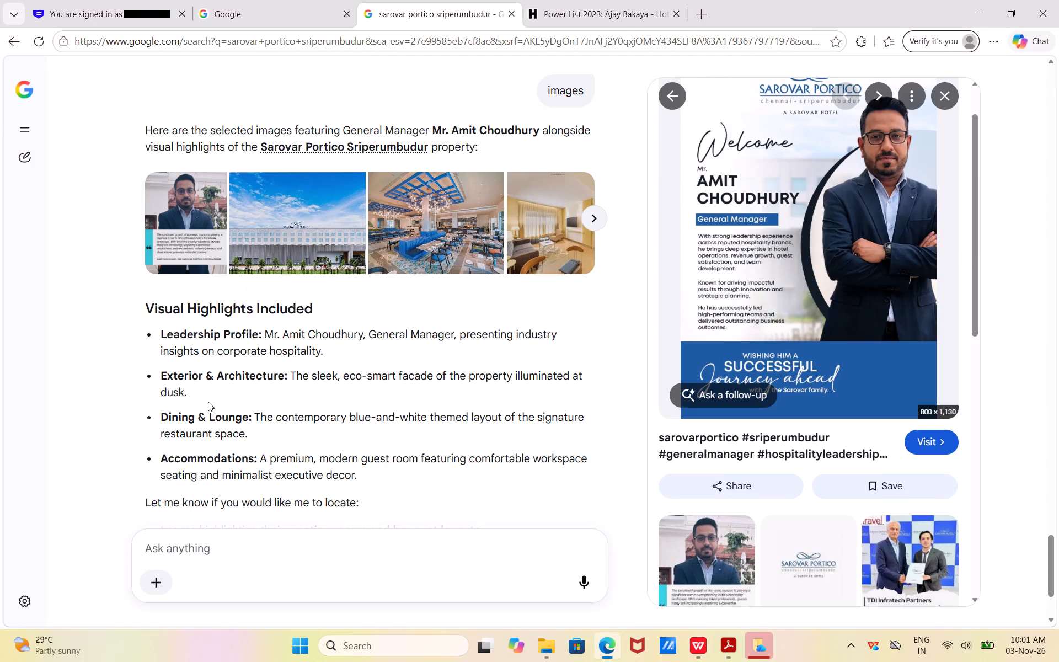
{"action": "key", "text": "alt+Tab"}
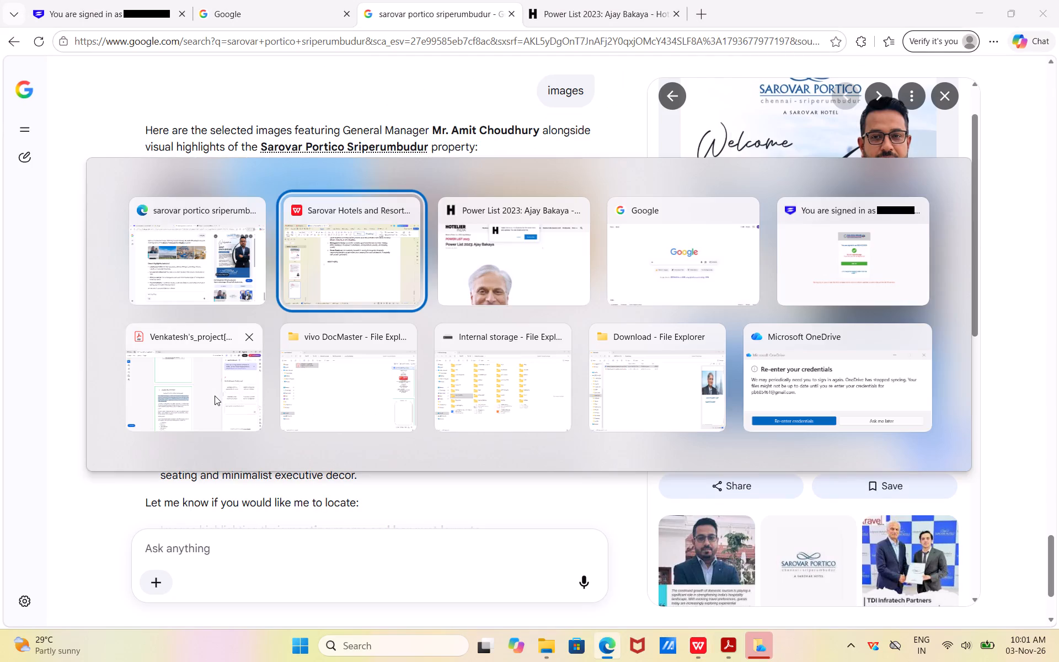
{"action": "key", "text": "alt+Tab"}
{"action": "key", "text": "alt+Tab"}
{"action": "key", "text": "alt+Tab"}
{"action": "key", "text": "alt+Tab"}
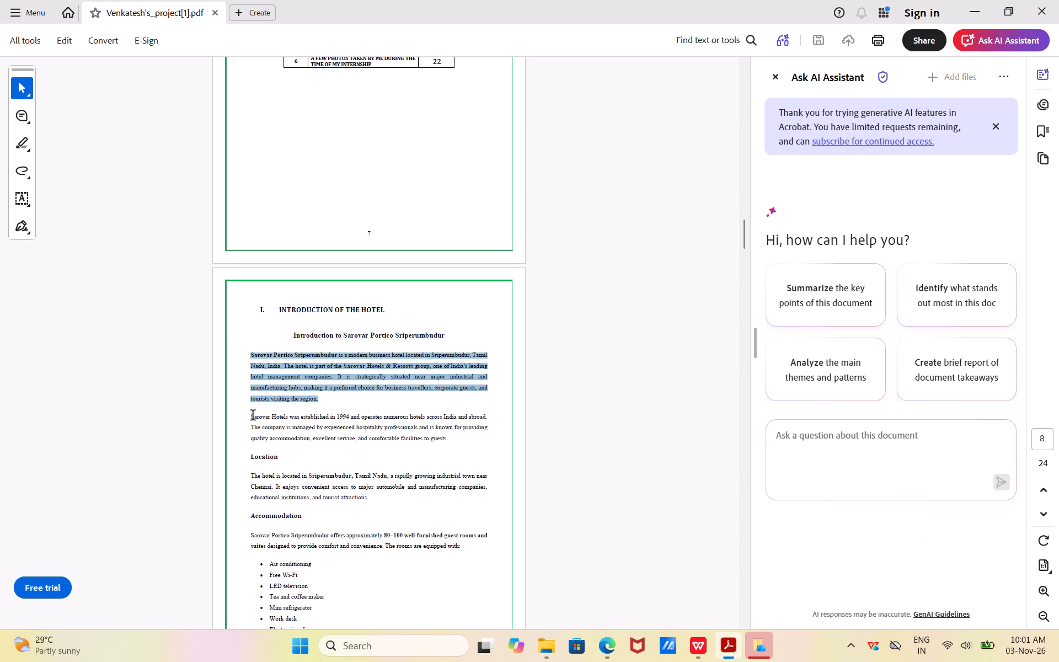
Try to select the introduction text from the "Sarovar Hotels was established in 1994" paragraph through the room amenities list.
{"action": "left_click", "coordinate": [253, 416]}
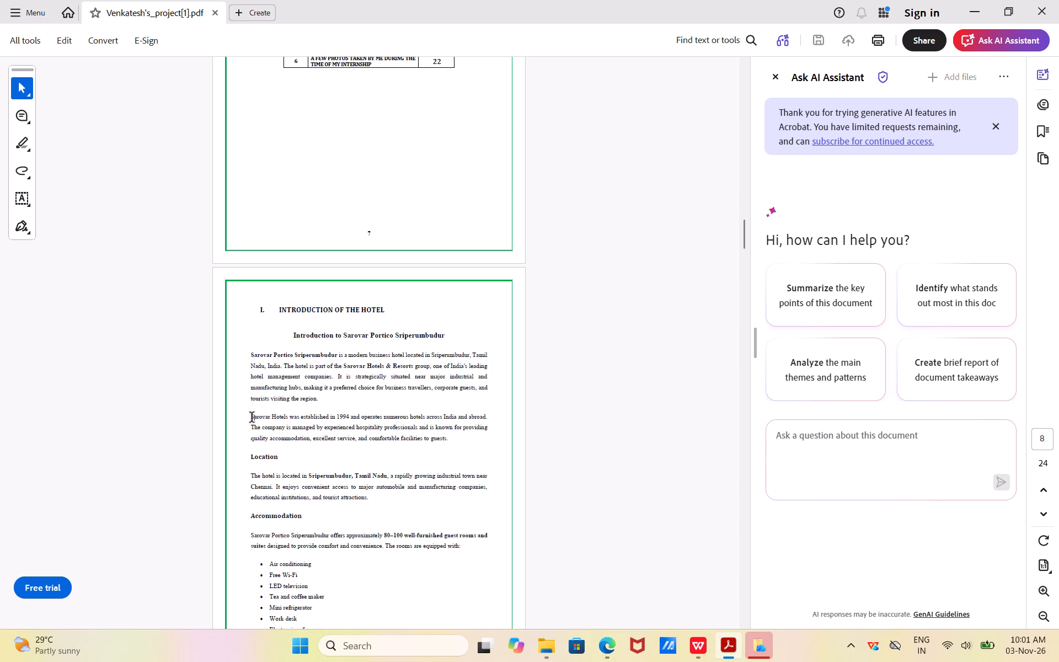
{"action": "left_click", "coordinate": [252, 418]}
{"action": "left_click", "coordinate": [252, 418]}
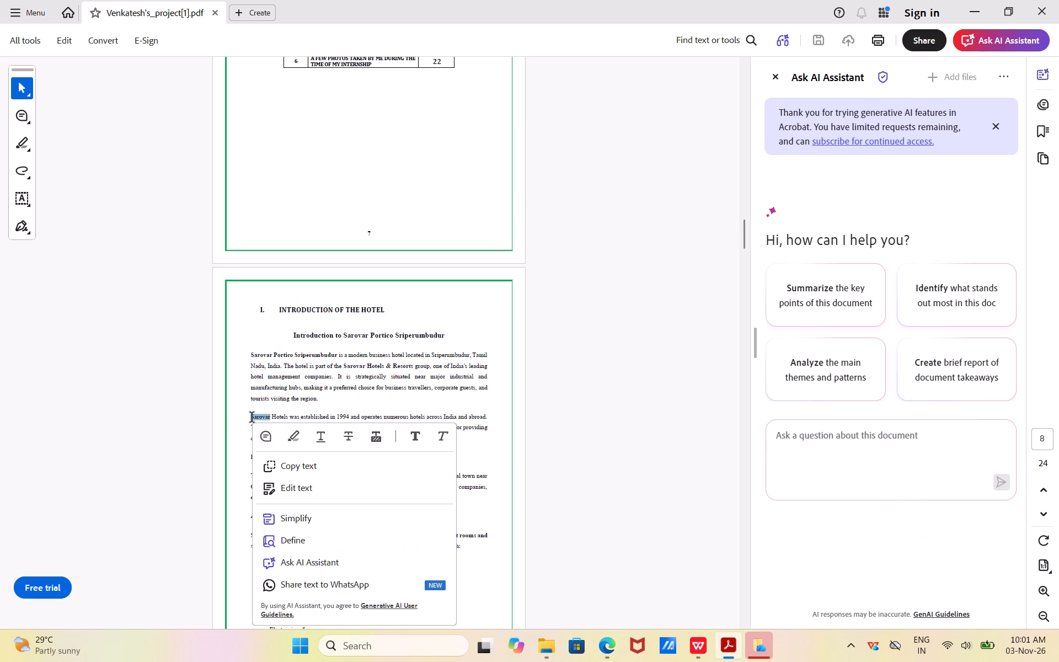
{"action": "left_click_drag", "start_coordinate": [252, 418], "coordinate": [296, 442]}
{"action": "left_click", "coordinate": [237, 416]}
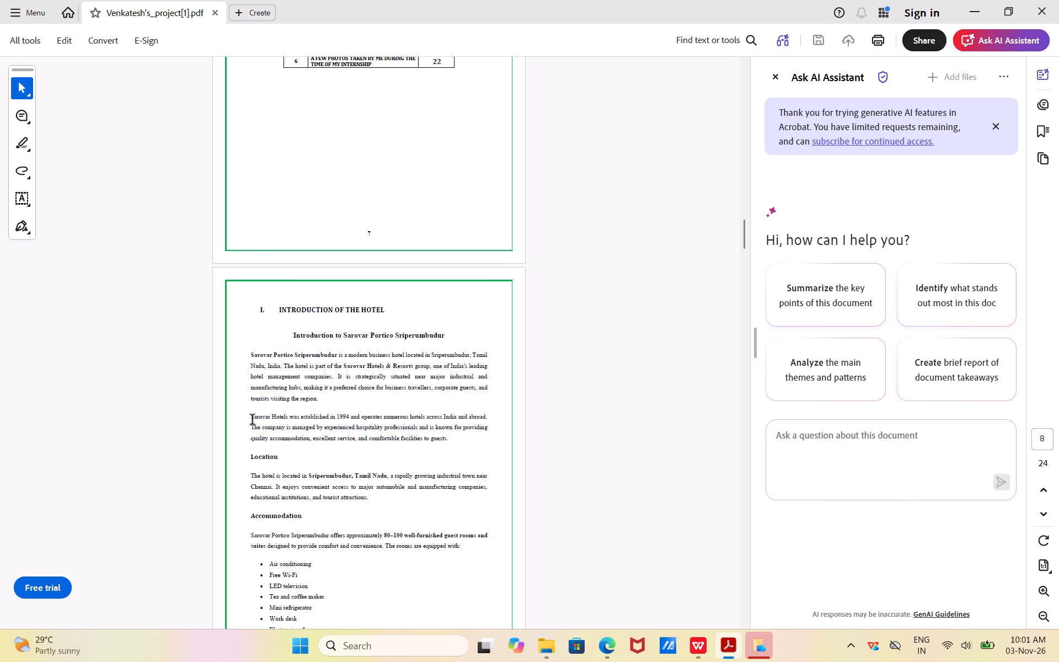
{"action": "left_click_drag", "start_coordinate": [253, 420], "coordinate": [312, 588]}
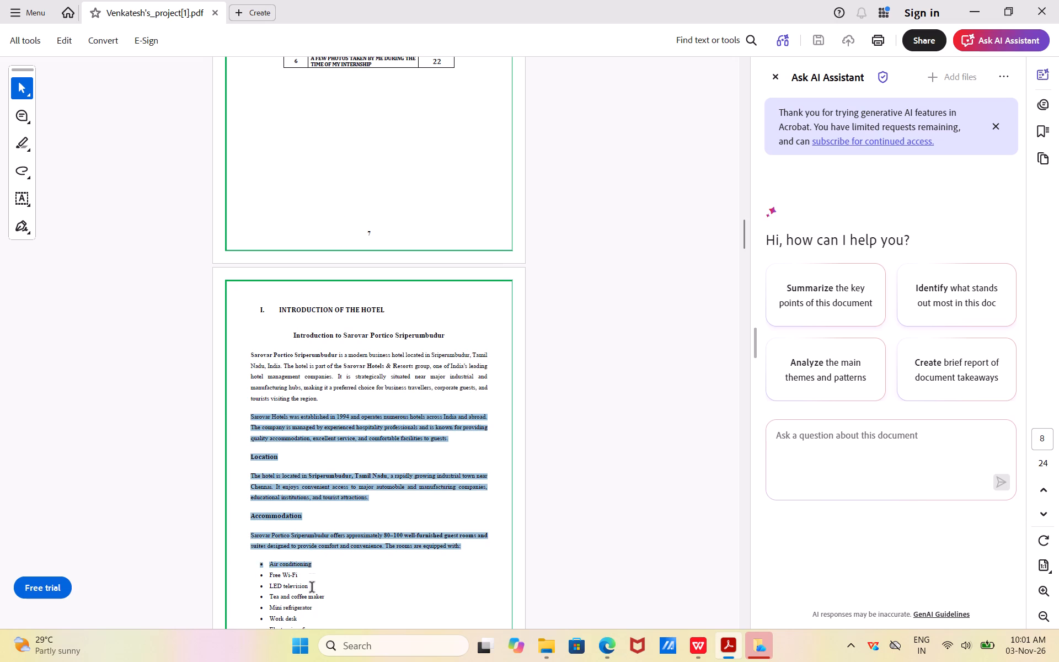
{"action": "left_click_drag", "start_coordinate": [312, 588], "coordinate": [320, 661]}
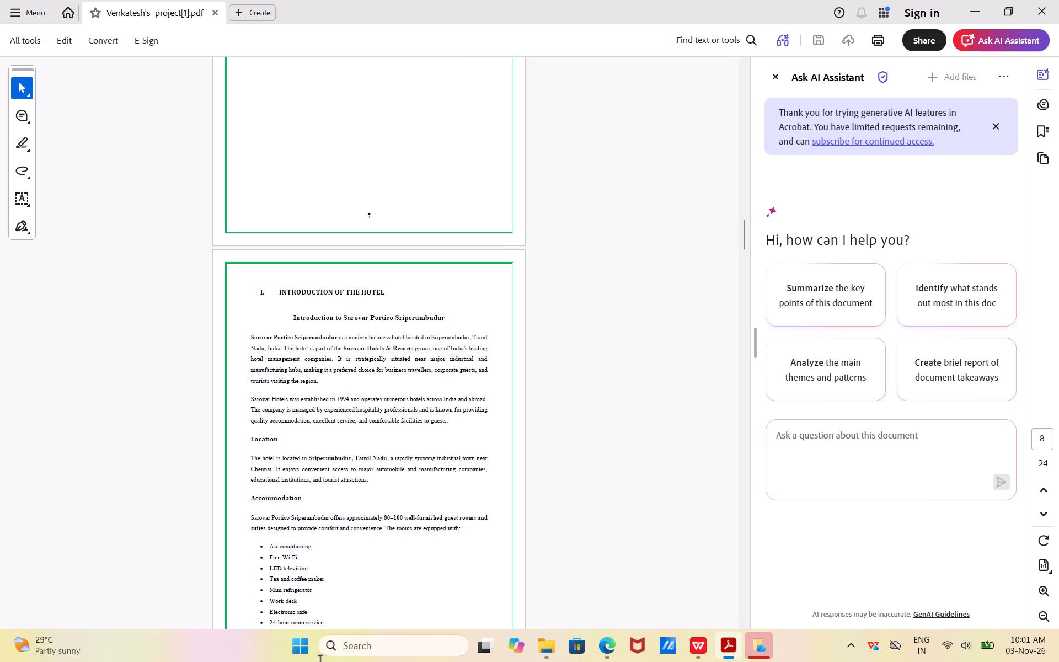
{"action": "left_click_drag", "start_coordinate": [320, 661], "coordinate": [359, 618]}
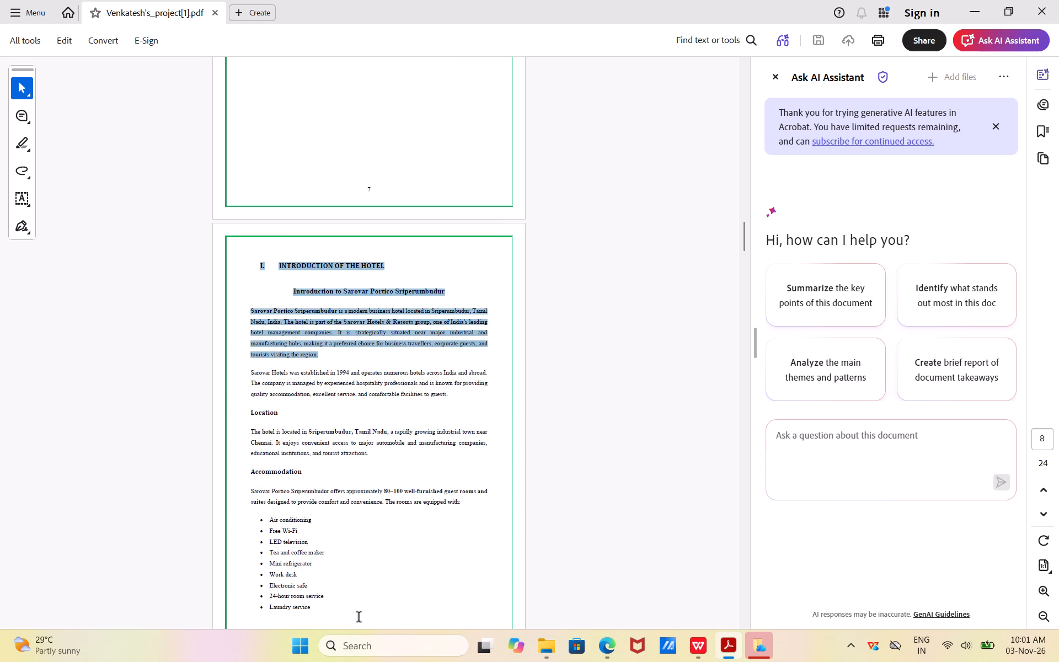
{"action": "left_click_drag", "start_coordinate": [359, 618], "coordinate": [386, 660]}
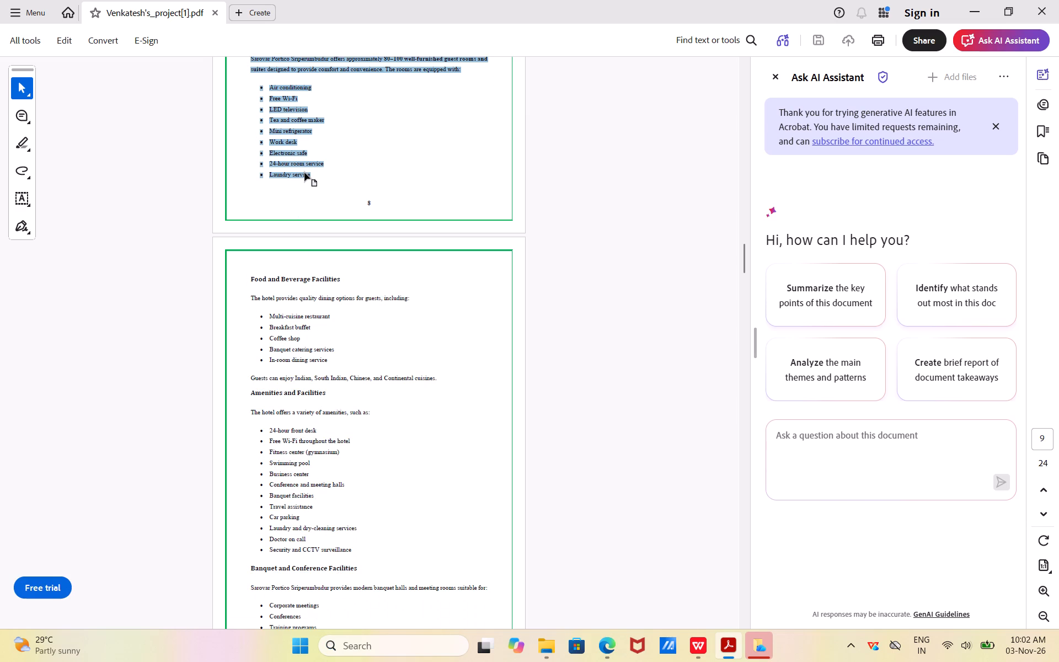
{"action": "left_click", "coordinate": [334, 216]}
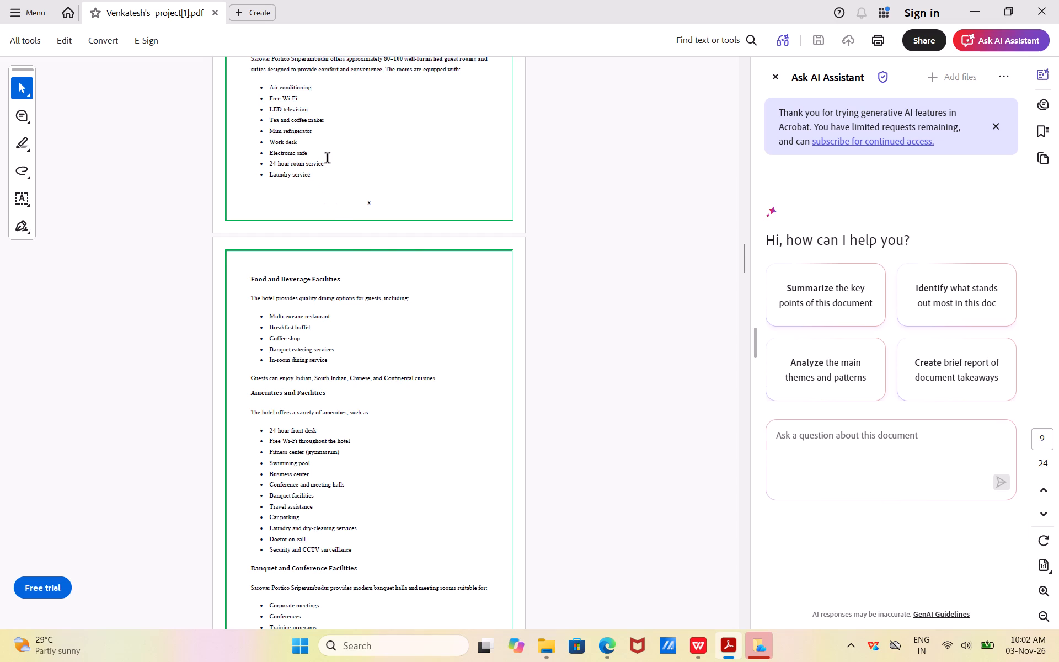
Look through the project PDF's pages, including its front matter and the hotel introduction chapter.
{"action": "scroll", "coordinate": [328, 159], "scroll_direction": "down", "scroll_amount": 5}
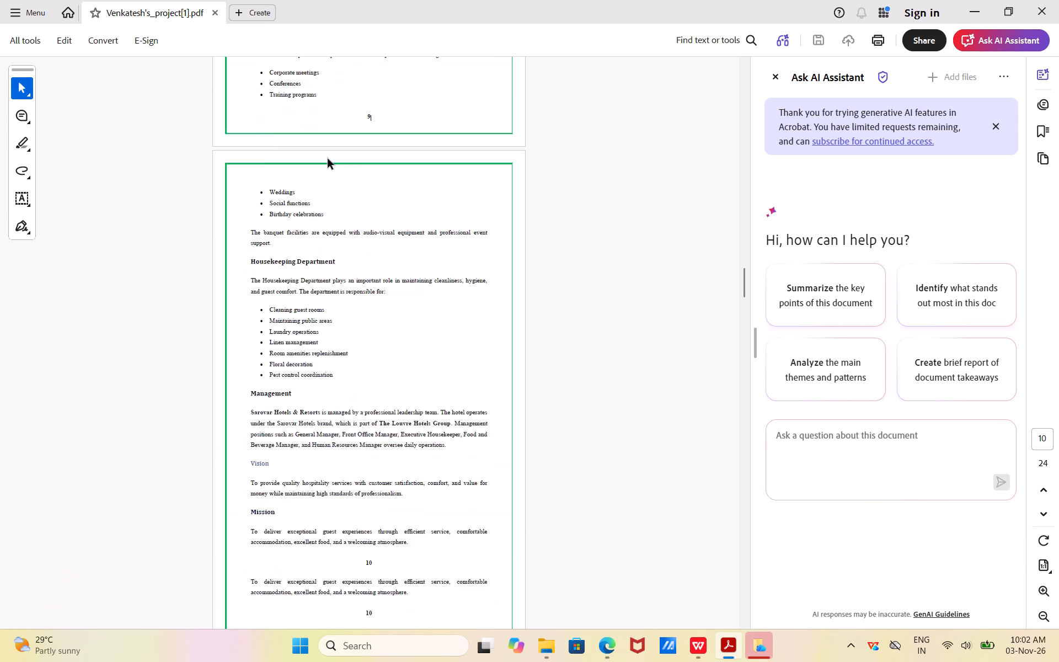
{"action": "scroll", "coordinate": [328, 159], "scroll_direction": "down", "scroll_amount": 4}
{"action": "scroll", "coordinate": [328, 159], "scroll_direction": "up", "scroll_amount": 12}
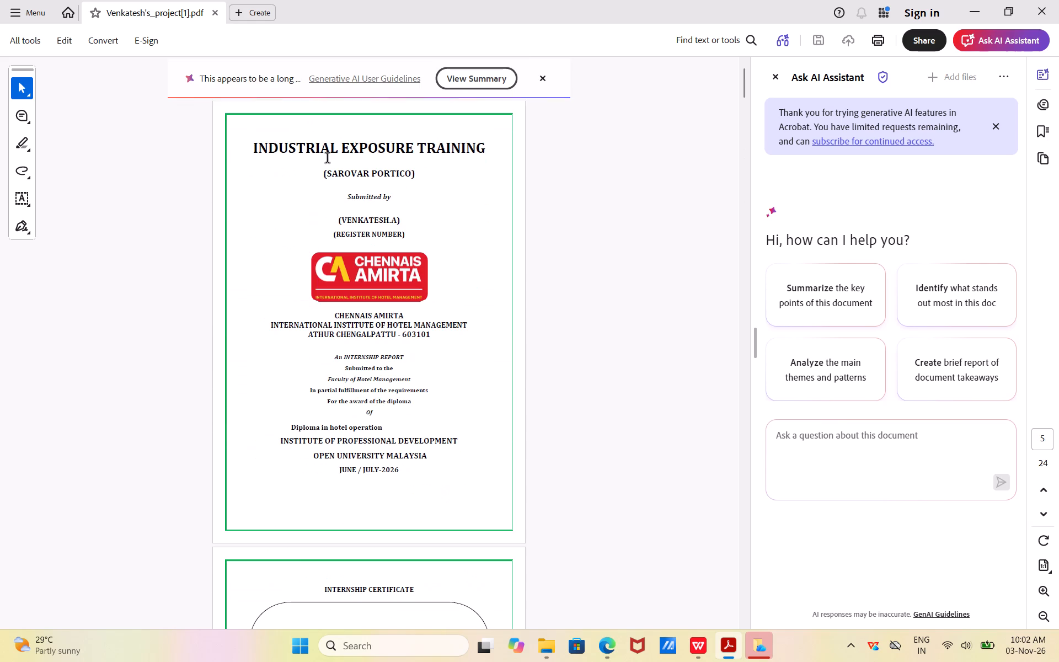
{"action": "scroll", "coordinate": [328, 159], "scroll_direction": "up", "scroll_amount": 2}
{"action": "scroll", "coordinate": [328, 159], "scroll_direction": "down", "scroll_amount": 8}
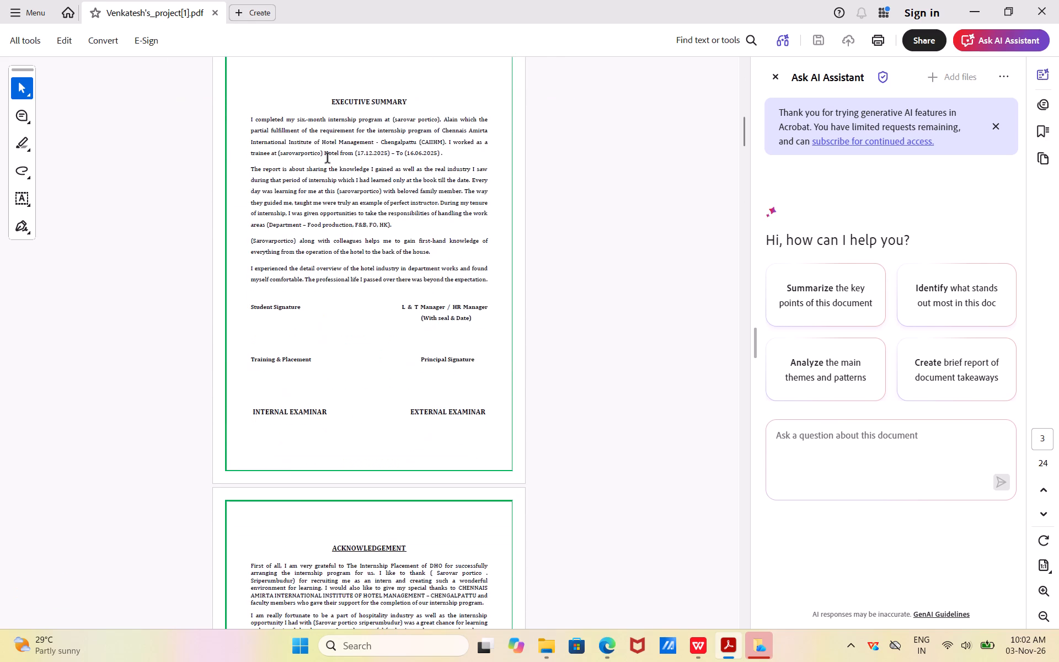
{"action": "scroll", "coordinate": [328, 159], "scroll_direction": "down", "scroll_amount": 5}
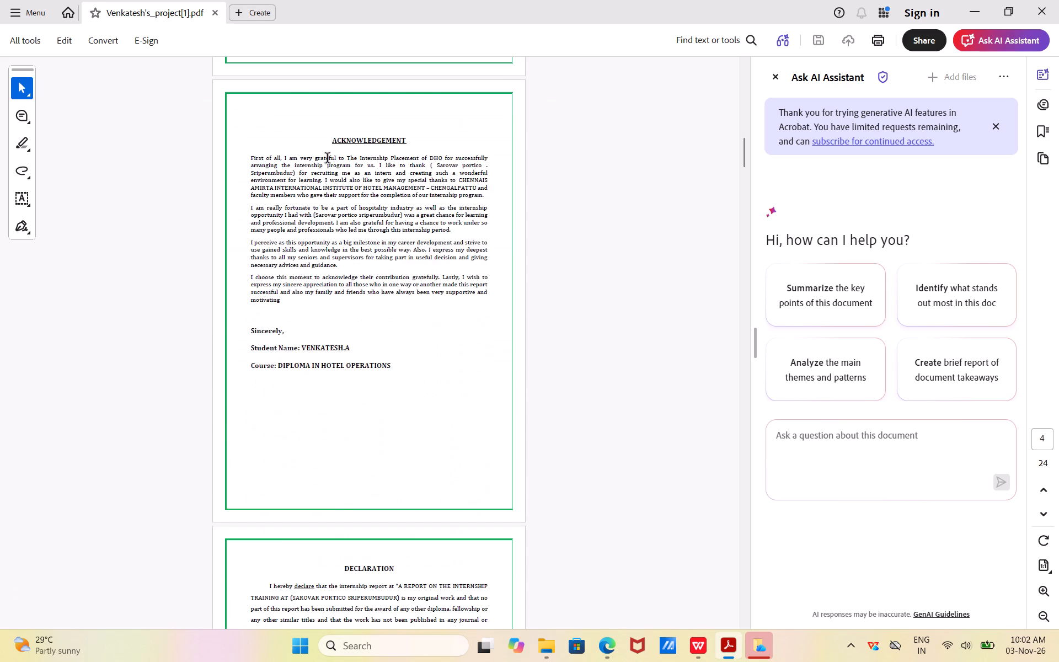
{"action": "scroll", "coordinate": [328, 159], "scroll_direction": "down", "scroll_amount": 9}
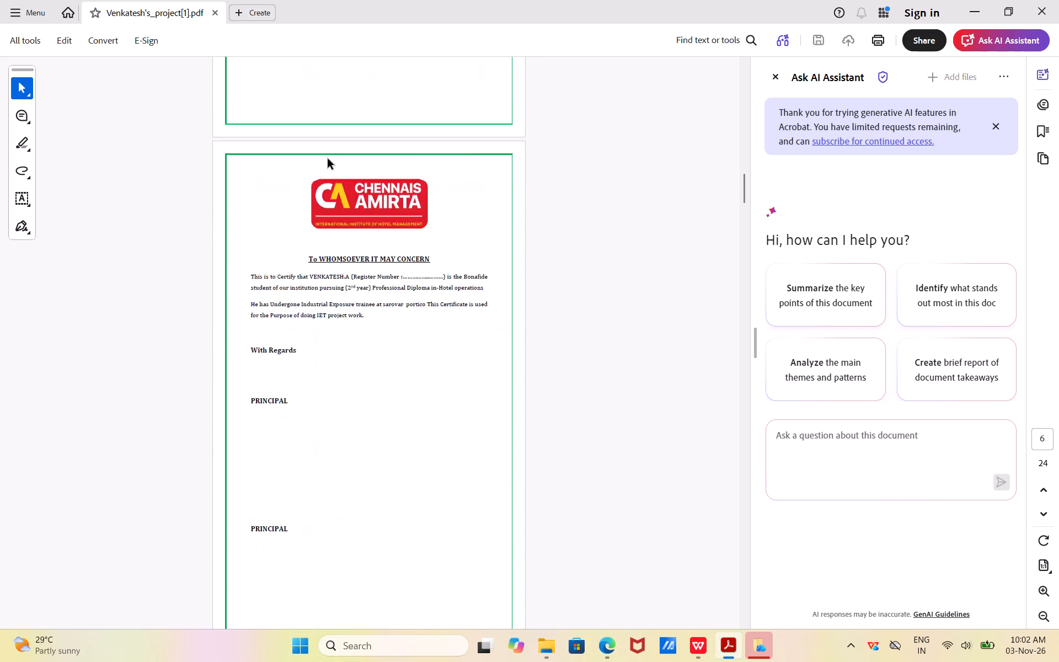
{"action": "scroll", "coordinate": [328, 159], "scroll_direction": "down", "scroll_amount": 8}
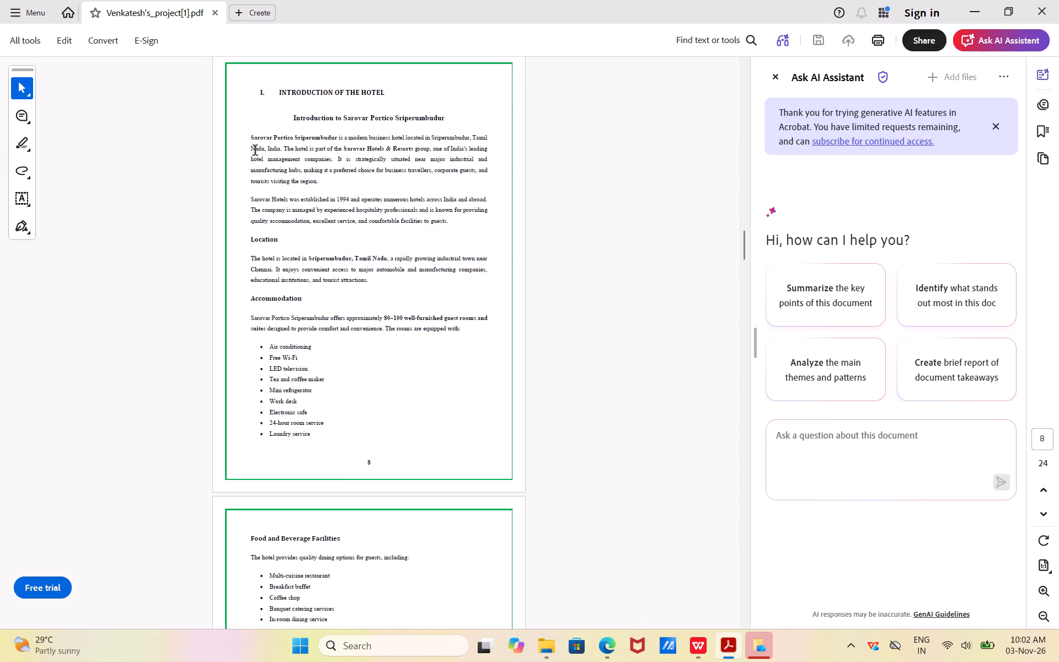
Copy the PDF text from "Sarovar Hotels was established in 1994" through "Laundry service" and paste it below the WPS report's ABOUT HOTEL heading.
{"action": "left_click", "coordinate": [251, 199]}
{"action": "left_click_drag", "start_coordinate": [251, 199], "coordinate": [296, 271]}
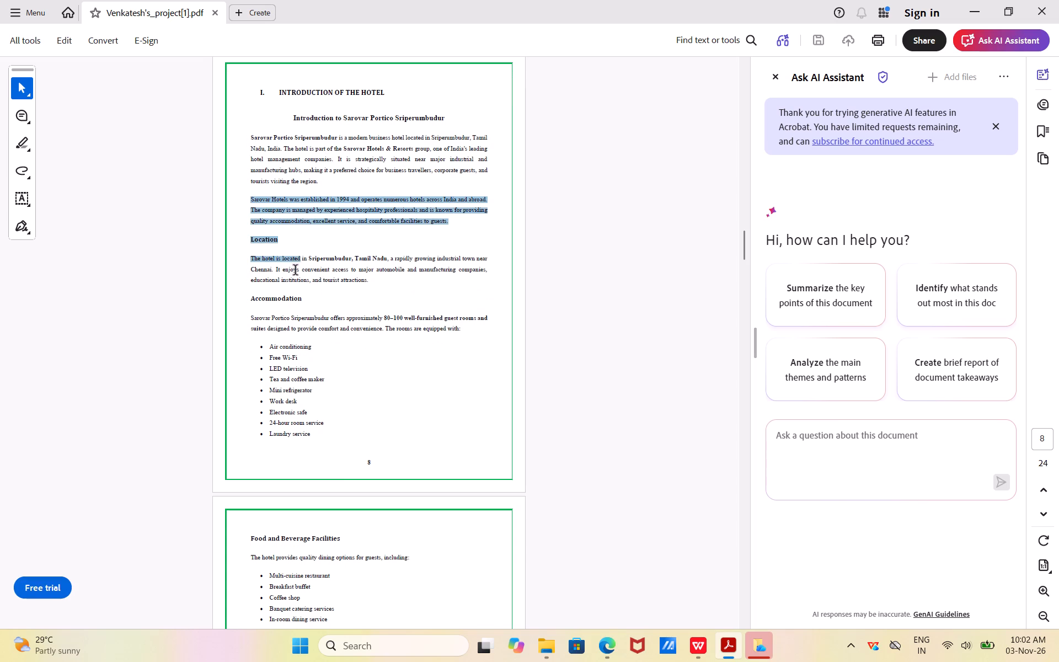
{"action": "left_click_drag", "start_coordinate": [296, 271], "coordinate": [314, 455]}
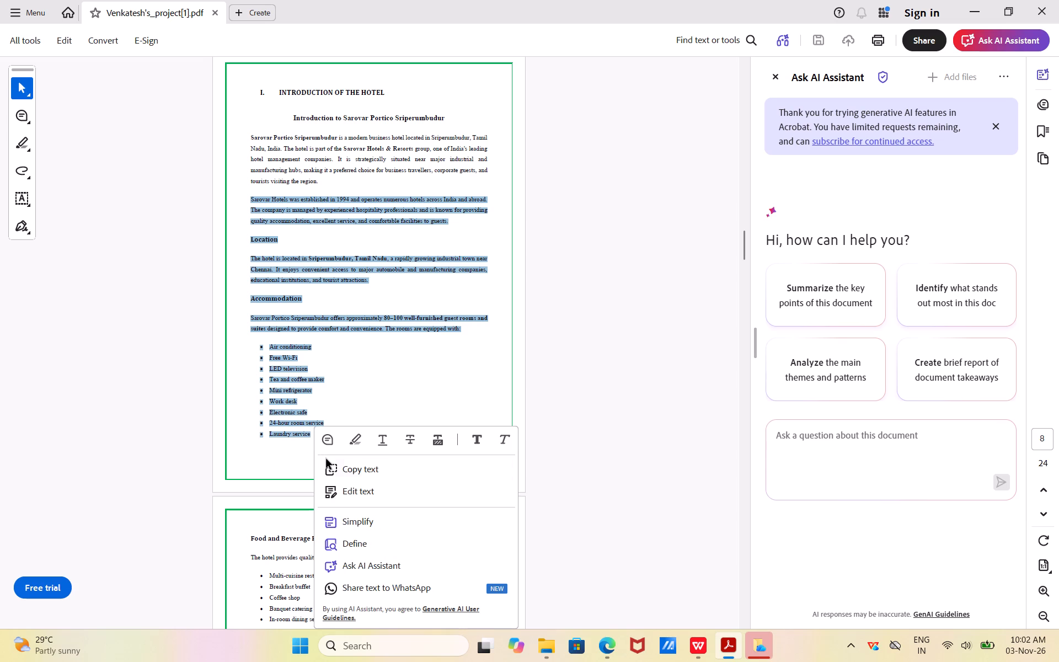
{"action": "left_click", "coordinate": [331, 469]}
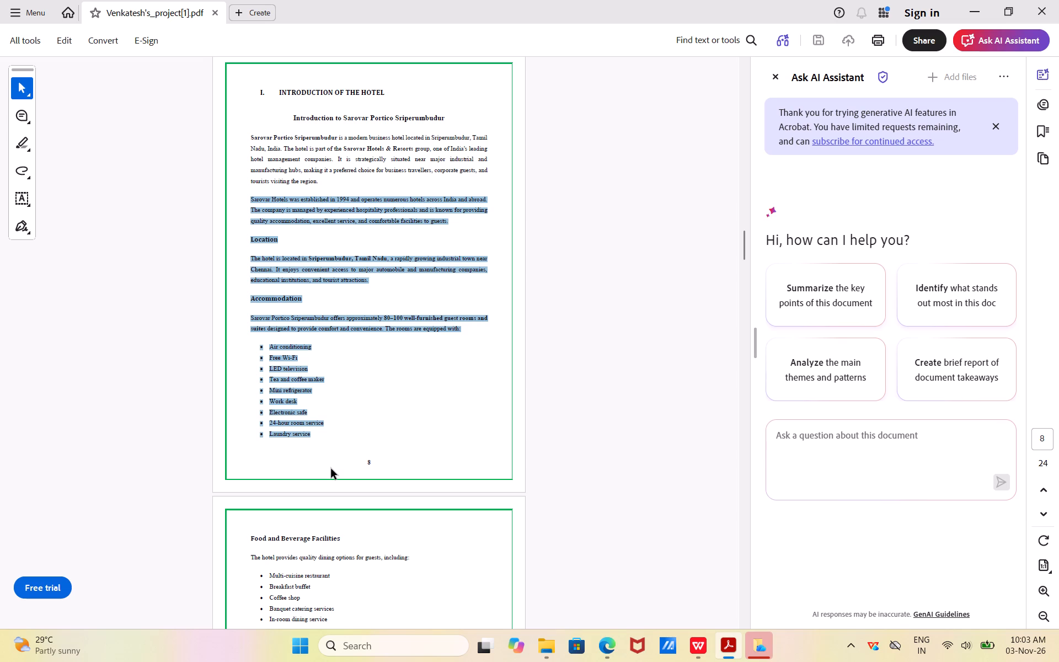
{"action": "key", "text": "ctrl+c"}
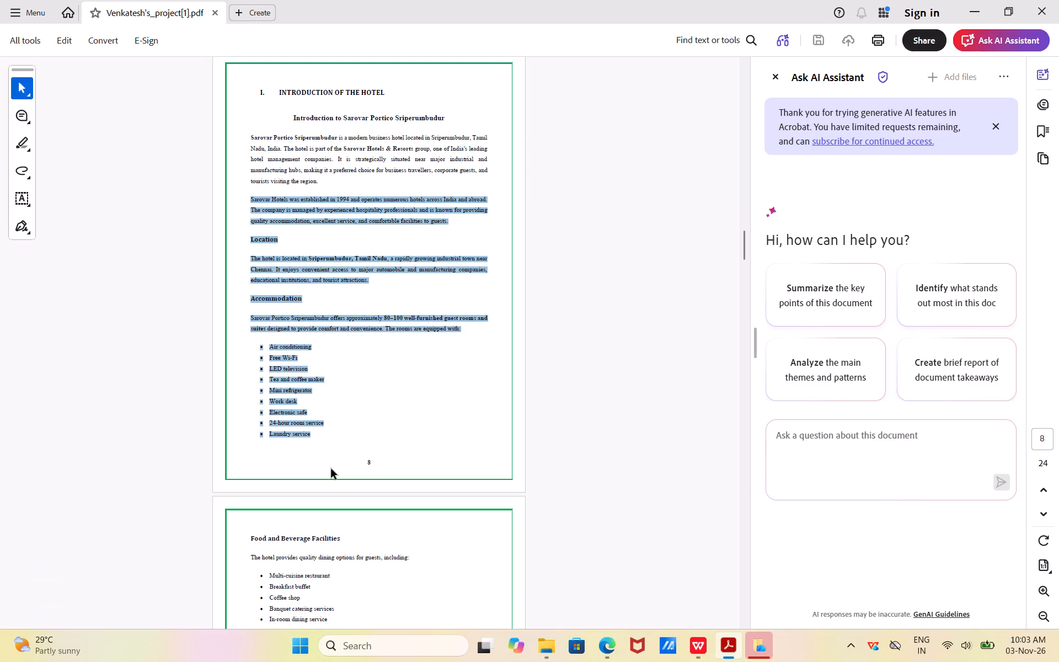
{"action": "key", "text": "alt+Tab"}
{"action": "key", "text": "alt+Tab"}
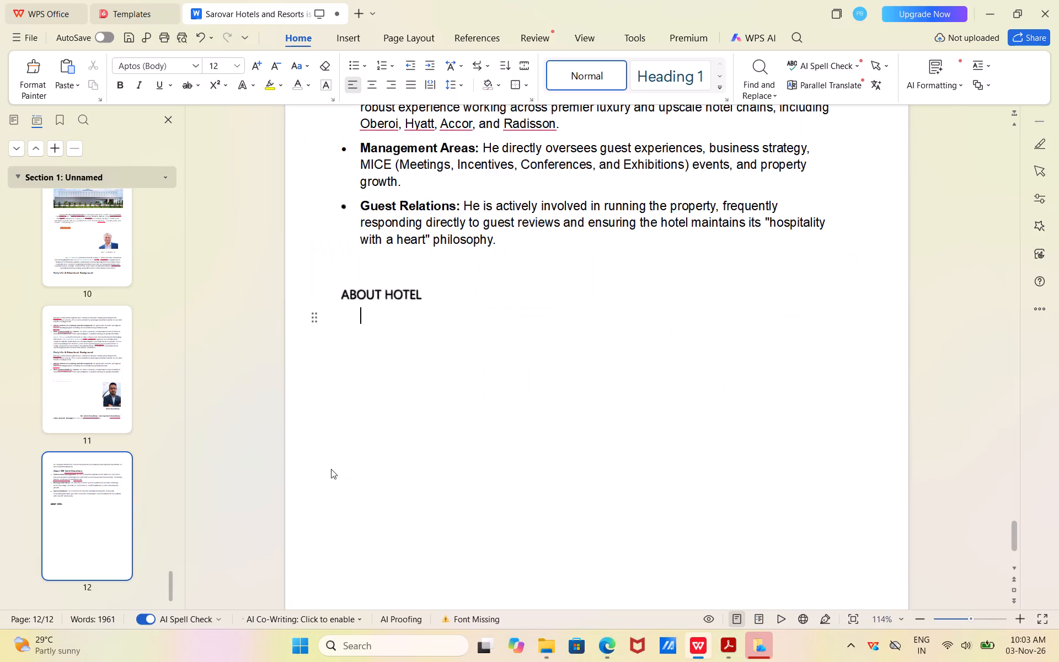
{"action": "key", "text": "ctrl+v"}
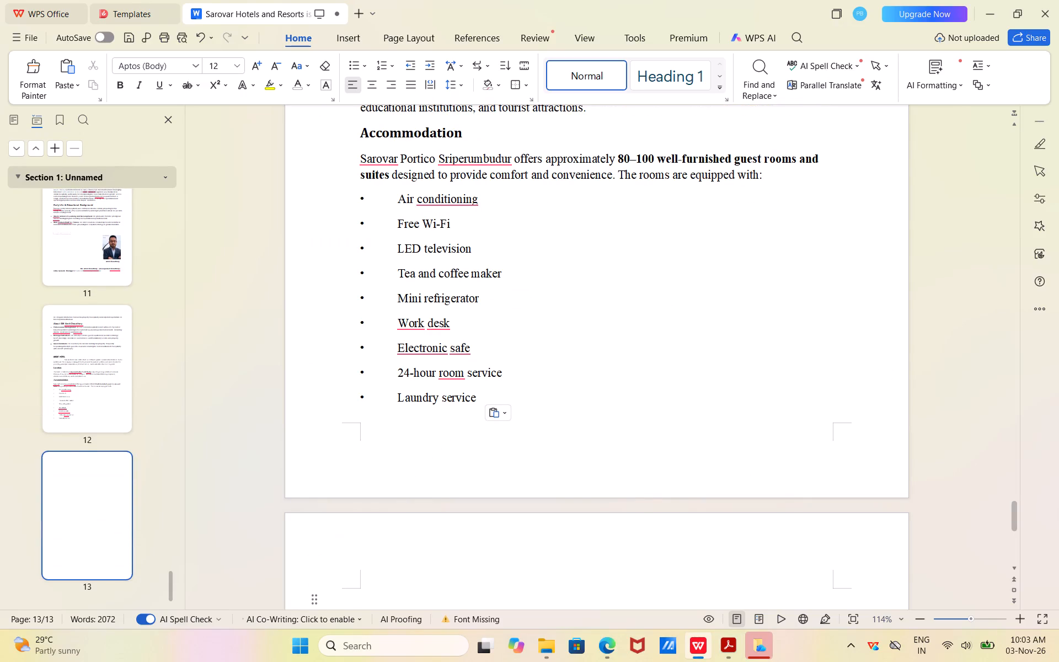
Copy the PDF text from "Food and Beverage Facilities" through "Training programs" and paste it after the WPS report's room amenities list.
{"action": "key", "text": "alt+Tab"}
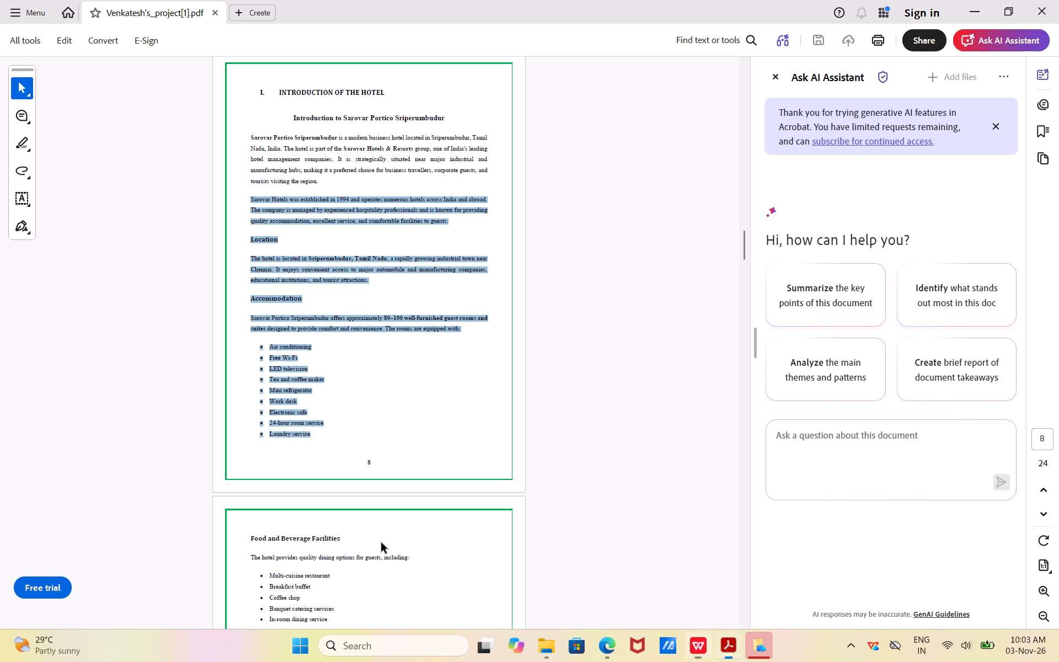
{"action": "left_click", "coordinate": [249, 541]}
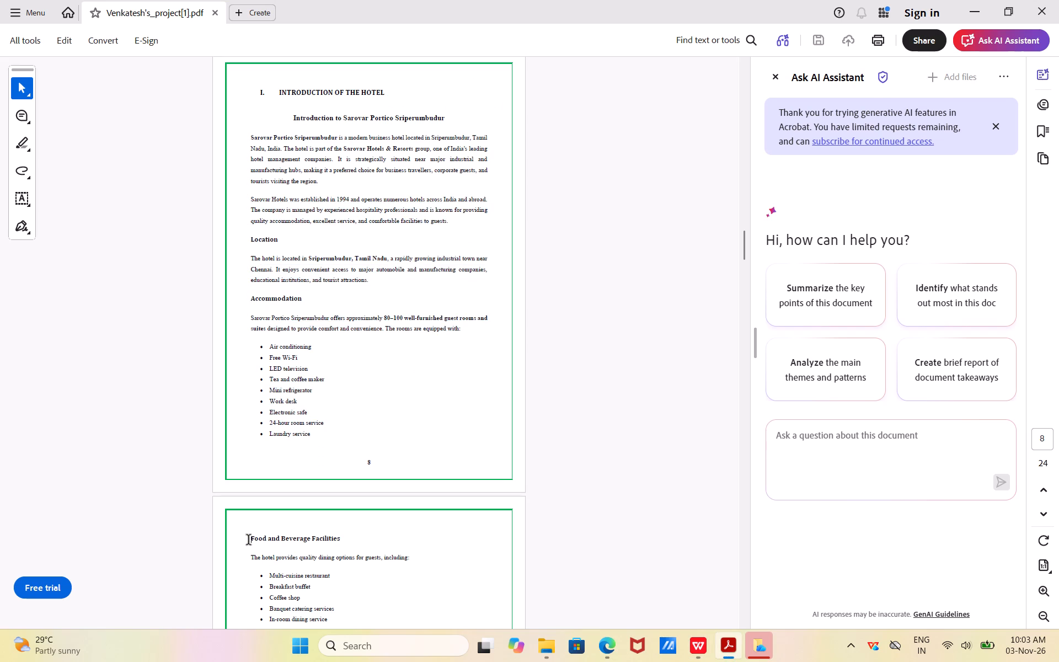
{"action": "left_click_drag", "start_coordinate": [249, 541], "coordinate": [268, 552]}
{"action": "left_click_drag", "start_coordinate": [268, 552], "coordinate": [416, 643]}
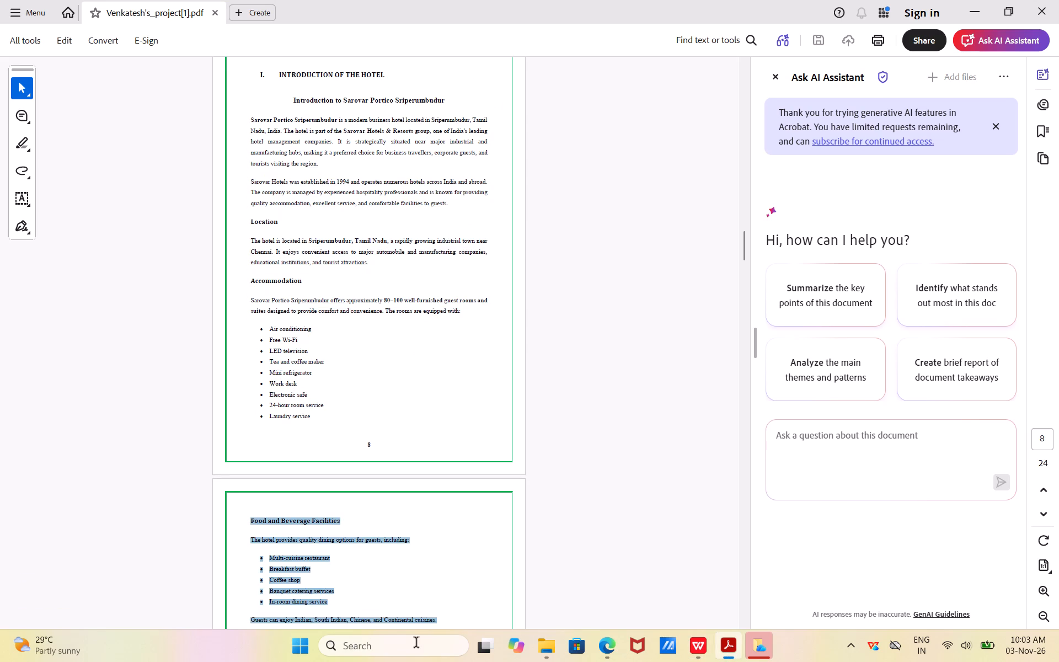
{"action": "left_click_drag", "start_coordinate": [416, 643], "coordinate": [465, 642]}
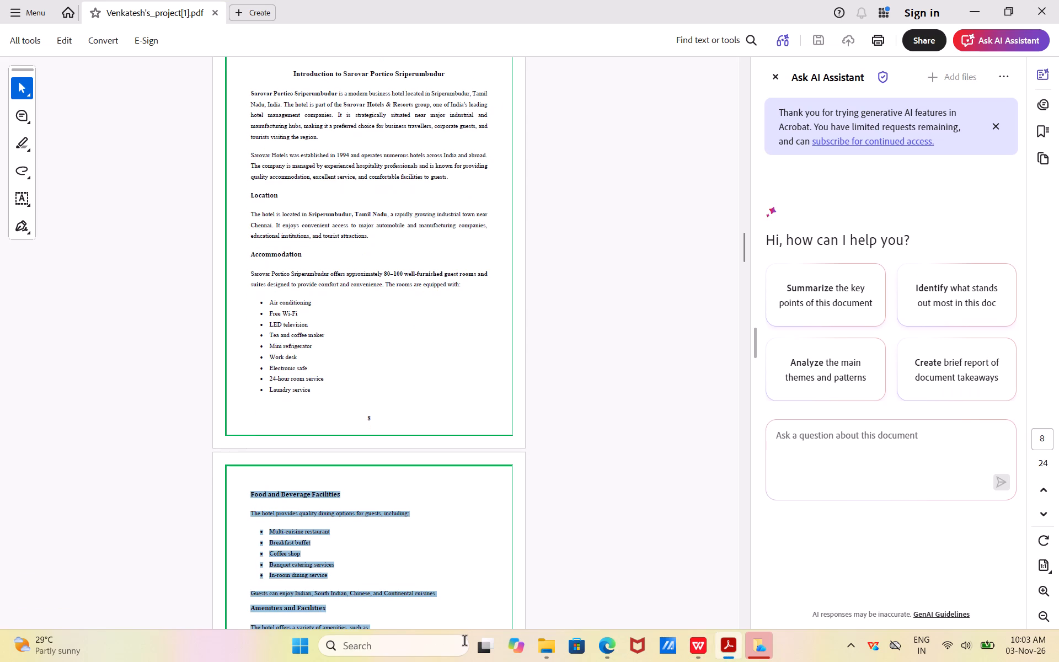
{"action": "left_click_drag", "start_coordinate": [465, 642], "coordinate": [473, 642]}
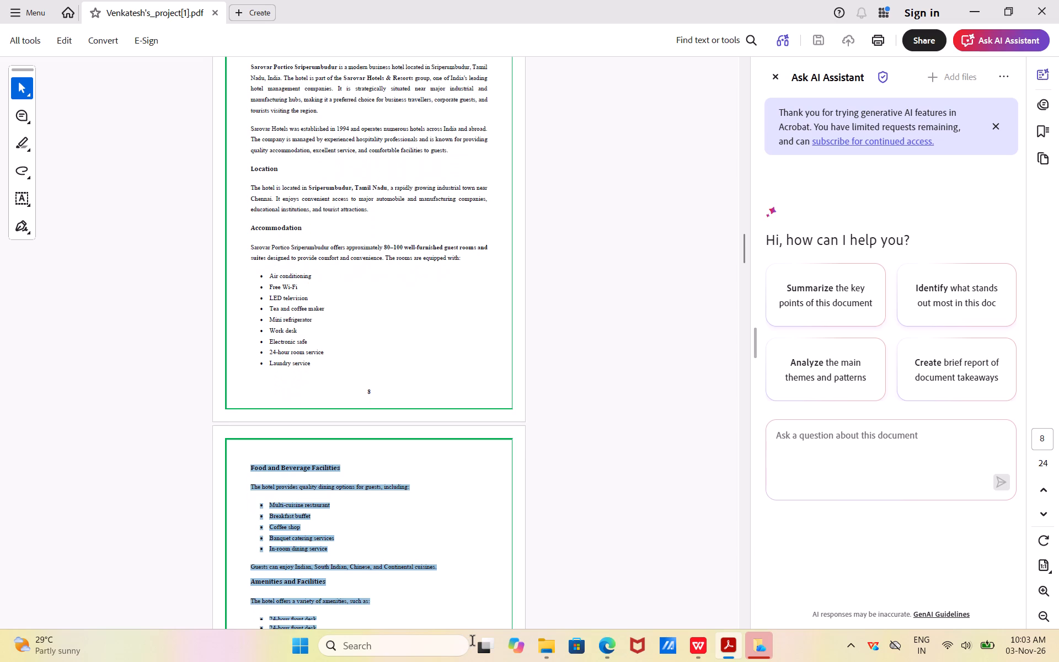
{"action": "left_click_drag", "start_coordinate": [473, 642], "coordinate": [490, 585]}
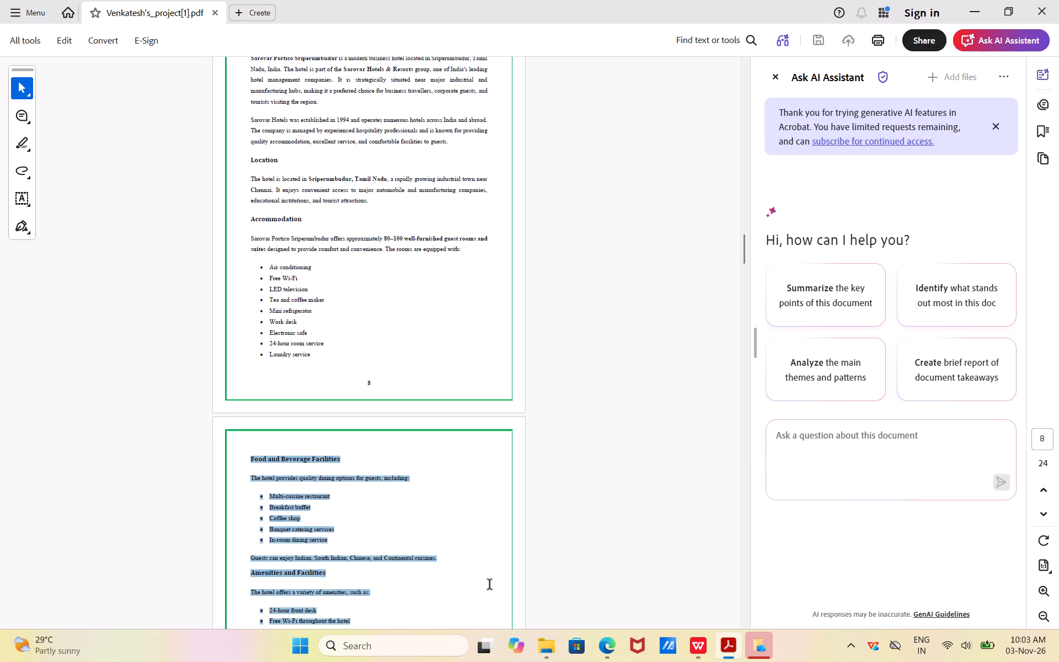
{"action": "left_click_drag", "start_coordinate": [490, 585], "coordinate": [488, 636]}
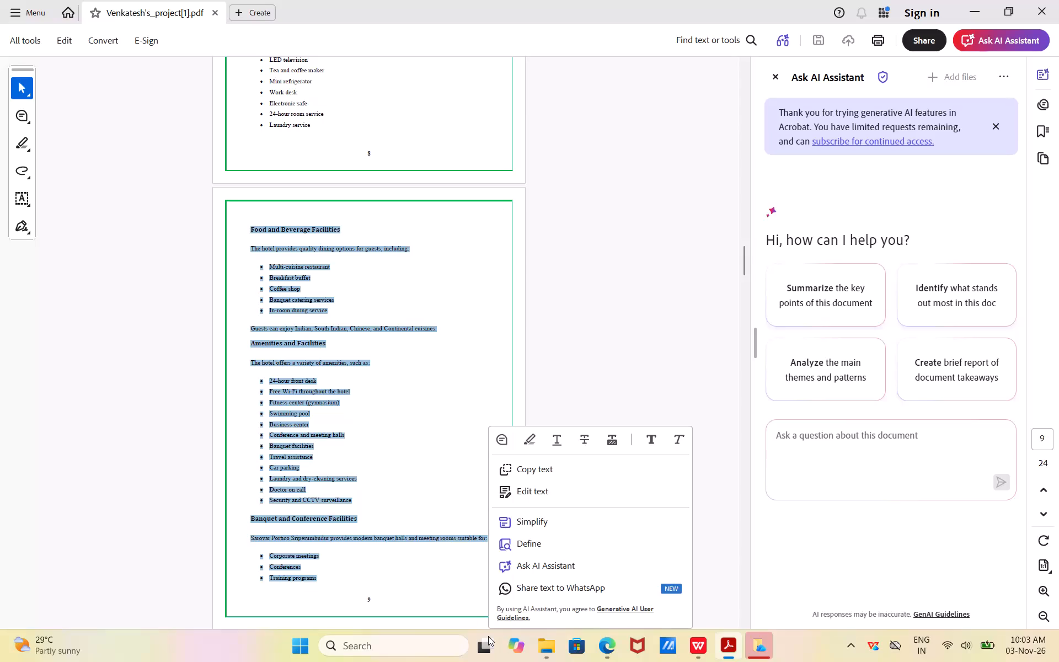
{"action": "key", "text": "ctrl+c"}
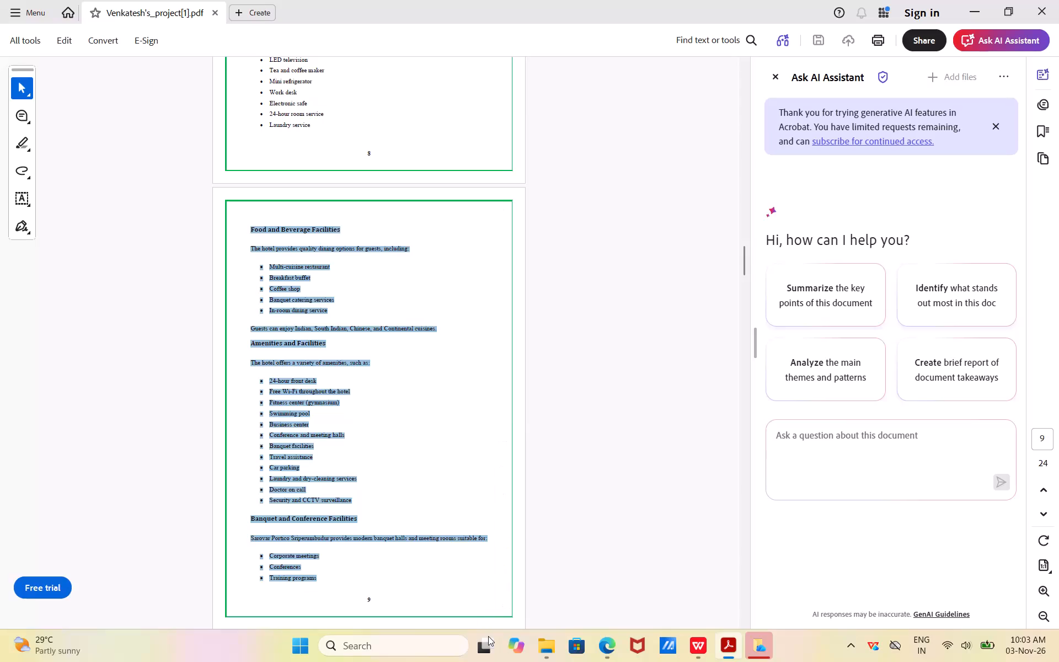
{"action": "key", "text": "alt+Tab"}
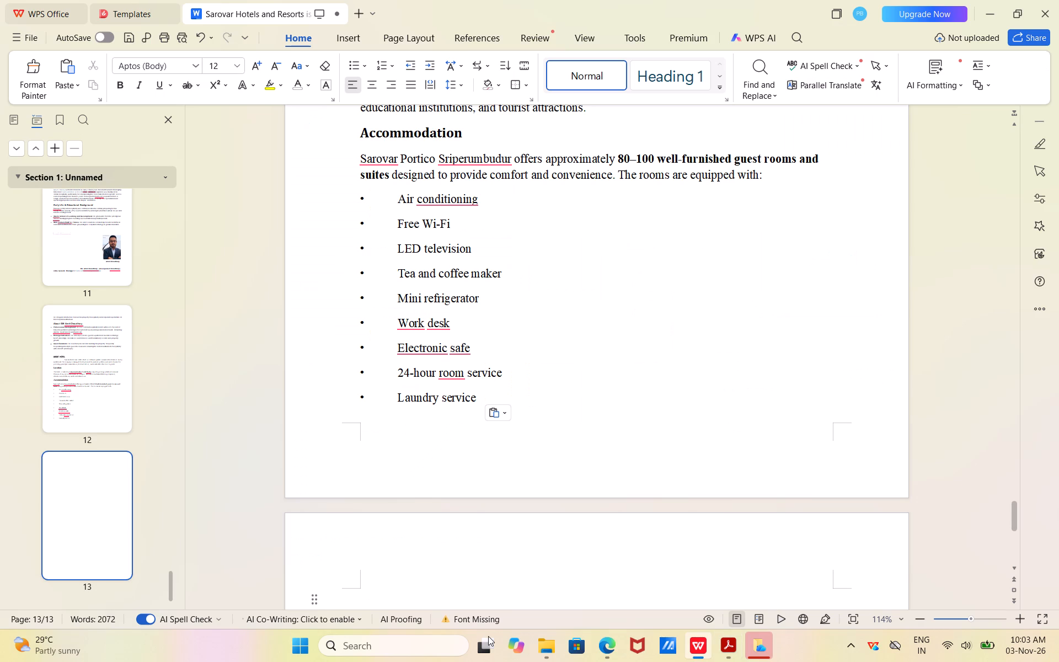
{"action": "key", "text": "ctrl+v"}
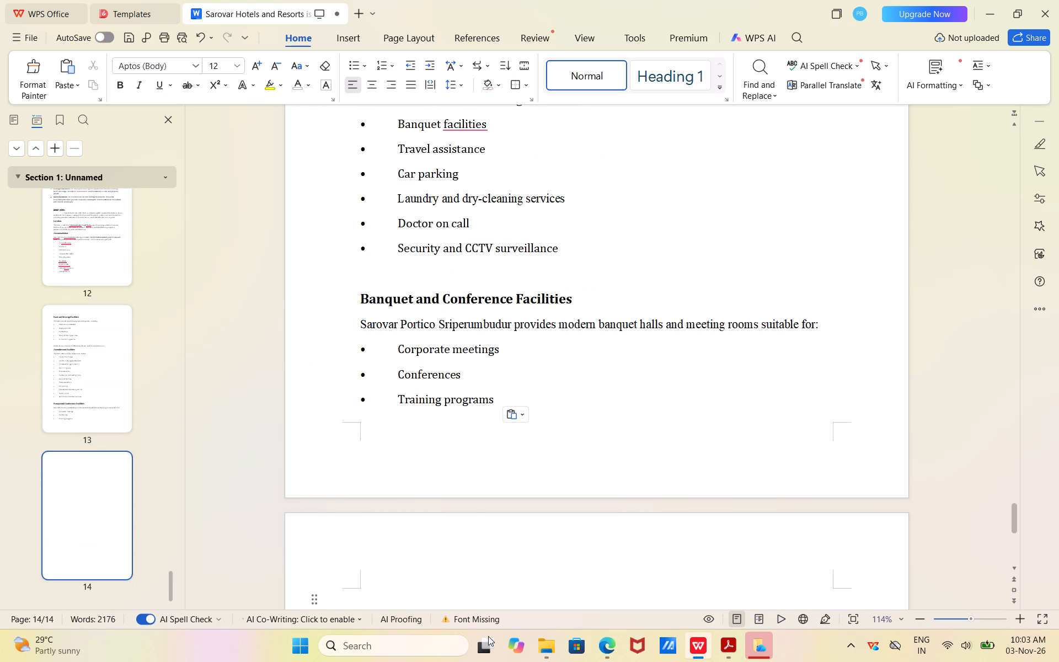
Replace the ABOUT HOTEL heading with "KEY FEATURES OF THIS HOTEL".
{"action": "scroll", "coordinate": [502, 421], "scroll_direction": "up", "scroll_amount": 1}
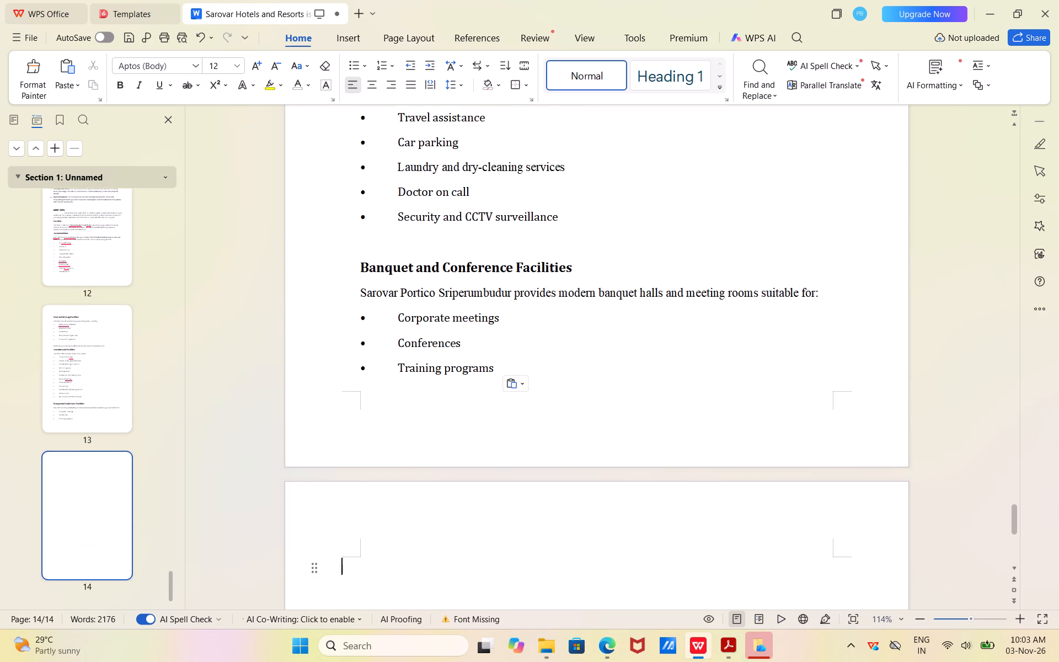
{"action": "scroll", "coordinate": [502, 421], "scroll_direction": "up", "scroll_amount": 7}
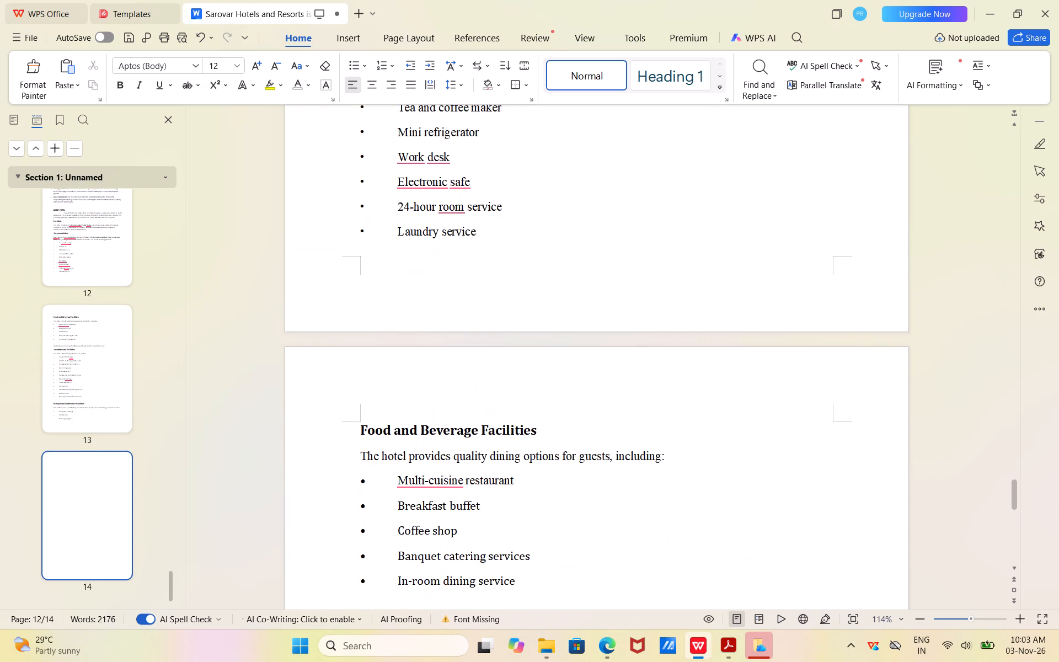
{"action": "scroll", "coordinate": [502, 421], "scroll_direction": "up", "scroll_amount": 5}
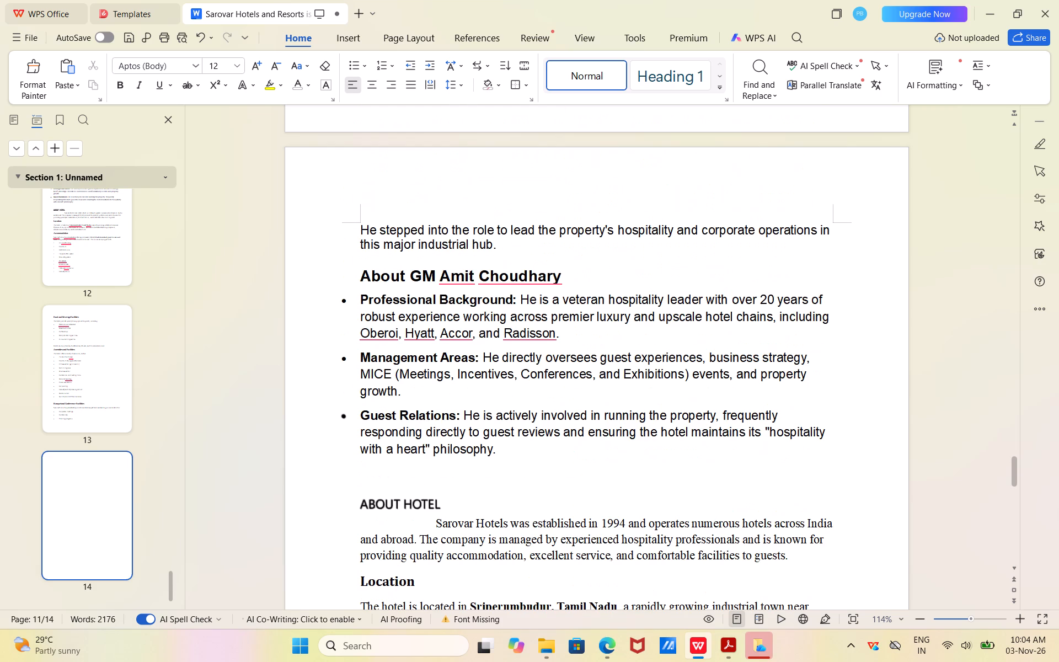
{"action": "left_click", "coordinate": [448, 504]}
{"action": "key", "text": "BackSpace"}
{"action": "key", "text": "BackSpace"}
{"action": "key", "text": "BackSpace"}
{"action": "key", "text": "BackSpace"}
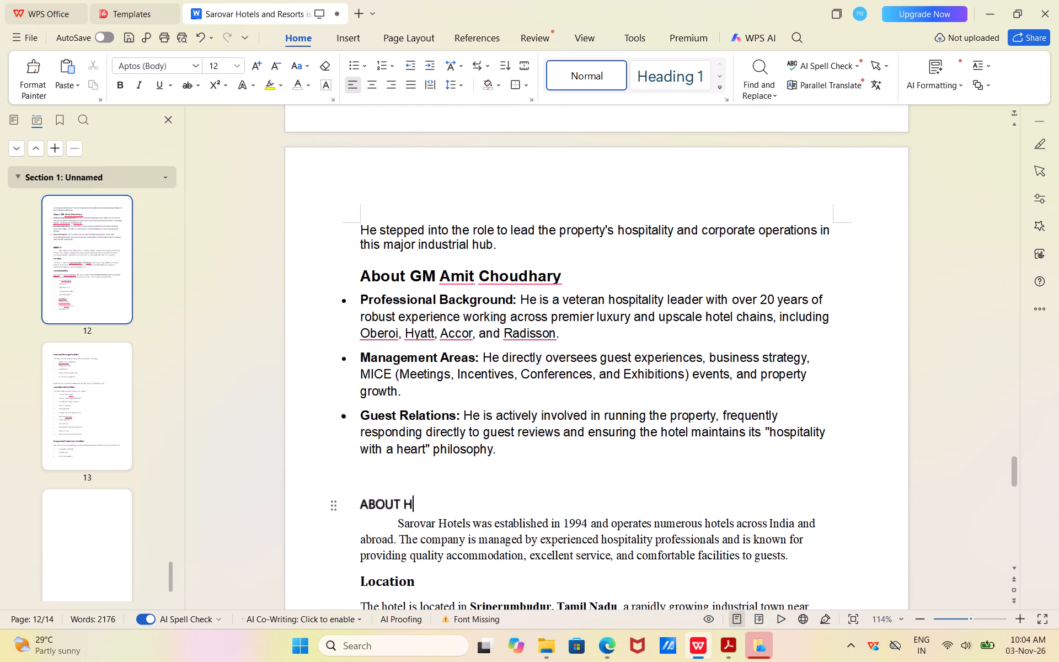
{"action": "key", "text": "BackSpace"}
{"action": "key", "text": "BackSpace"}
{"action": "key", "text": "BackSpace"}
{"action": "key", "text": "BackSpace"}
{"action": "key", "text": "BackSpace"}
{"action": "key", "text": "BackSpace"}
{"action": "key", "text": "BackSpace"}
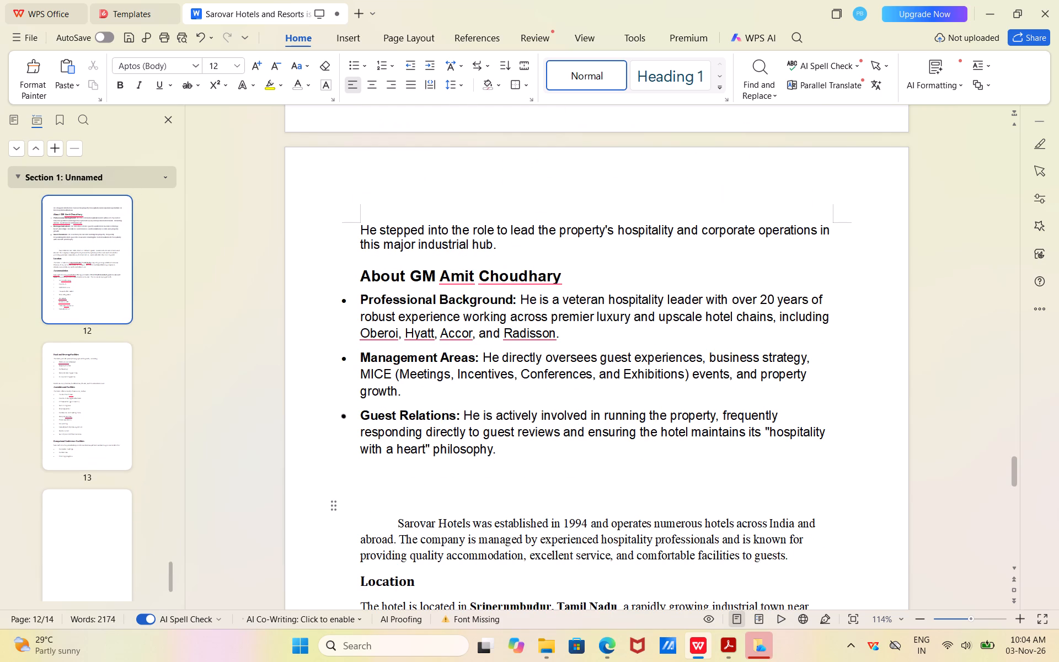
{"action": "type", "text": "KEY"}
{"action": "key", "text": "space"}
{"action": "type", "text": "FEATU"}
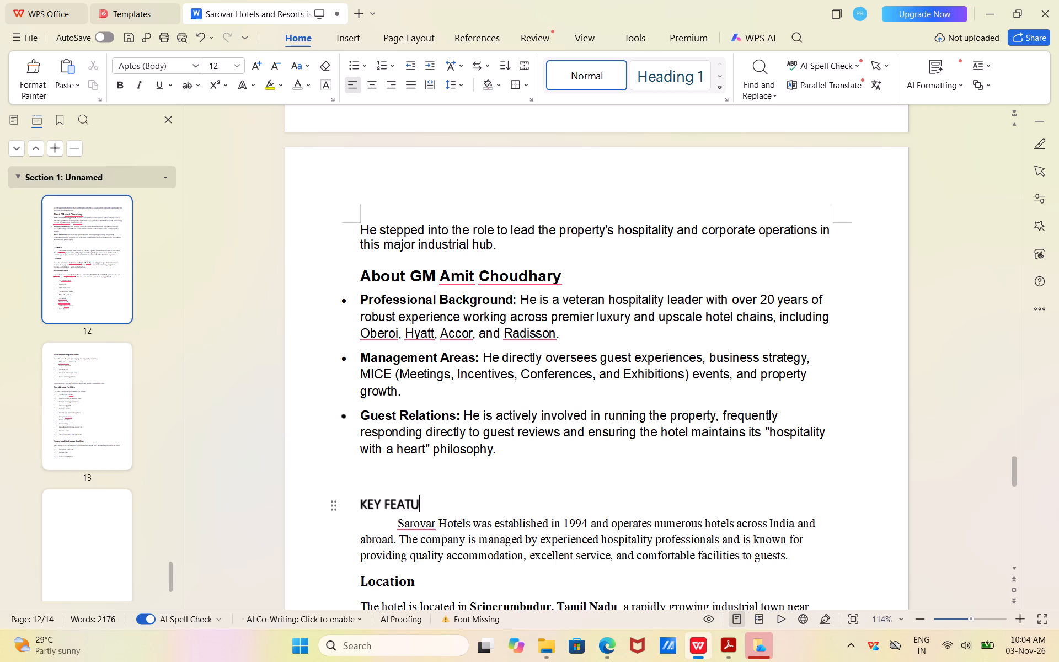
{"action": "type", "text": "RS"}
{"action": "key", "text": "BackSpace"}
{"action": "type", "text": "ES"}
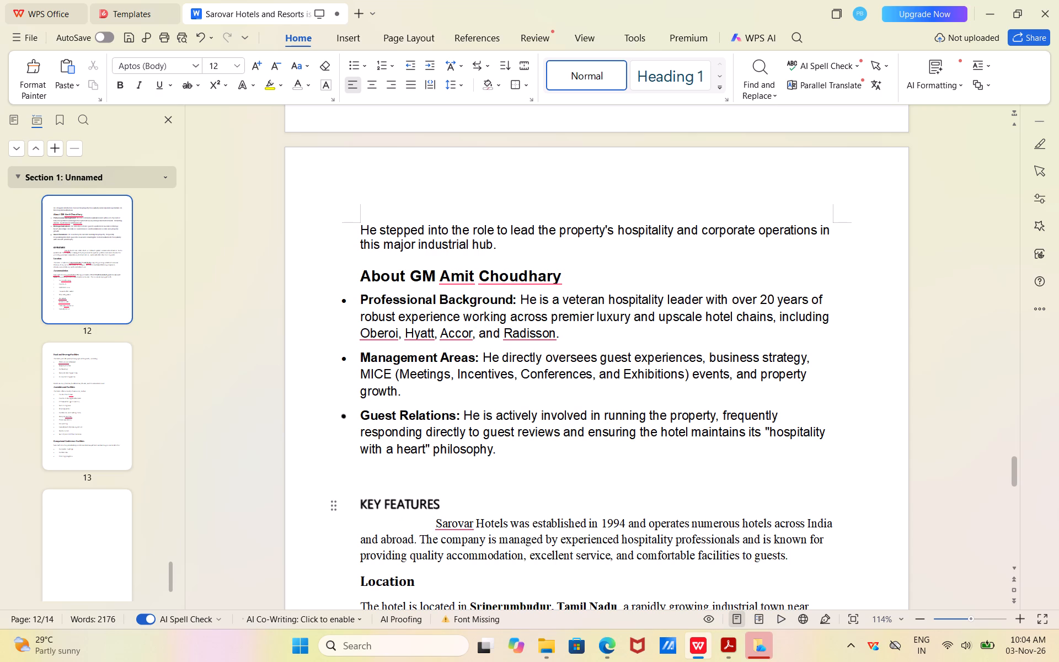
{"action": "key", "text": "o"}
{"action": "key", "text": "BackSpace"}
{"action": "key", "text": "space"}
{"action": "type", "text": "OF THIS HO"}
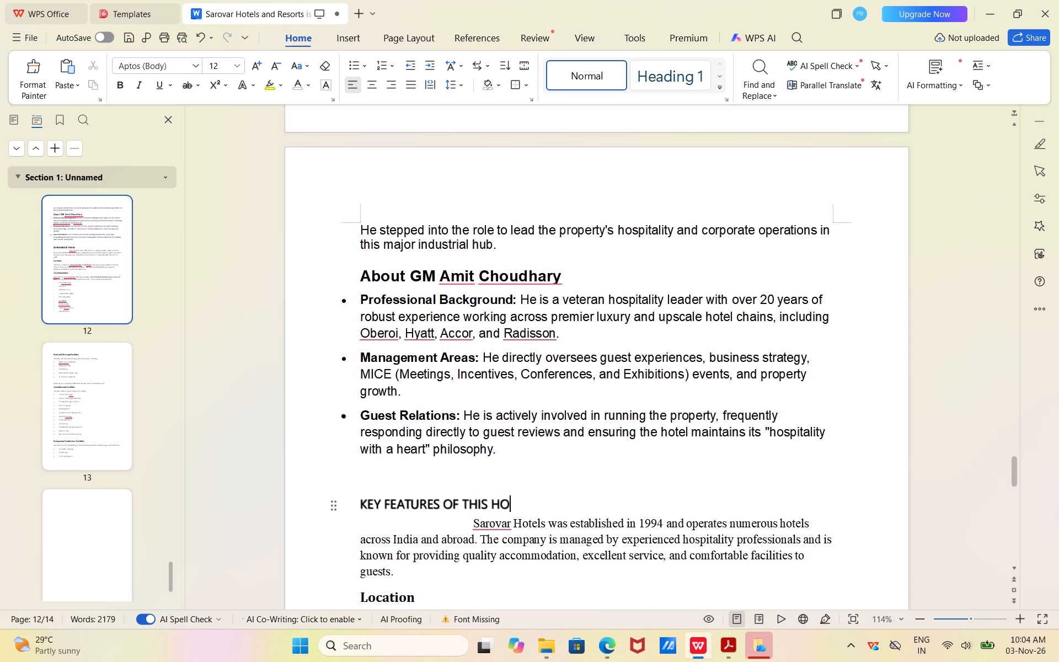
{"action": "type", "text": "TEL"}
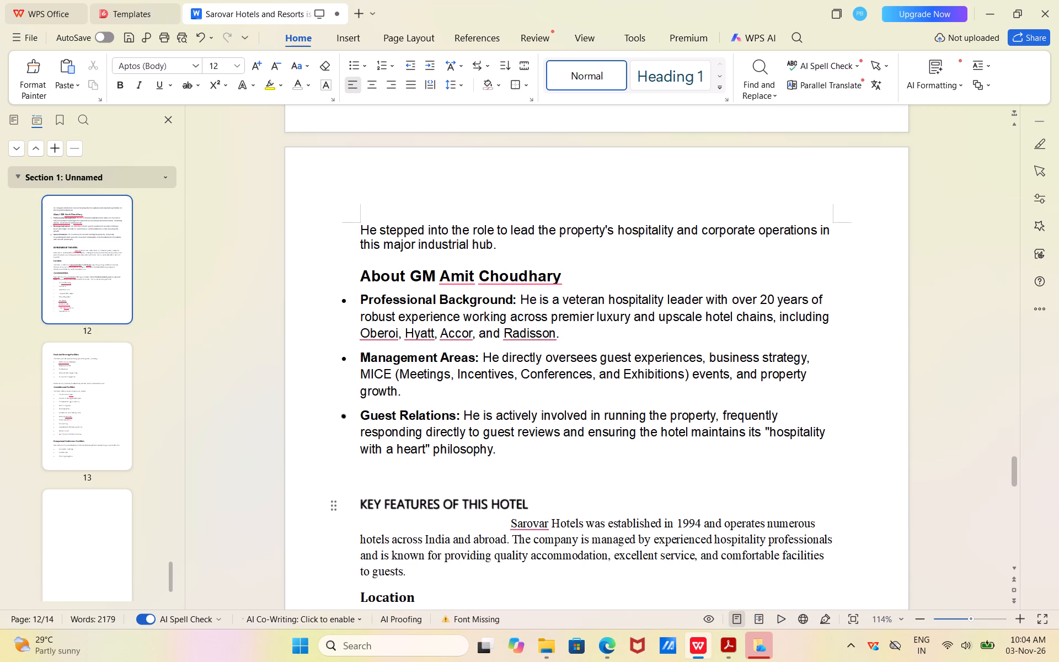
Add one more tab indent before the "Sarovar Hotels was established in 1994" paragraph.
{"action": "left_click", "coordinate": [502, 522]}
{"action": "key", "text": "Tab"}
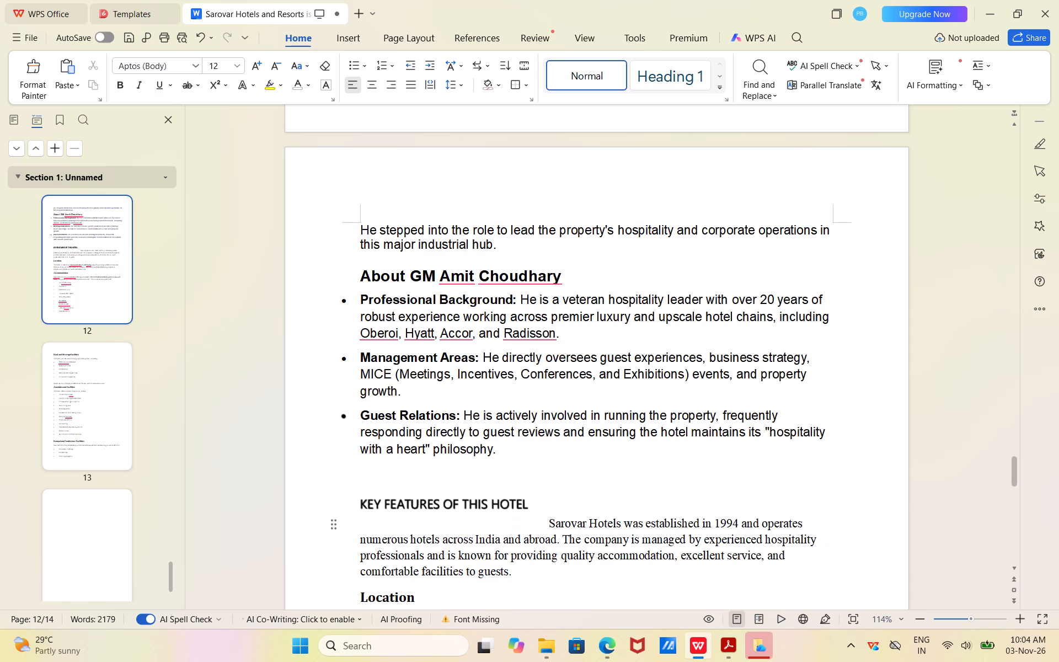
Copy the PDF text from "Weddings" through "a welcoming atmosphere" and paste it on the WPS report's blank page 14 after "Training programs".
{"action": "scroll", "coordinate": [496, 580], "scroll_direction": "down", "scroll_amount": 3}
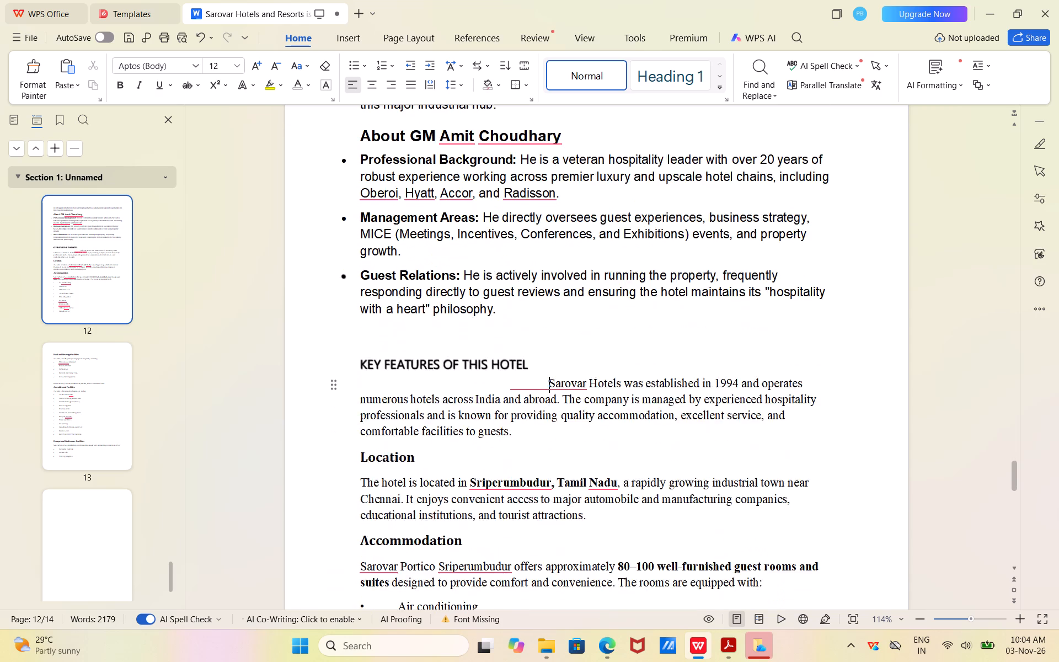
{"action": "scroll", "coordinate": [496, 580], "scroll_direction": "down", "scroll_amount": 11}
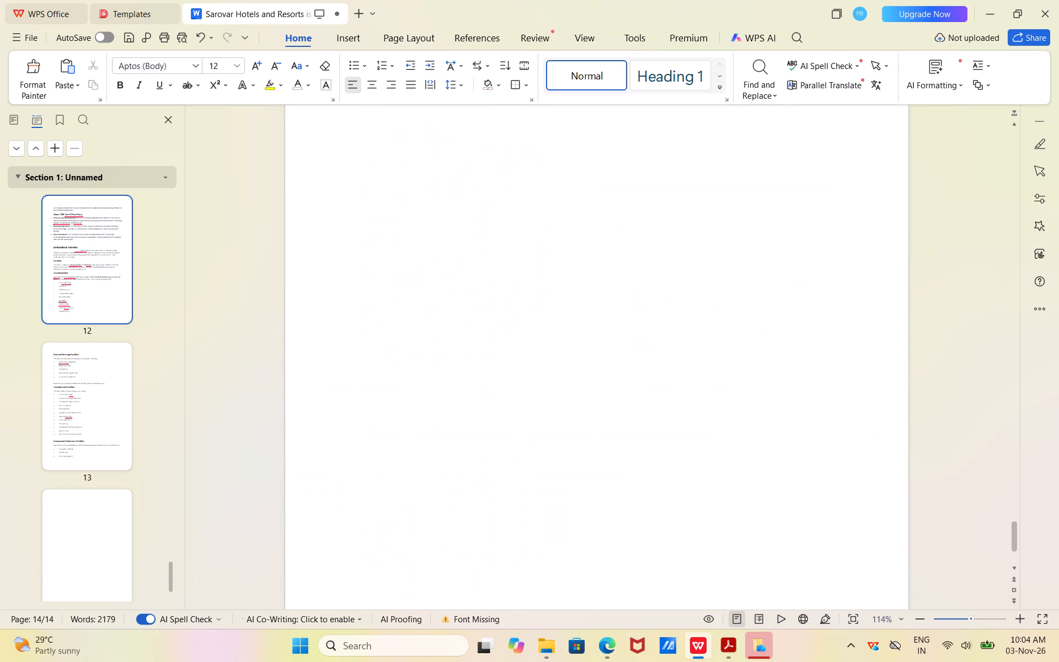
{"action": "scroll", "coordinate": [504, 484], "scroll_direction": "down", "scroll_amount": 1}
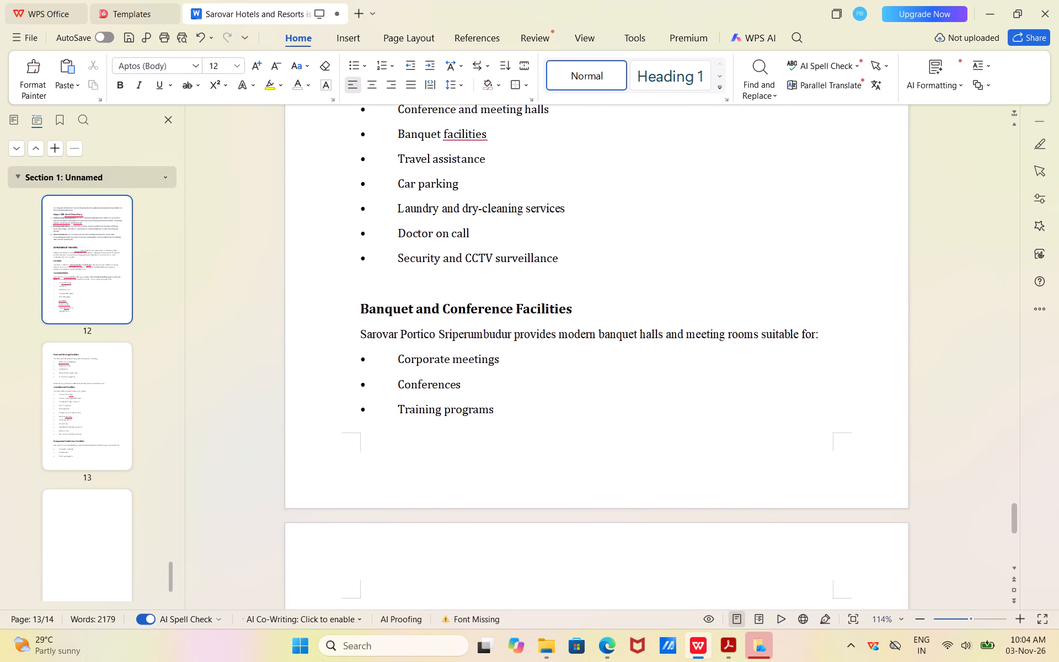
{"action": "scroll", "coordinate": [504, 484], "scroll_direction": "down", "scroll_amount": 2}
{"action": "scroll", "coordinate": [504, 484], "scroll_direction": "left", "scroll_amount": 1}
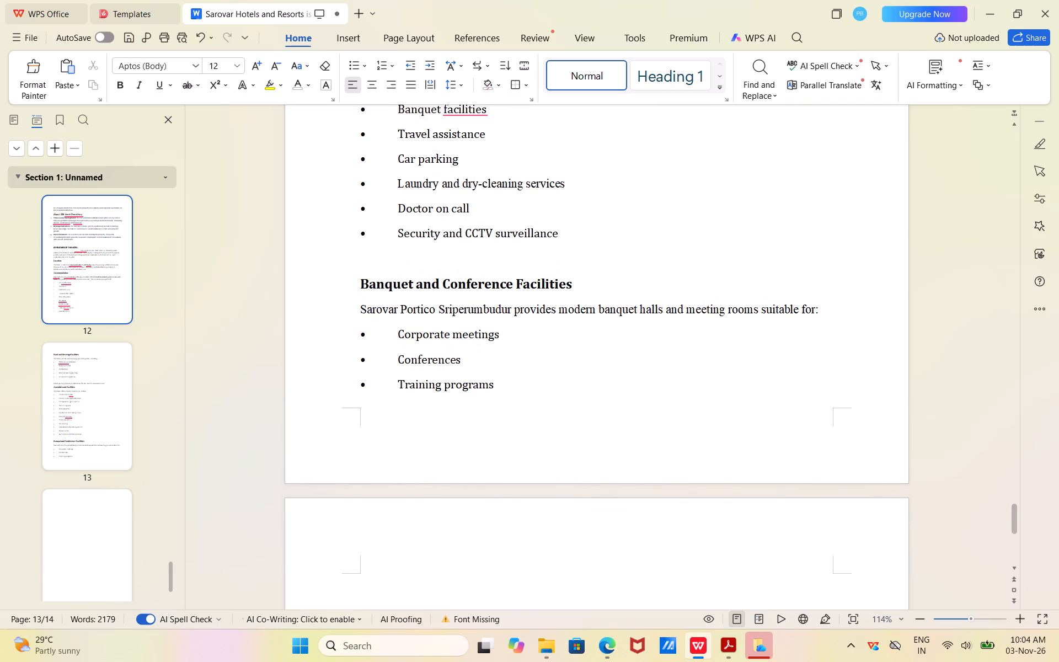
{"action": "left_click", "coordinate": [446, 547]}
{"action": "key", "text": "alt+Tab"}
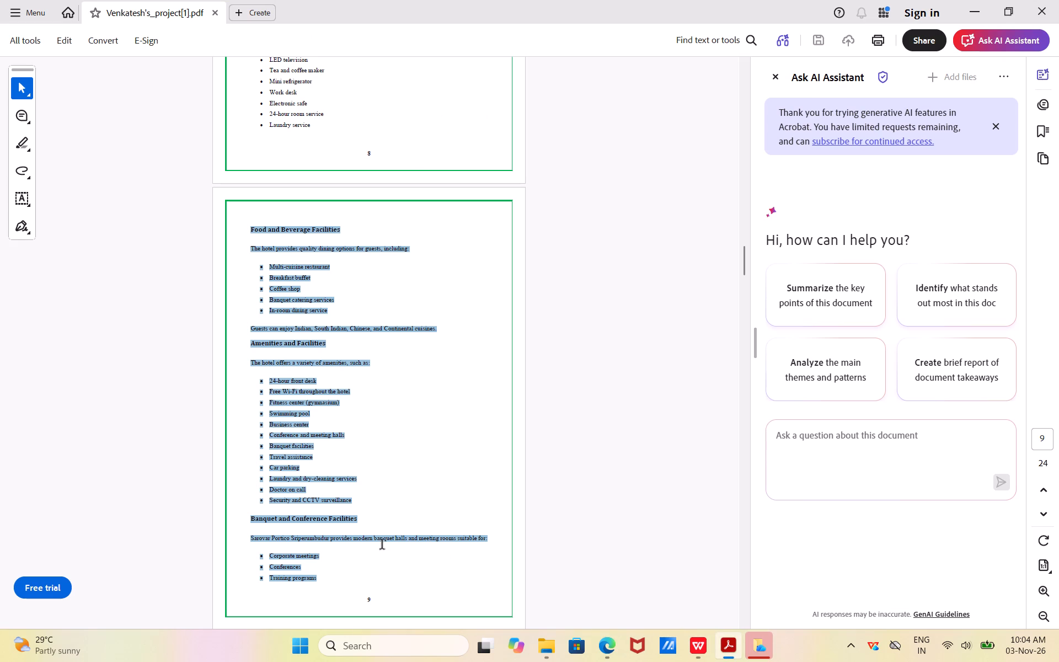
{"action": "left_click", "coordinate": [375, 564]}
{"action": "scroll", "coordinate": [375, 564], "scroll_direction": "down", "scroll_amount": 3}
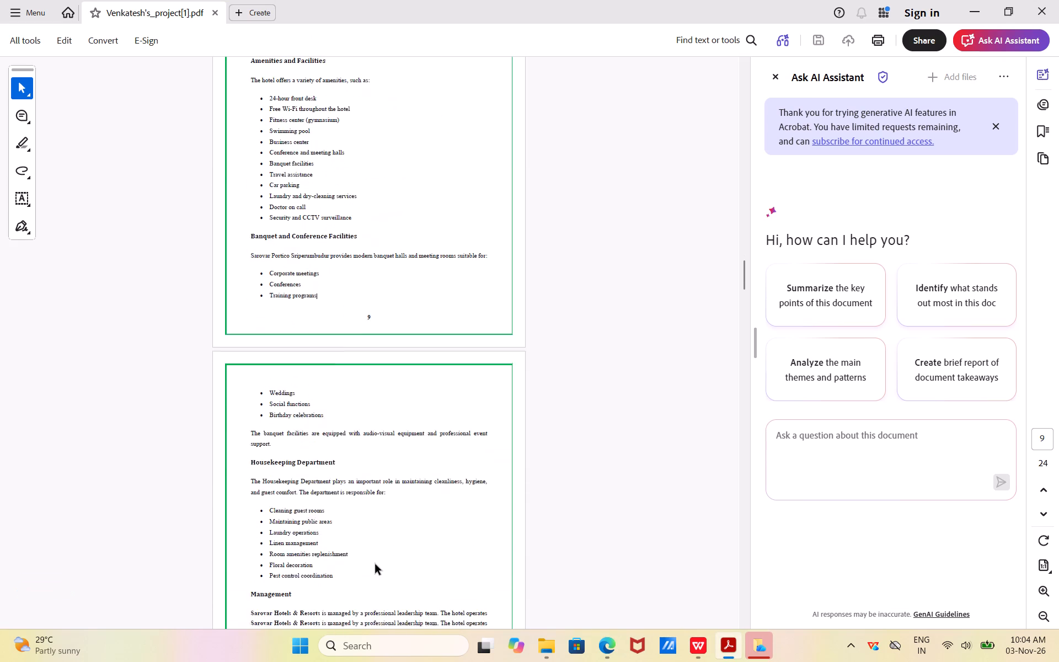
{"action": "scroll", "coordinate": [375, 564], "scroll_direction": "down", "scroll_amount": 2}
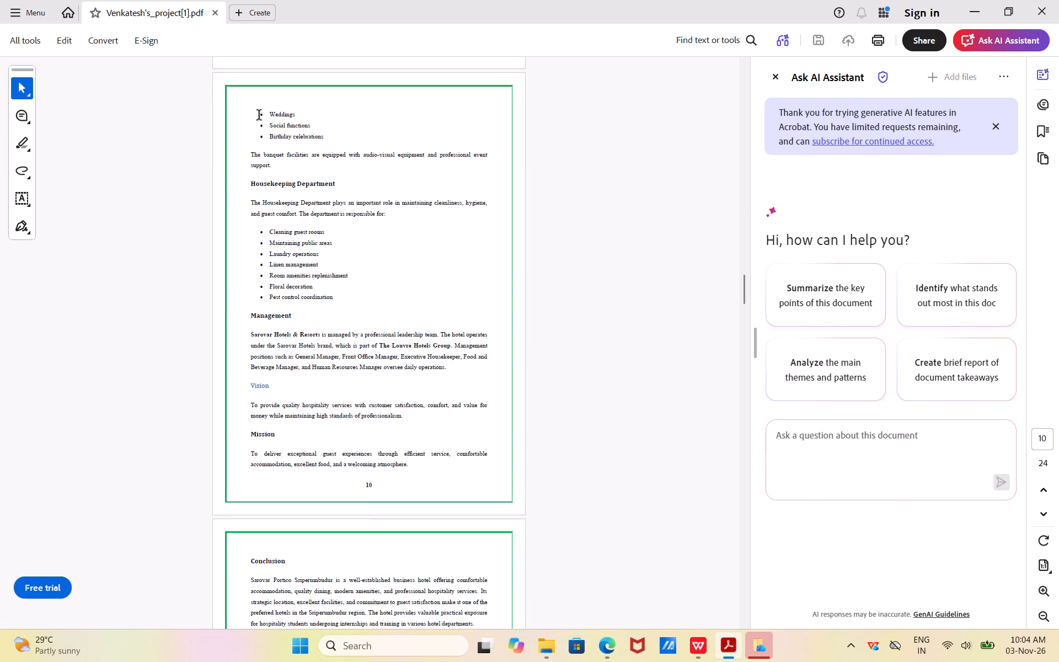
{"action": "left_click_drag", "start_coordinate": [259, 116], "coordinate": [299, 157]}
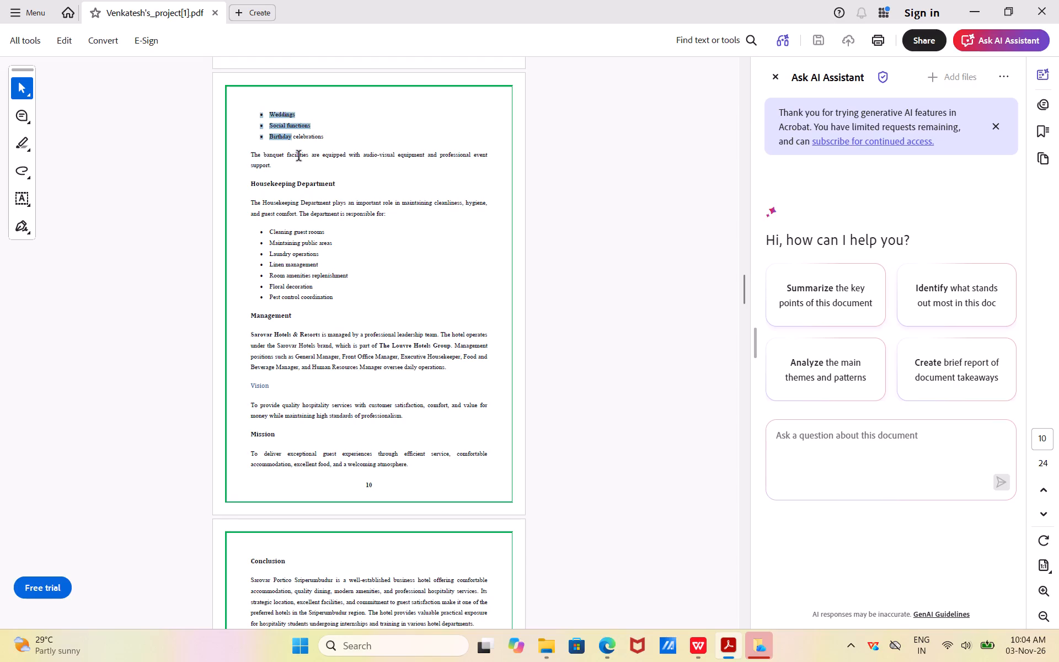
{"action": "left_click_drag", "start_coordinate": [299, 157], "coordinate": [349, 480]}
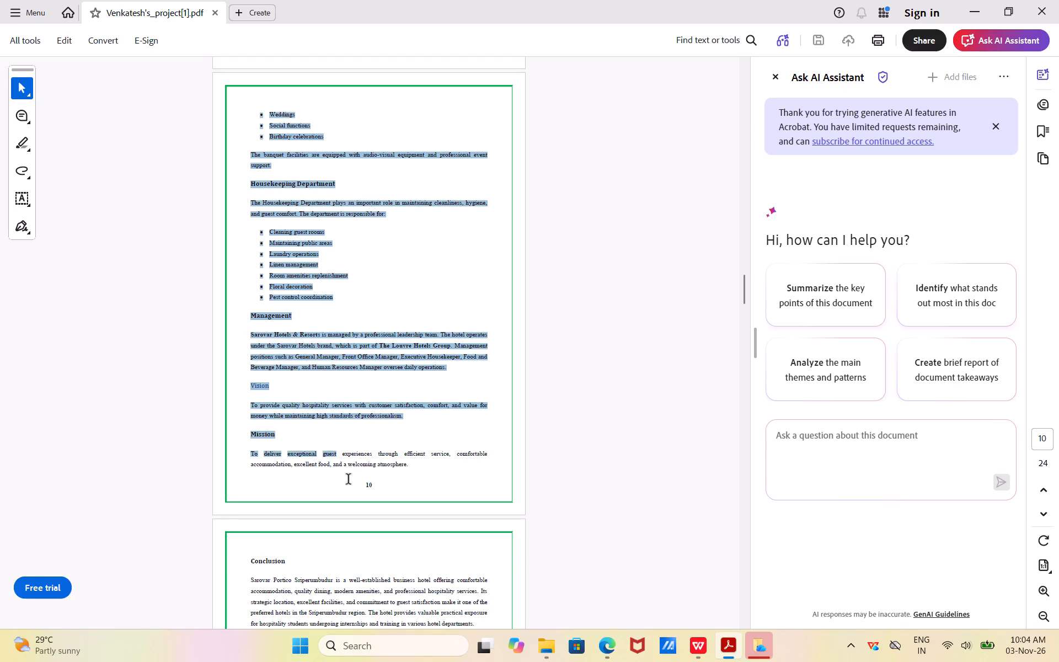
{"action": "left_click_drag", "start_coordinate": [349, 480], "coordinate": [415, 463]}
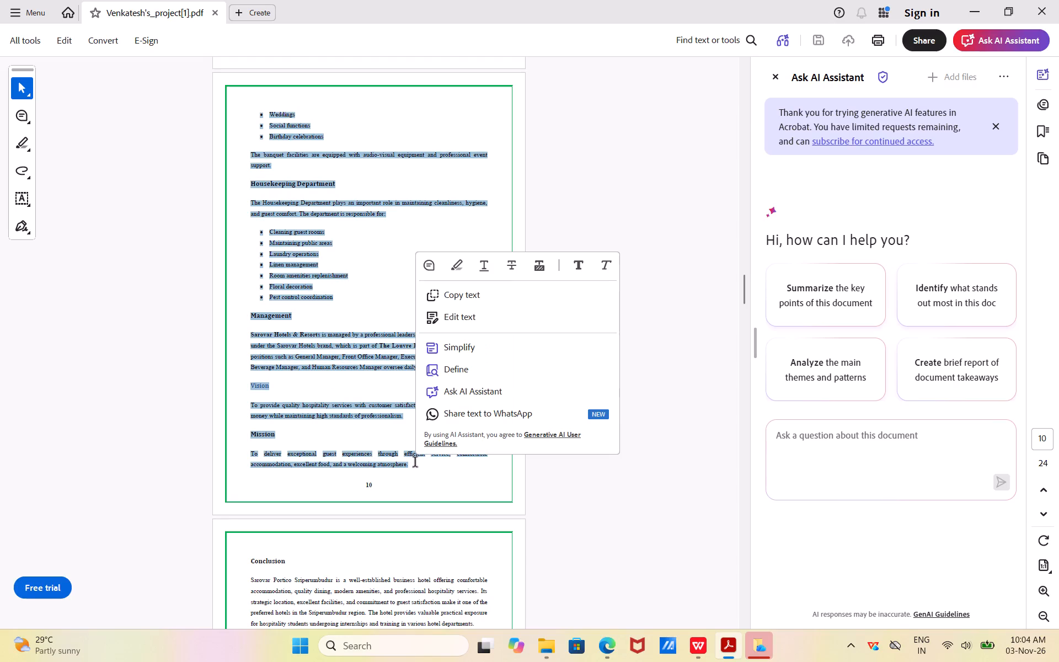
{"action": "key", "text": "ctrl+c"}
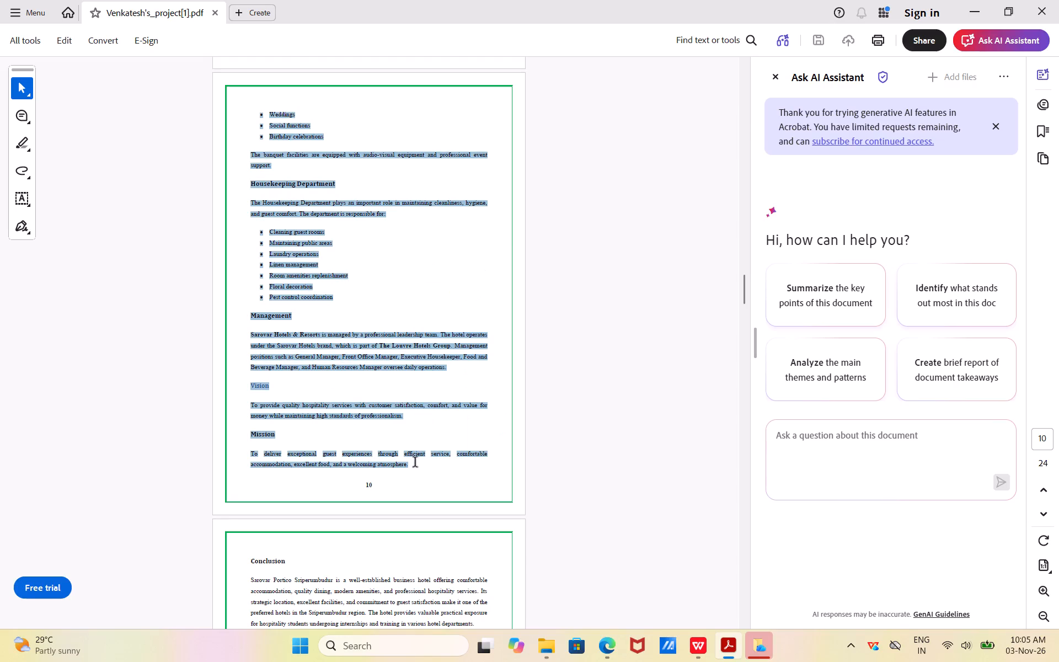
{"action": "key", "text": "alt+Tab"}
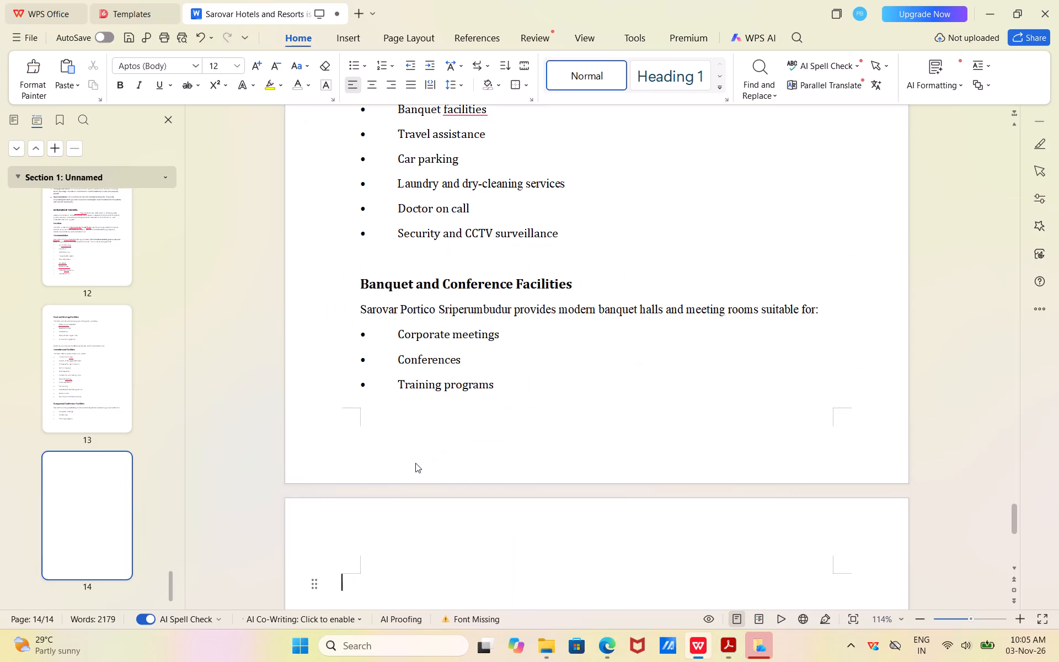
{"action": "key", "text": "ctrl+v"}
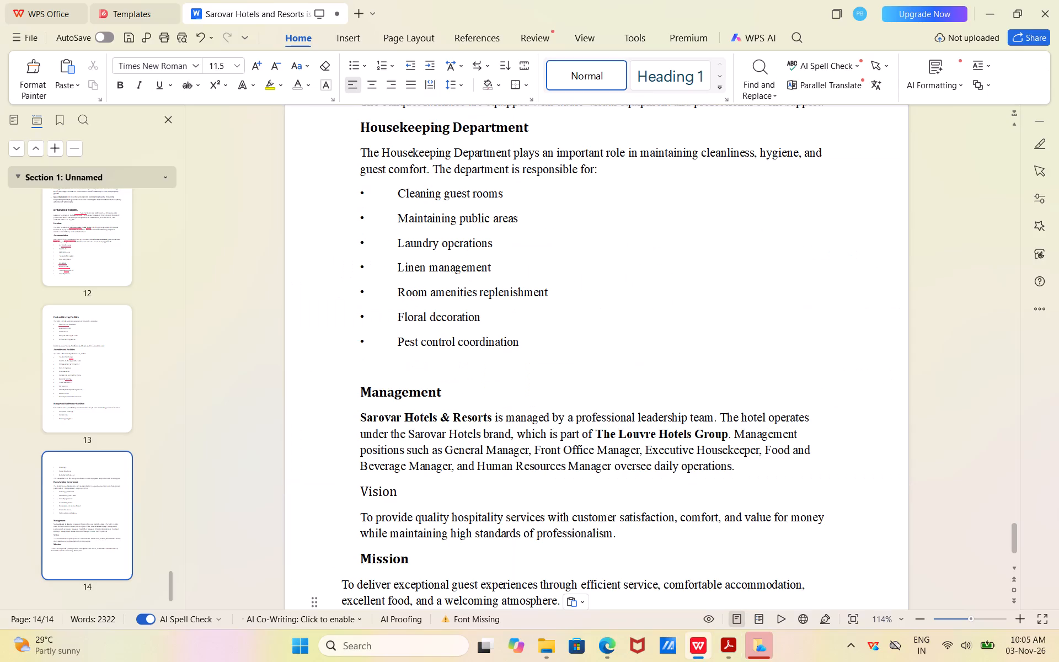
Review the report from the newly pasted Mission text back through the hotel facilities lists to the chairman profile on page 10.
{"action": "scroll", "coordinate": [415, 463], "scroll_direction": "down", "scroll_amount": 3}
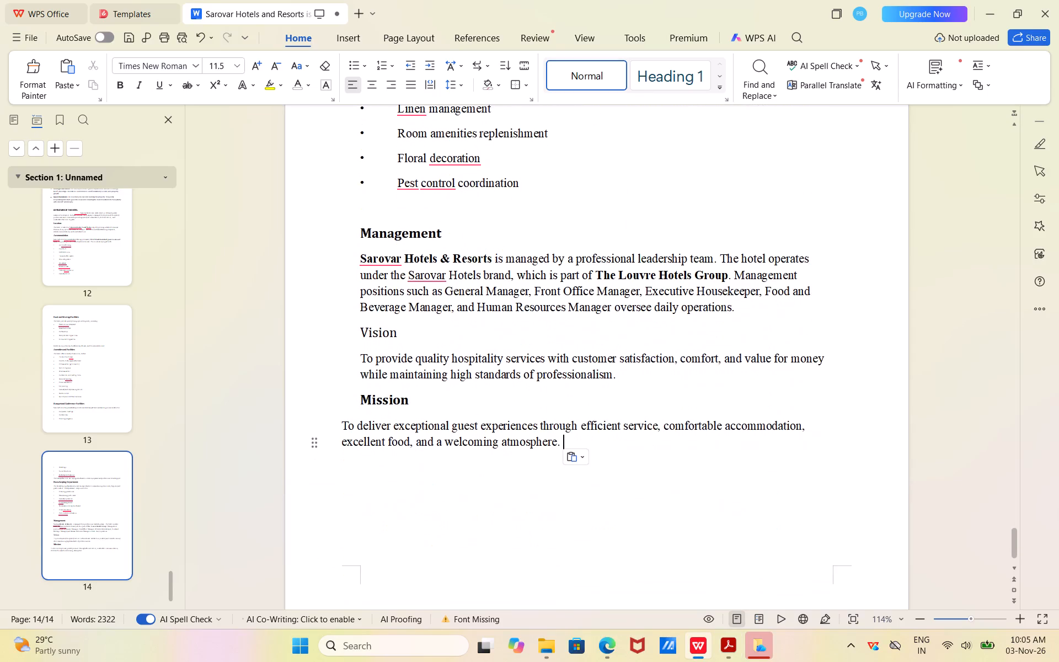
{"action": "scroll", "coordinate": [415, 463], "scroll_direction": "down", "scroll_amount": 3}
{"action": "scroll", "coordinate": [415, 463], "scroll_direction": "up", "scroll_amount": 4}
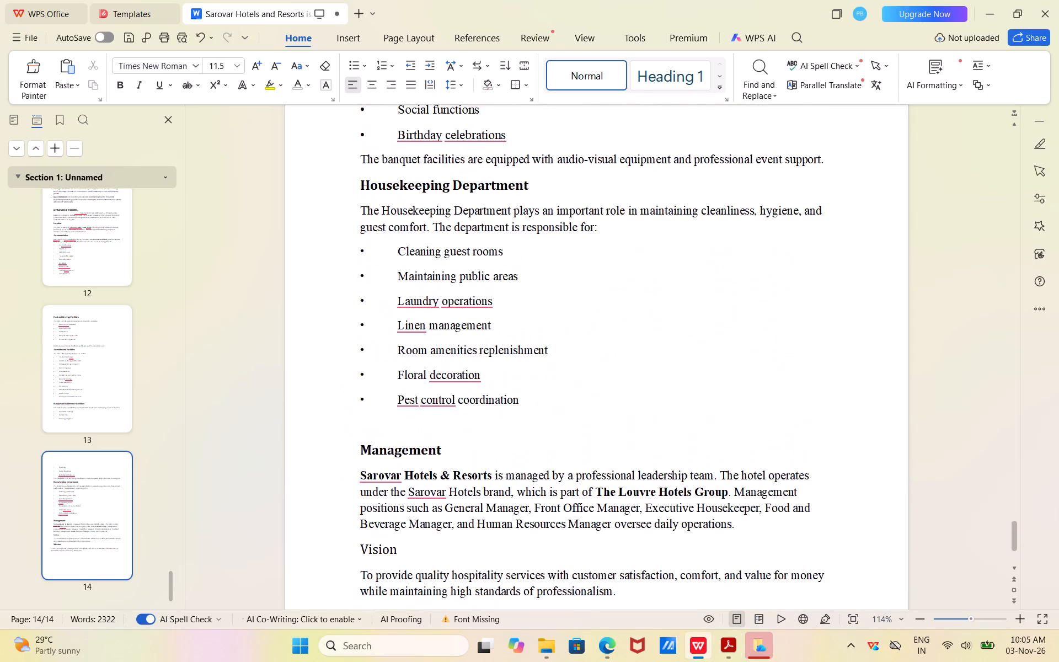
{"action": "scroll", "coordinate": [415, 463], "scroll_direction": "up", "scroll_amount": 5}
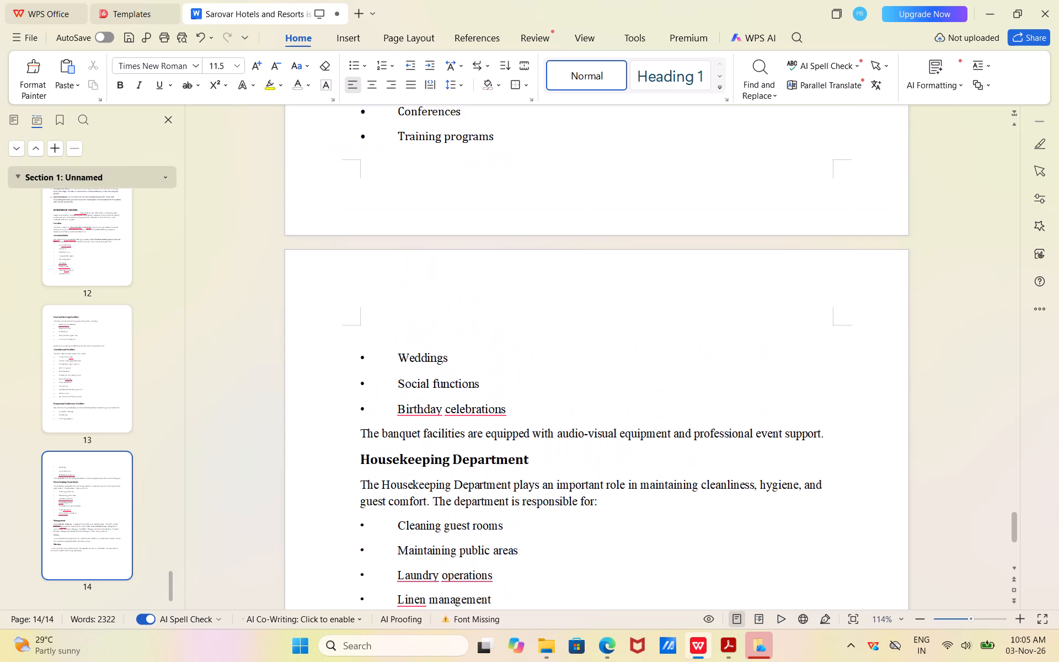
{"action": "scroll", "coordinate": [415, 463], "scroll_direction": "up", "scroll_amount": 5}
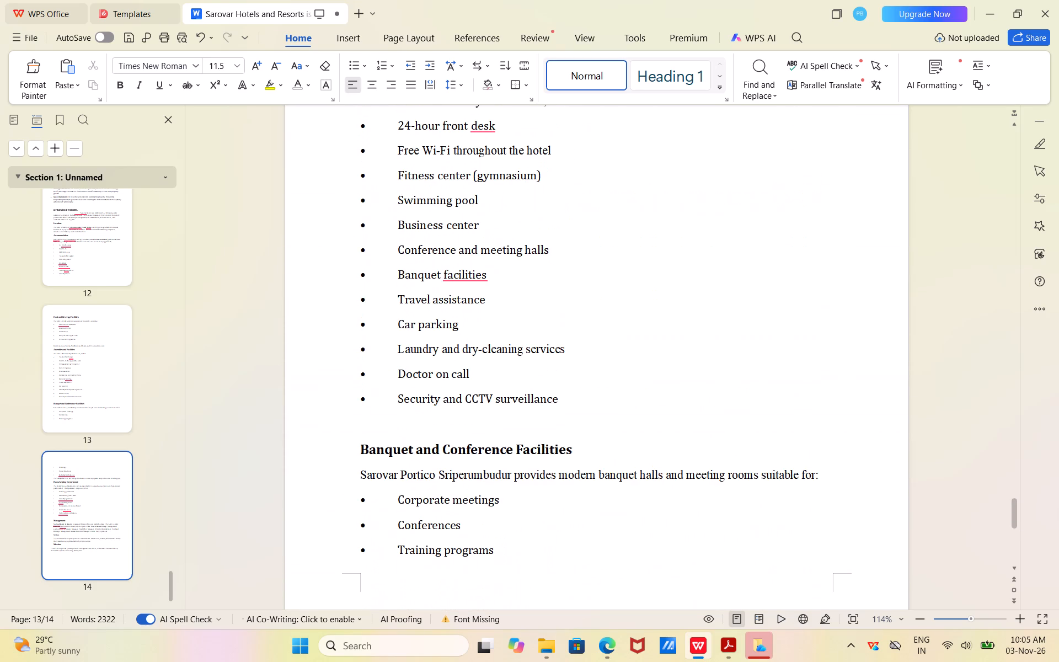
{"action": "scroll", "coordinate": [415, 463], "scroll_direction": "up", "scroll_amount": 1}
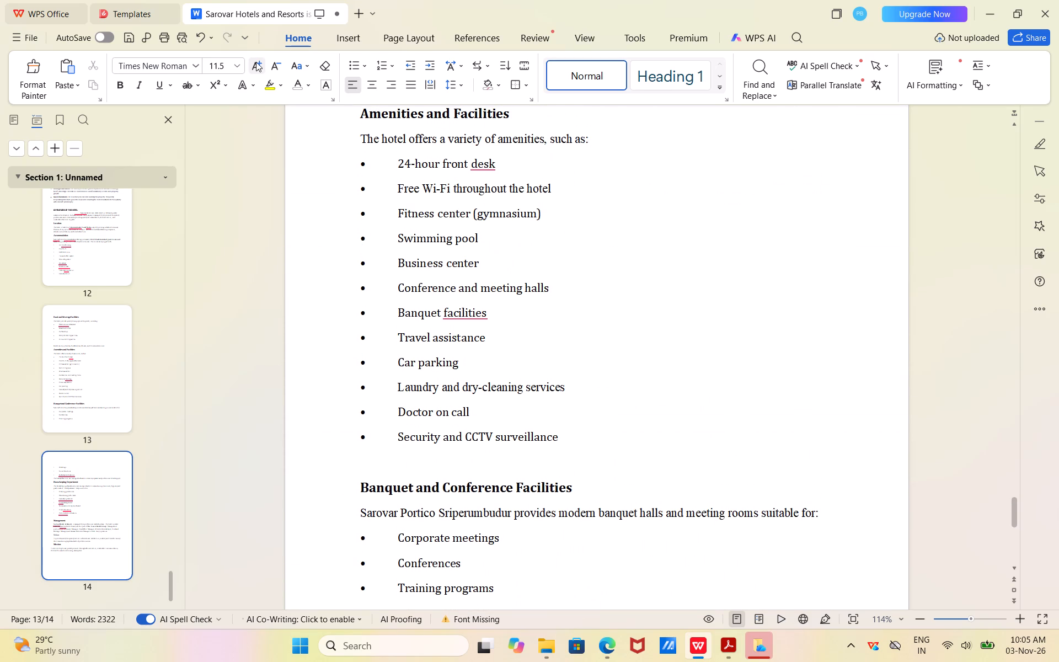
{"action": "scroll", "coordinate": [335, 242], "scroll_direction": "up", "scroll_amount": 7}
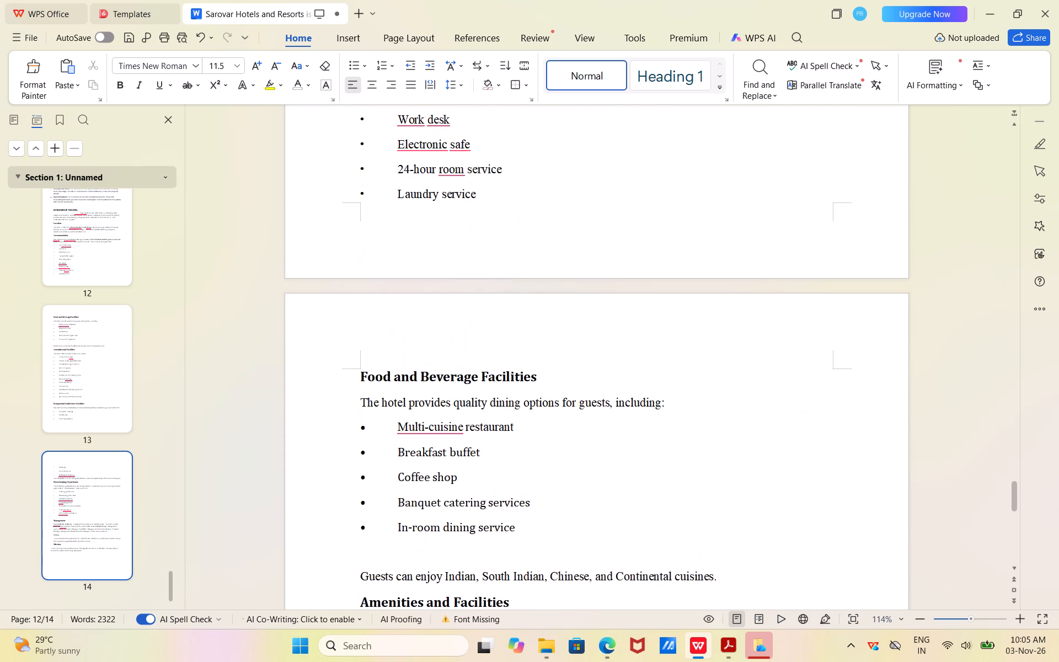
{"action": "scroll", "coordinate": [335, 242], "scroll_direction": "up", "scroll_amount": 10}
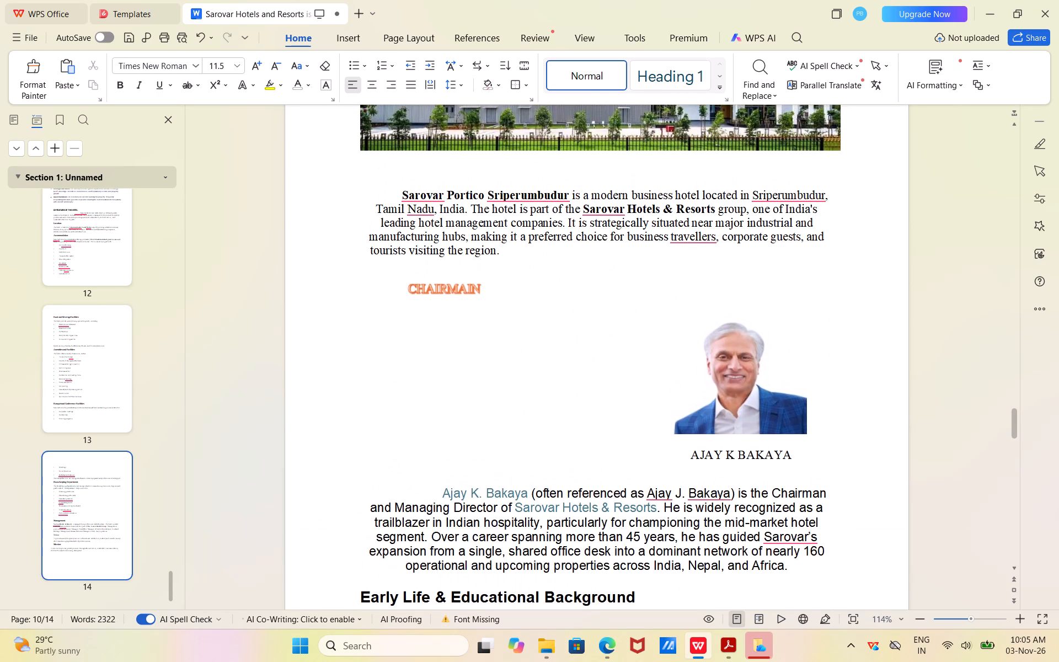
Set the font size of the entire report to 12.
{"action": "key", "text": "ctrl+a"}
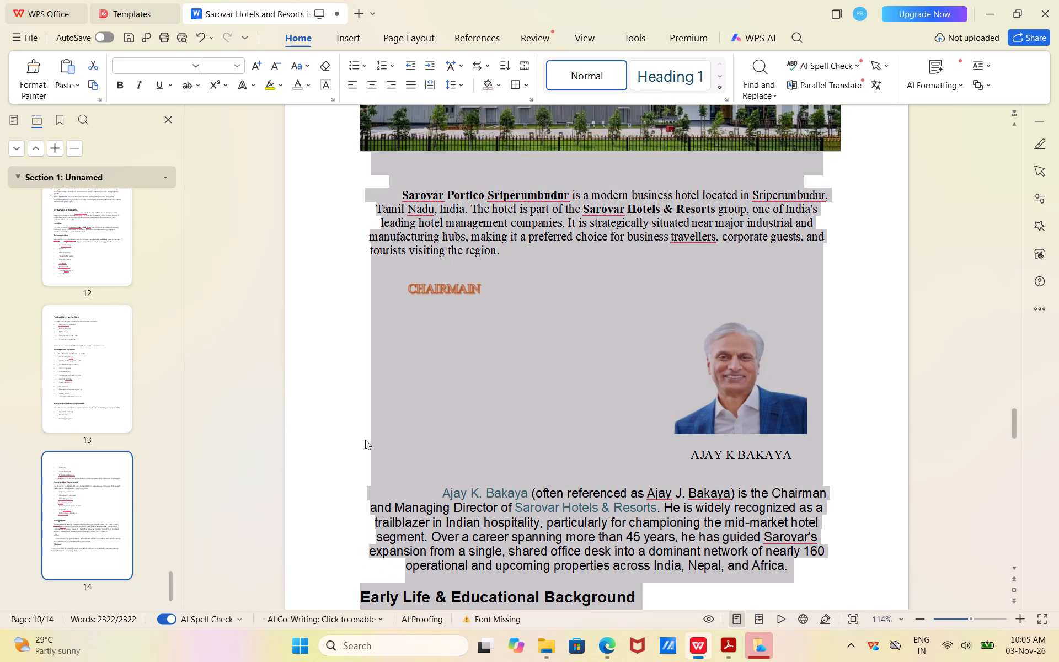
{"action": "left_click", "coordinate": [238, 67]}
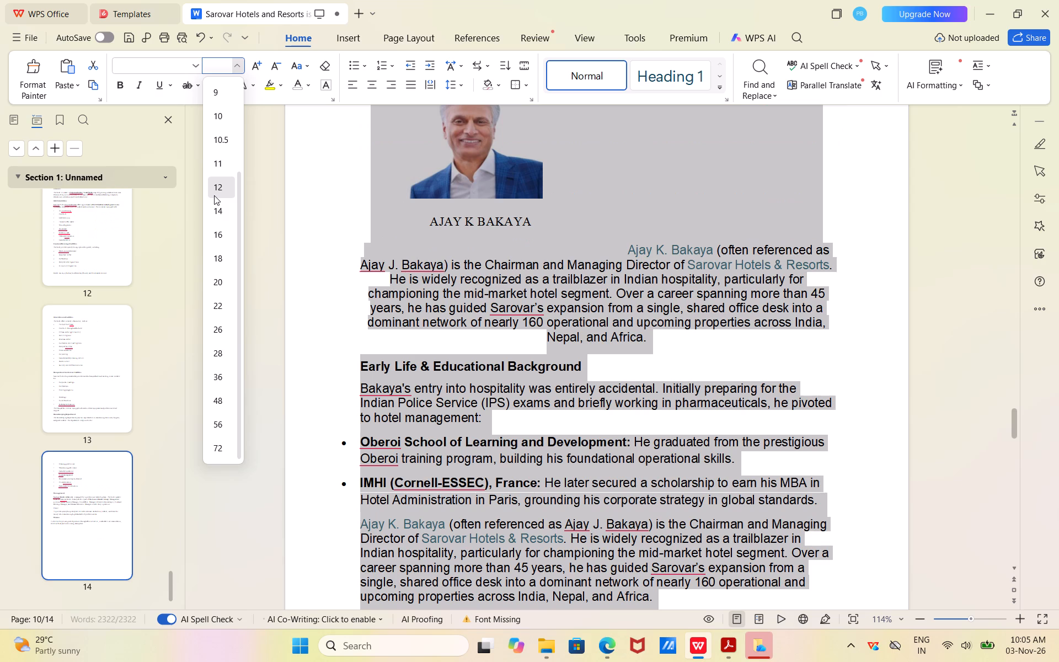
{"action": "left_click", "coordinate": [214, 195]}
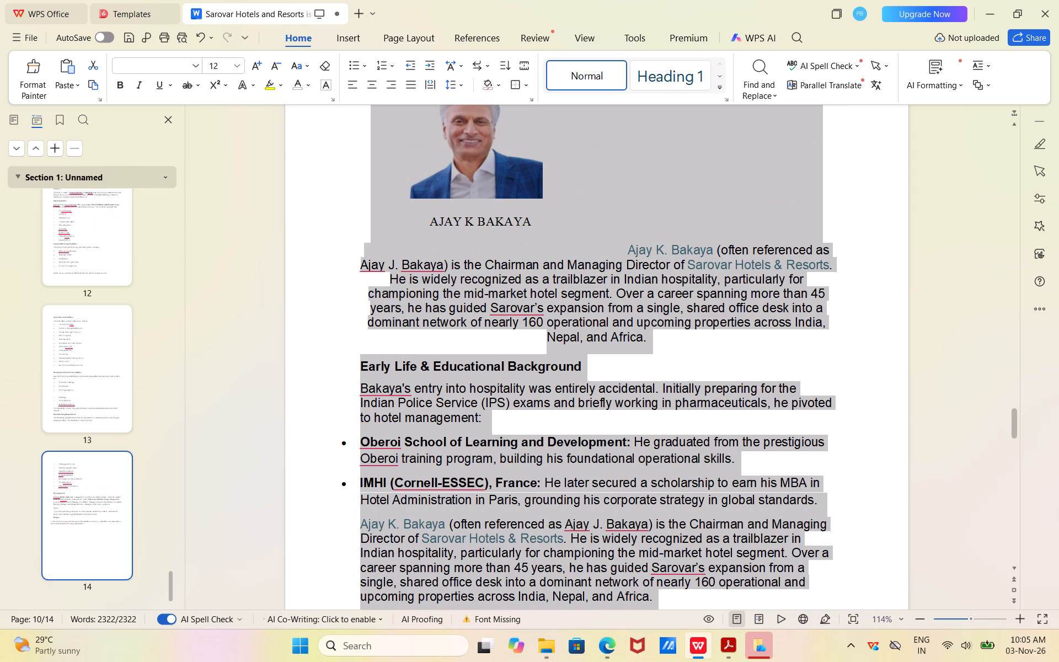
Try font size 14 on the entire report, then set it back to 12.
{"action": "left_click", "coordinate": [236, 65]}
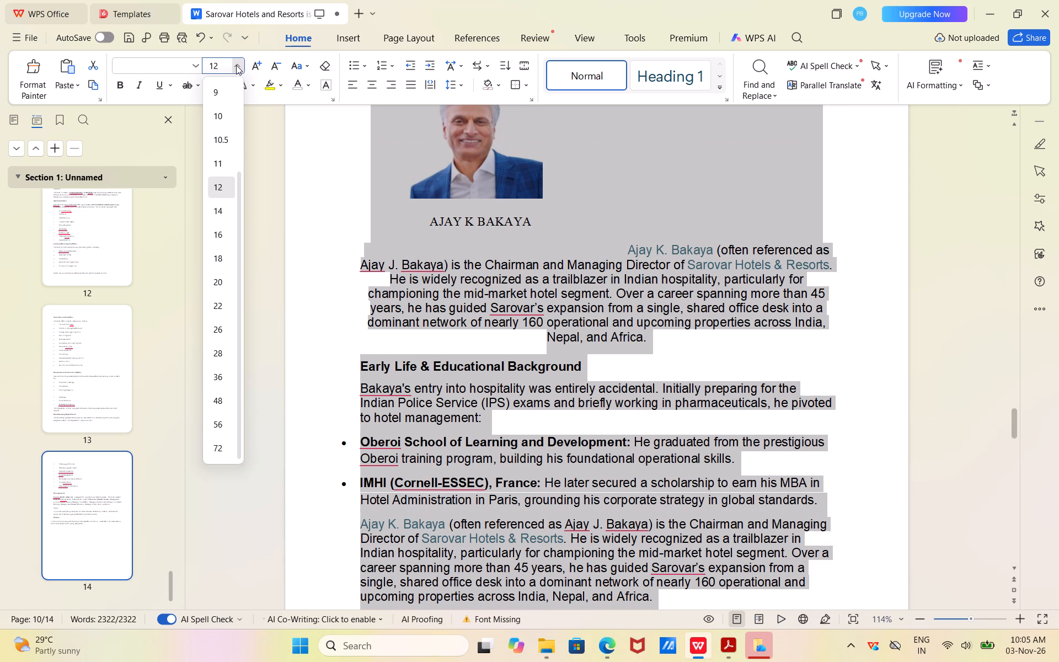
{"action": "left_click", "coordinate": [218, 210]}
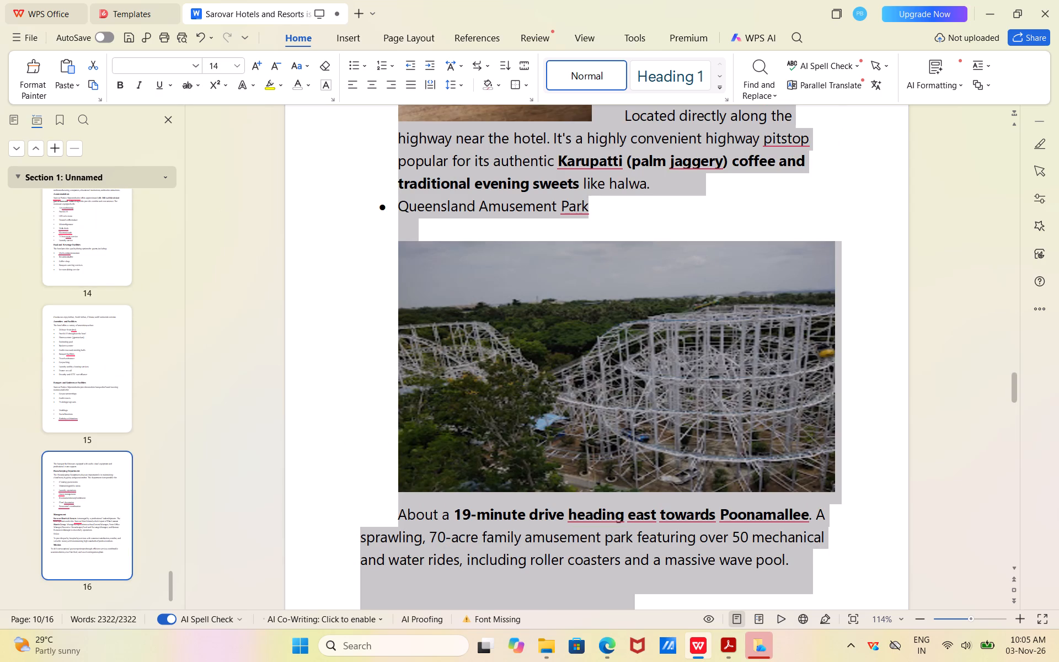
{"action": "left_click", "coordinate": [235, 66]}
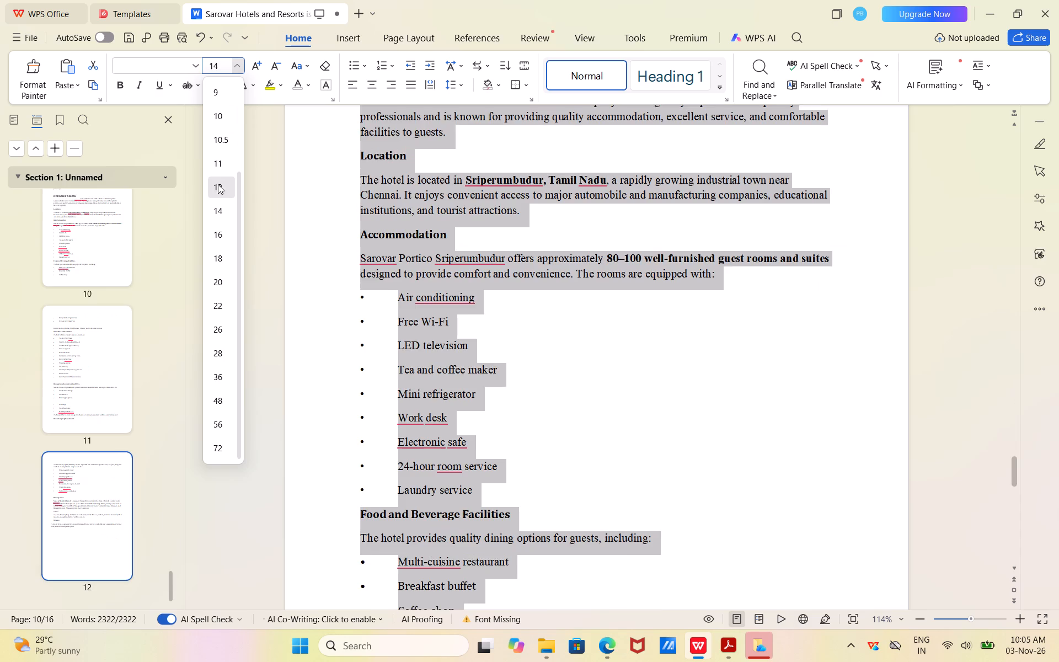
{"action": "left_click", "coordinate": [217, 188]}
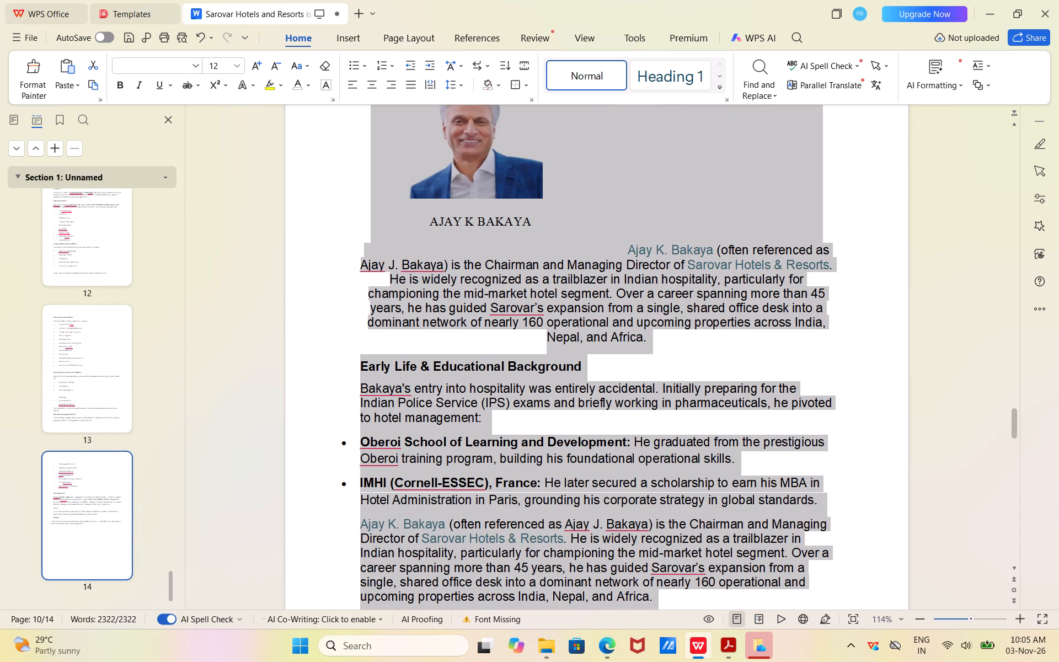
Move the chairman's portrait and name caption on page 10 toward the page's right margin using tab spacing.
{"action": "left_click", "coordinate": [313, 191]}
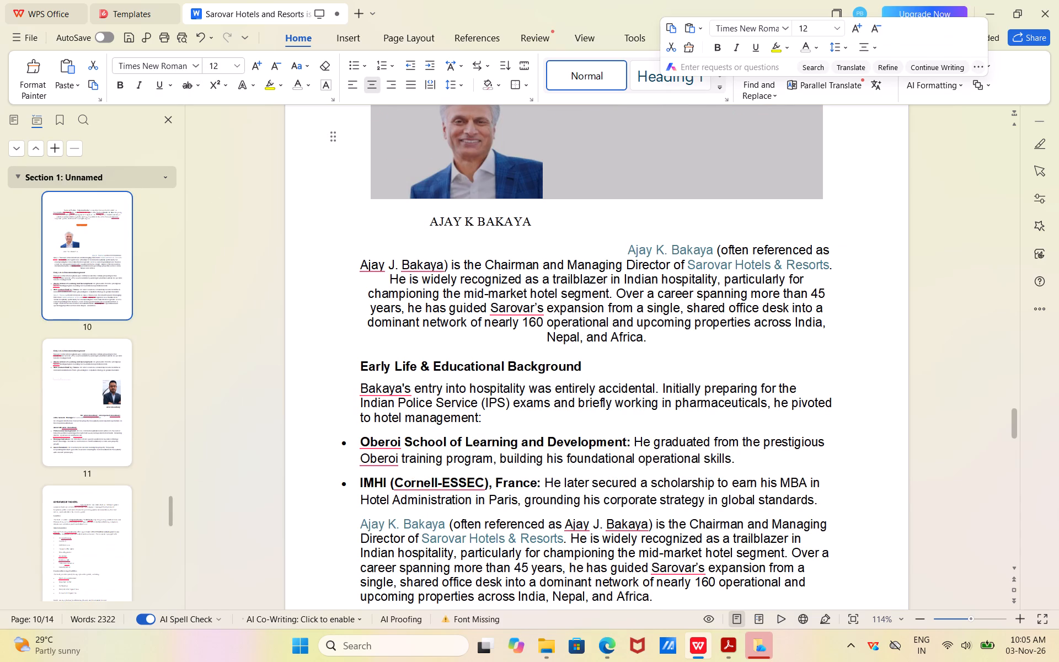
{"action": "scroll", "coordinate": [327, 386], "scroll_direction": "up", "scroll_amount": 1}
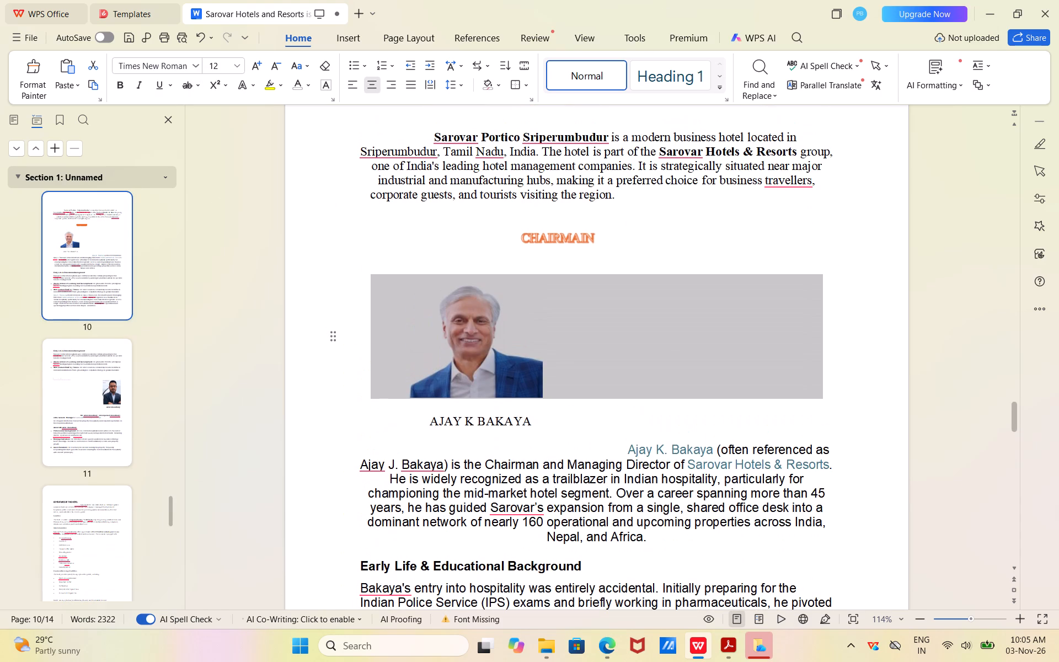
{"action": "left_click", "coordinate": [327, 386]}
{"action": "left_click", "coordinate": [327, 386]}
{"action": "triple_click", "coordinate": [357, 377]}
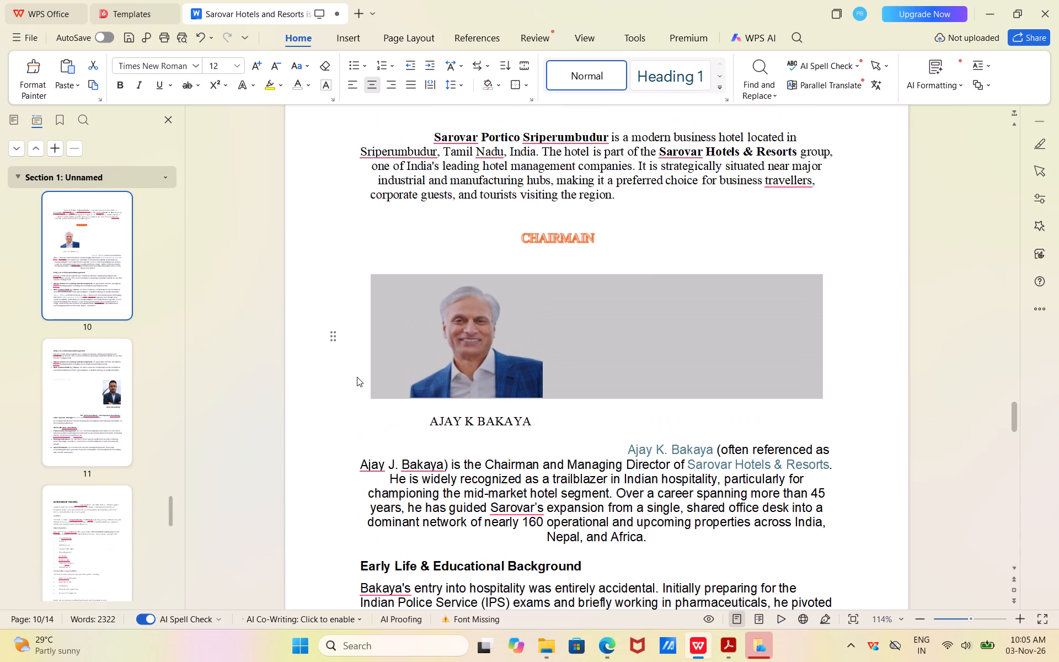
{"action": "double_click", "coordinate": [357, 377]}
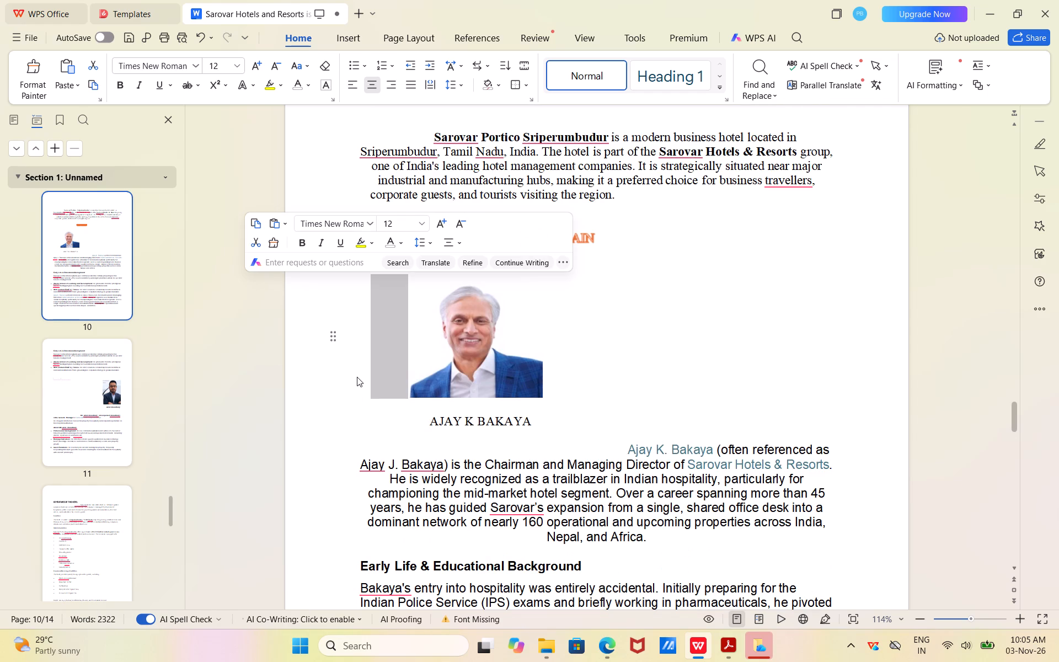
{"action": "key", "text": "BackSpace"}
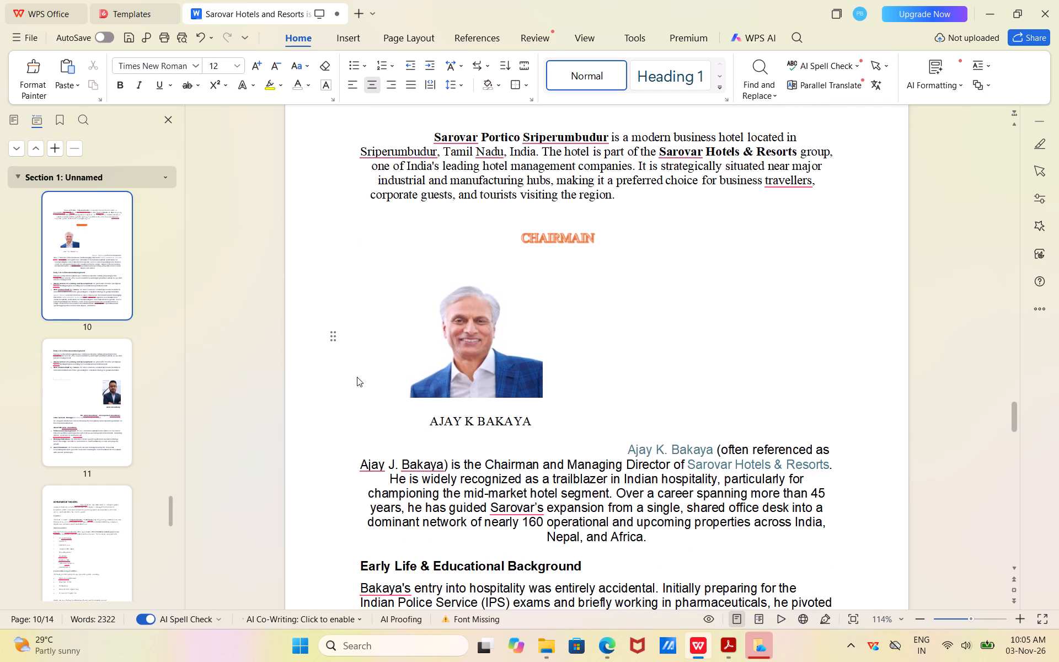
{"action": "key", "text": "Tab"}
{"action": "key", "text": "Tab"}
{"action": "key", "text": "Tab"}
{"action": "key", "text": "Tab"}
{"action": "key", "text": "Tab"}
{"action": "key", "text": "Tab"}
{"action": "key", "text": "Tab"}
{"action": "key", "text": "Tab"}
{"action": "key", "text": "Tab"}
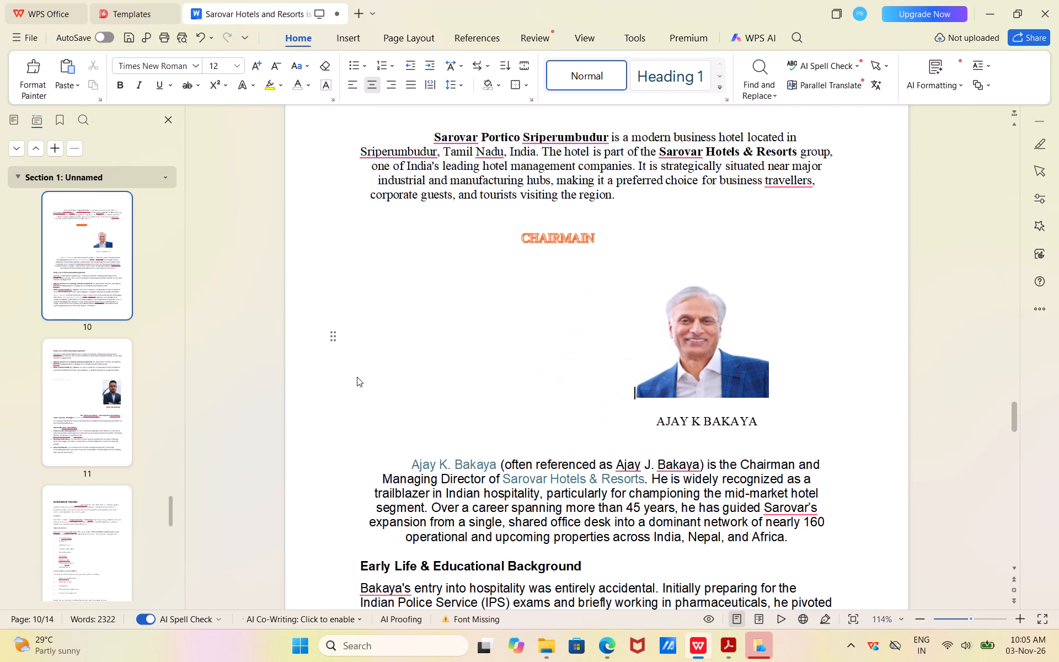
{"action": "key", "text": "Tab"}
{"action": "key", "text": "Tab"}
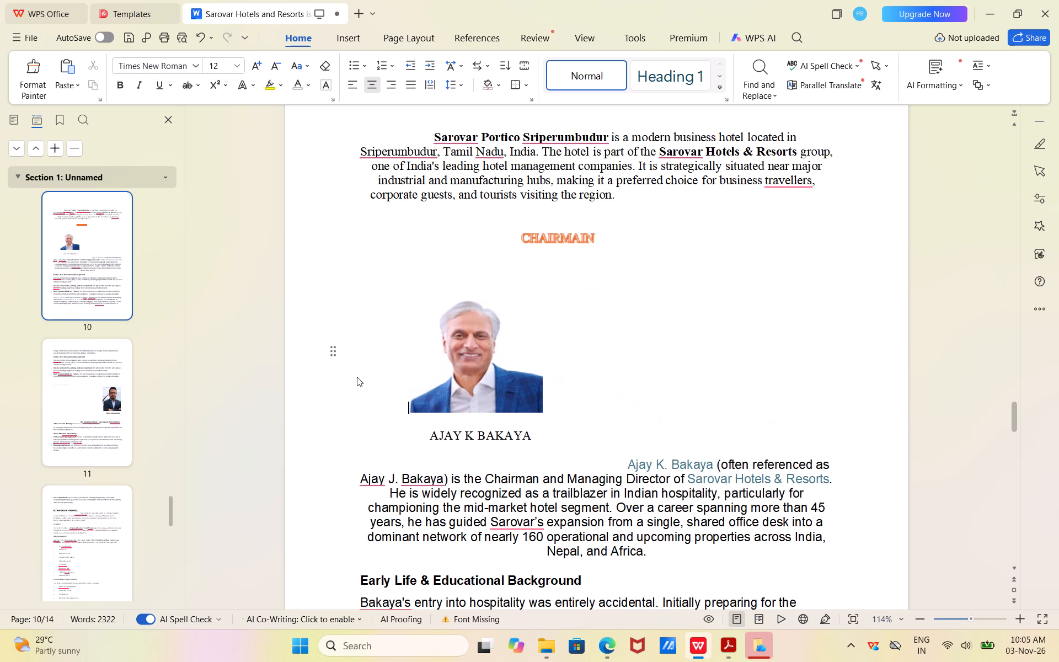
{"action": "key", "text": "BackSpace"}
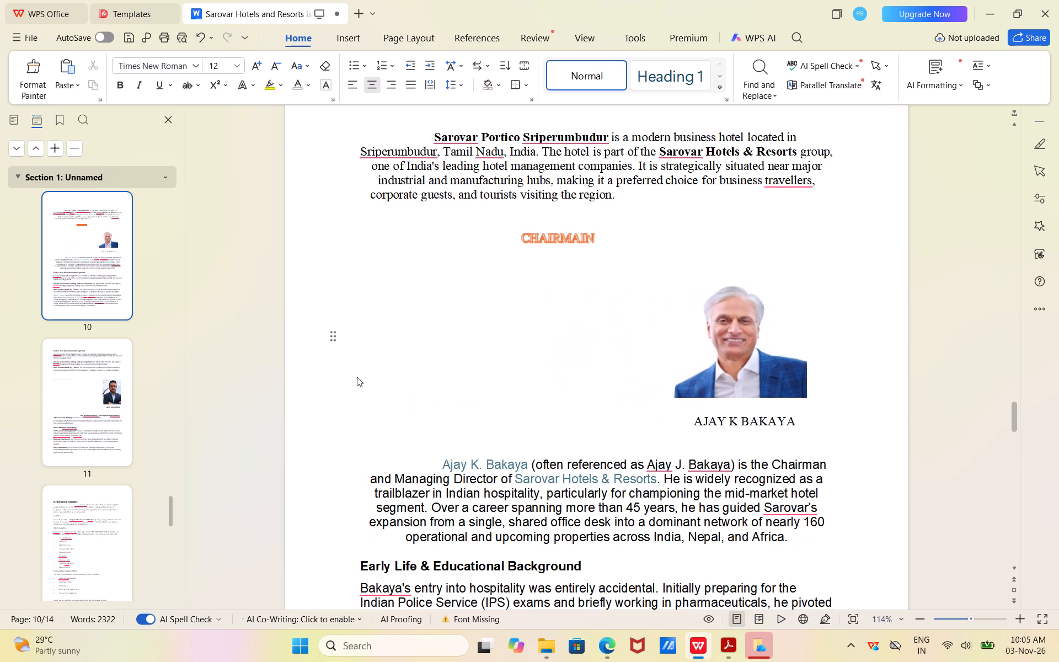
Review the report from page 10 back to the History of Sarovar page, and forward to the Mission text on page 14.
{"action": "scroll", "coordinate": [357, 377], "scroll_direction": "up", "scroll_amount": 2}
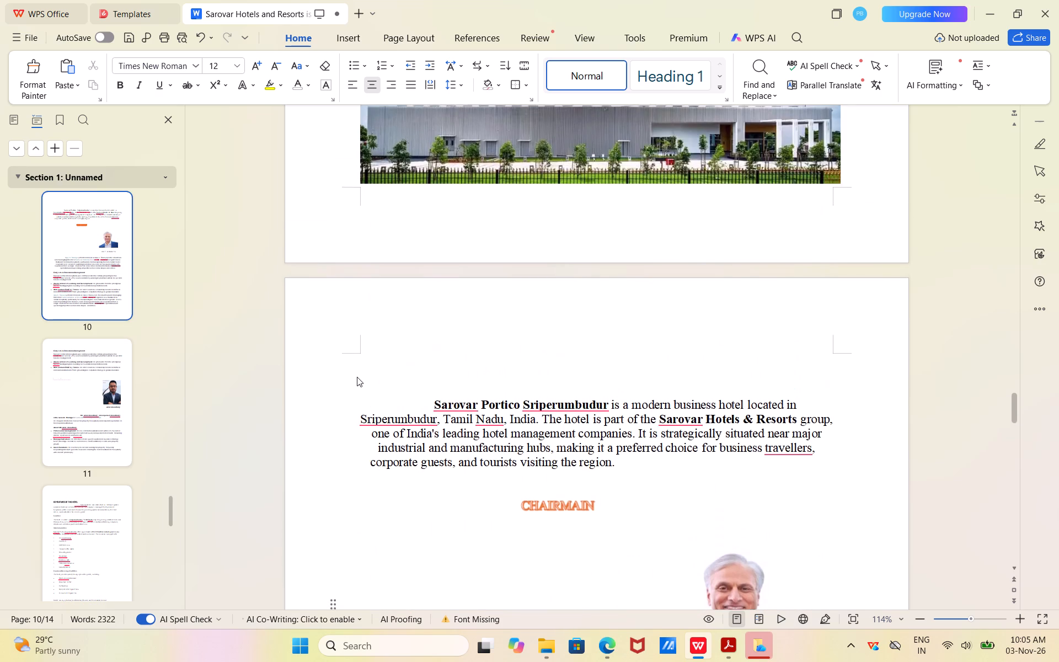
{"action": "scroll", "coordinate": [357, 377], "scroll_direction": "up", "scroll_amount": 7}
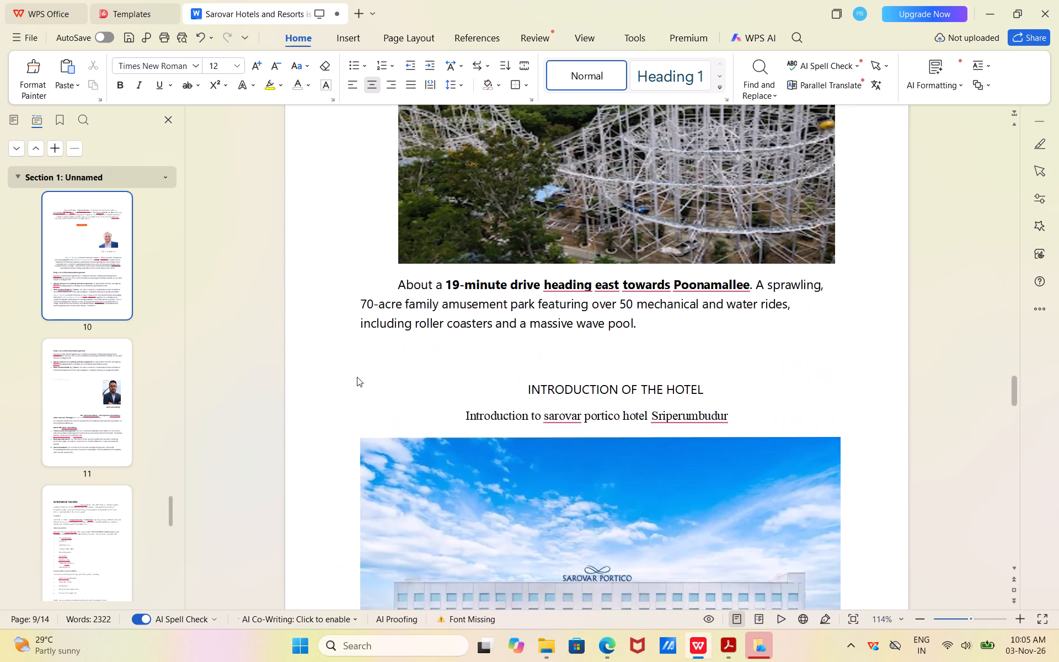
{"action": "scroll", "coordinate": [357, 377], "scroll_direction": "up", "scroll_amount": 9}
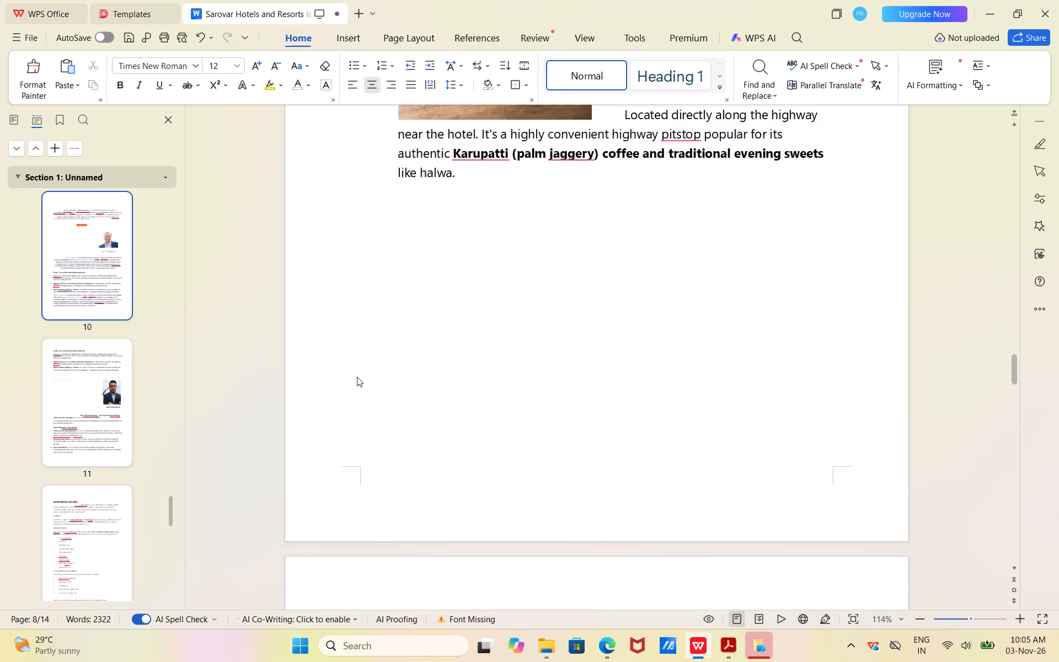
{"action": "scroll", "coordinate": [357, 377], "scroll_direction": "up", "scroll_amount": 16}
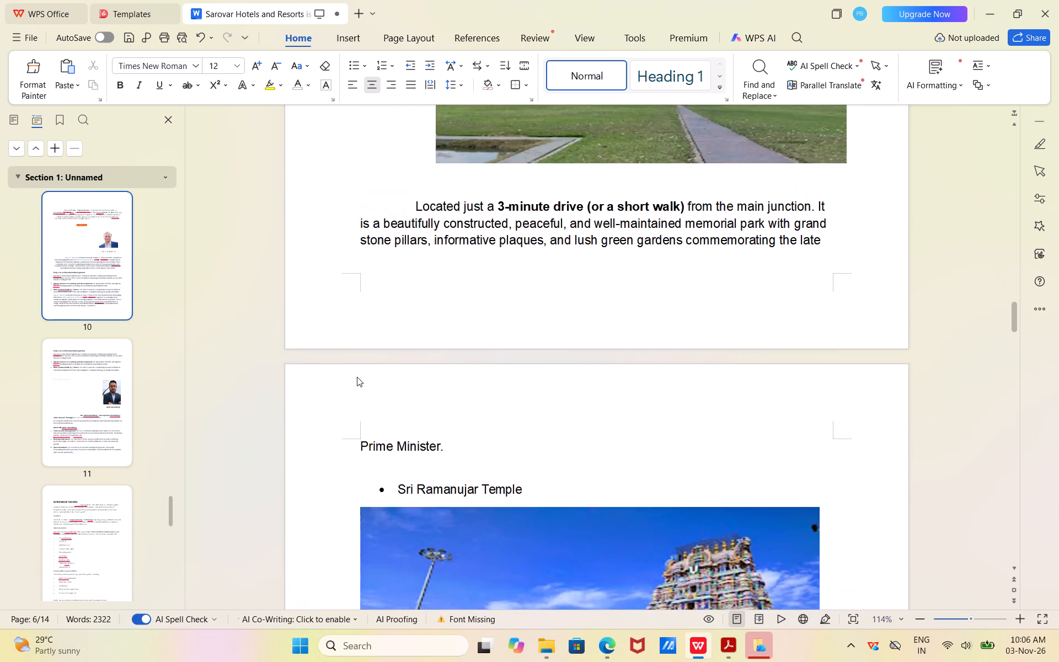
{"action": "scroll", "coordinate": [357, 377], "scroll_direction": "up", "scroll_amount": 16}
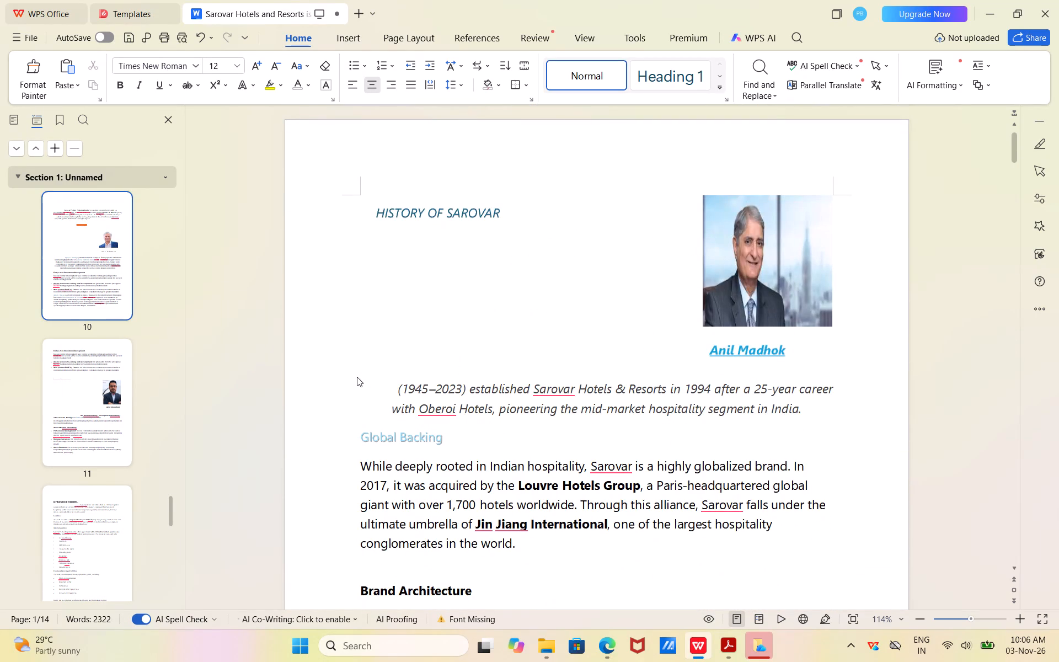
{"action": "scroll", "coordinate": [357, 377], "scroll_direction": "down", "scroll_amount": 13}
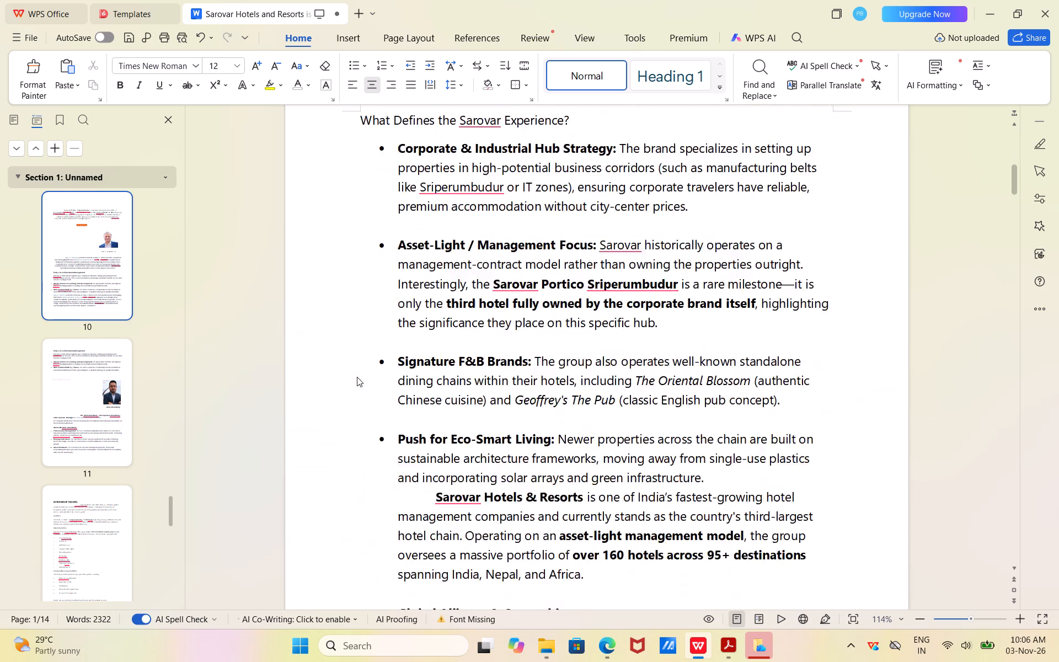
{"action": "scroll", "coordinate": [357, 377], "scroll_direction": "down", "scroll_amount": 18}
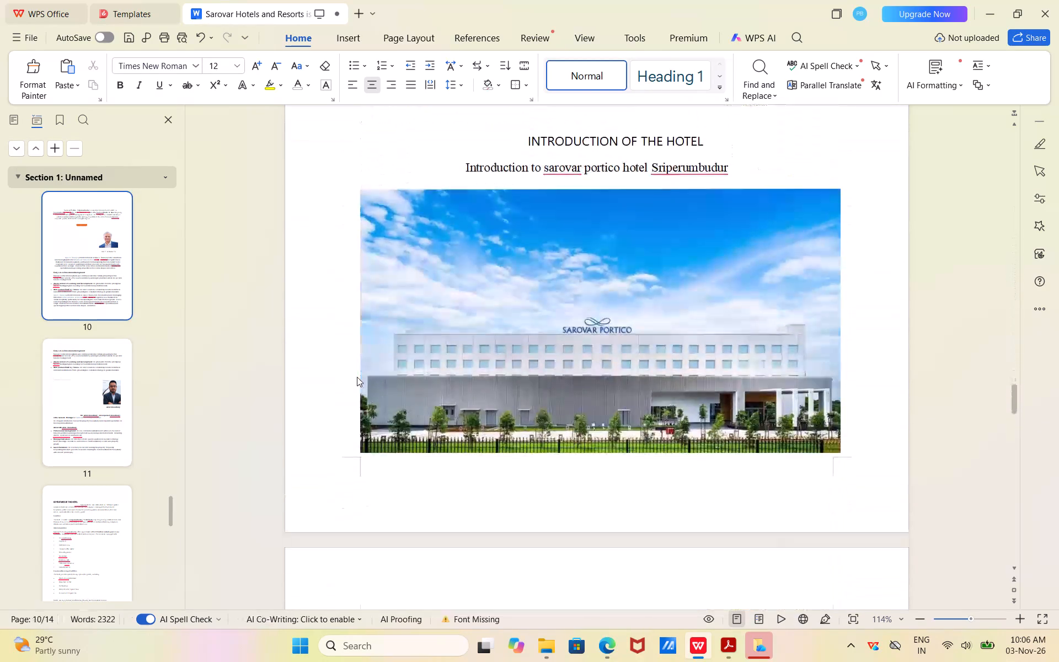
{"action": "scroll", "coordinate": [357, 377], "scroll_direction": "down", "scroll_amount": 9}
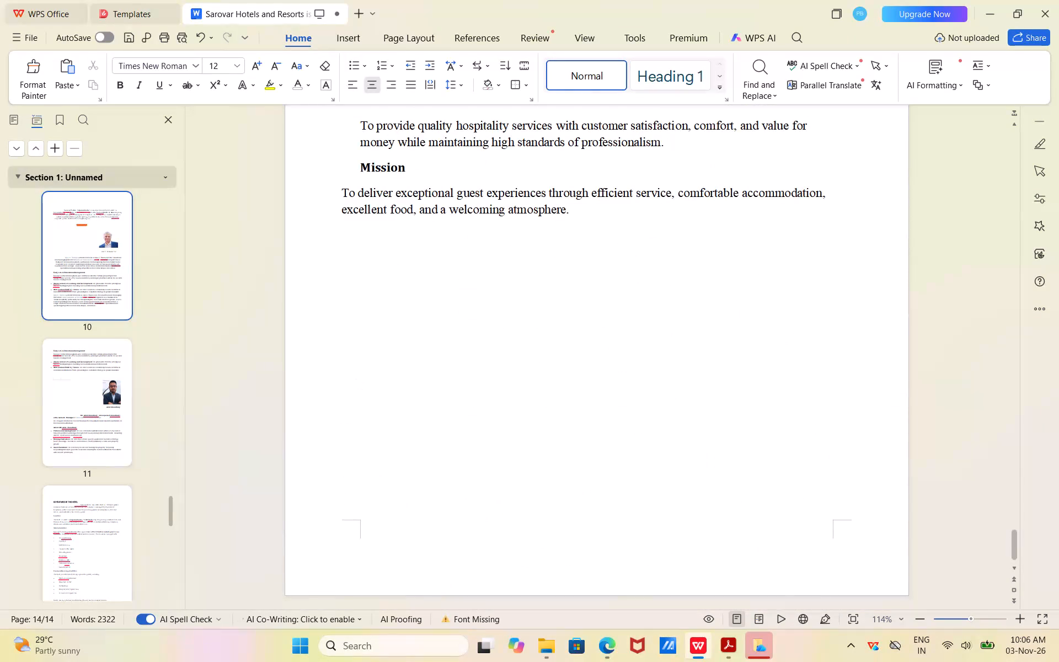
{"action": "left_click", "coordinate": [362, 277]}
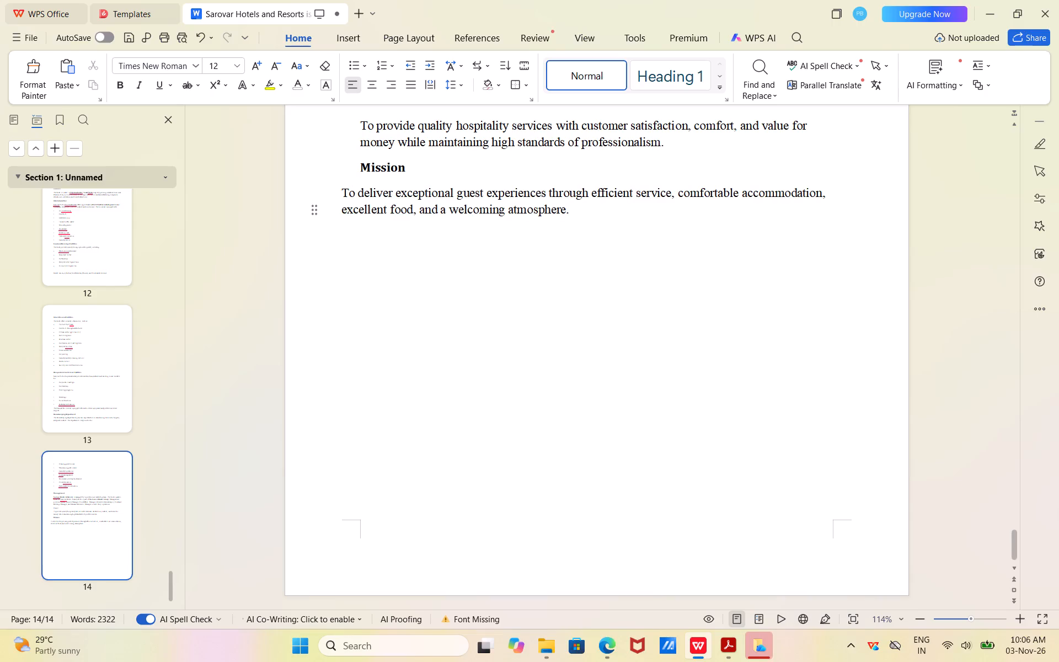
Switch to the project PDF in Acrobat and examine pages 9 to 12, from the hotel facilities through Conclusion to Organisational Structure.
{"action": "key", "text": "alt+Tab"}
{"action": "scroll", "coordinate": [347, 322], "scroll_direction": "up", "scroll_amount": 2}
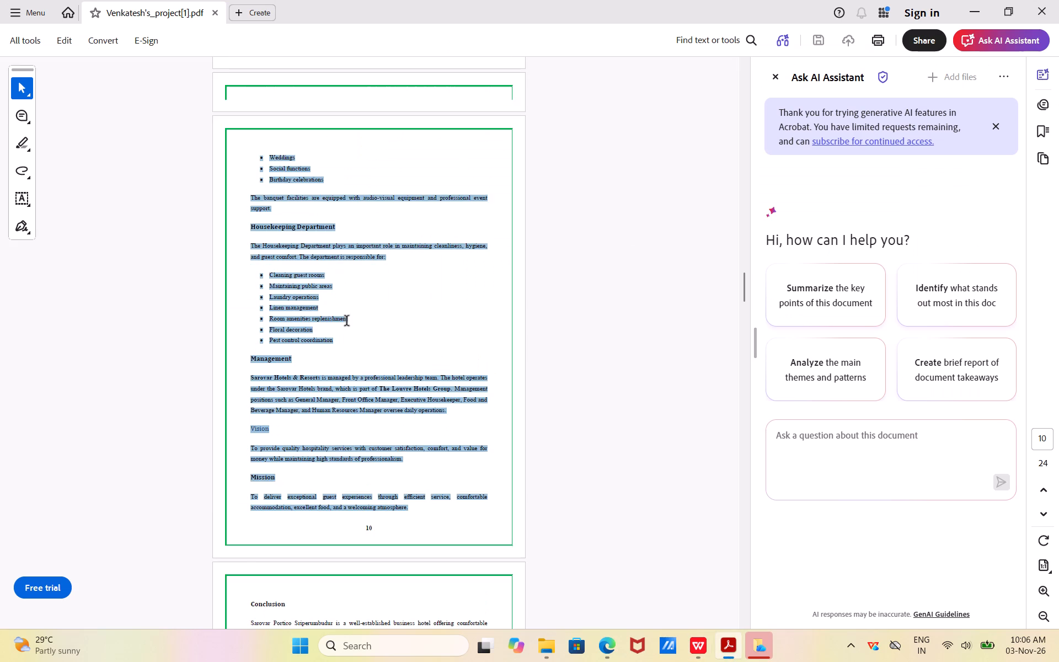
{"action": "scroll", "coordinate": [347, 322], "scroll_direction": "up", "scroll_amount": 4}
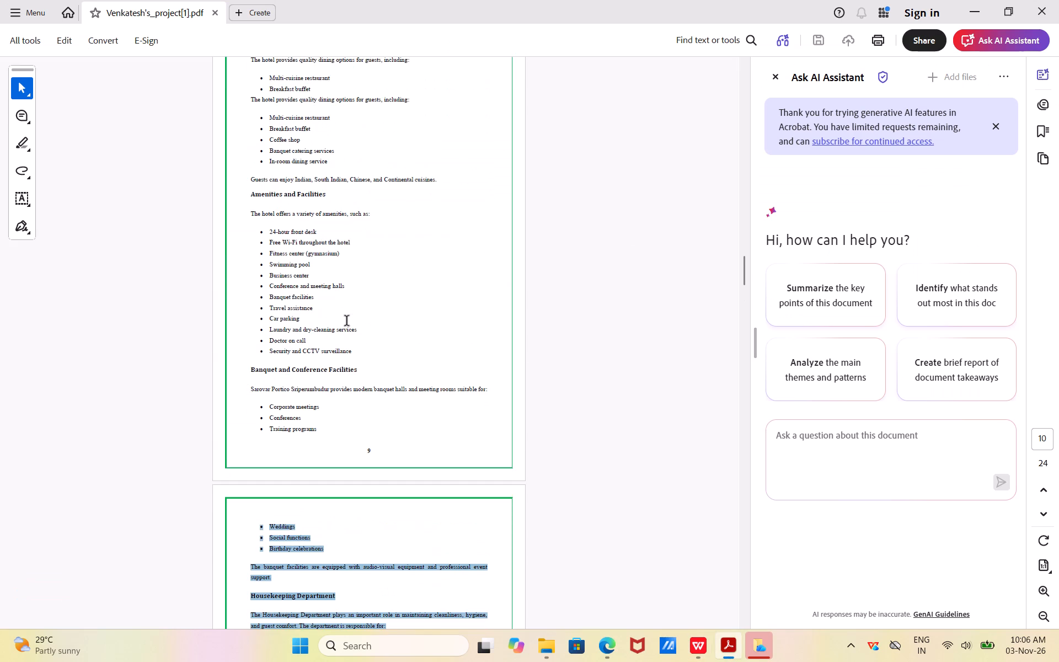
{"action": "left_click", "coordinate": [360, 431]}
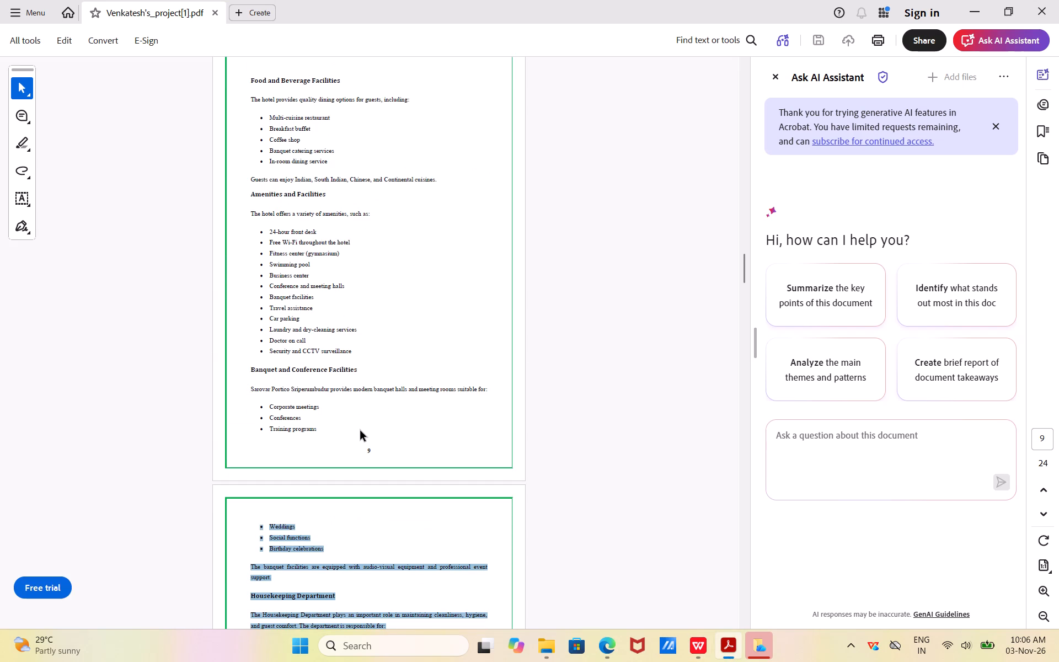
{"action": "scroll", "coordinate": [360, 431], "scroll_direction": "down", "scroll_amount": 7}
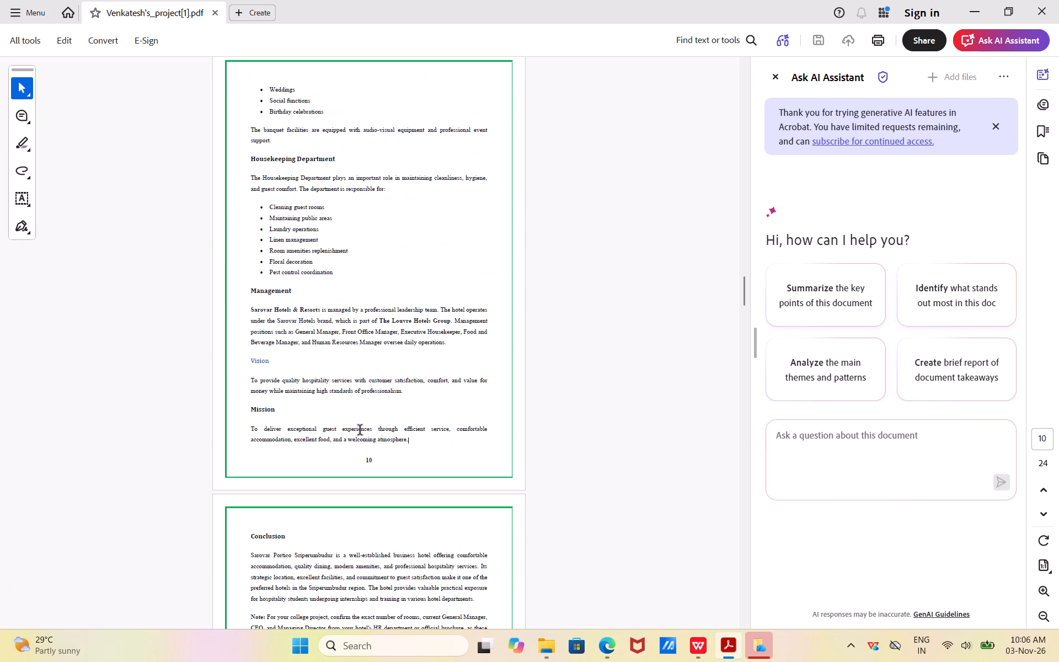
{"action": "scroll", "coordinate": [360, 431], "scroll_direction": "down", "scroll_amount": 2}
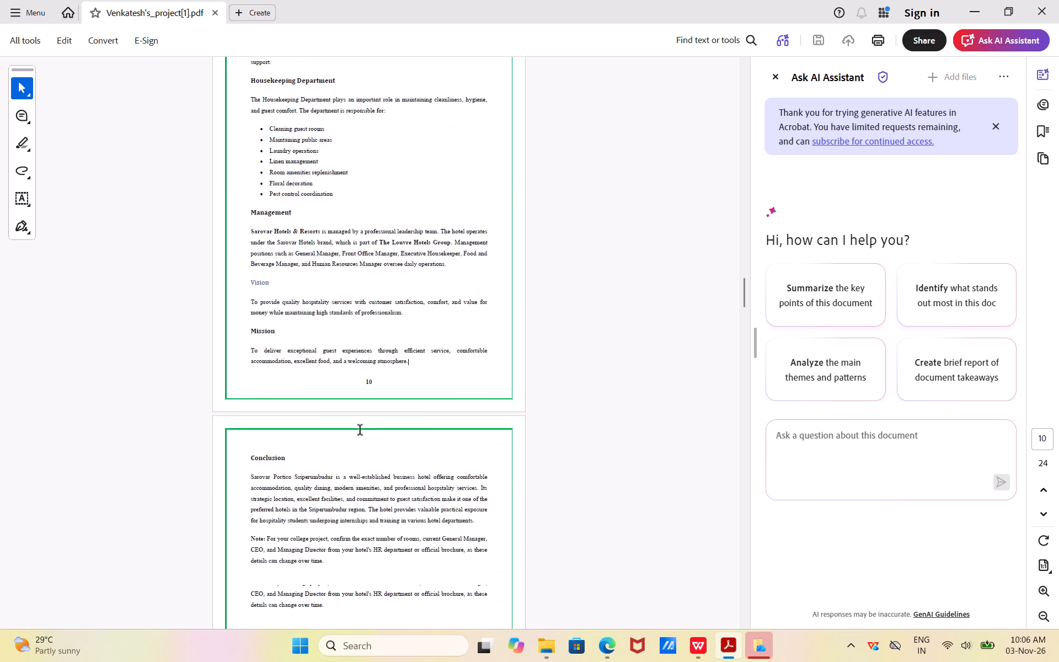
{"action": "scroll", "coordinate": [360, 431], "scroll_direction": "down", "scroll_amount": 5}
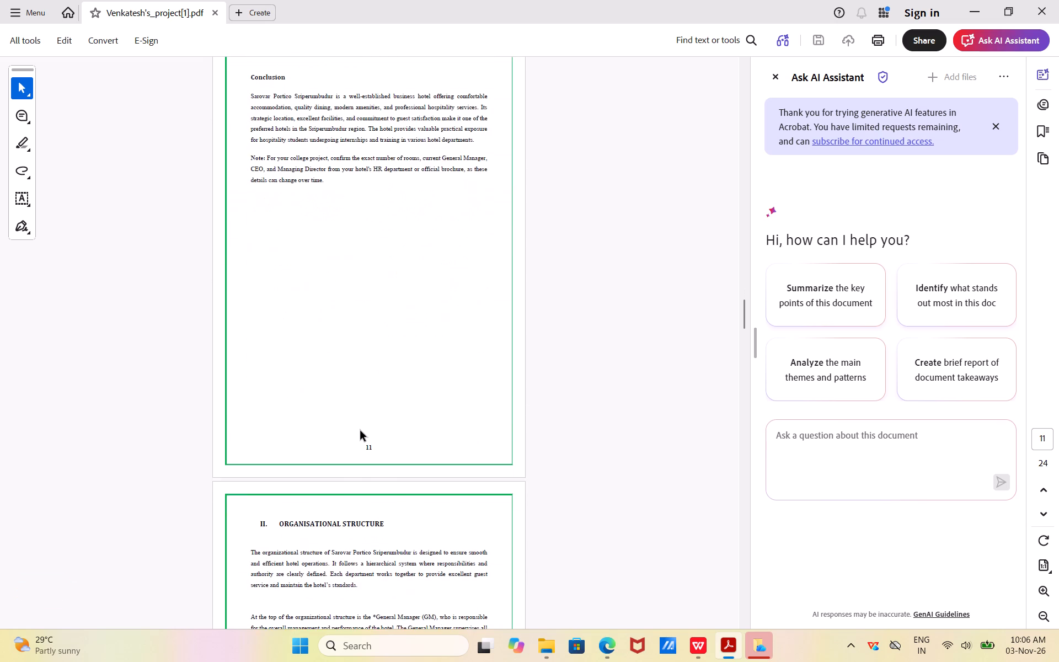
{"action": "scroll", "coordinate": [360, 431], "scroll_direction": "down", "scroll_amount": 3}
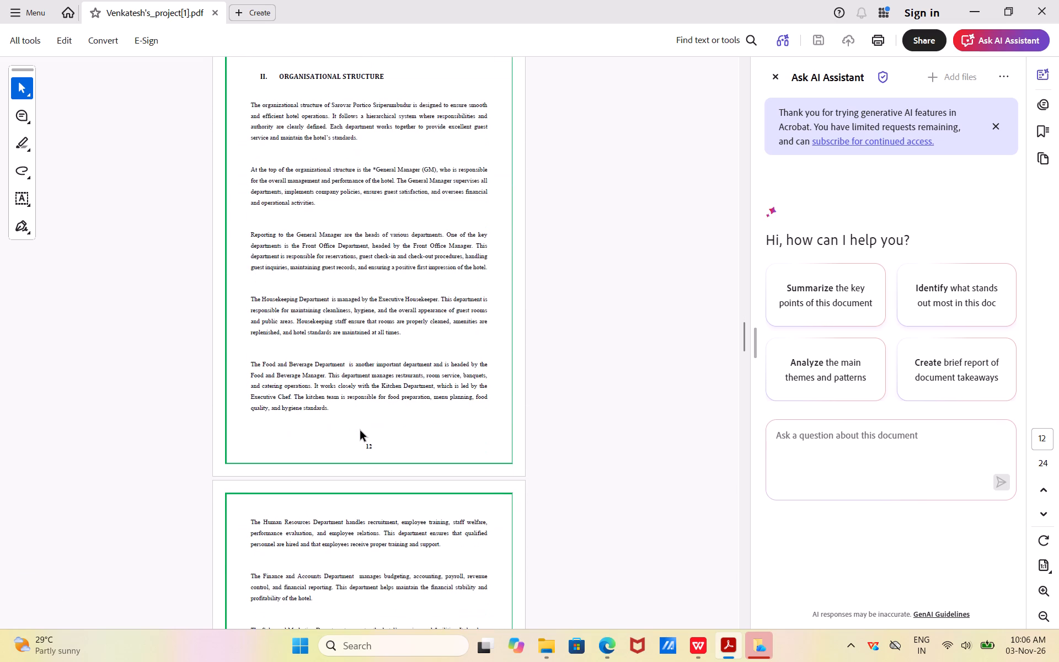
{"action": "scroll", "coordinate": [360, 431], "scroll_direction": "up", "scroll_amount": 2}
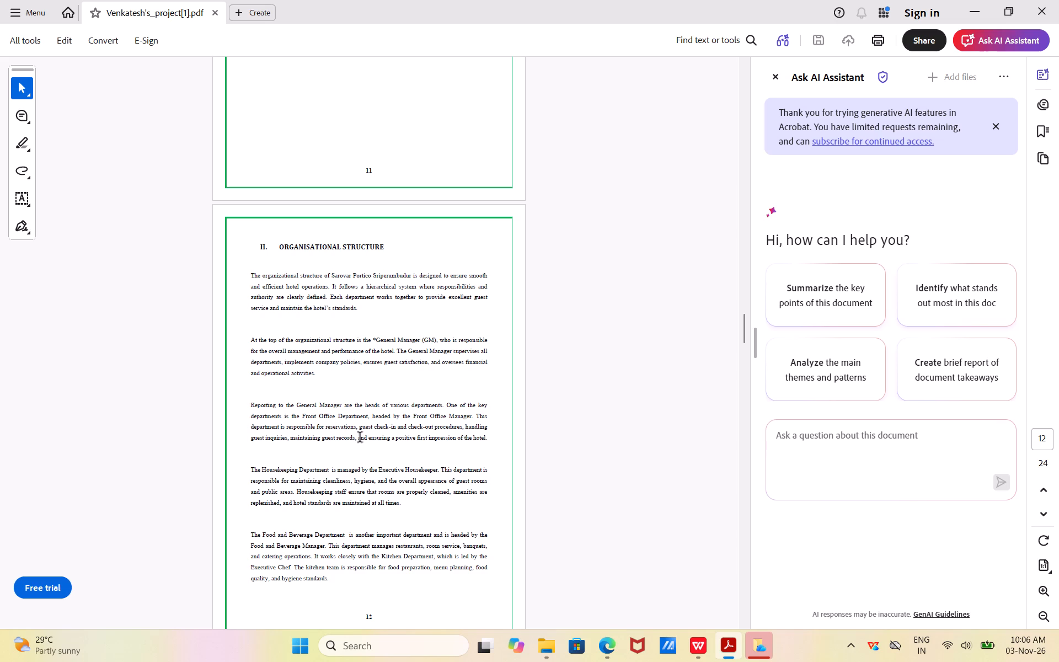
Examine pages 12 to 17 of the project PDF, from Organisational Structure through Trained Departments to Food & Beverage Service.
{"action": "scroll", "coordinate": [370, 381], "scroll_direction": "down", "scroll_amount": 1}
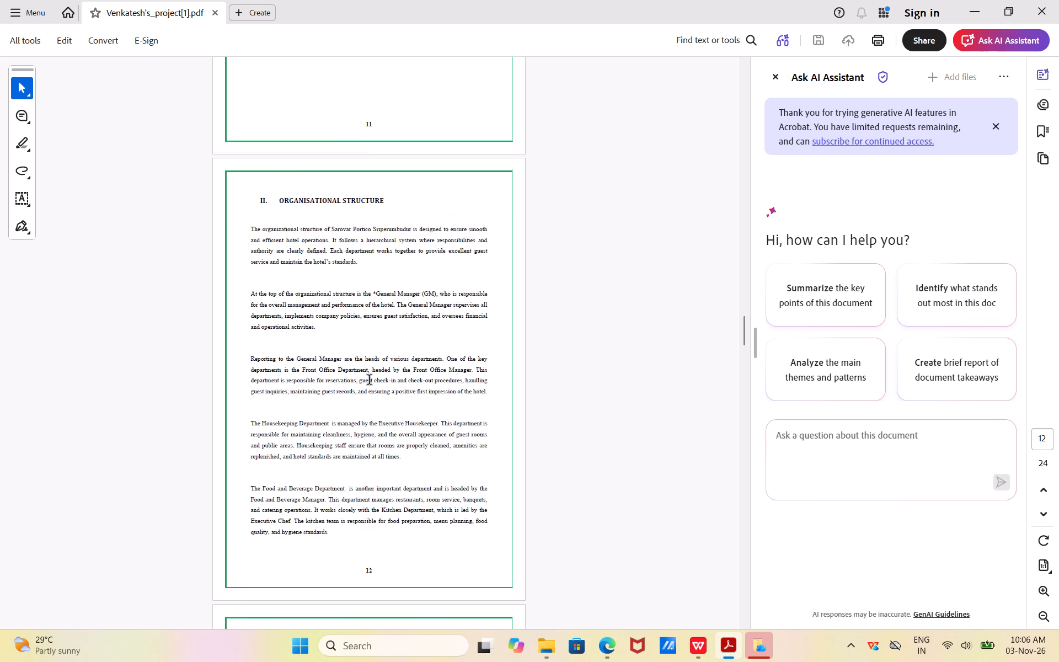
{"action": "scroll", "coordinate": [370, 381], "scroll_direction": "down", "scroll_amount": 4}
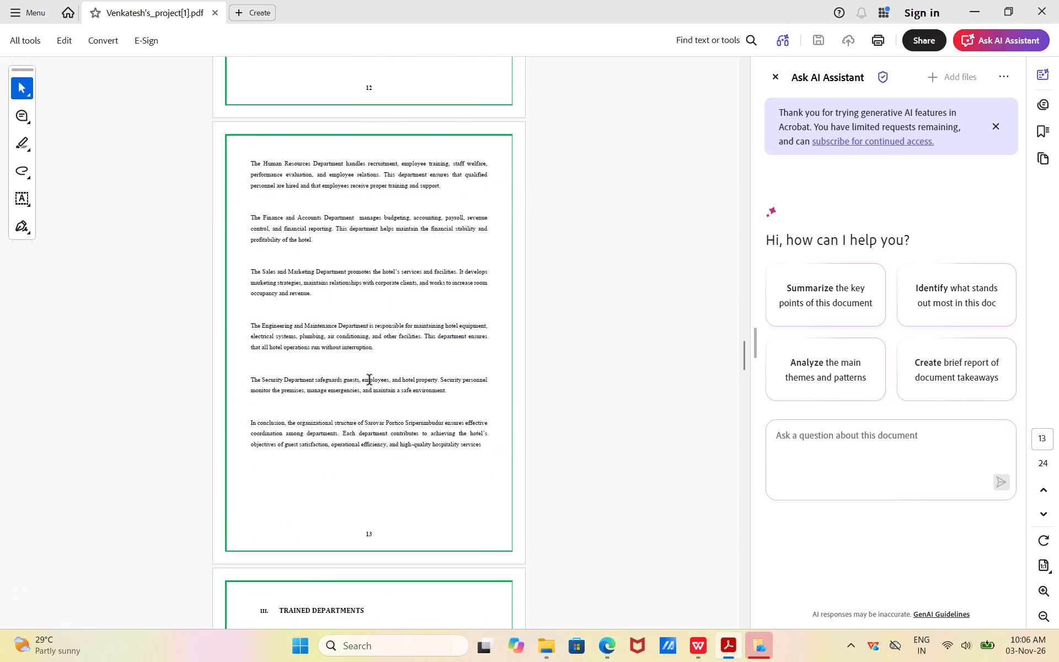
{"action": "scroll", "coordinate": [370, 377], "scroll_direction": "down", "scroll_amount": 3}
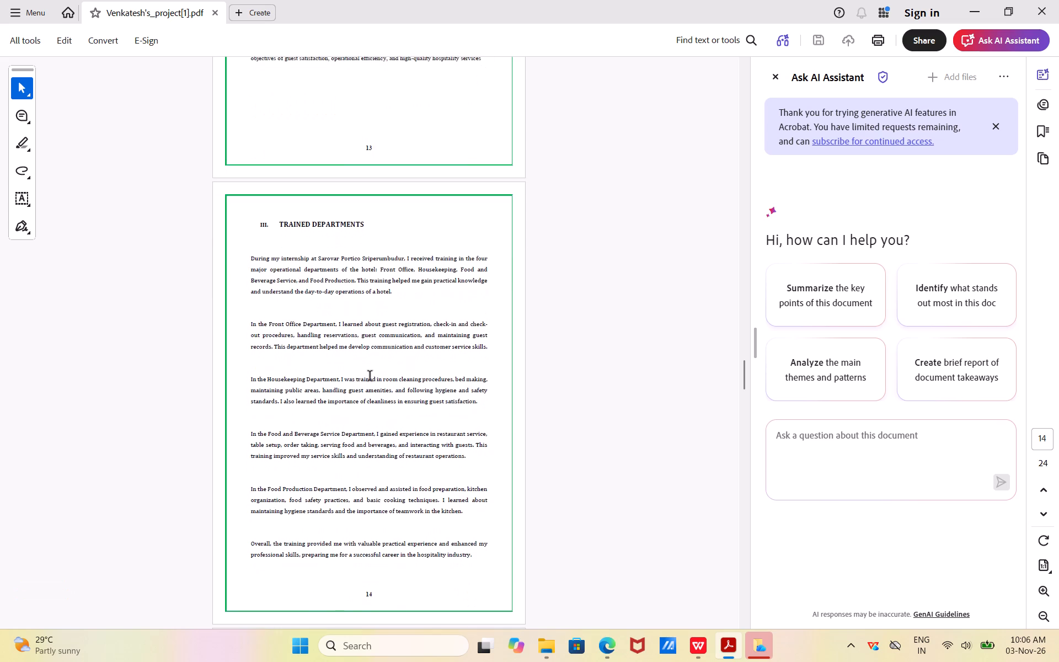
{"action": "scroll", "coordinate": [370, 377], "scroll_direction": "down", "scroll_amount": 2}
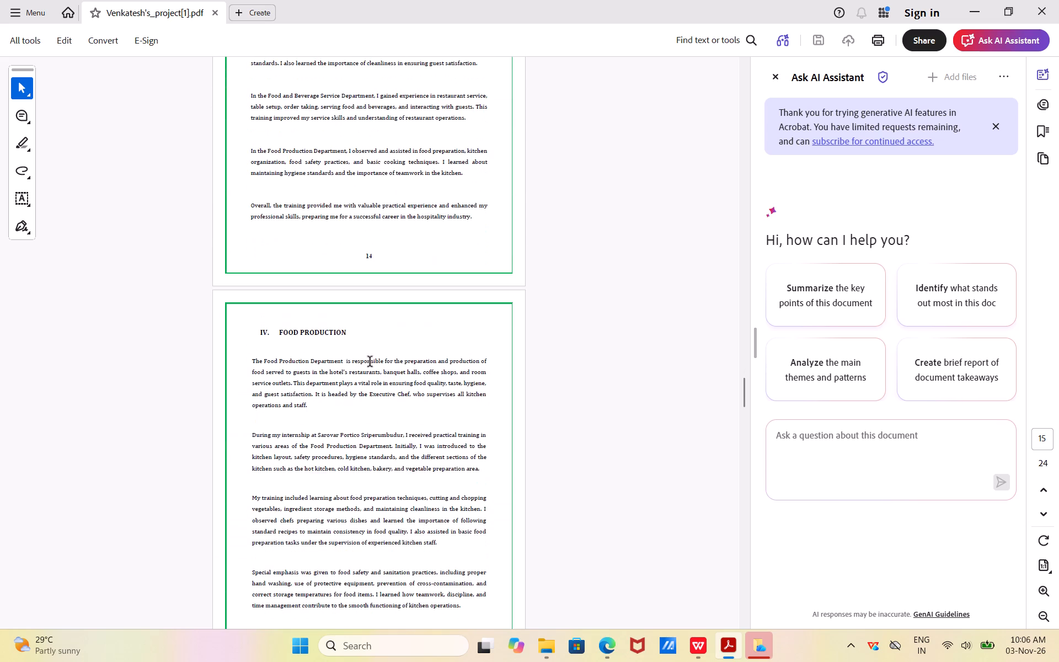
{"action": "scroll", "coordinate": [370, 362], "scroll_direction": "down", "scroll_amount": 4}
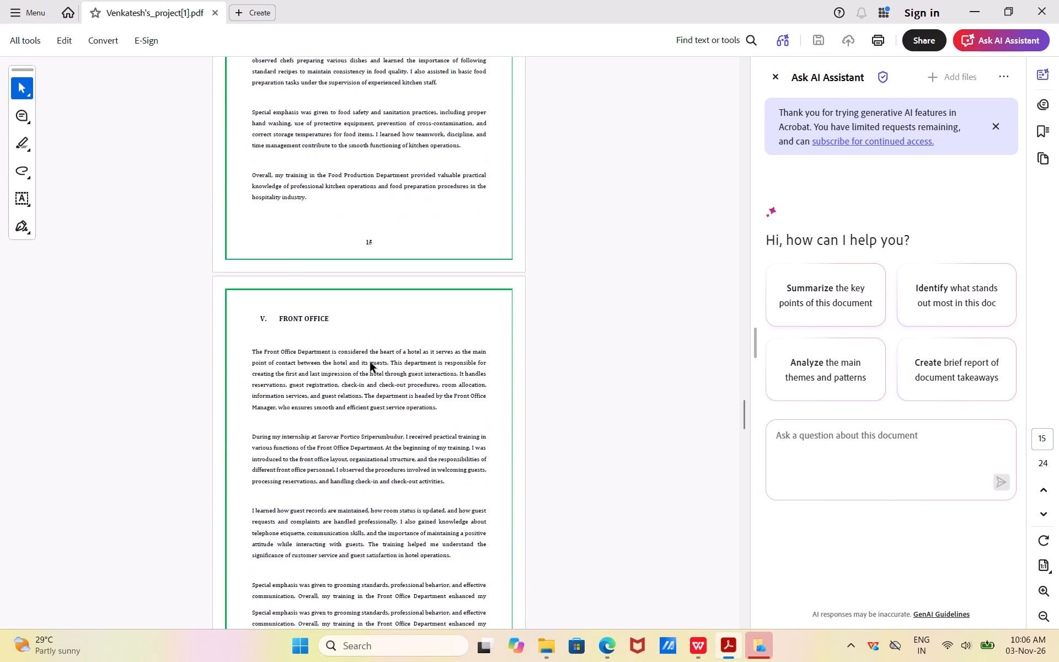
{"action": "scroll", "coordinate": [370, 362], "scroll_direction": "down", "scroll_amount": 3}
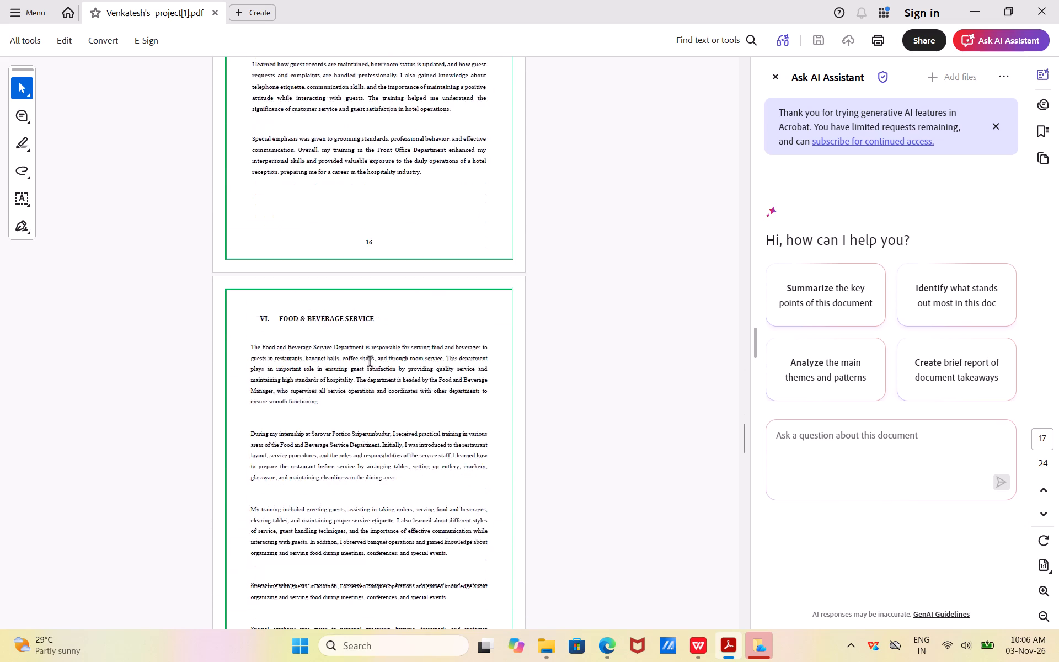
Examine pages 17 to 21 of the project PDF, covering House Keeping, SWOT Analysis and the Conclusion, up to the internship photos heading.
{"action": "scroll", "coordinate": [370, 362], "scroll_direction": "down", "scroll_amount": 3}
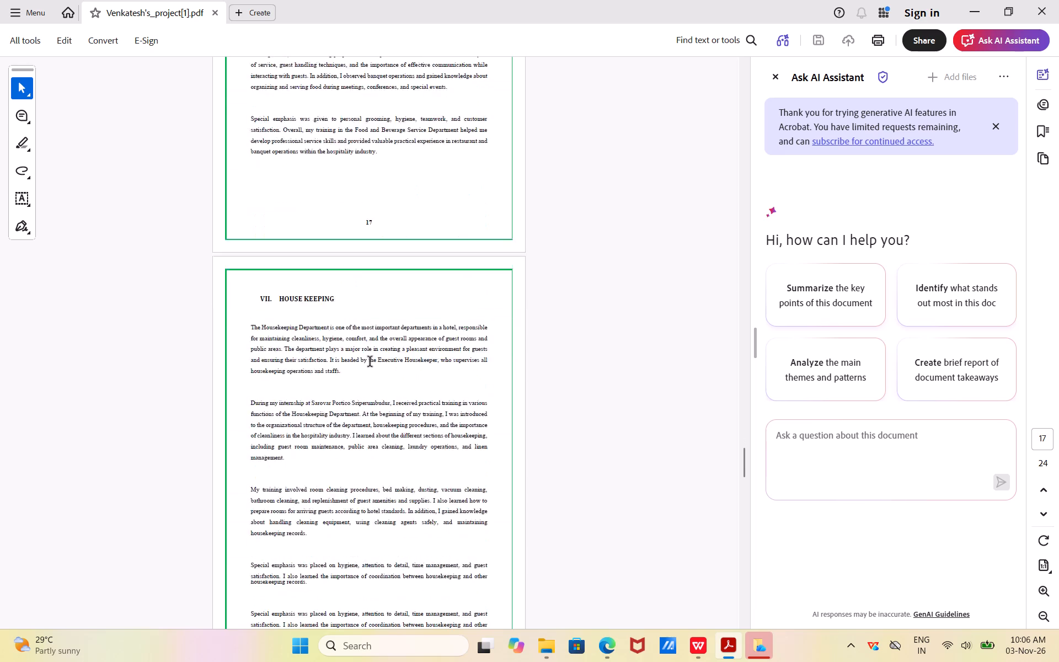
{"action": "scroll", "coordinate": [370, 362], "scroll_direction": "down", "scroll_amount": 3}
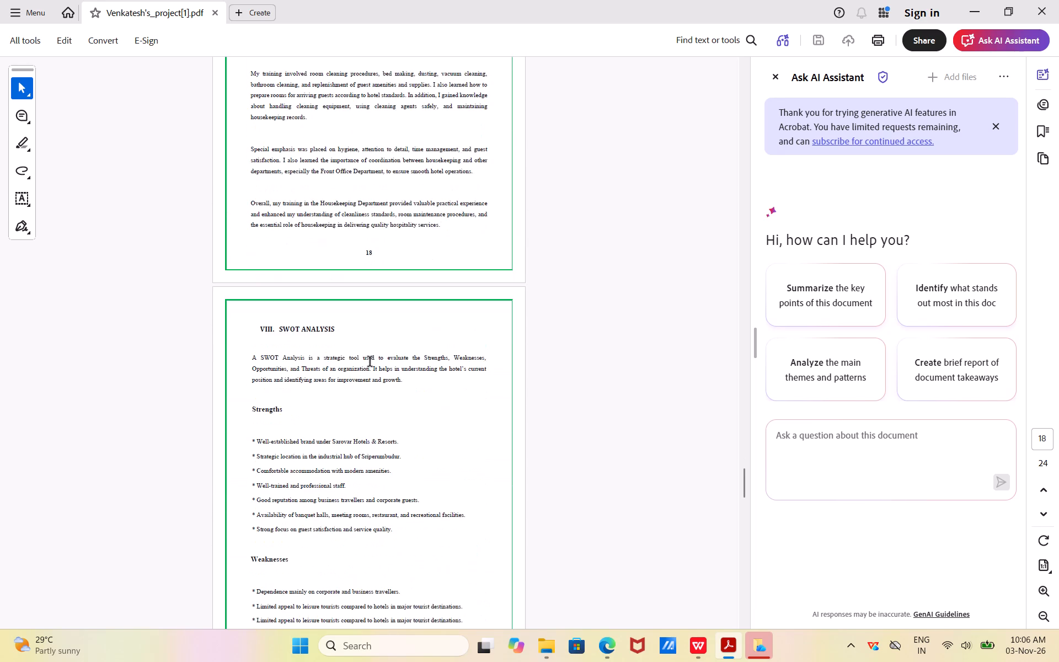
{"action": "scroll", "coordinate": [370, 362], "scroll_direction": "down", "scroll_amount": 3}
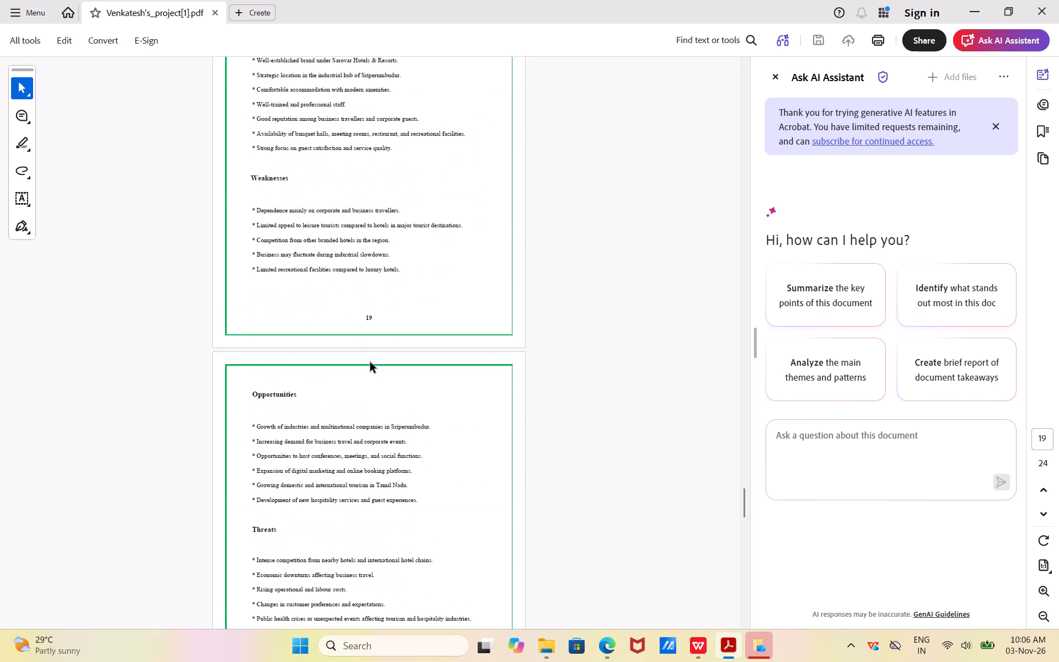
{"action": "scroll", "coordinate": [370, 362], "scroll_direction": "down", "scroll_amount": 3}
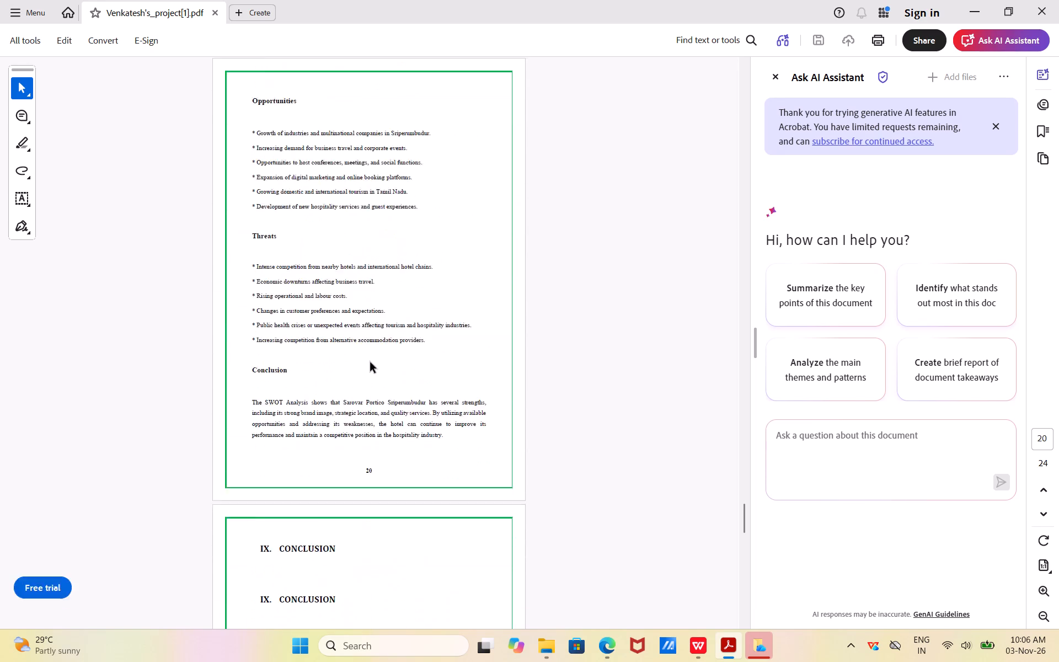
{"action": "scroll", "coordinate": [370, 362], "scroll_direction": "down", "scroll_amount": 2}
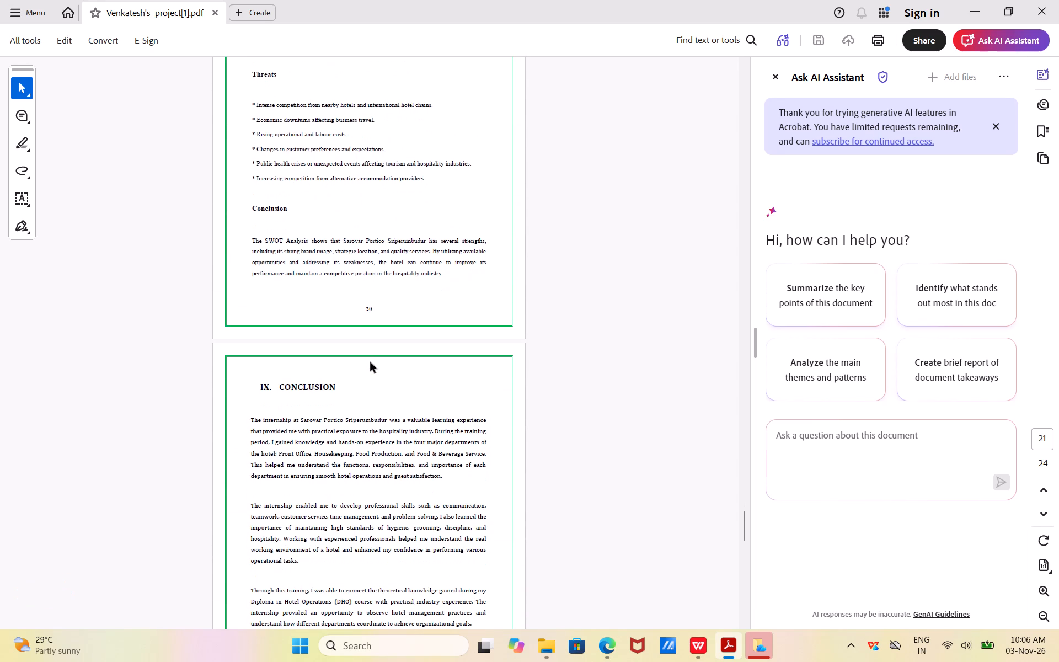
{"action": "scroll", "coordinate": [370, 362], "scroll_direction": "down", "scroll_amount": 3}
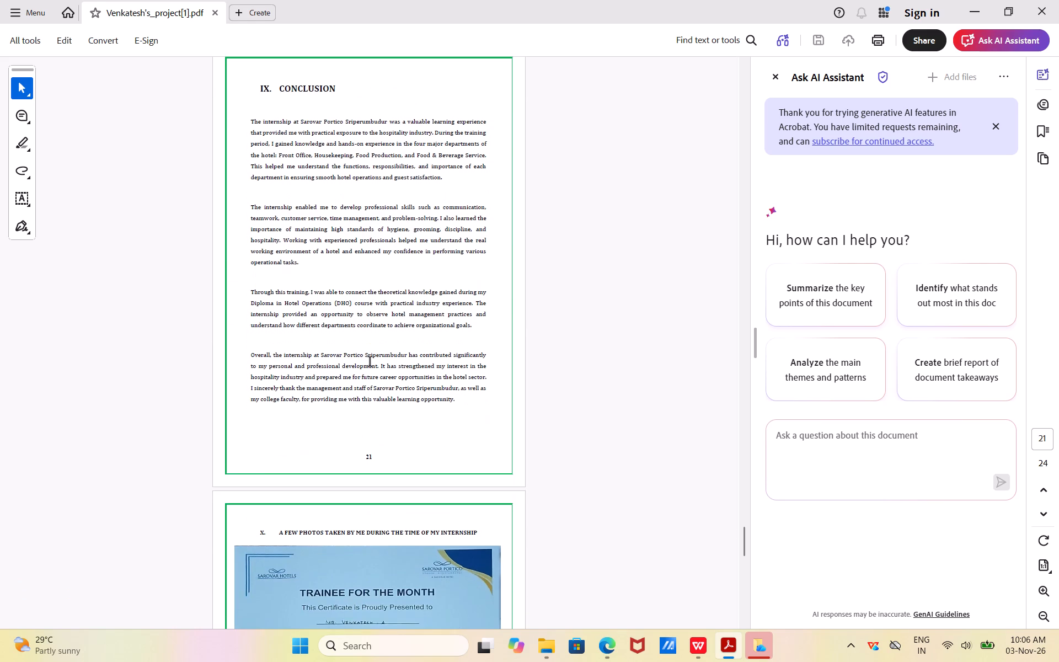
Look back through the project PDF from the Conclusion on page 21 to the Food Production section on page 15.
{"action": "scroll", "coordinate": [370, 362], "scroll_direction": "up", "scroll_amount": 5}
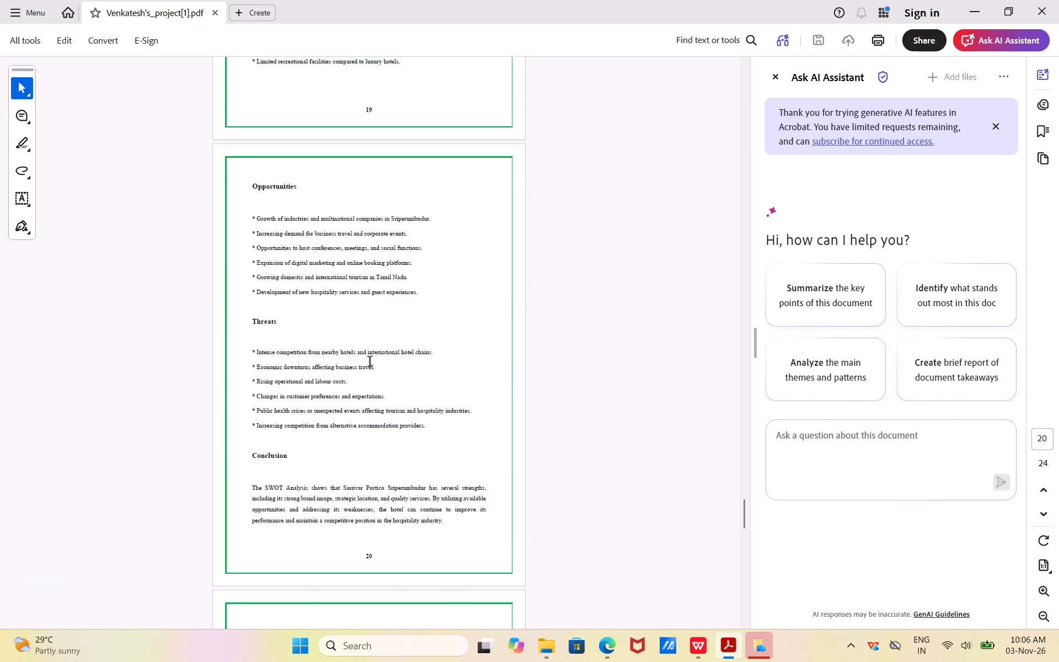
{"action": "scroll", "coordinate": [370, 362], "scroll_direction": "up", "scroll_amount": 4}
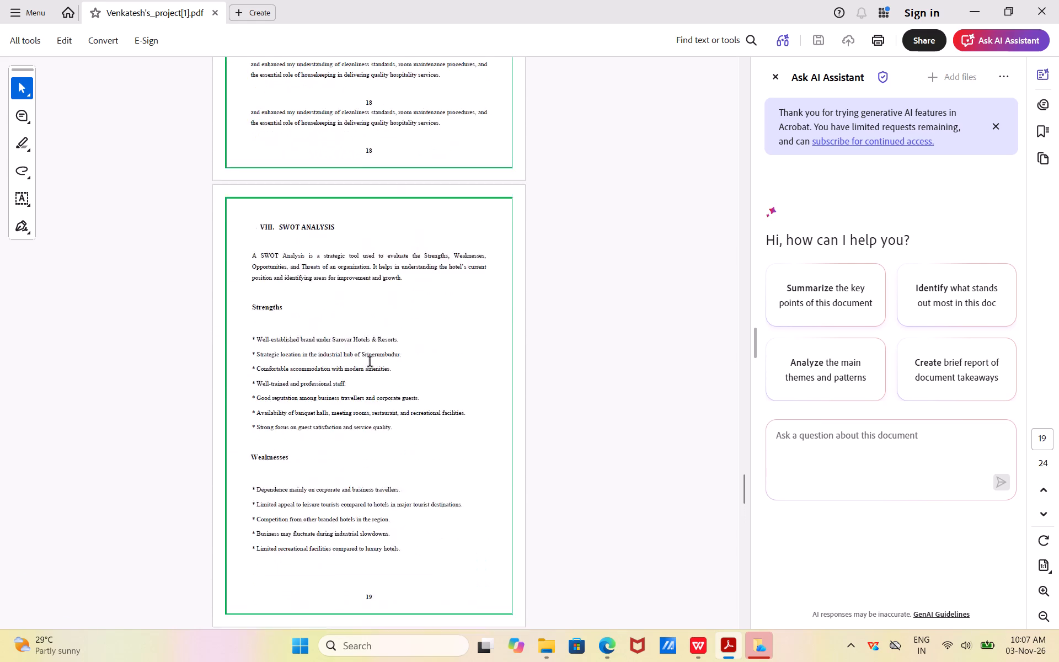
{"action": "scroll", "coordinate": [370, 362], "scroll_direction": "up", "scroll_amount": 3}
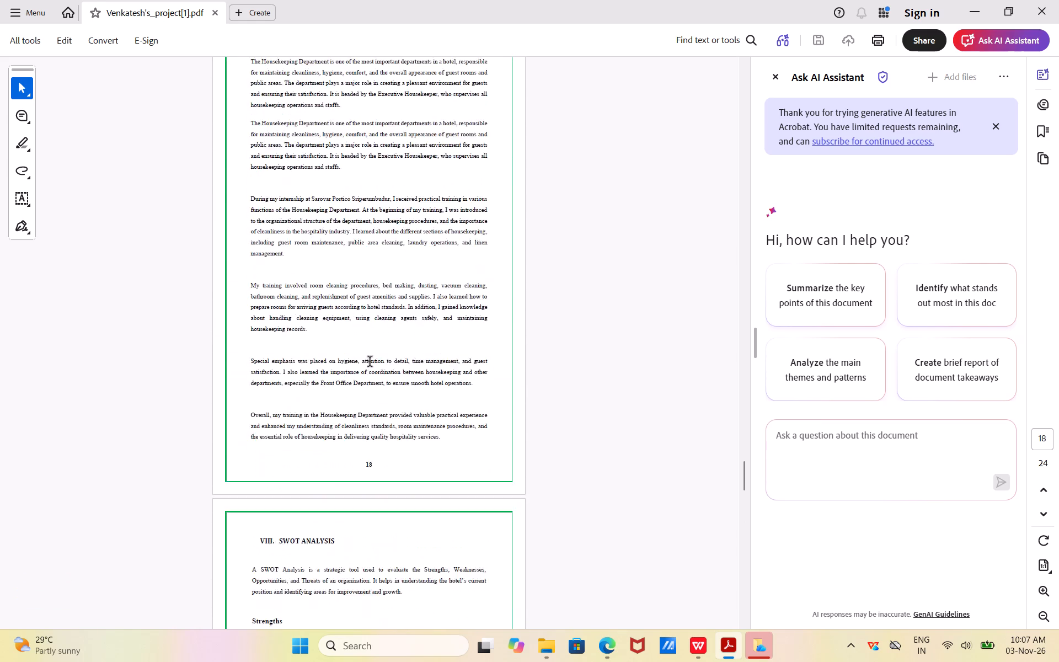
{"action": "scroll", "coordinate": [370, 362], "scroll_direction": "up", "scroll_amount": 3}
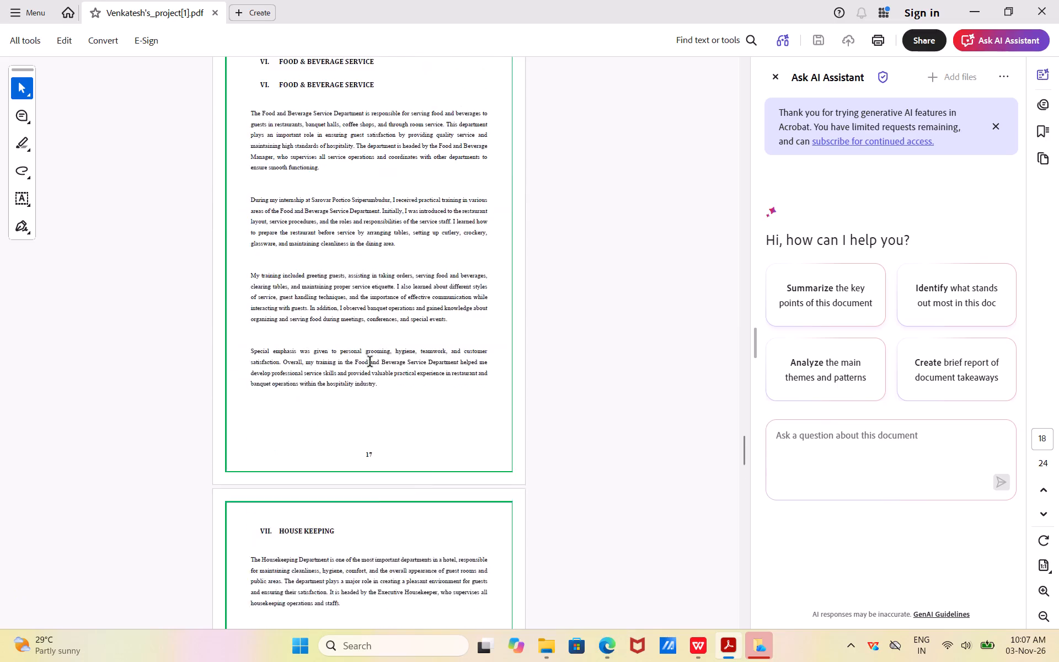
{"action": "scroll", "coordinate": [370, 362], "scroll_direction": "up", "scroll_amount": 1}
{"action": "scroll", "coordinate": [346, 417], "scroll_direction": "up", "scroll_amount": 1}
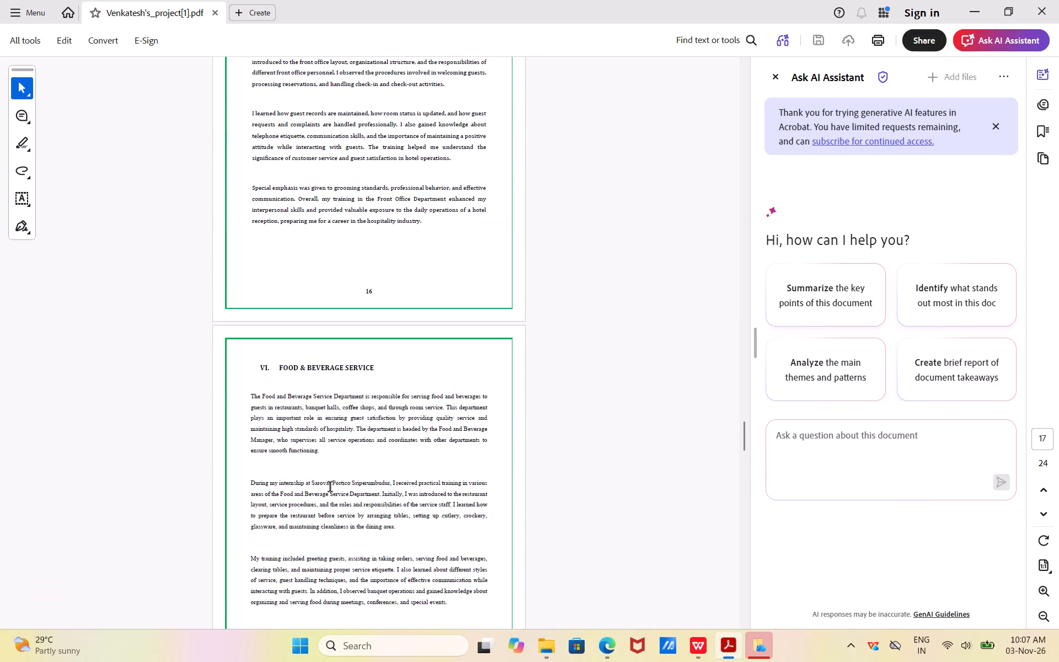
{"action": "scroll", "coordinate": [323, 566], "scroll_direction": "up", "scroll_amount": 3}
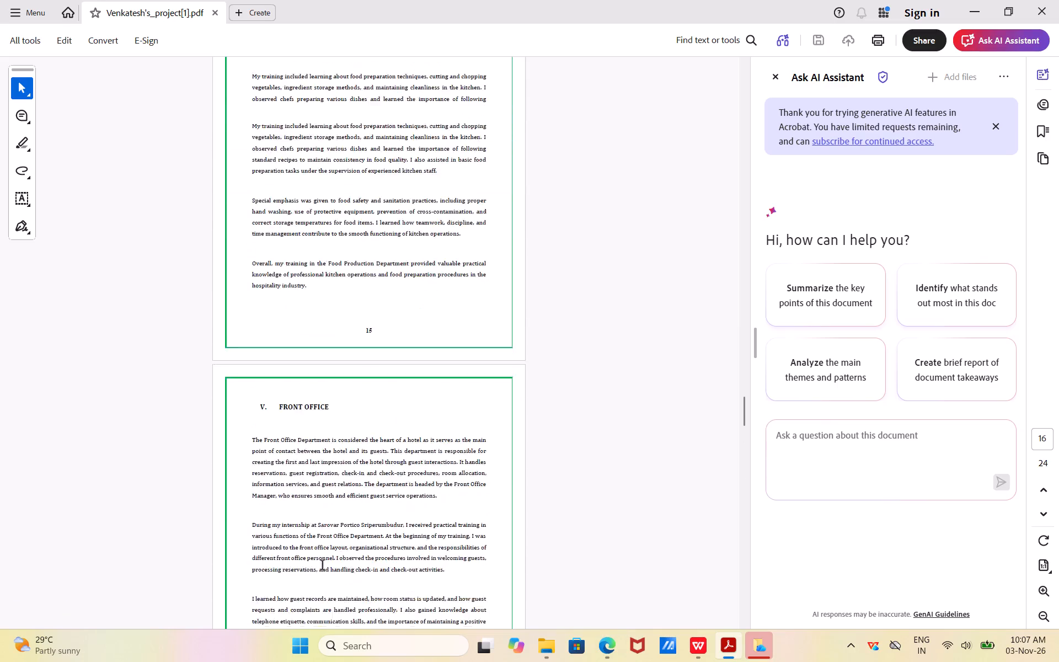
{"action": "scroll", "coordinate": [323, 566], "scroll_direction": "up", "scroll_amount": 3}
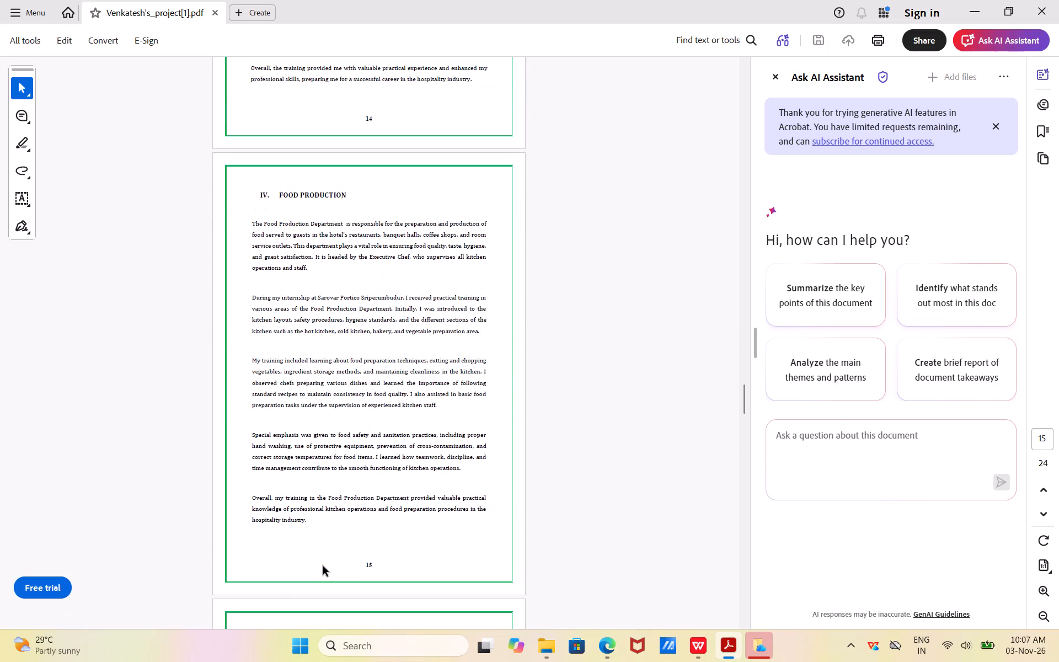
Switch to the WPS report and review page 14 from the Mission text back to the Housekeeping Department's responsibilities list.
{"action": "key", "text": "alt+Tab"}
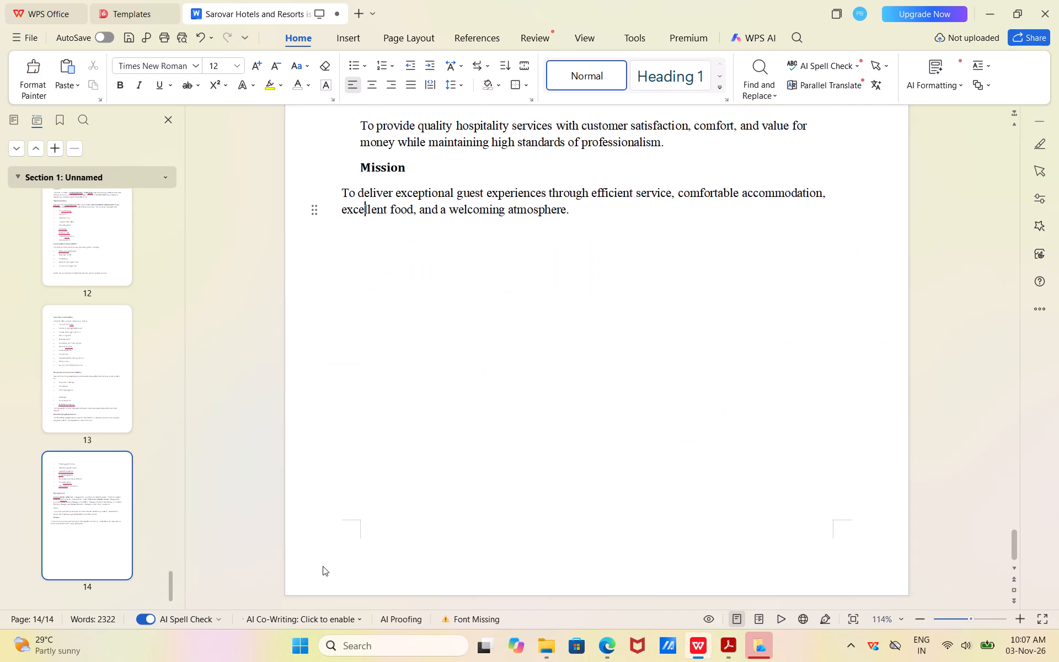
{"action": "scroll", "coordinate": [323, 566], "scroll_direction": "up", "scroll_amount": 1}
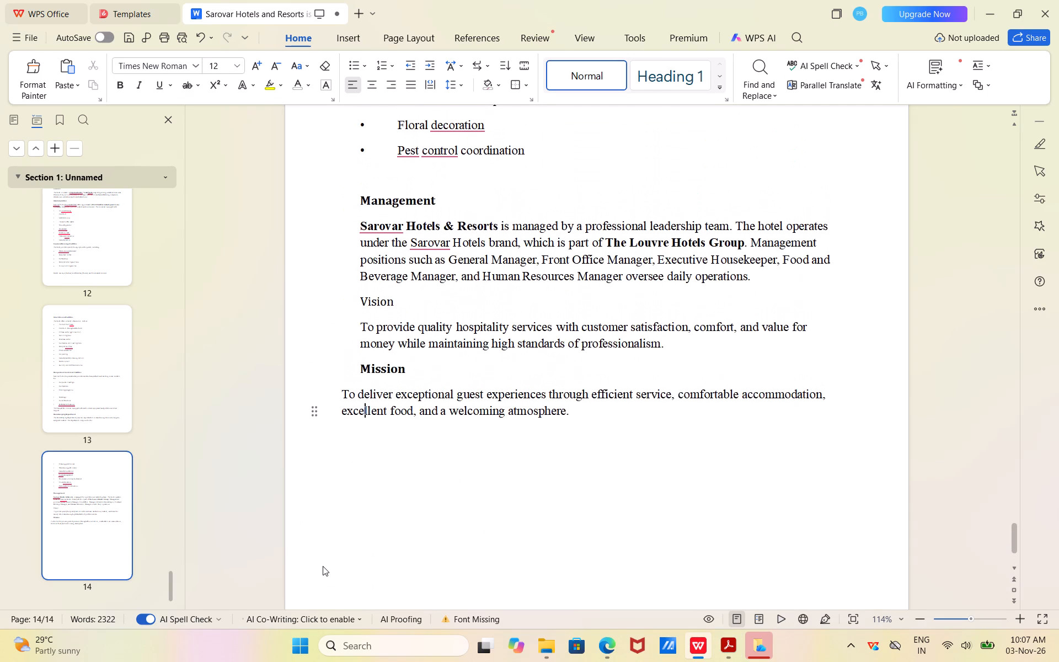
{"action": "scroll", "coordinate": [323, 566], "scroll_direction": "up", "scroll_amount": 2}
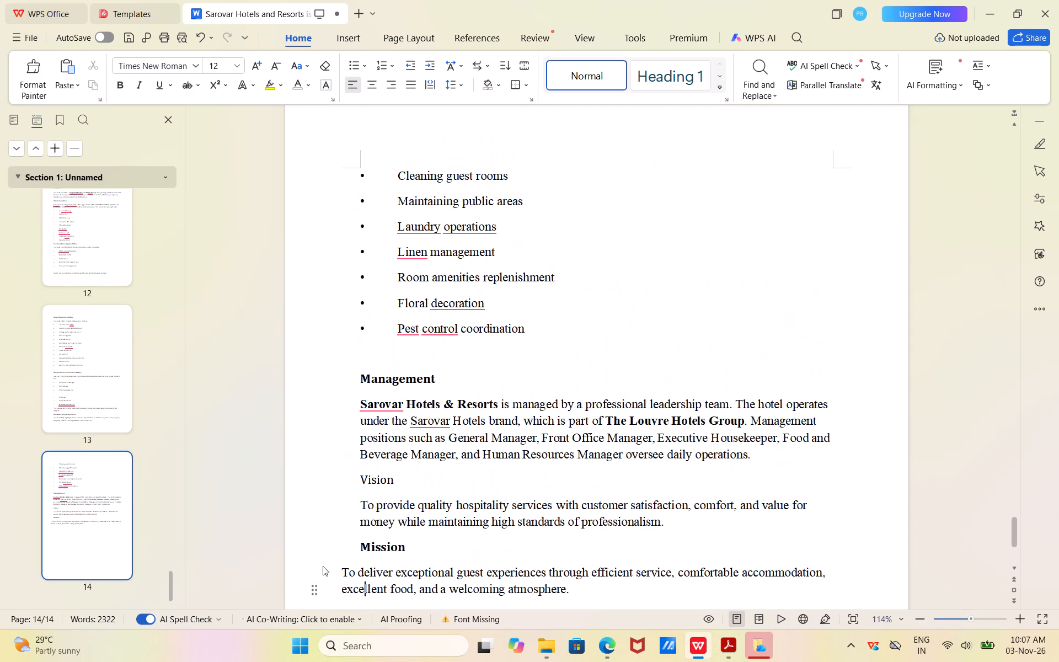
{"action": "scroll", "coordinate": [323, 566], "scroll_direction": "up", "scroll_amount": 2}
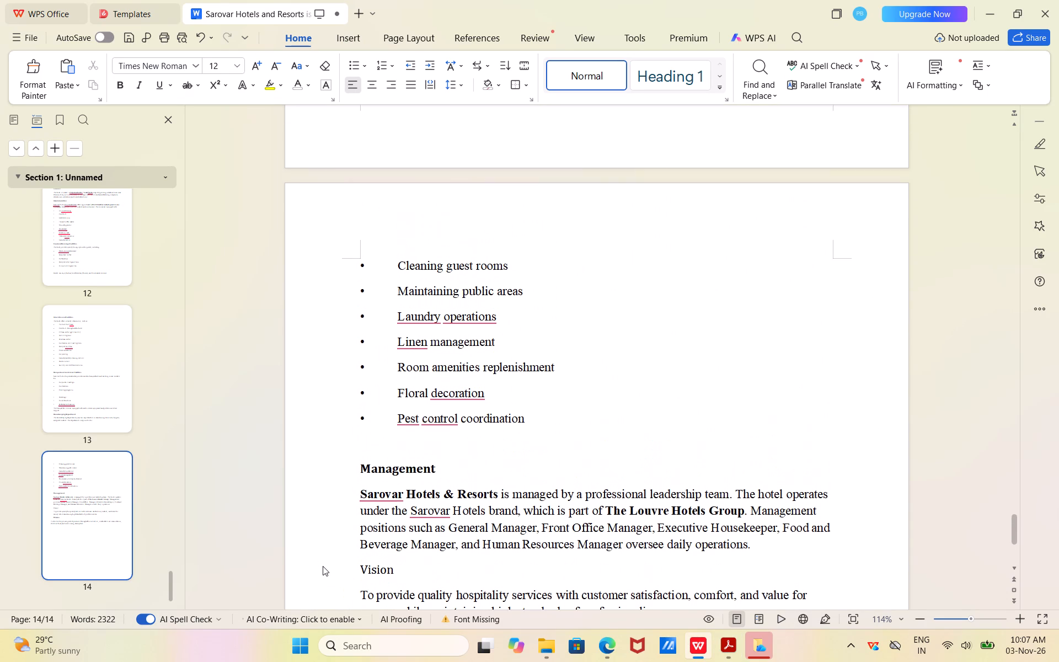
{"action": "scroll", "coordinate": [323, 566], "scroll_direction": "up", "scroll_amount": 2}
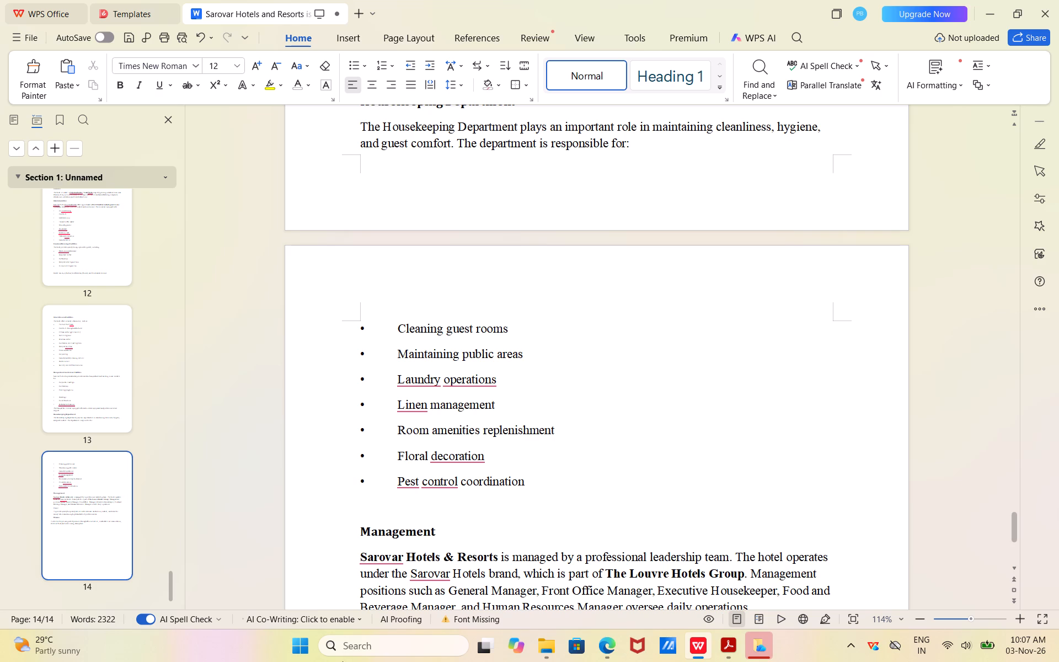
{"action": "scroll", "coordinate": [356, 661], "scroll_direction": "up", "scroll_amount": 3}
{"action": "scroll", "coordinate": [356, 661], "scroll_direction": "down", "scroll_amount": 2}
{"action": "scroll", "coordinate": [356, 661], "scroll_direction": "up", "scroll_amount": 2}
{"action": "scroll", "coordinate": [356, 661], "scroll_direction": "down", "scroll_amount": 2}
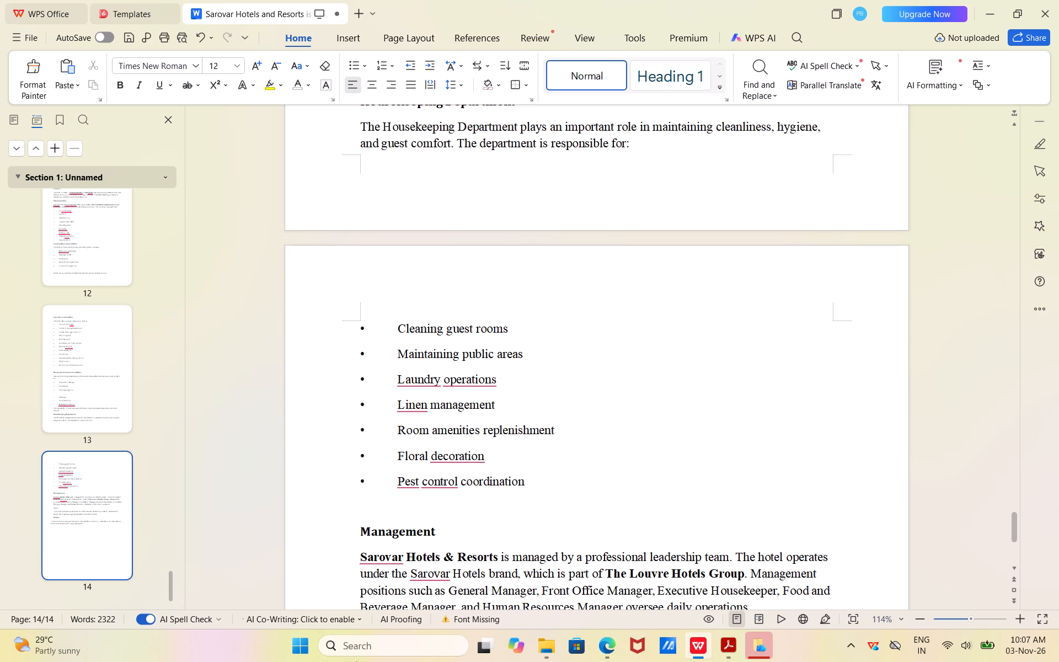
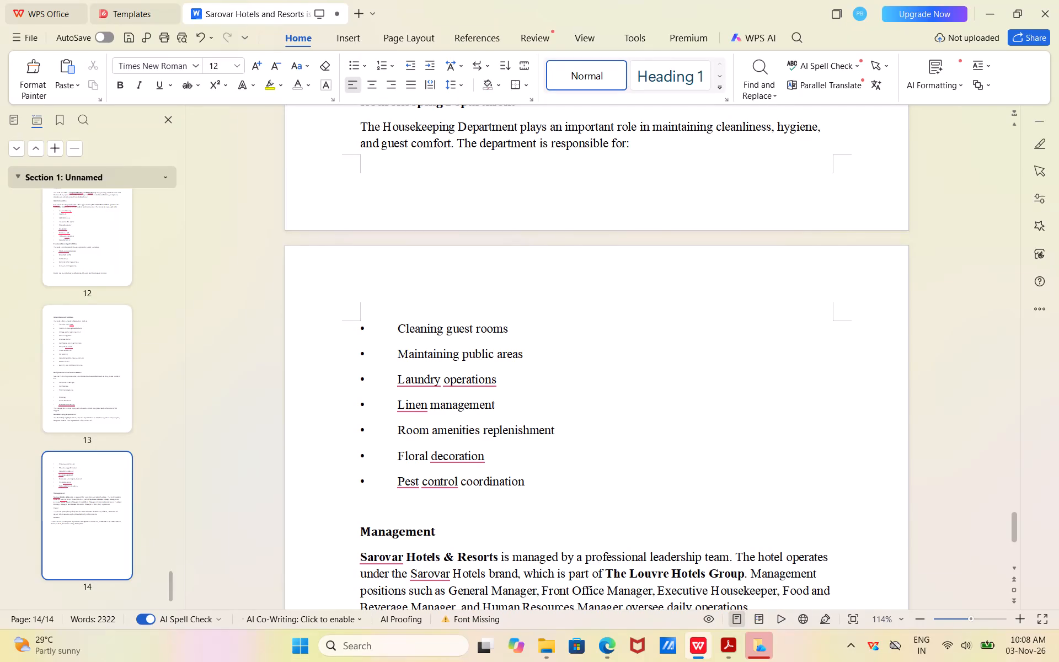
Review the report from the Management, Vision and Mission text on page 14 back to the General Manager profile on page 11.
{"action": "scroll", "coordinate": [305, 439], "scroll_direction": "down", "scroll_amount": 1}
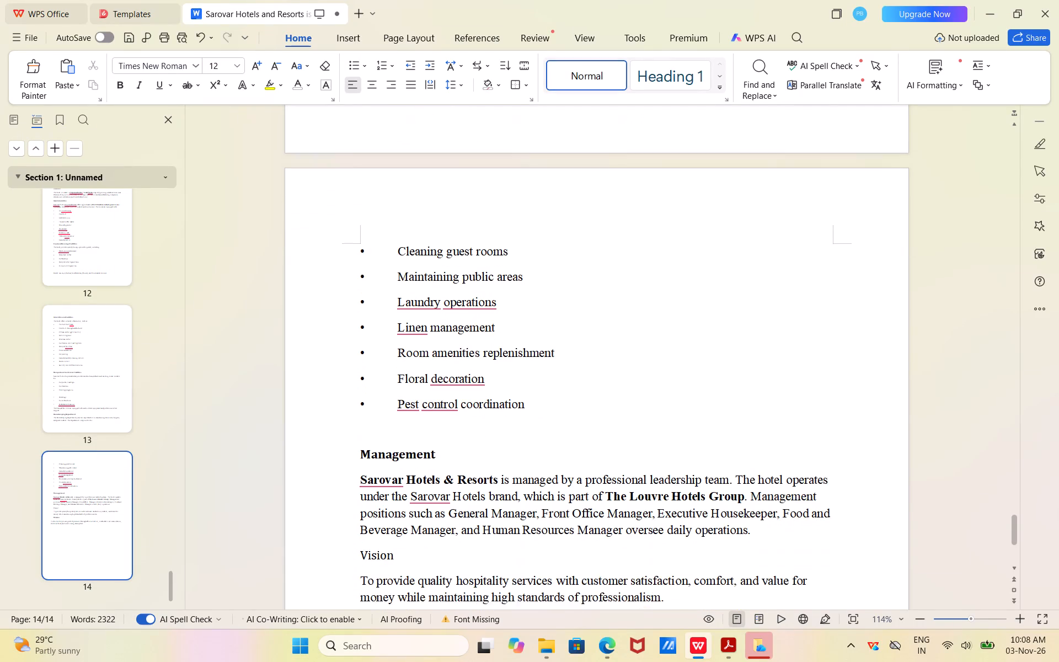
{"action": "scroll", "coordinate": [305, 439], "scroll_direction": "down", "scroll_amount": 1}
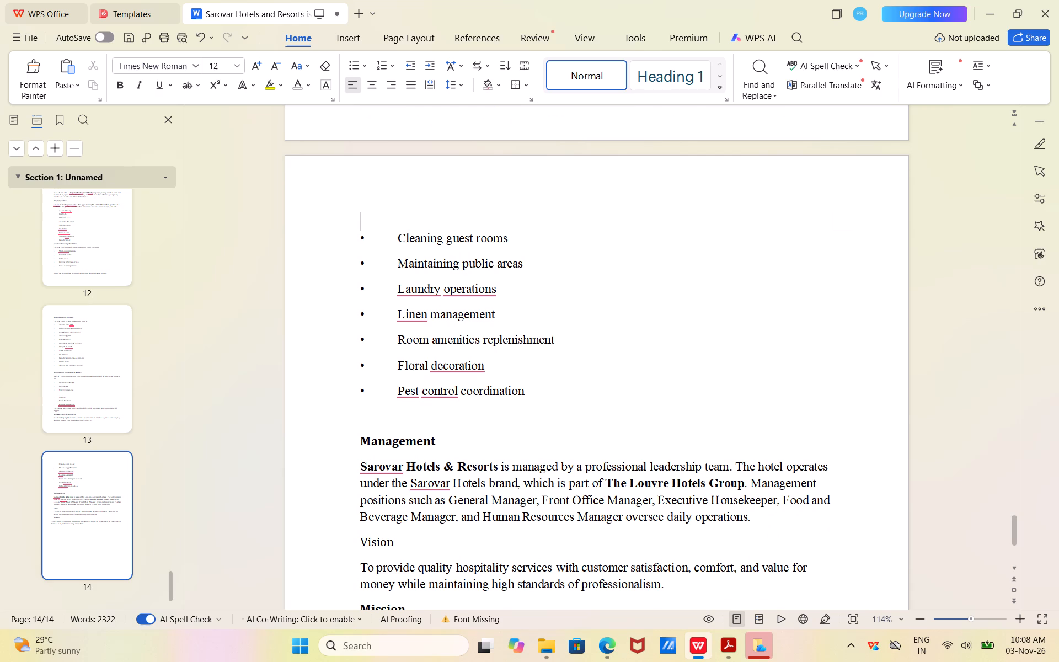
{"action": "scroll", "coordinate": [305, 439], "scroll_direction": "down", "scroll_amount": 3}
{"action": "scroll", "coordinate": [305, 439], "scroll_direction": "up", "scroll_amount": 1}
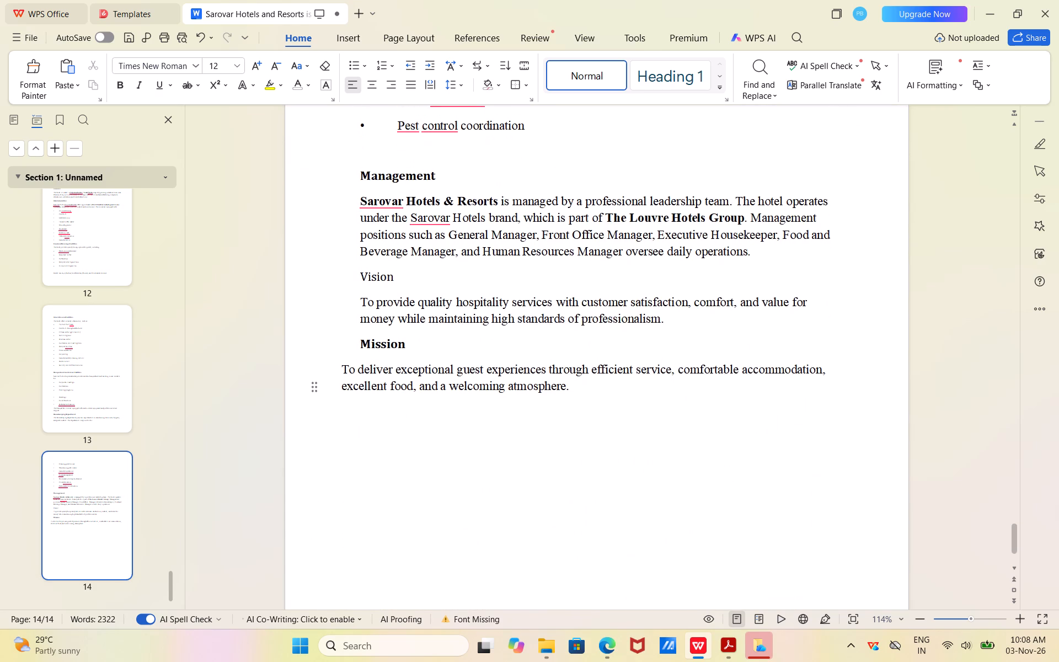
{"action": "scroll", "coordinate": [305, 439], "scroll_direction": "up", "scroll_amount": 12}
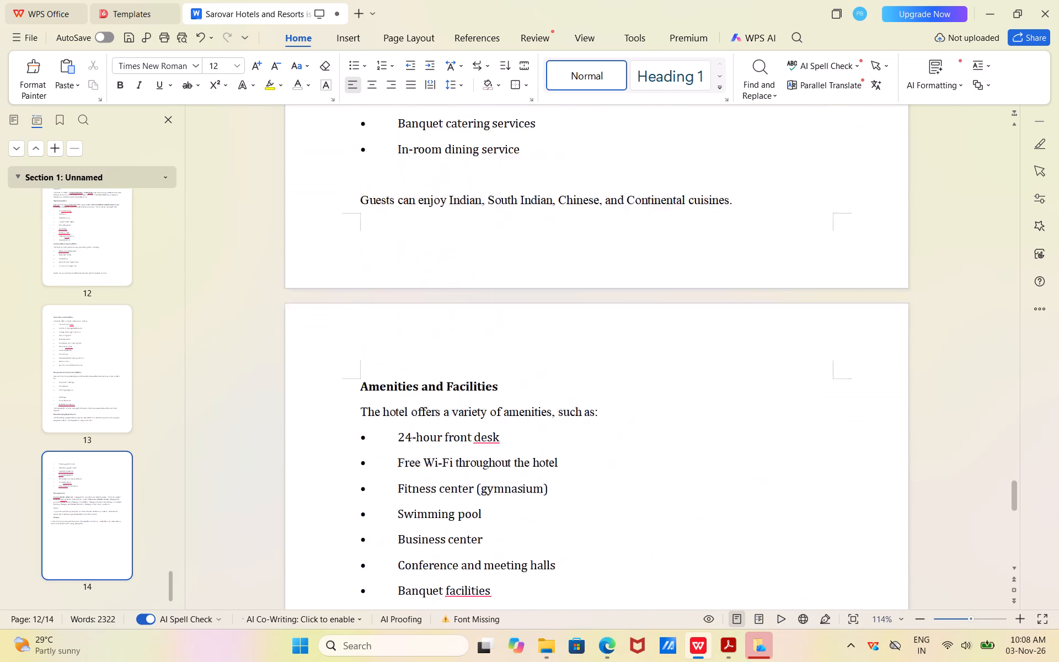
{"action": "scroll", "coordinate": [305, 439], "scroll_direction": "up", "scroll_amount": 7}
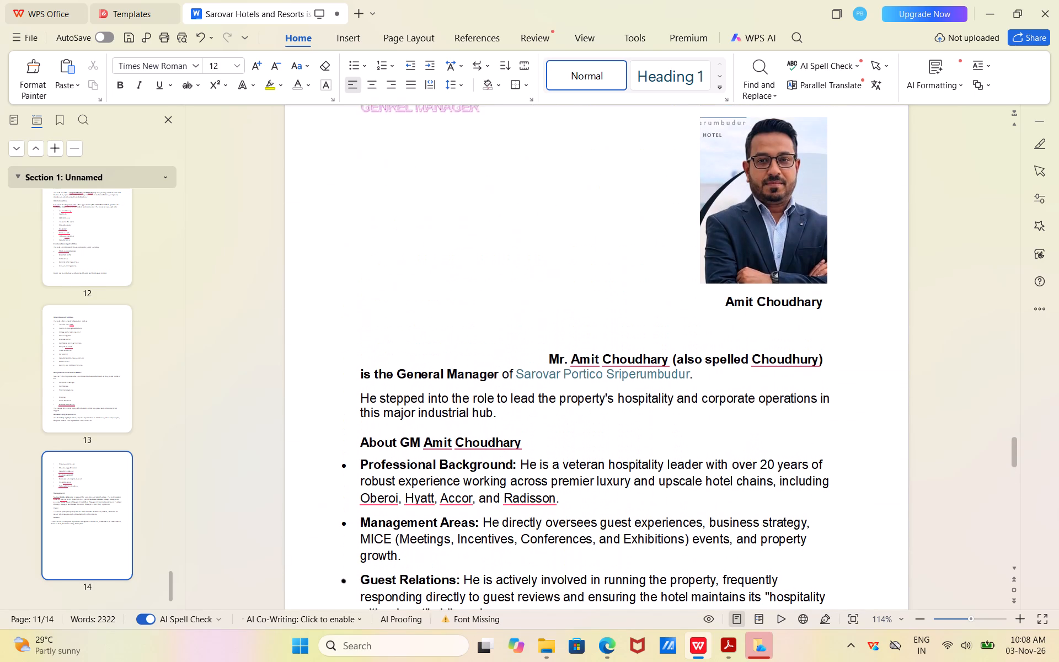
{"action": "scroll", "coordinate": [305, 439], "scroll_direction": "up", "scroll_amount": 1}
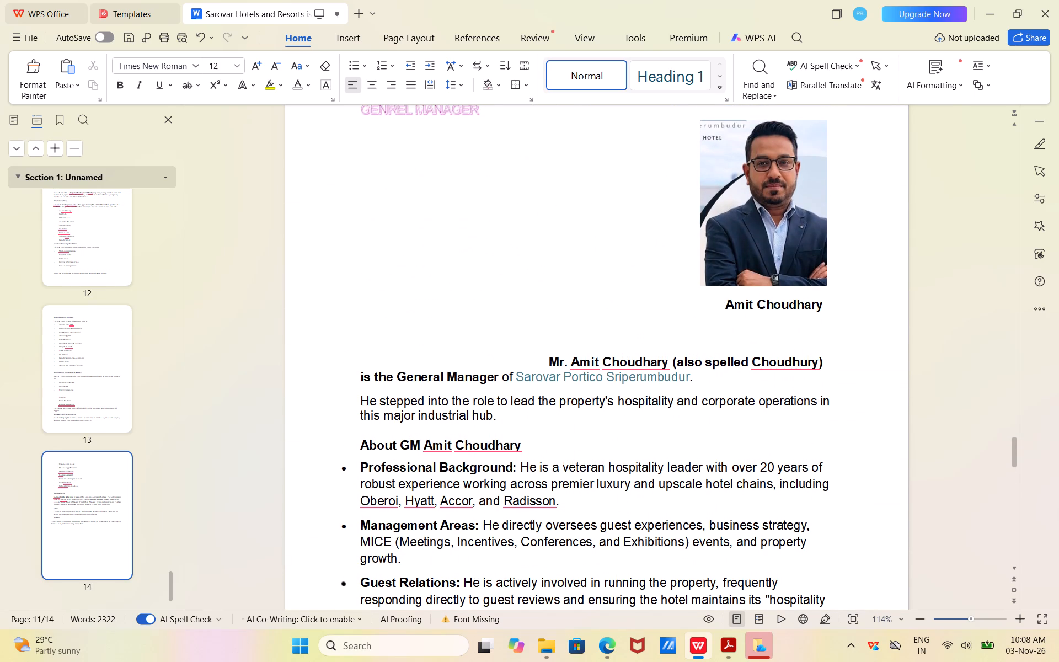
Remove surplus spacing between the General Manager's photo caption and the introductory paragraph below it on page 11.
{"action": "left_click", "coordinate": [699, 350]}
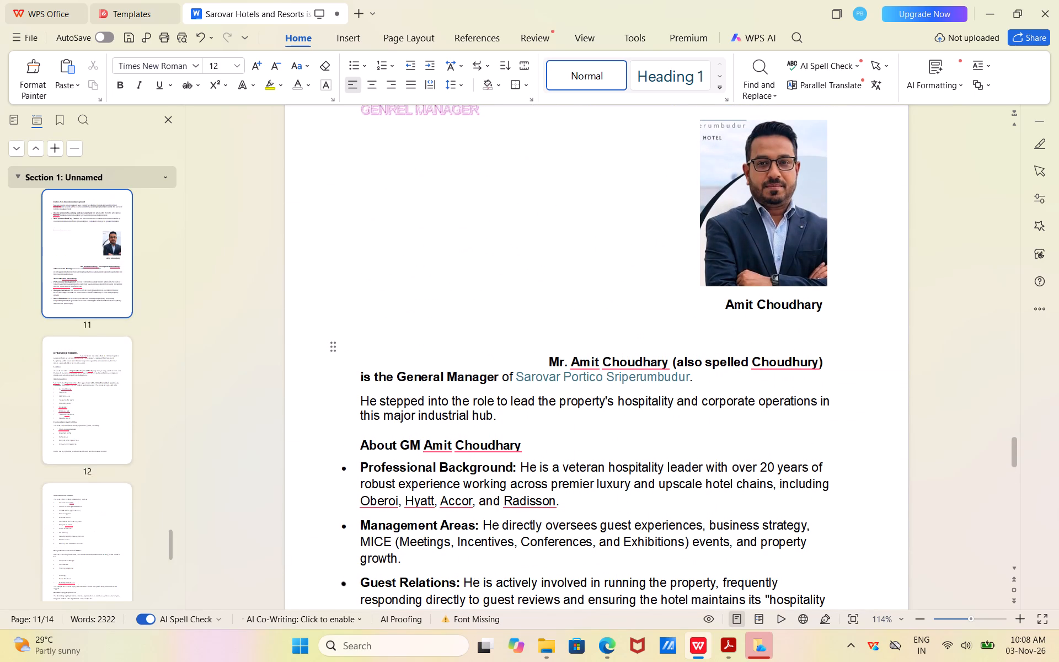
{"action": "key", "text": "BackSpace"}
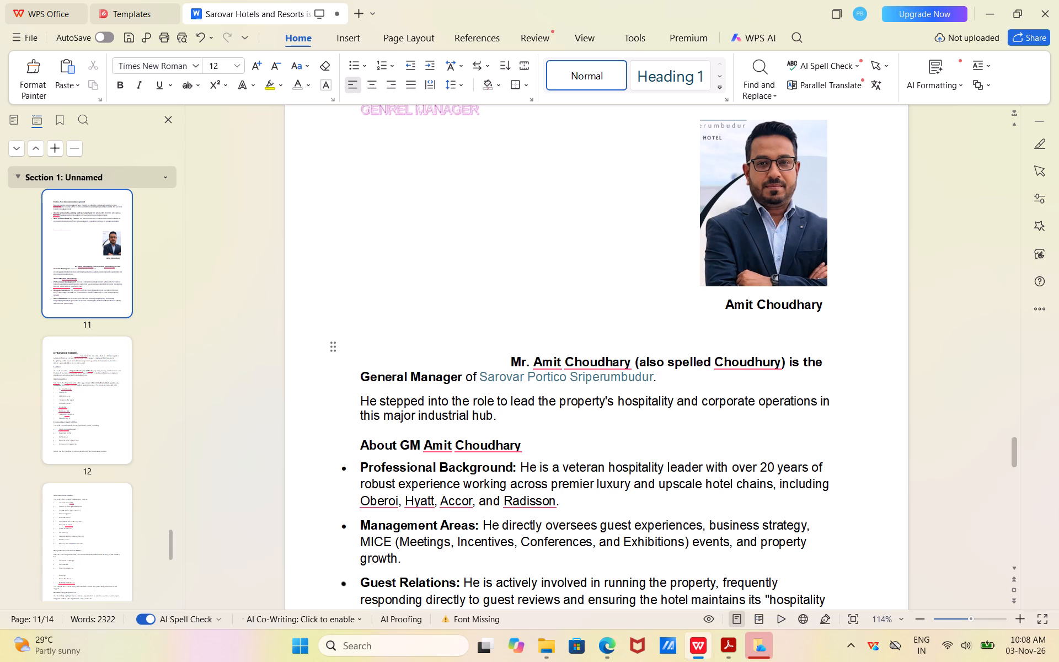
{"action": "key", "text": "BackSpace"}
{"action": "key", "text": "BackSpace"}
{"action": "key", "text": "BackSpace"}
{"action": "key", "text": "BackSpace"}
{"action": "key", "text": "BackSpace"}
{"action": "key", "text": "BackSpace"}
{"action": "key", "text": "BackSpace"}
{"action": "key", "text": "BackSpace"}
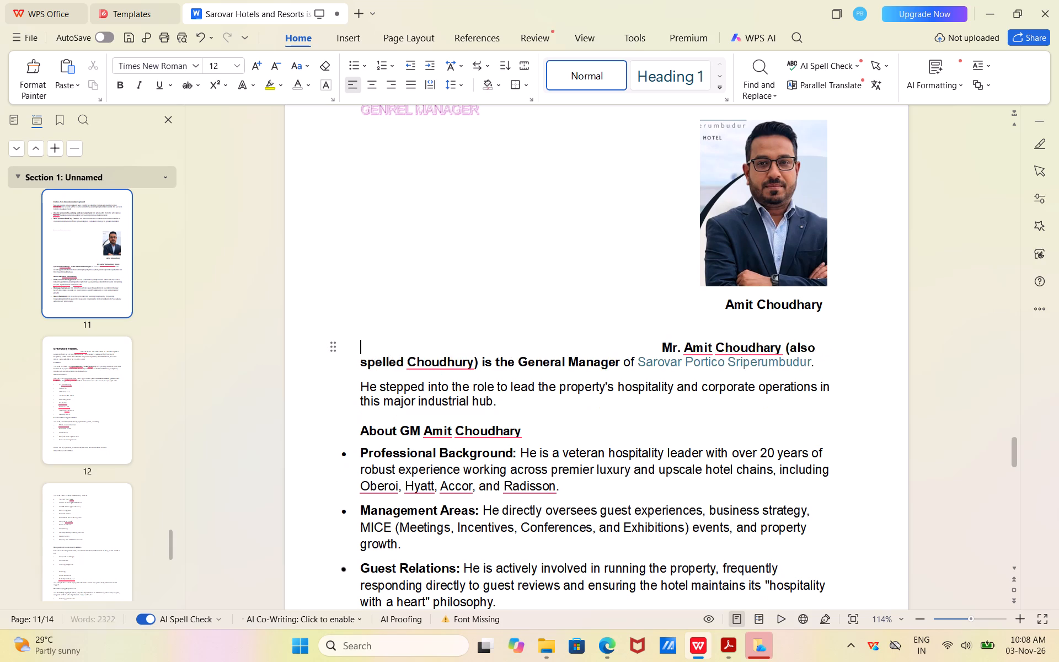
{"action": "key", "text": "BackSpace"}
{"action": "key", "text": "BackSpace"}
{"action": "key", "text": "BackSpace"}
{"action": "key", "text": "BackSpace"}
{"action": "key", "text": "BackSpace"}
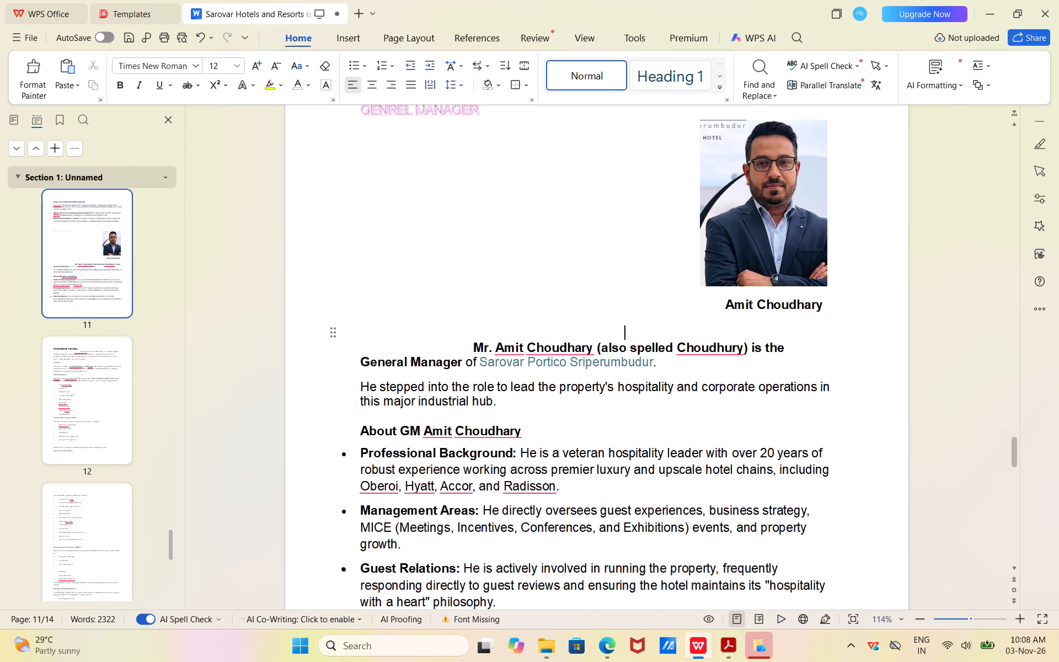
{"action": "key", "text": "BackSpace"}
{"action": "key", "text": "BackSpace"}
{"action": "key", "text": "BackSpace"}
{"action": "key", "text": "BackSpace"}
{"action": "key", "text": "BackSpace"}
{"action": "key", "text": "BackSpace"}
{"action": "key", "text": "BackSpace"}
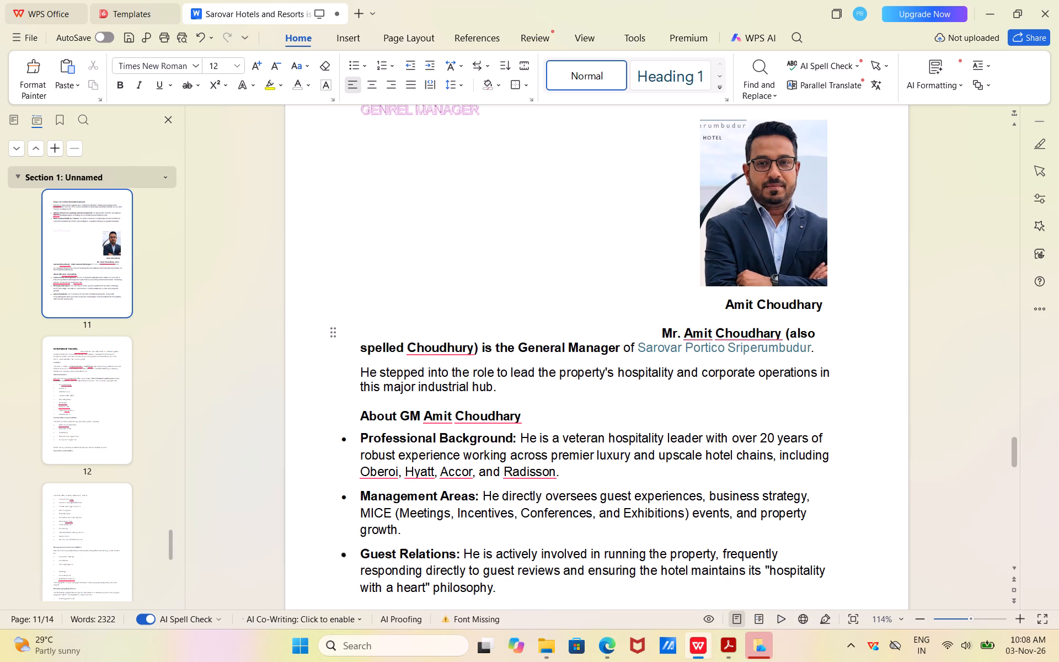
{"action": "key", "text": "BackSpace"}
{"action": "key", "text": "BackSpace"}
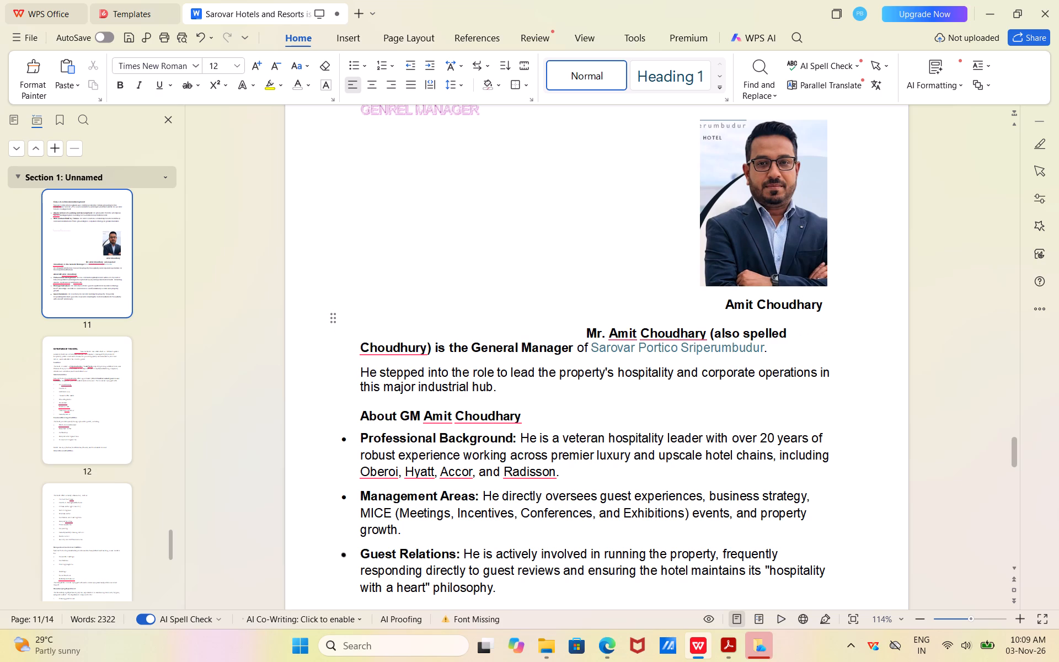
{"action": "key", "text": "BackSpace"}
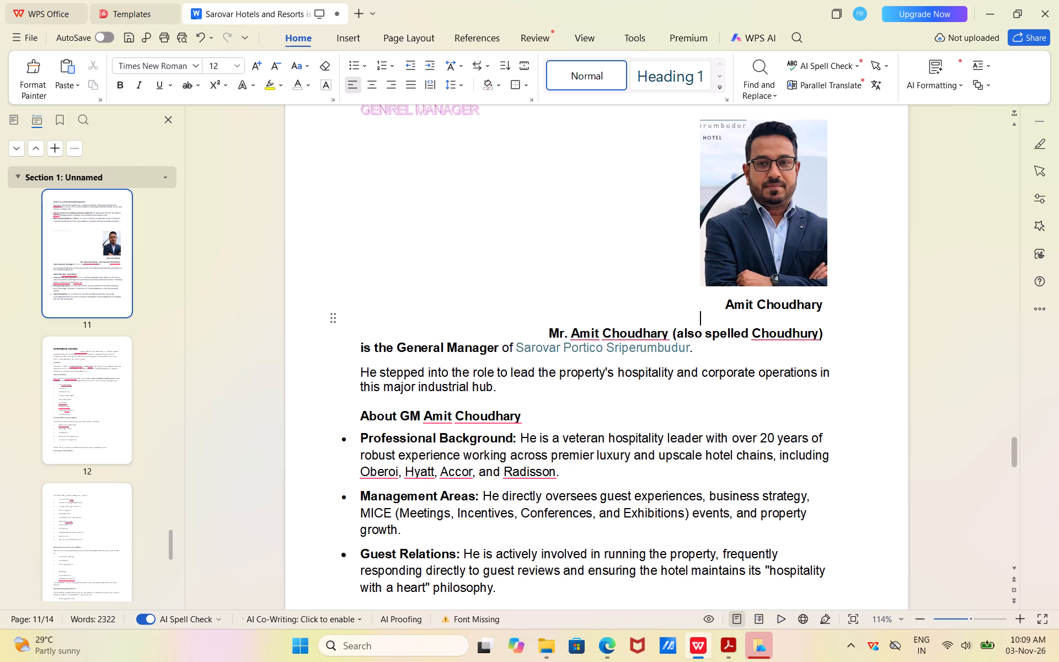
{"action": "key", "text": "BackSpace"}
{"action": "key", "text": "BackSpace"}
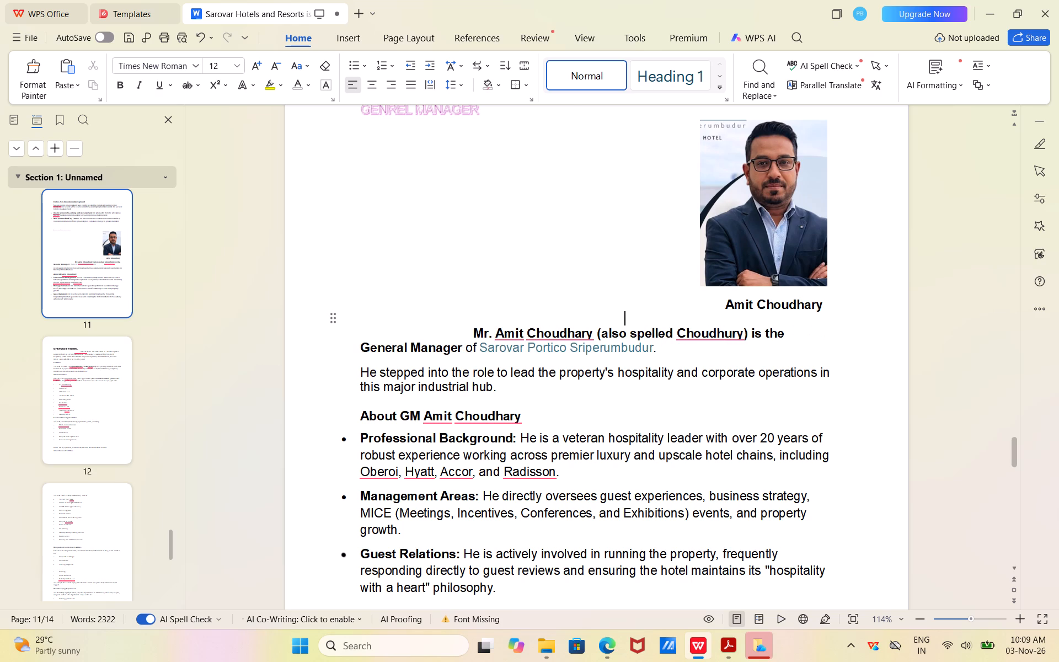
Delete two spaces before the General Manager's name caption to shift it slightly beneath the portrait.
{"action": "scroll", "coordinate": [699, 350], "scroll_direction": "up", "scroll_amount": 1}
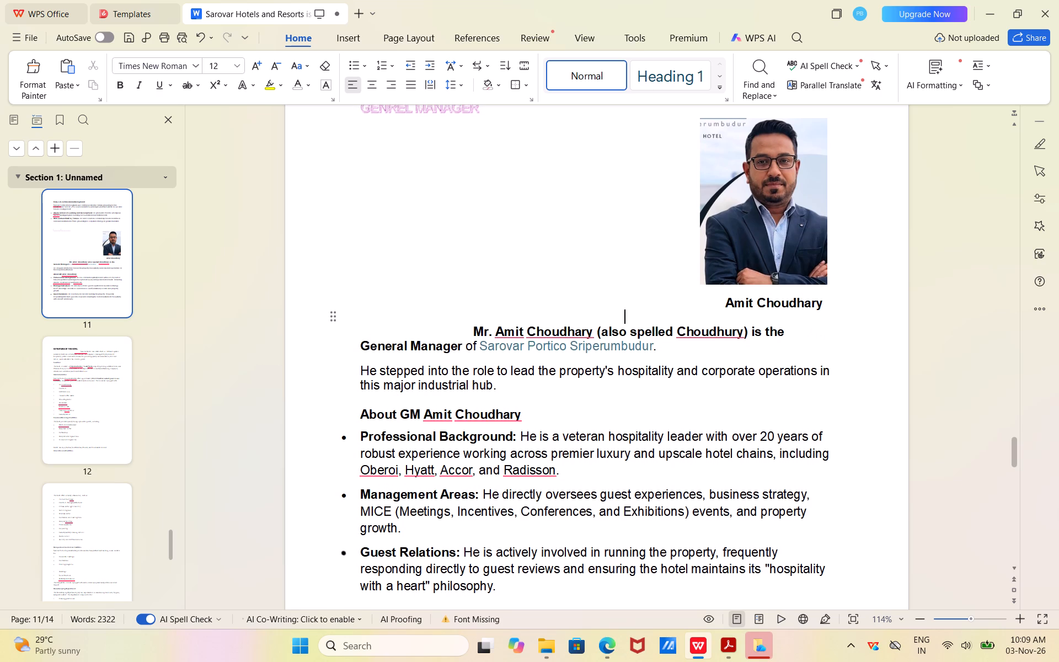
{"action": "scroll", "coordinate": [699, 350], "scroll_direction": "up", "scroll_amount": 1}
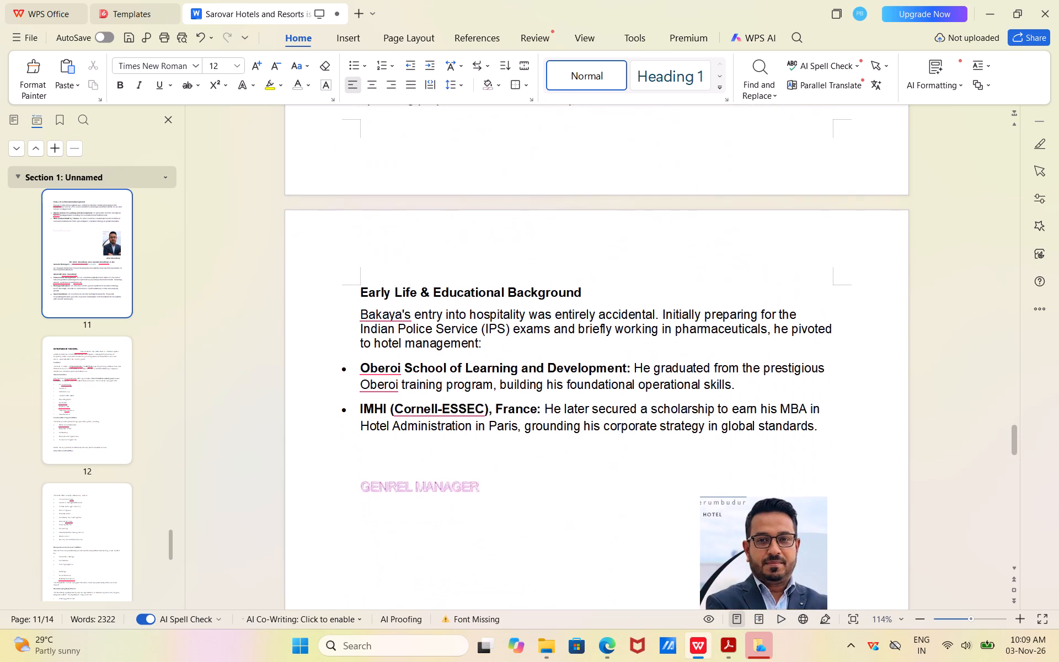
{"action": "scroll", "coordinate": [699, 350], "scroll_direction": "down", "scroll_amount": 3}
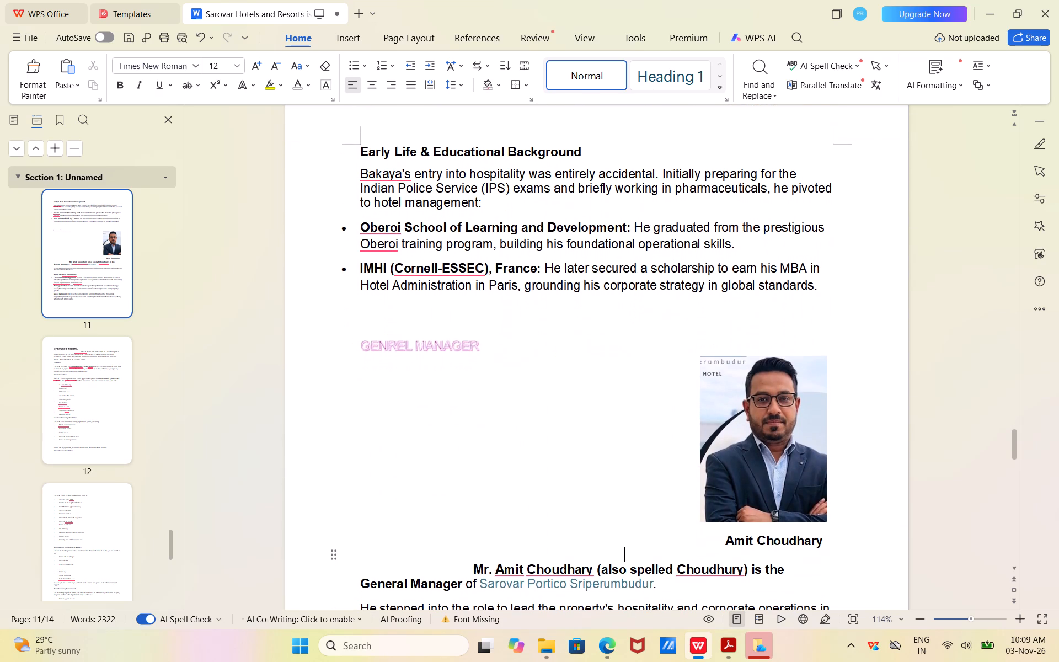
{"action": "scroll", "coordinate": [699, 350], "scroll_direction": "down", "scroll_amount": 3}
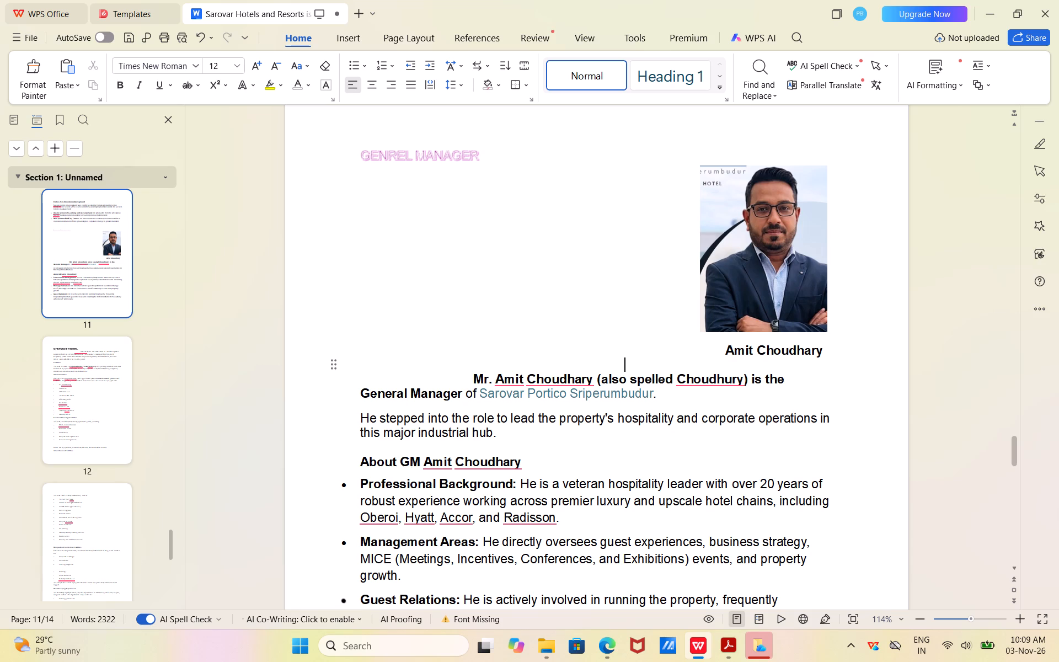
{"action": "left_click", "coordinate": [723, 351]}
{"action": "key", "text": "BackSpace"}
{"action": "key", "text": "BackSpace"}
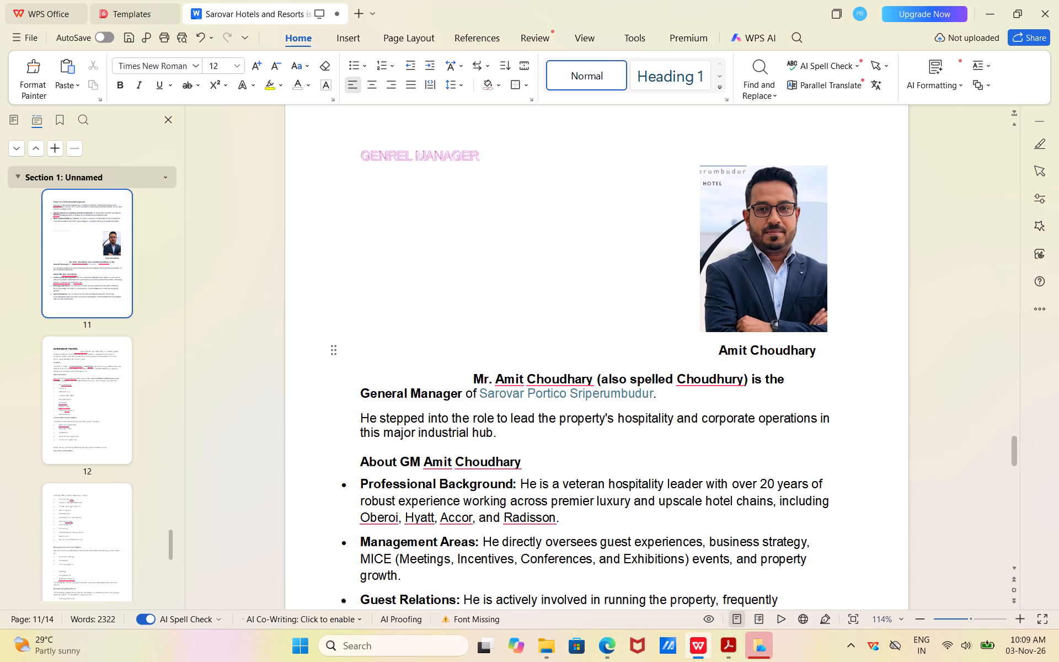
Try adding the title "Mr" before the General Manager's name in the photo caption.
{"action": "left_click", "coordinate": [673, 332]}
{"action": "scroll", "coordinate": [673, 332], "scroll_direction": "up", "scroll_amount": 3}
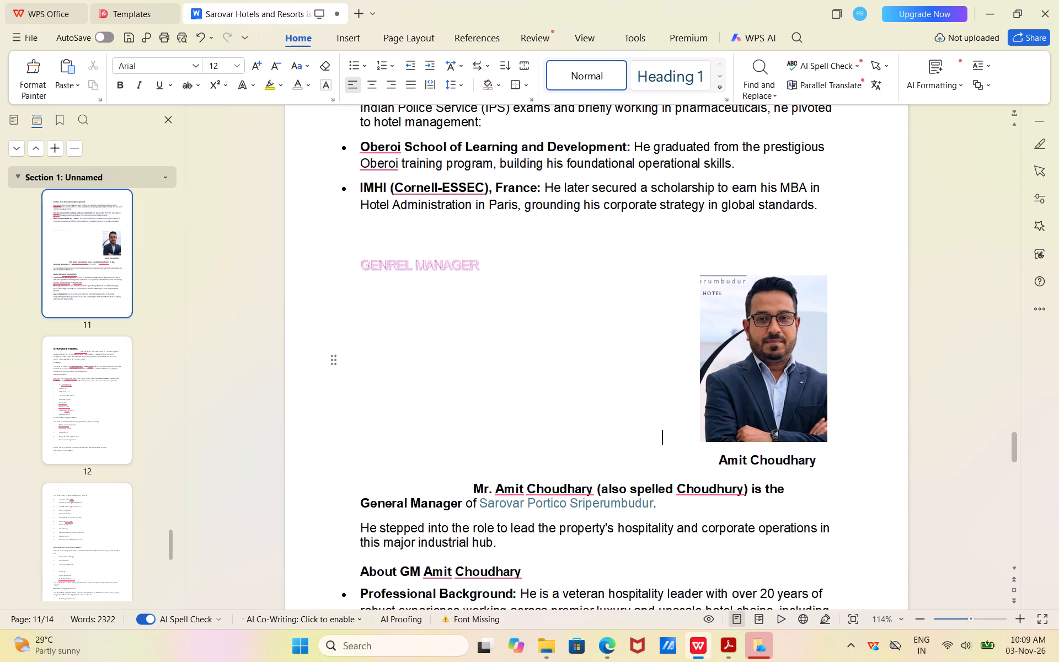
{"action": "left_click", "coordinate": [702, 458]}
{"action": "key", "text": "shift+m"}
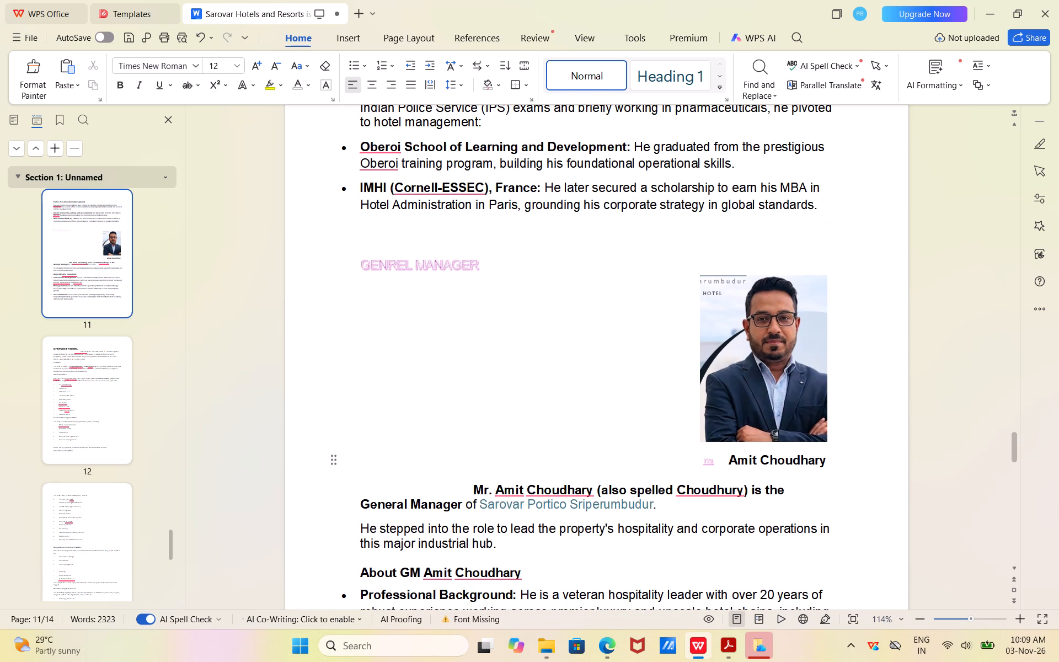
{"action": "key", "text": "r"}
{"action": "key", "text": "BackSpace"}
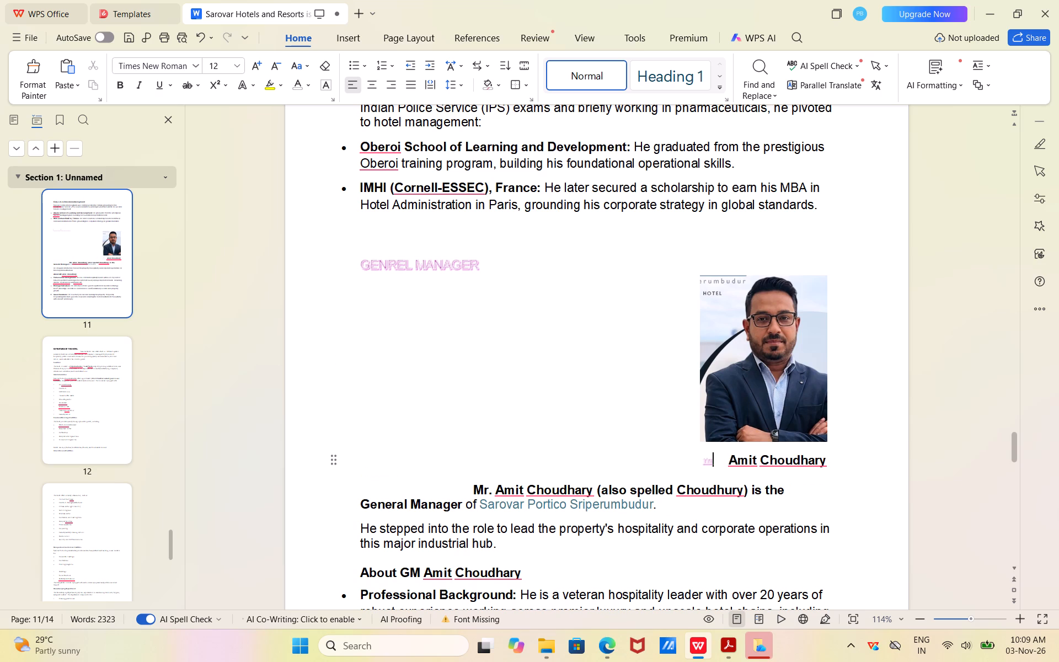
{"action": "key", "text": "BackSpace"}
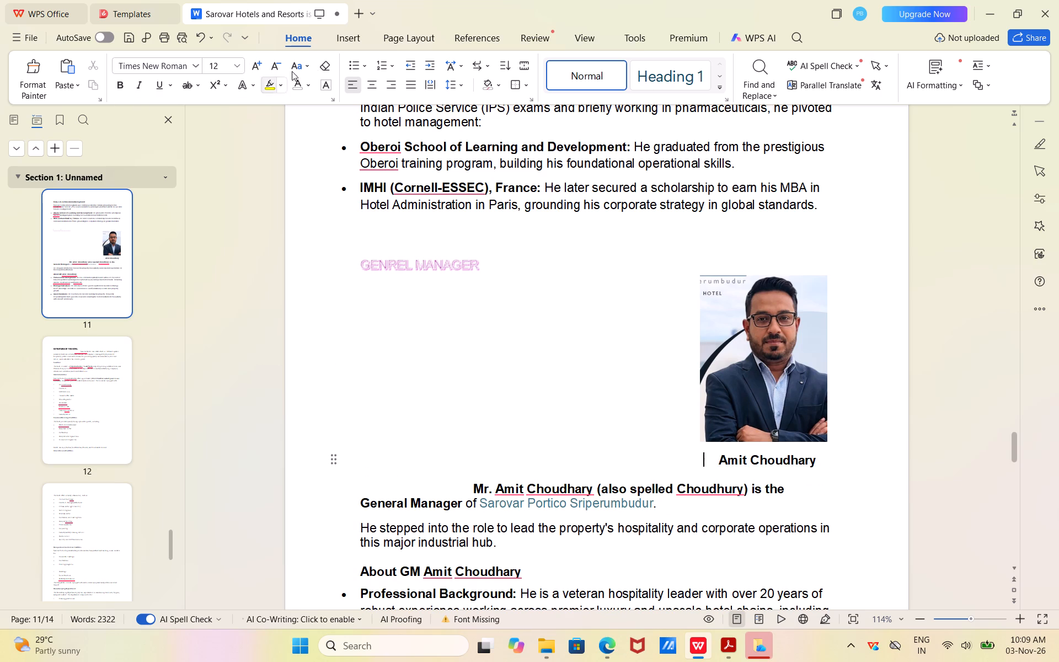
Close the report and save its changes.
{"action": "left_click", "coordinate": [1033, 1]}
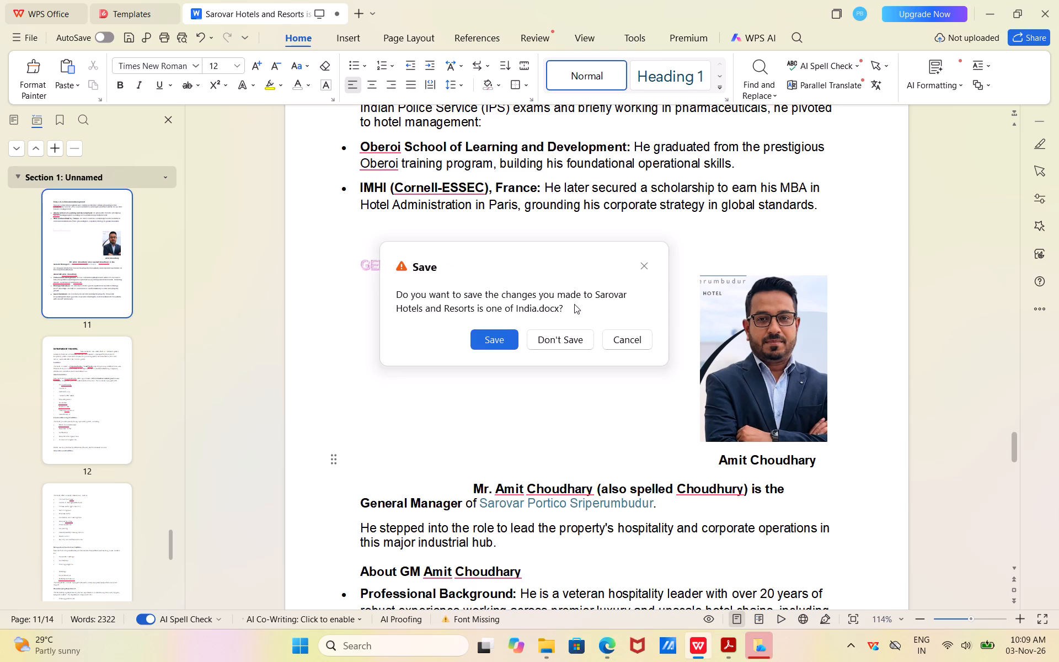
{"action": "left_click", "coordinate": [506, 332]}
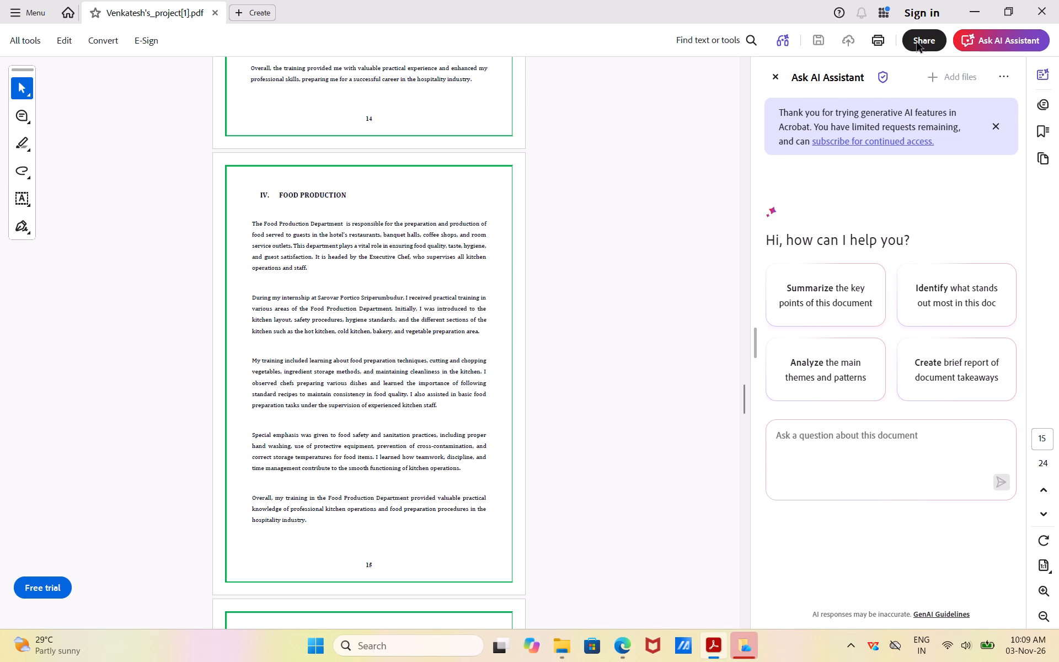
Close the project PDF and the browser window with the hotel search results.
{"action": "left_click", "coordinate": [1035, 7]}
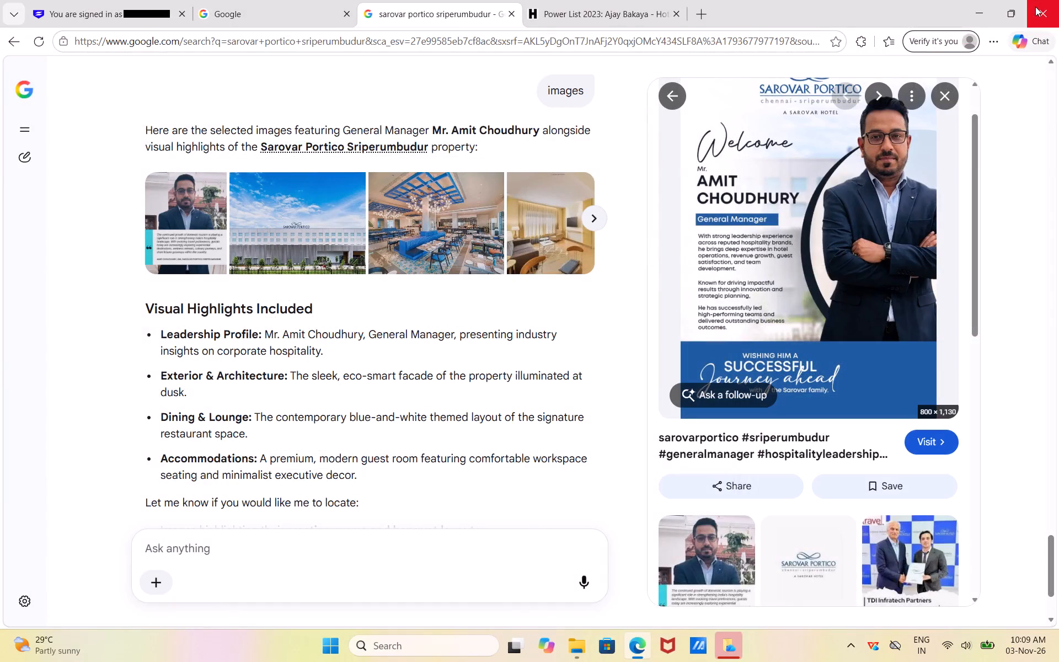
{"action": "left_click", "coordinate": [1035, 7]}
{"action": "double_click", "coordinate": [1035, 7]}
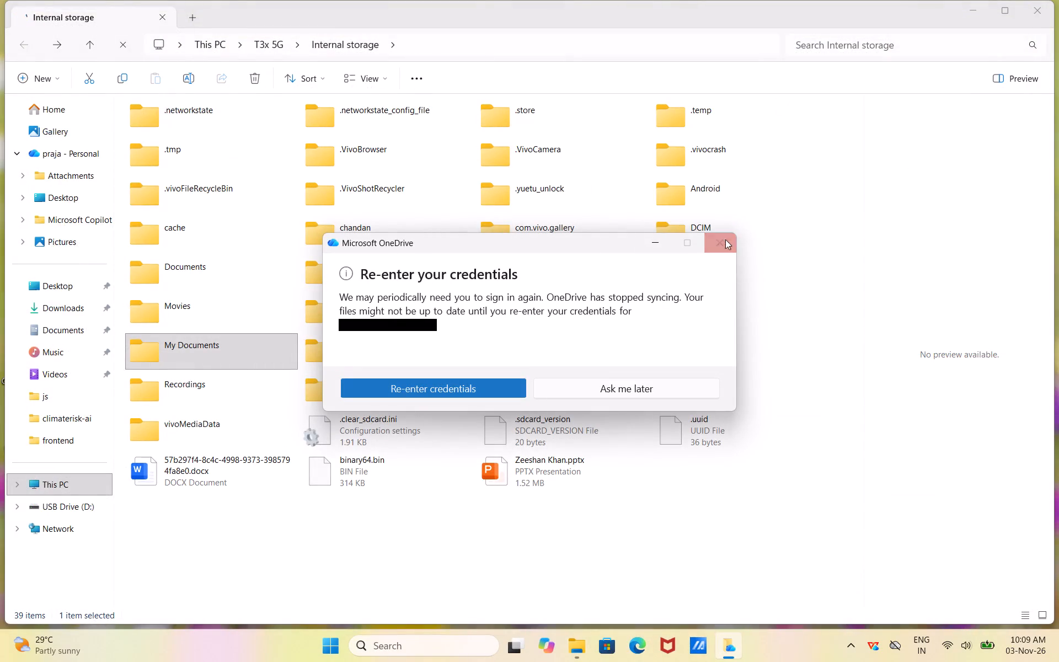
Dismiss the OneDrive credentials dialog and the T3x 5G device message.
{"action": "left_click", "coordinate": [723, 243]}
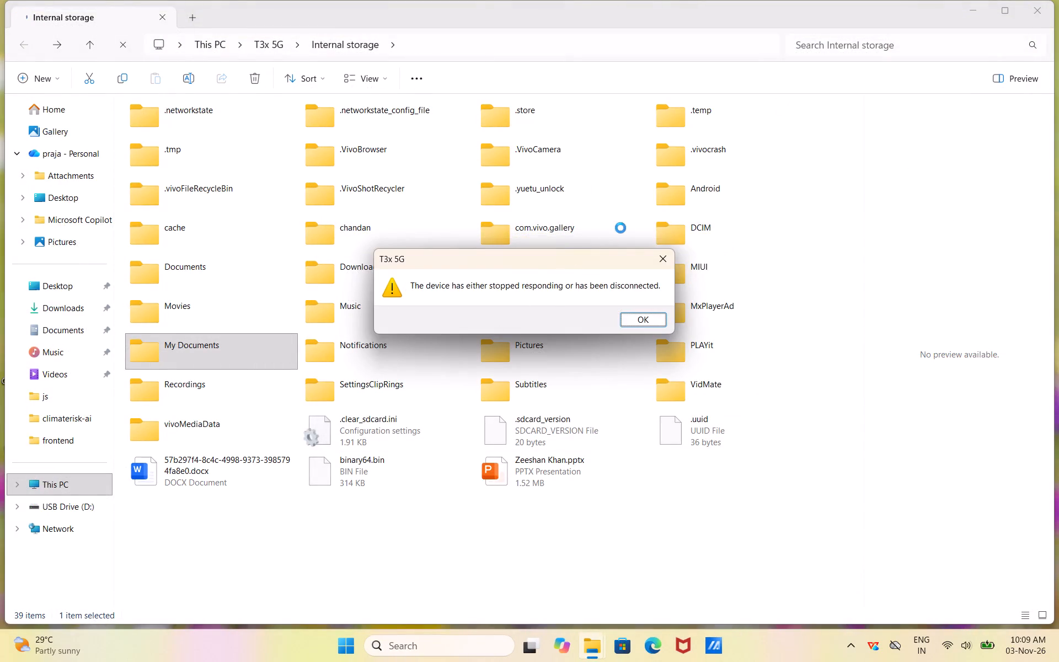
{"action": "left_click", "coordinate": [658, 255]}
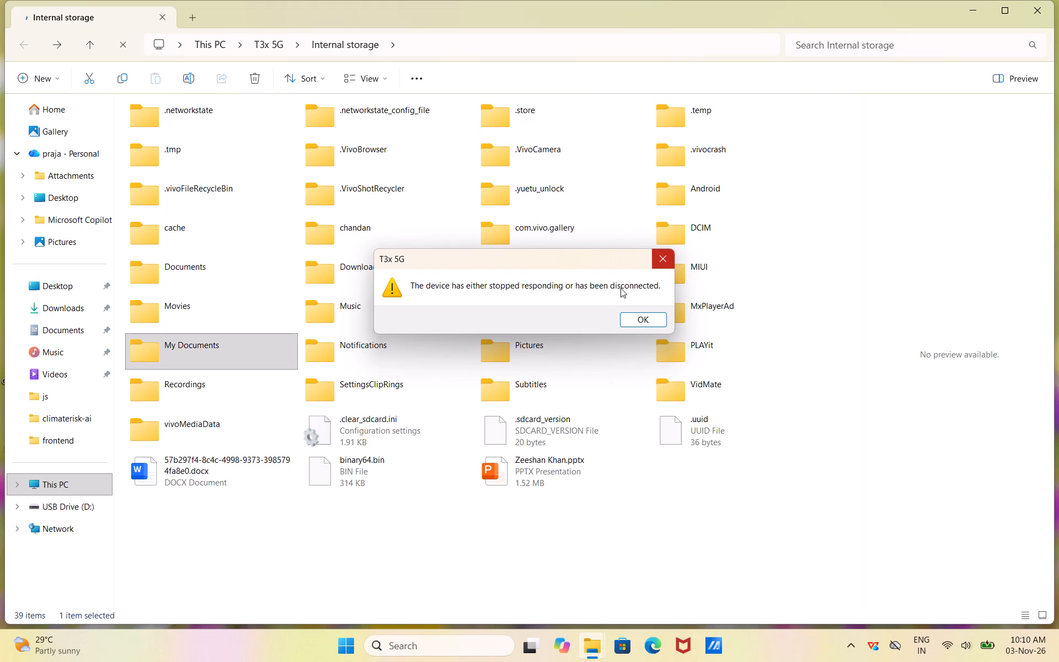
{"action": "left_click", "coordinate": [649, 323]}
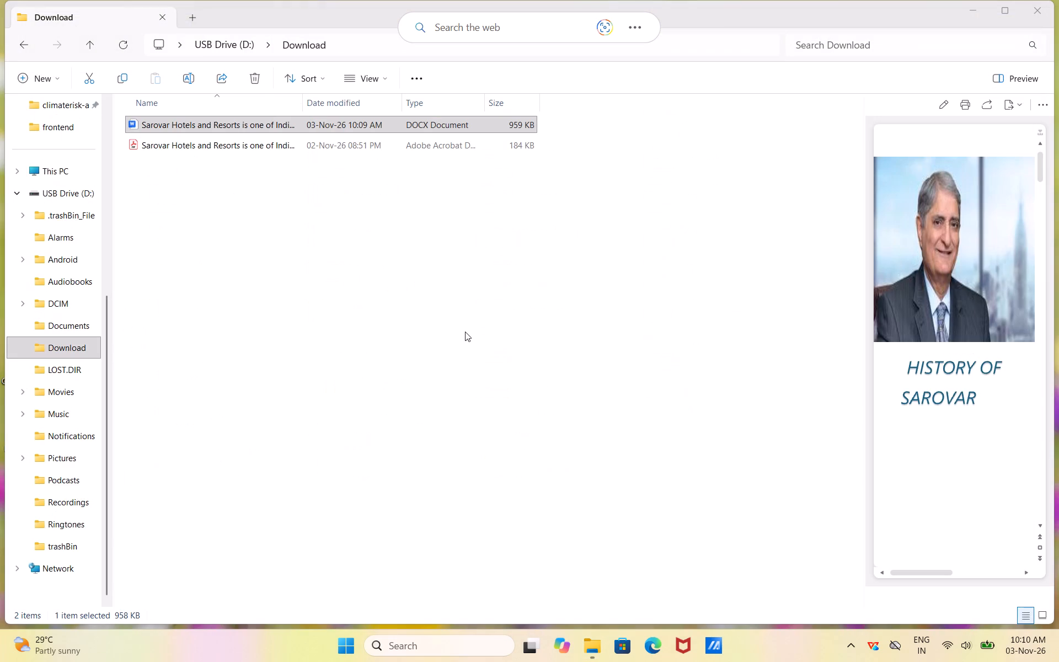
Reopen the Sarovar Hotels and Resorts DOCX report from the USB drive's Download folder.
{"action": "double_click", "coordinate": [452, 119]}
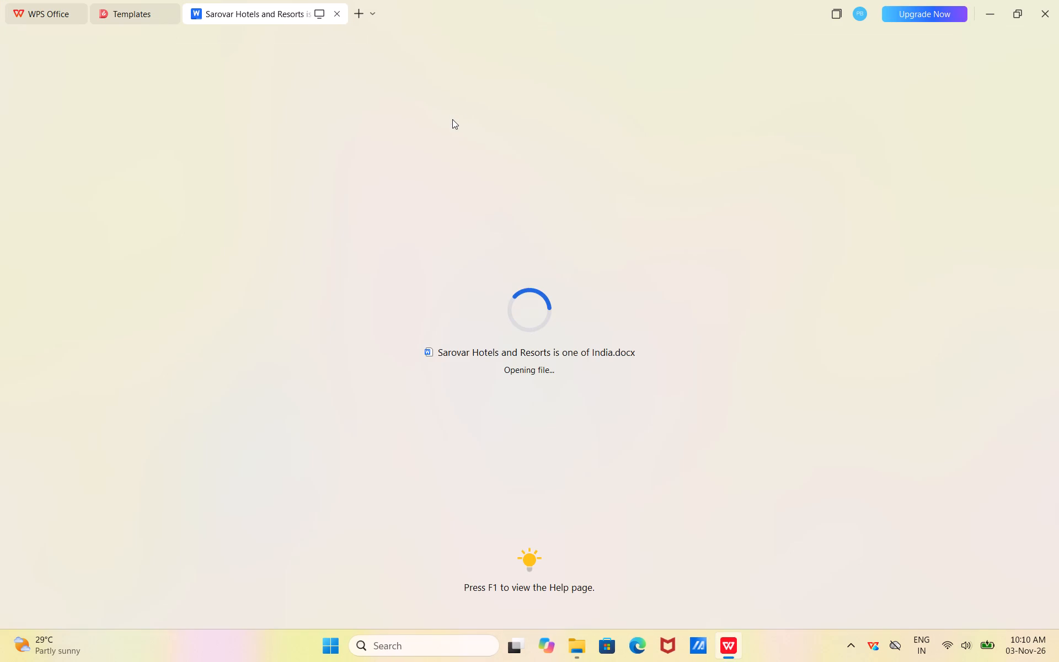
Review the reopened report from the History of Sarovar page through to the Mission section at the end.
{"action": "scroll", "coordinate": [452, 119], "scroll_direction": "up", "scroll_amount": 1}
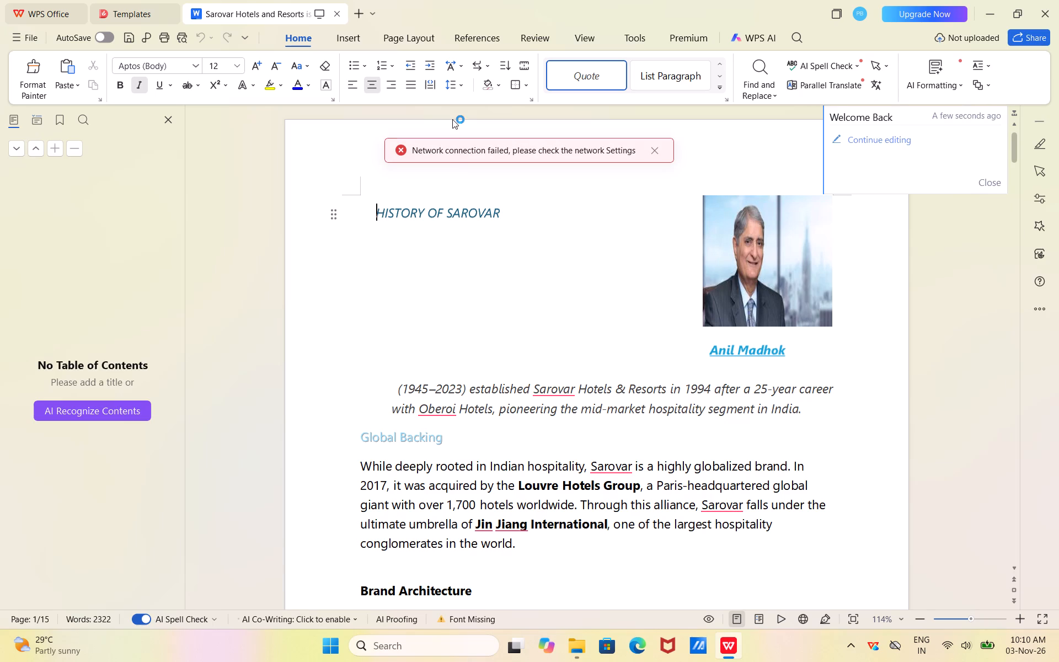
{"action": "scroll", "coordinate": [446, 286], "scroll_direction": "down", "scroll_amount": 11}
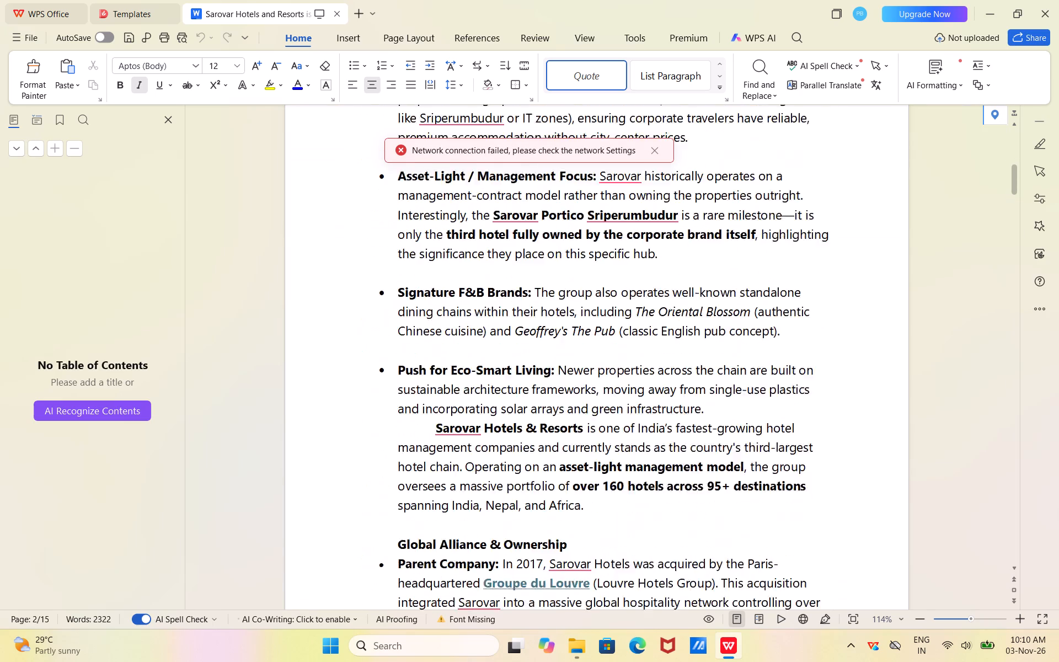
{"action": "scroll", "coordinate": [446, 286], "scroll_direction": "down", "scroll_amount": 16}
{"action": "scroll", "coordinate": [446, 286], "scroll_direction": "down", "scroll_amount": 6}
{"action": "scroll", "coordinate": [446, 286], "scroll_direction": "up", "scroll_amount": 6}
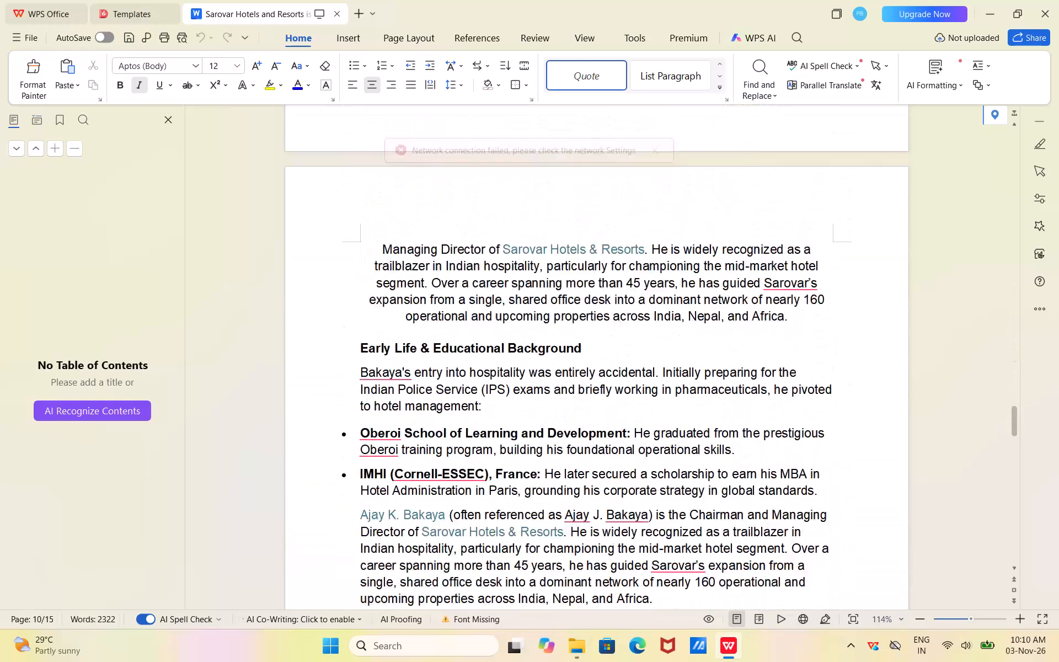
{"action": "scroll", "coordinate": [446, 286], "scroll_direction": "down", "scroll_amount": 16}
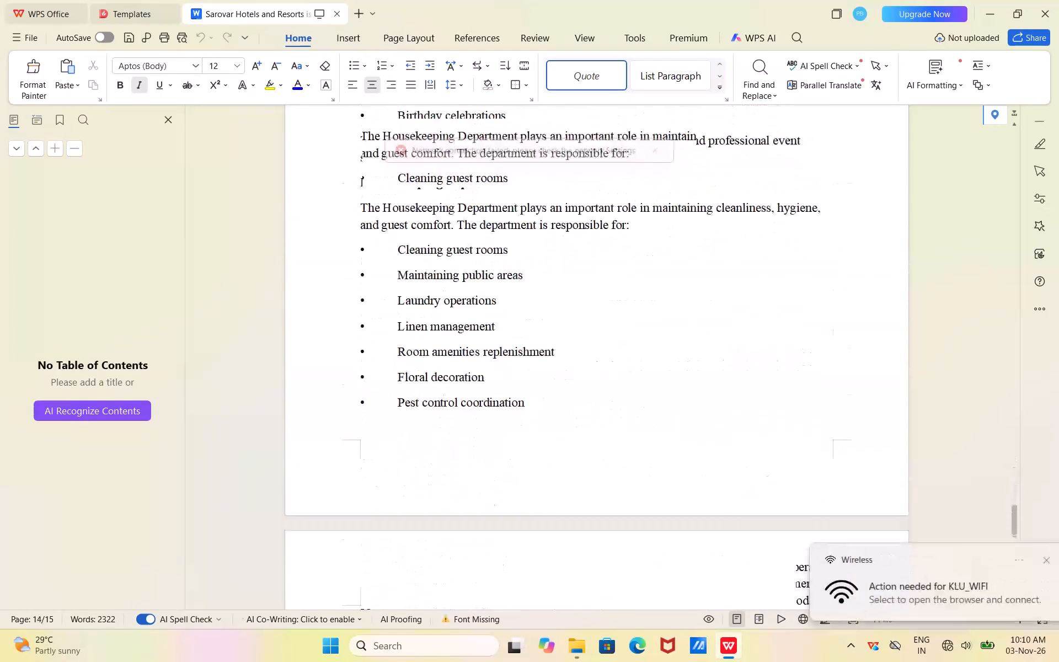
{"action": "scroll", "coordinate": [446, 286], "scroll_direction": "down", "scroll_amount": 5}
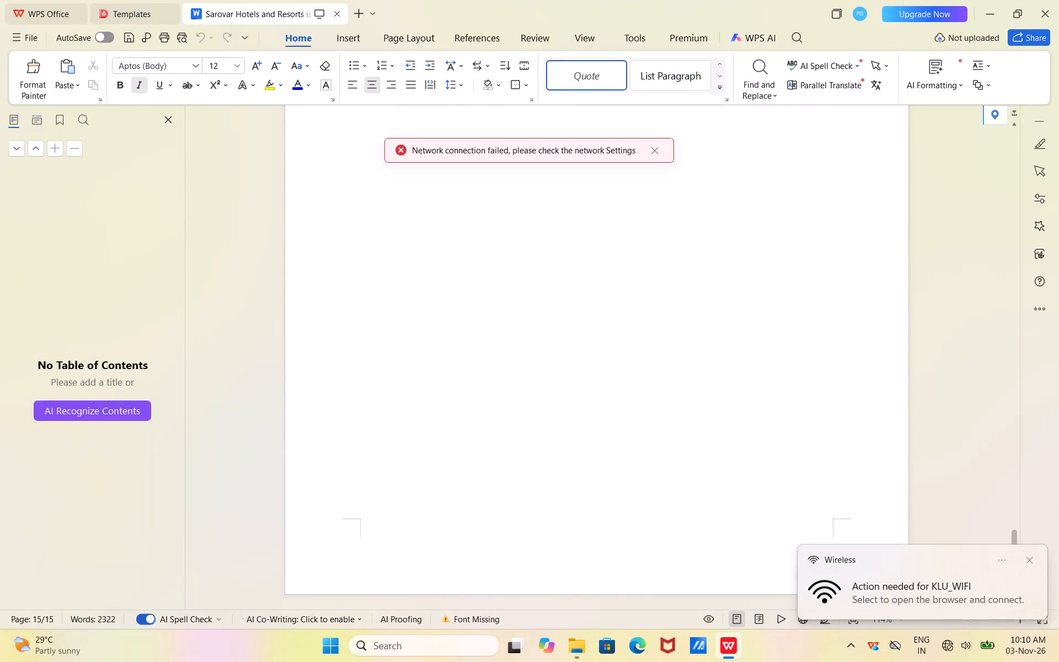
{"action": "scroll", "coordinate": [446, 286], "scroll_direction": "down", "scroll_amount": 5}
Go back from the Mission section to examine the Amenities and Facilities list, placing the cursor after "Conference and meeting halls".
{"action": "scroll", "coordinate": [446, 286], "scroll_direction": "up", "scroll_amount": 3}
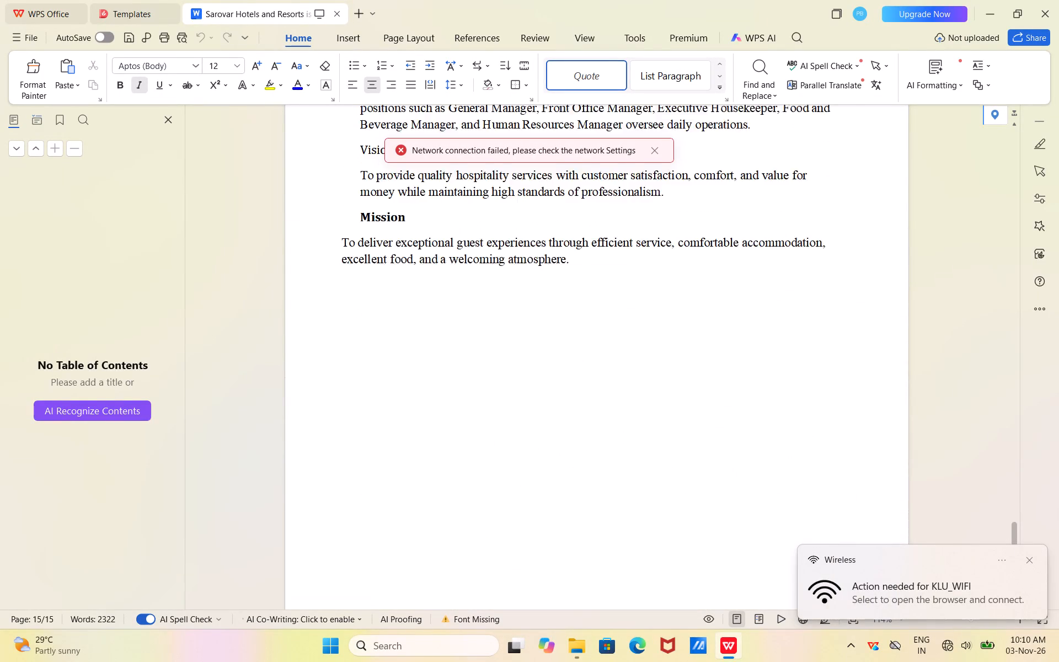
{"action": "scroll", "coordinate": [446, 286], "scroll_direction": "up", "scroll_amount": 8}
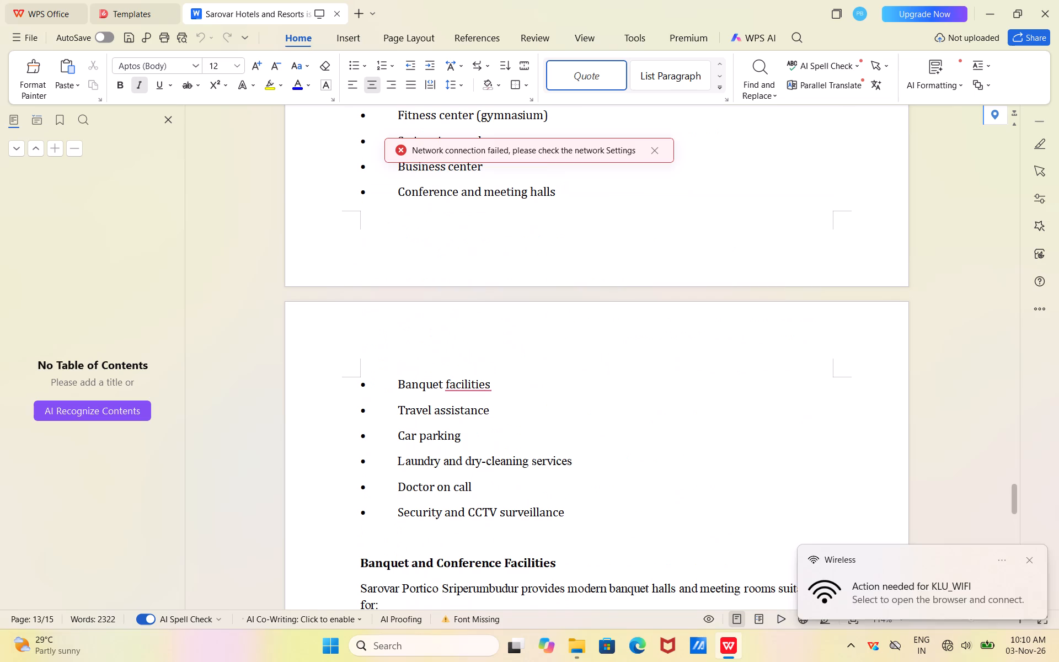
{"action": "scroll", "coordinate": [446, 286], "scroll_direction": "up", "scroll_amount": 6}
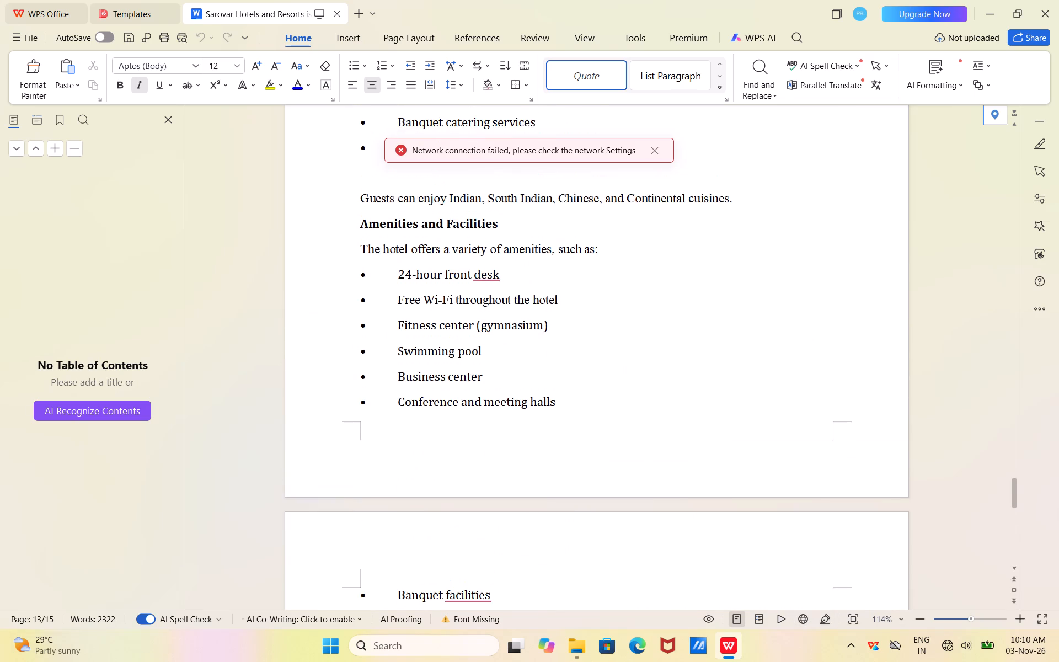
{"action": "scroll", "coordinate": [446, 286], "scroll_direction": "up", "scroll_amount": 1}
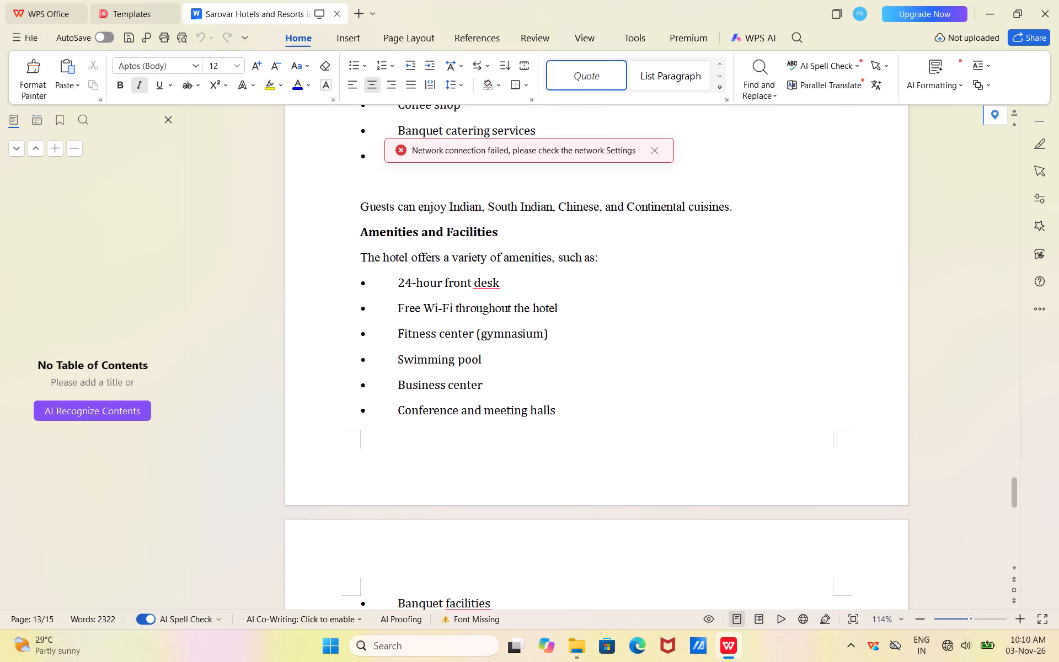
{"action": "left_click", "coordinate": [442, 329]}
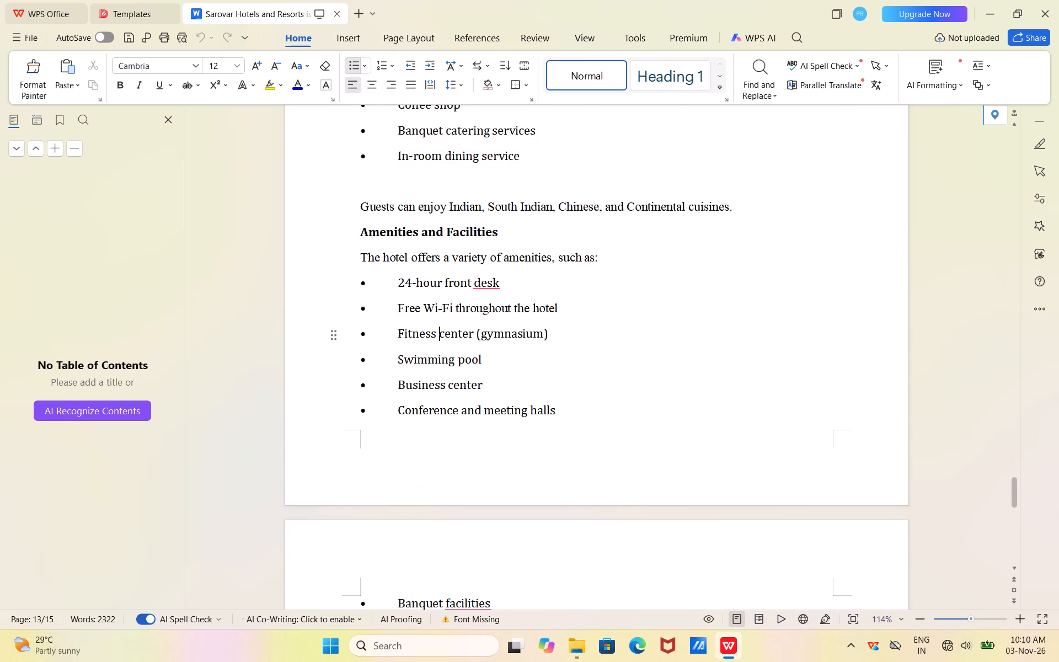
{"action": "left_click", "coordinate": [537, 356]}
{"action": "left_click", "coordinate": [565, 429]}
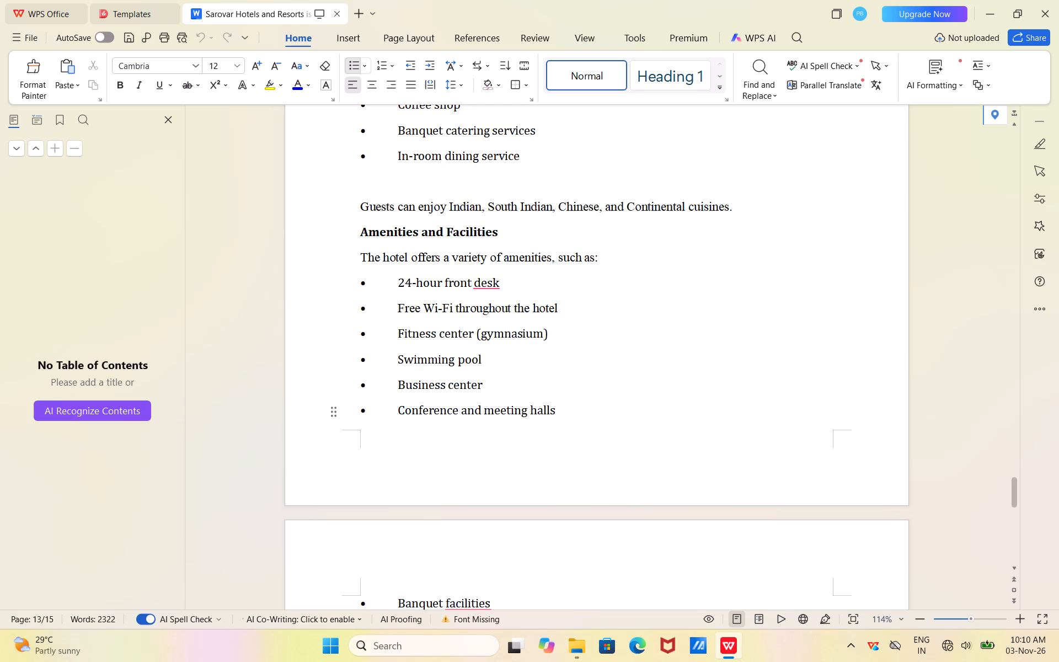
Recheck the banquet, housekeeping, management, vision and mission sections, and return to the amenities list at the page break.
{"action": "scroll", "coordinate": [565, 429], "scroll_direction": "down", "scroll_amount": 8}
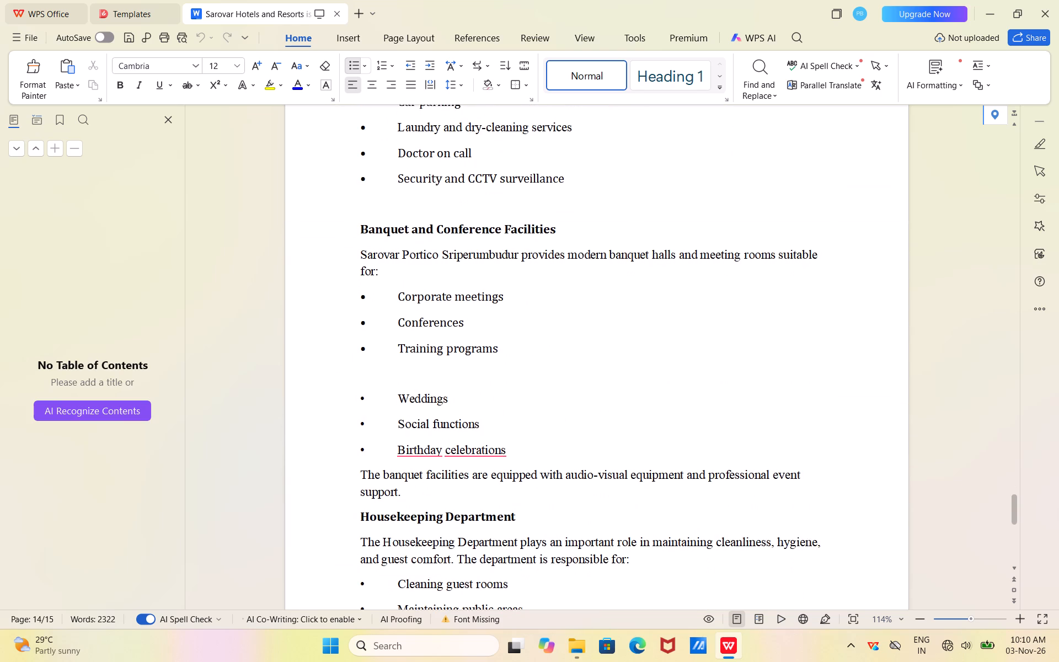
{"action": "scroll", "coordinate": [565, 429], "scroll_direction": "down", "scroll_amount": 6}
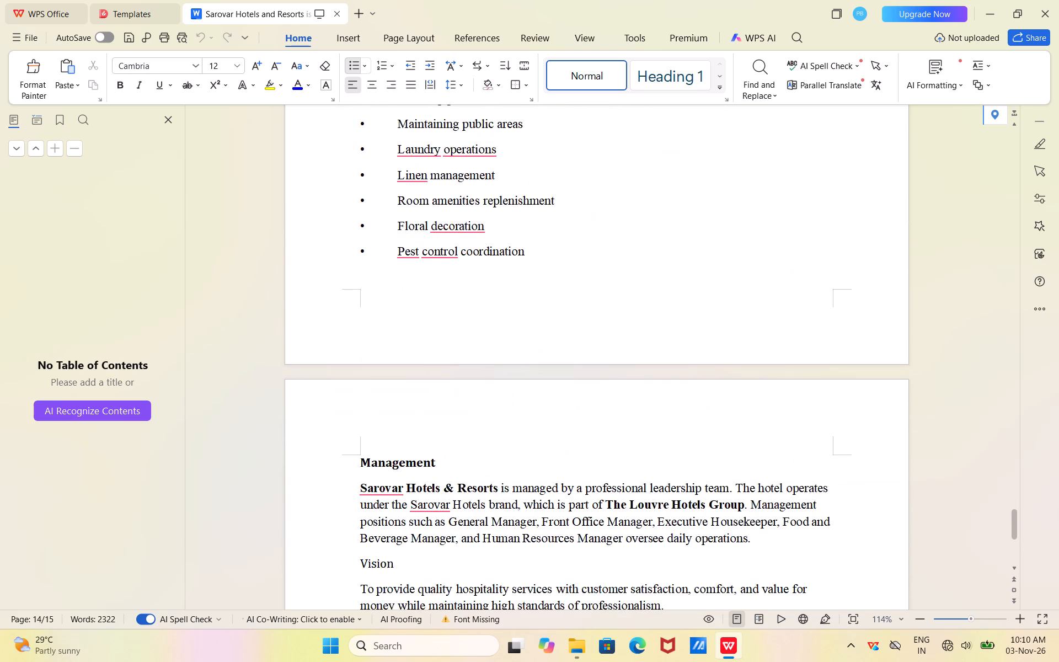
{"action": "scroll", "coordinate": [565, 429], "scroll_direction": "down", "scroll_amount": 2}
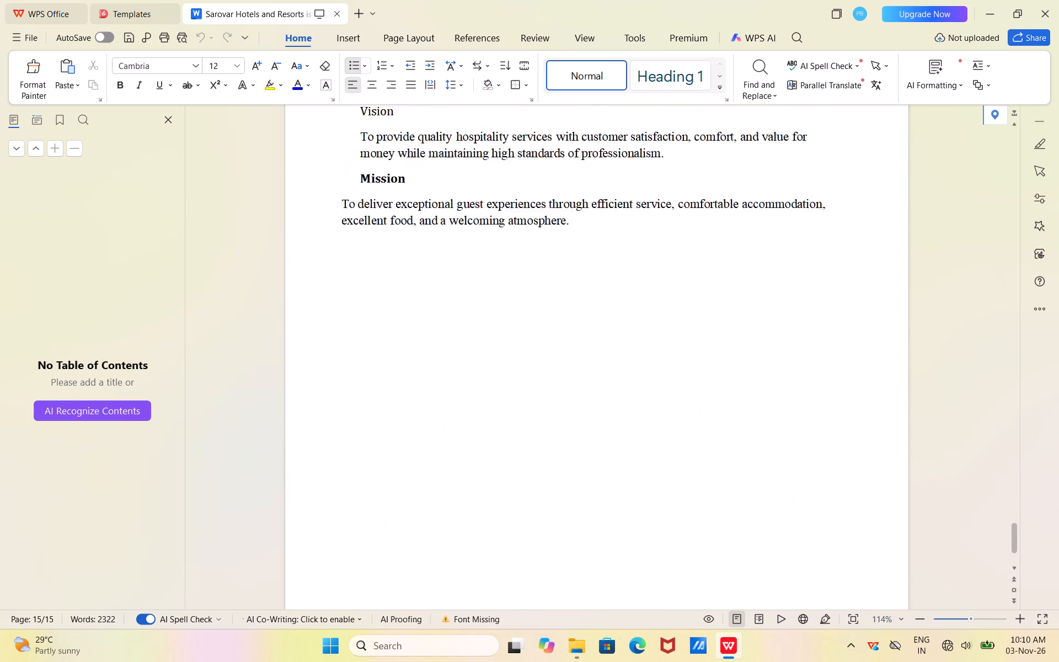
{"action": "scroll", "coordinate": [565, 429], "scroll_direction": "up", "scroll_amount": 9}
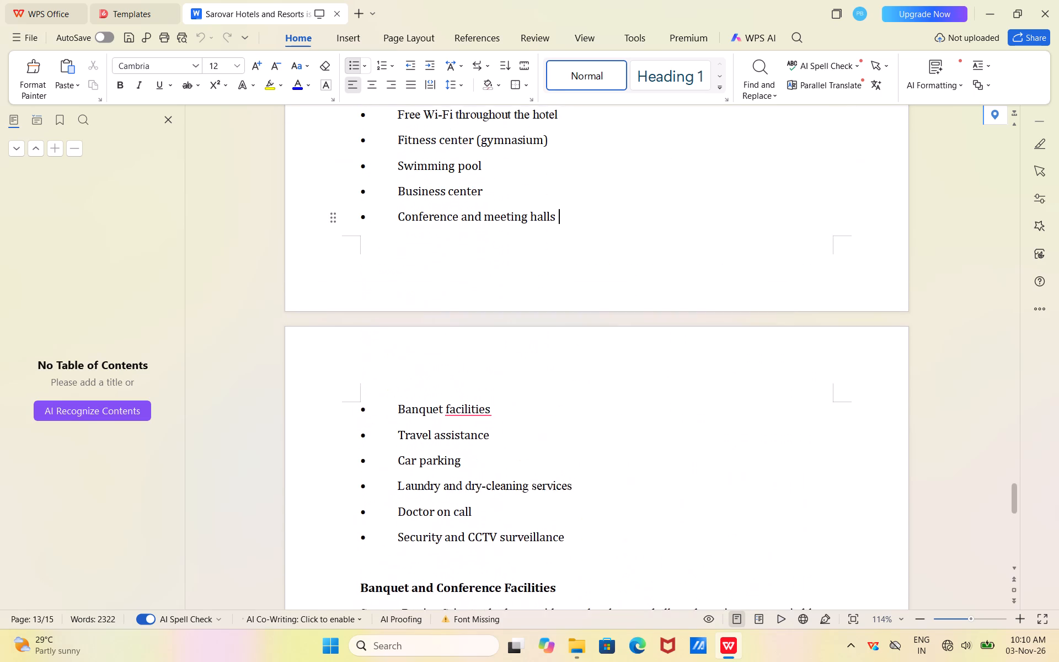
{"action": "scroll", "coordinate": [565, 429], "scroll_direction": "up", "scroll_amount": 1}
{"action": "scroll", "coordinate": [604, 661], "scroll_direction": "up", "scroll_amount": 2}
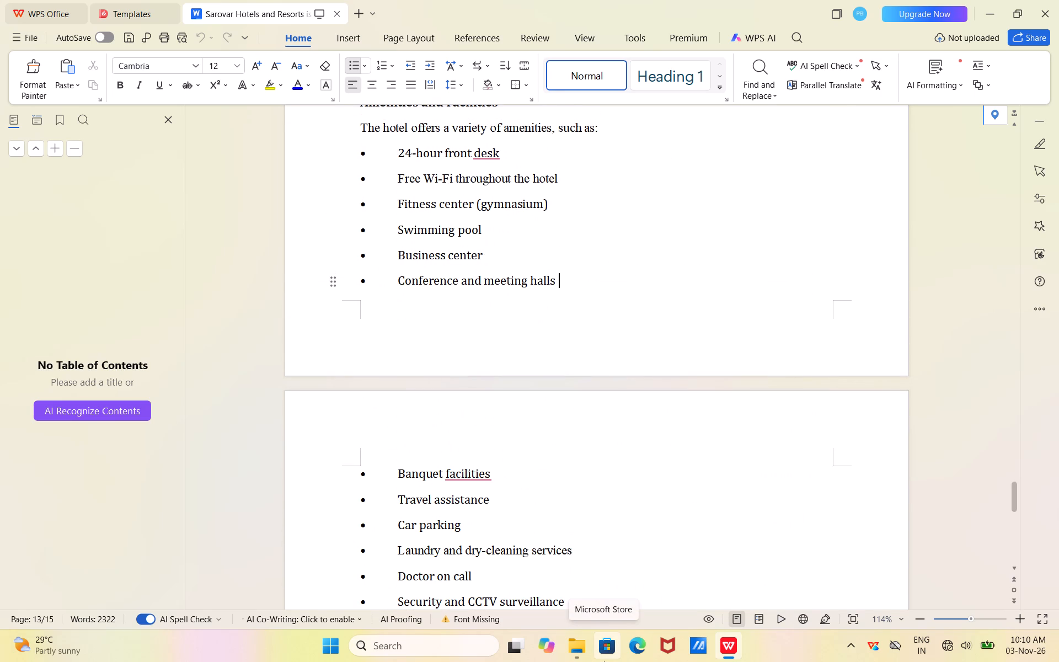
{"action": "scroll", "coordinate": [604, 661], "scroll_direction": "up", "scroll_amount": 4}
{"action": "scroll", "coordinate": [604, 661], "scroll_direction": "down", "scroll_amount": 3}
{"action": "scroll", "coordinate": [604, 661], "scroll_direction": "up", "scroll_amount": 2}
{"action": "scroll", "coordinate": [604, 661], "scroll_direction": "down", "scroll_amount": 3}
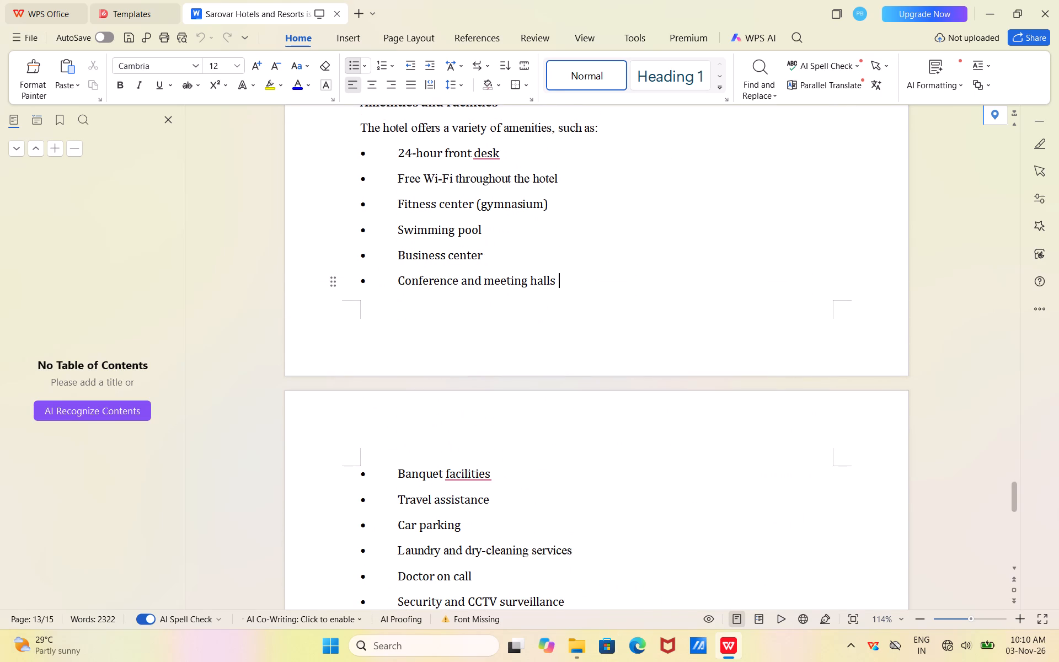
Review the report backwards from the amenities list through the general manager profile to the chairman section, checking the layout.
{"action": "left_click", "coordinate": [676, 478]}
{"action": "scroll", "coordinate": [676, 478], "scroll_direction": "up", "scroll_amount": 5}
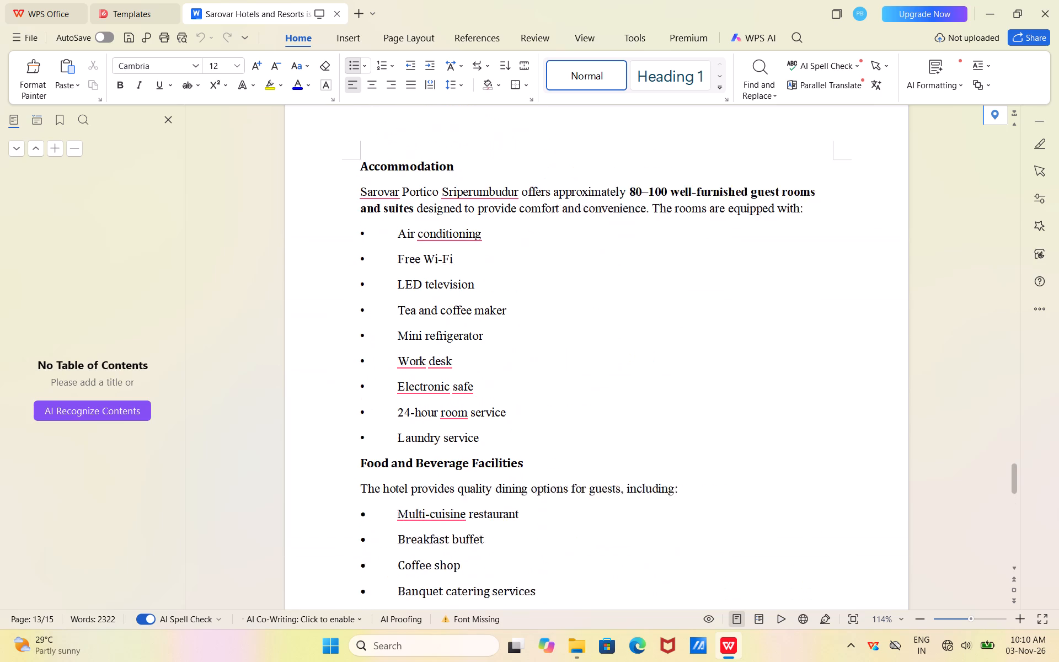
{"action": "scroll", "coordinate": [676, 478], "scroll_direction": "up", "scroll_amount": 11}
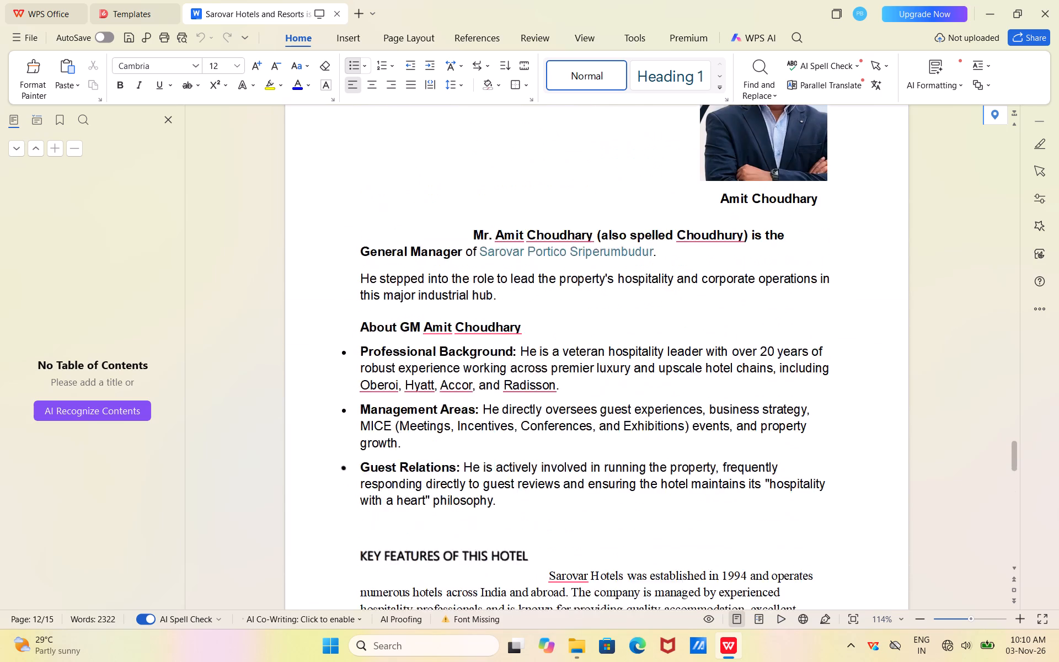
{"action": "scroll", "coordinate": [676, 499], "scroll_direction": "up", "scroll_amount": 3}
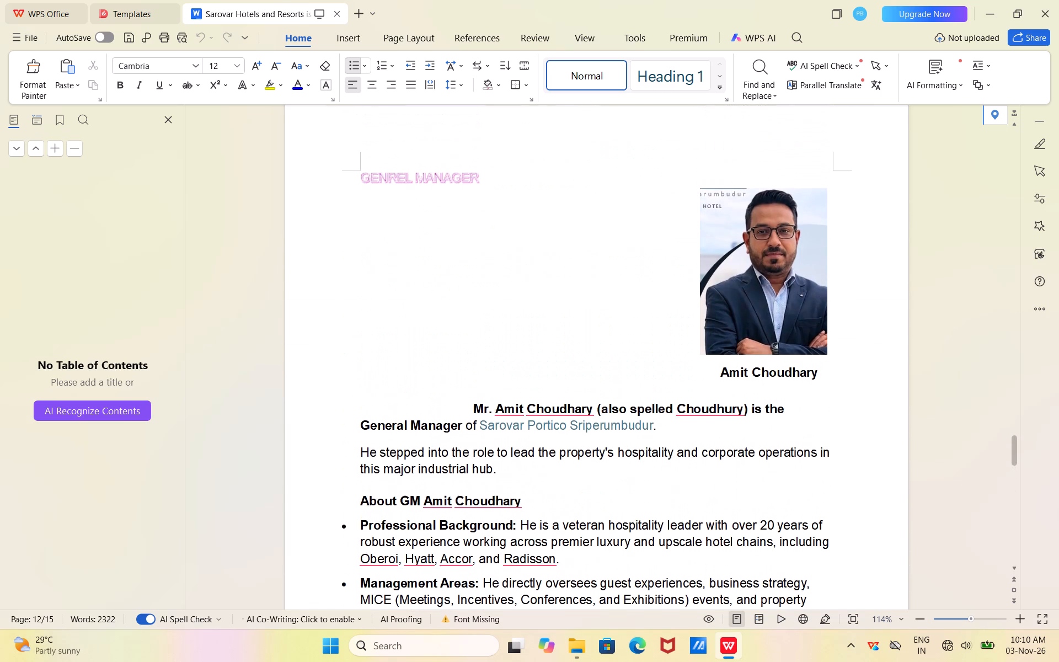
{"action": "scroll", "coordinate": [676, 499], "scroll_direction": "up", "scroll_amount": 1}
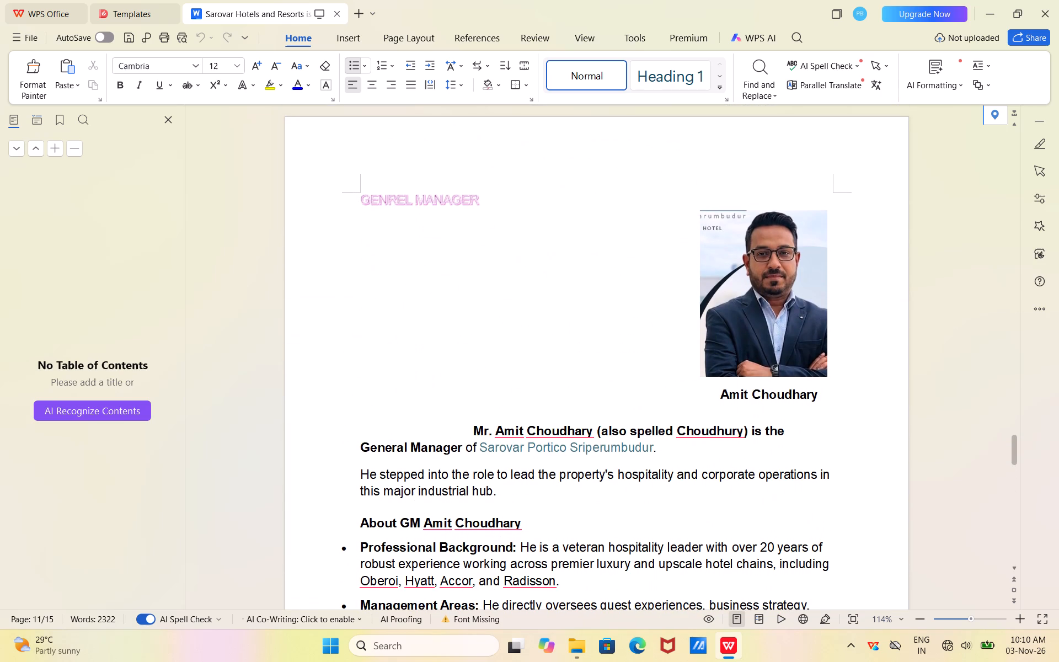
{"action": "scroll", "coordinate": [676, 499], "scroll_direction": "up", "scroll_amount": 1}
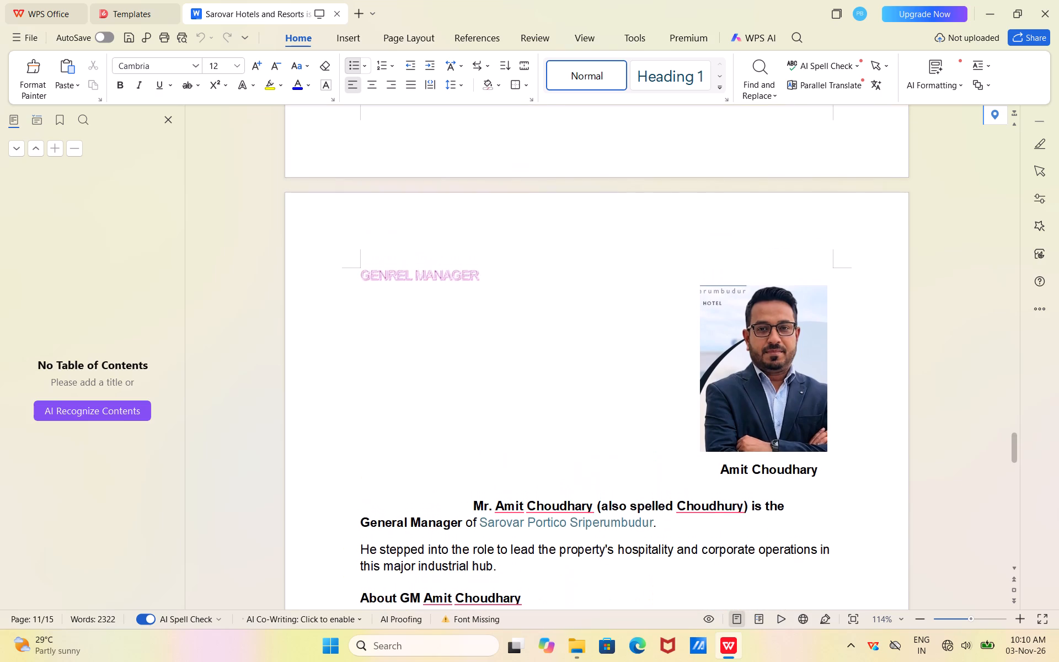
{"action": "scroll", "coordinate": [676, 499], "scroll_direction": "up", "scroll_amount": 4}
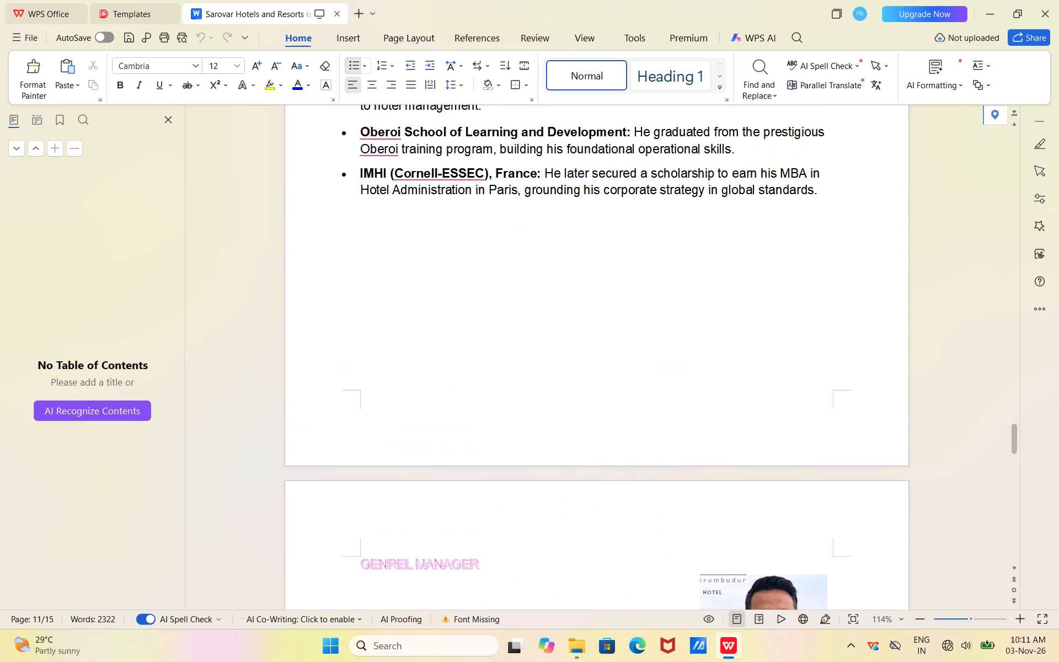
{"action": "scroll", "coordinate": [676, 499], "scroll_direction": "up", "scroll_amount": 12}
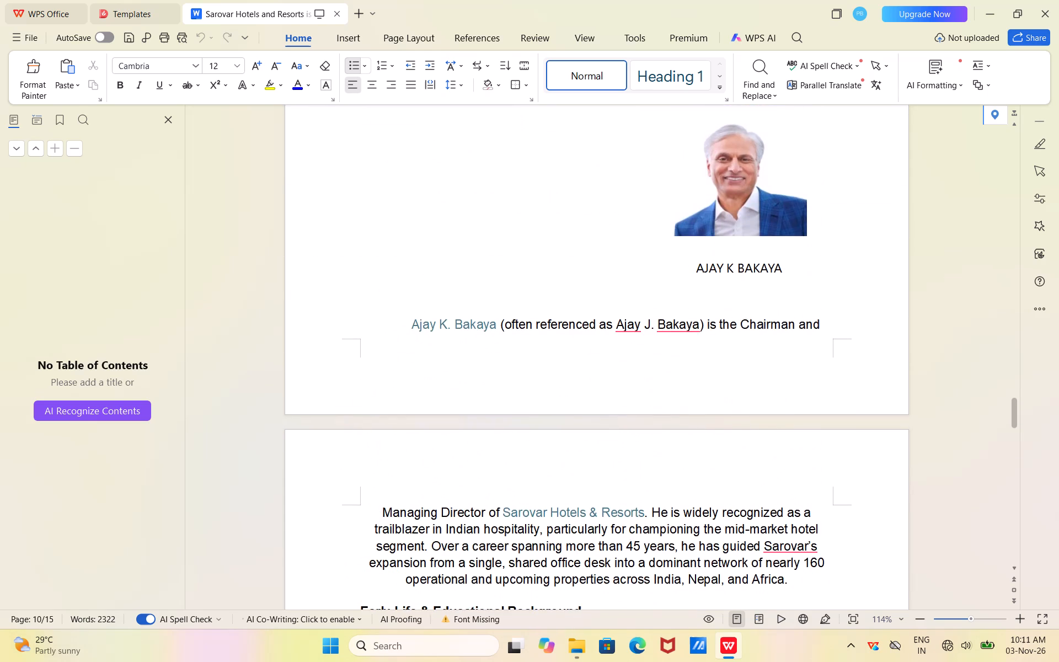
{"action": "scroll", "coordinate": [676, 499], "scroll_direction": "up", "scroll_amount": 3}
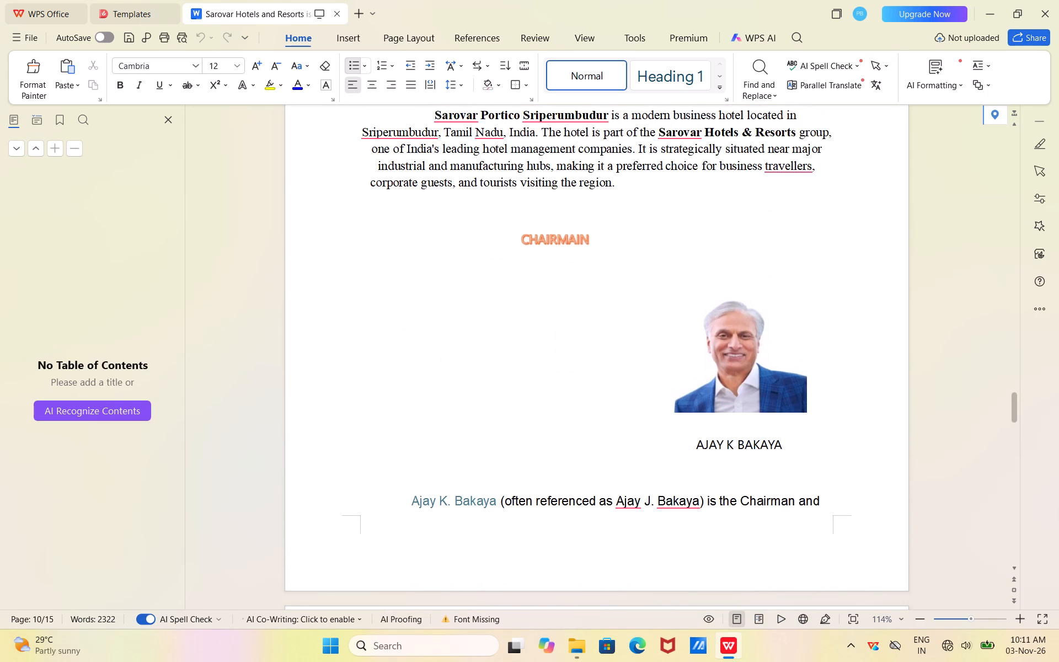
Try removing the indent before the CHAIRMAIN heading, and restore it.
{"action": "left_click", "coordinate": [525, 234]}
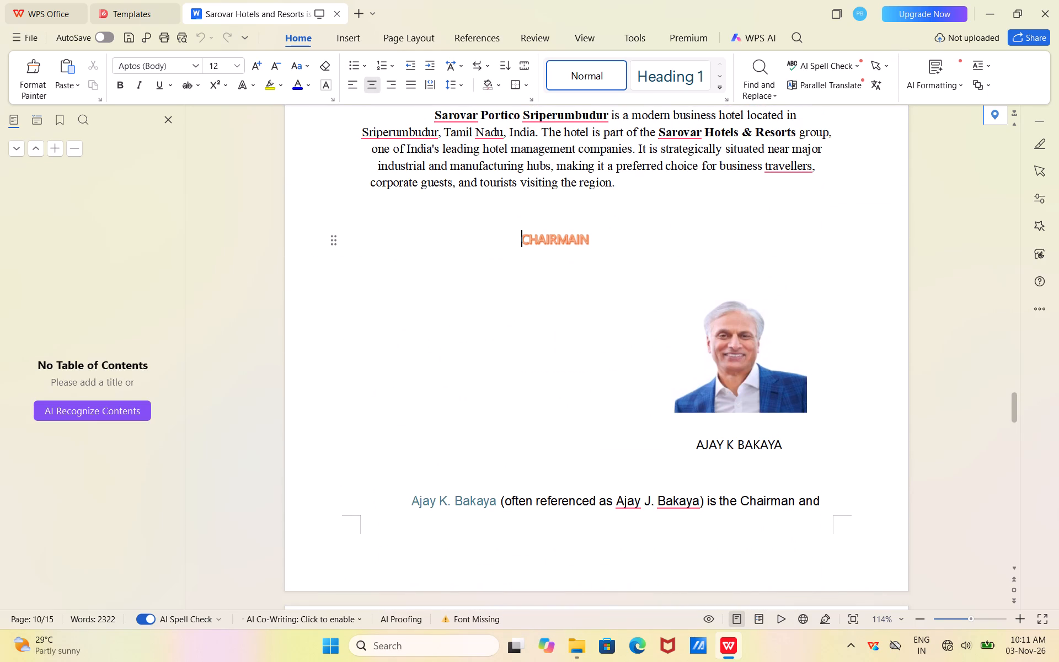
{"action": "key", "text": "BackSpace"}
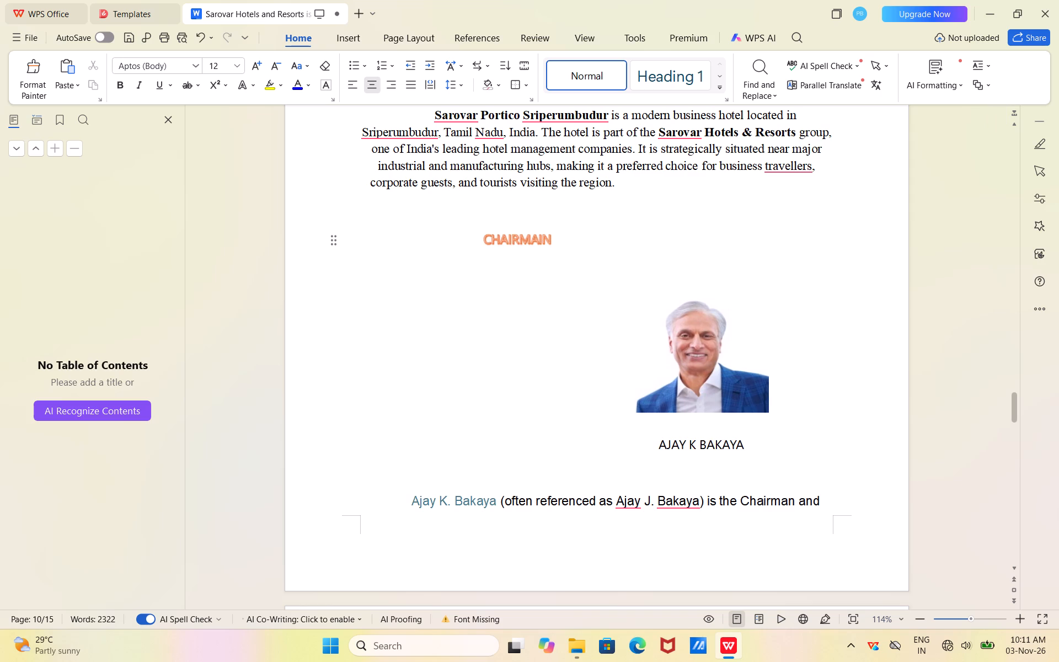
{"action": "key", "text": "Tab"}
Examine the page layout around the INTRODUCTION OF THE HOTEL heading, the blank space below it and the hotel building photo.
{"action": "scroll", "coordinate": [511, 307], "scroll_direction": "down", "scroll_amount": 1}
{"action": "scroll", "coordinate": [511, 307], "scroll_direction": "up", "scroll_amount": 2}
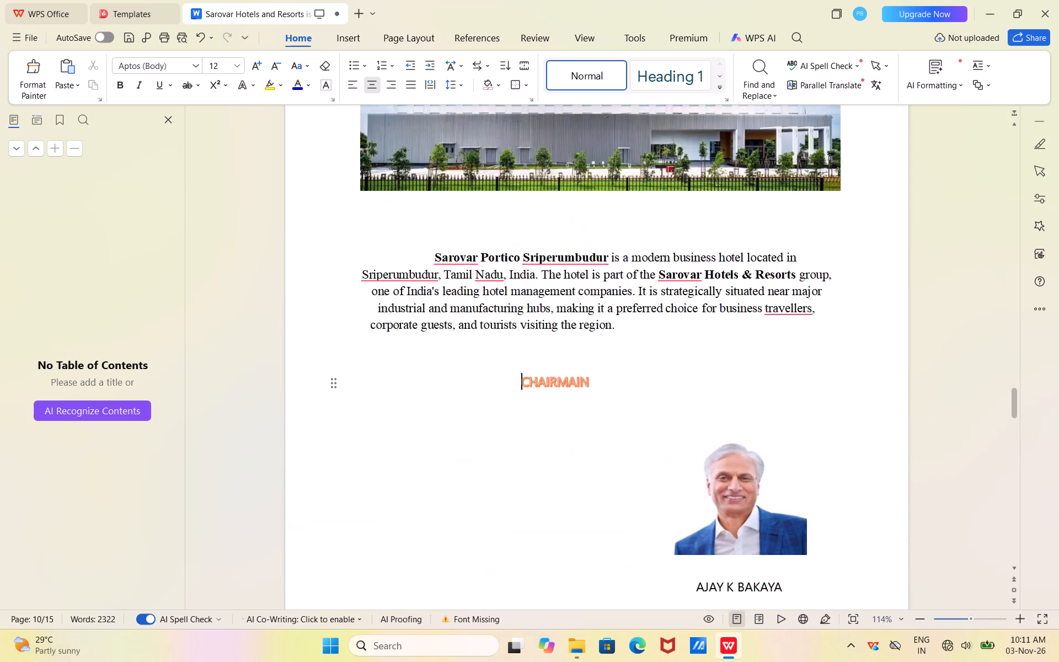
{"action": "scroll", "coordinate": [511, 307], "scroll_direction": "up", "scroll_amount": 5}
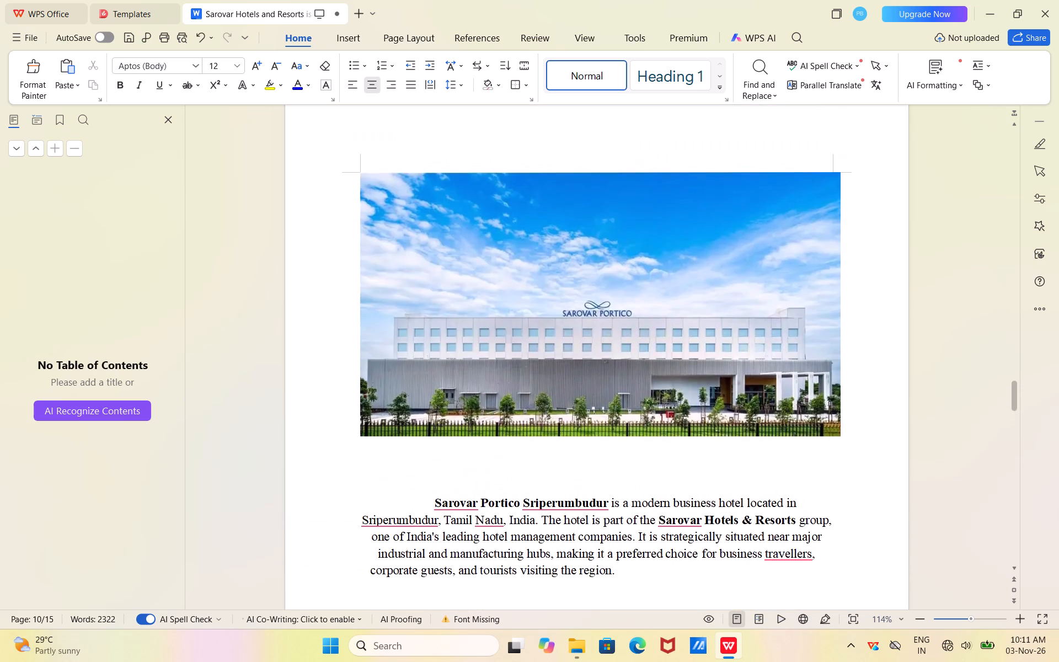
{"action": "scroll", "coordinate": [511, 307], "scroll_direction": "up", "scroll_amount": 5}
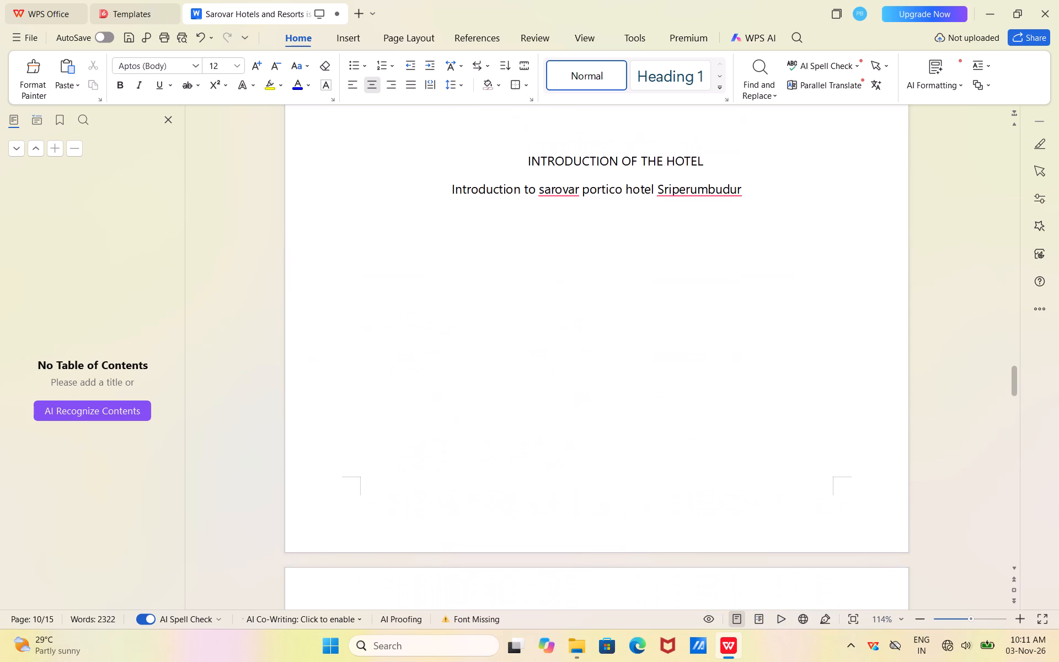
{"action": "scroll", "coordinate": [511, 307], "scroll_direction": "down", "scroll_amount": 2}
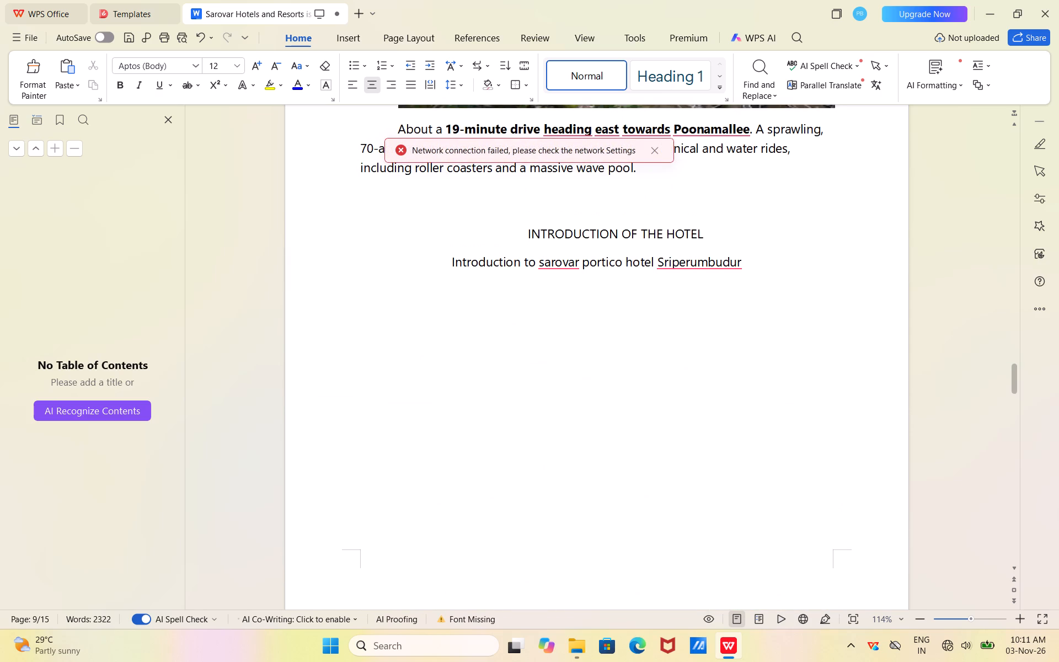
{"action": "scroll", "coordinate": [511, 307], "scroll_direction": "down", "scroll_amount": 2}
{"action": "scroll", "coordinate": [511, 307], "scroll_direction": "up", "scroll_amount": 1}
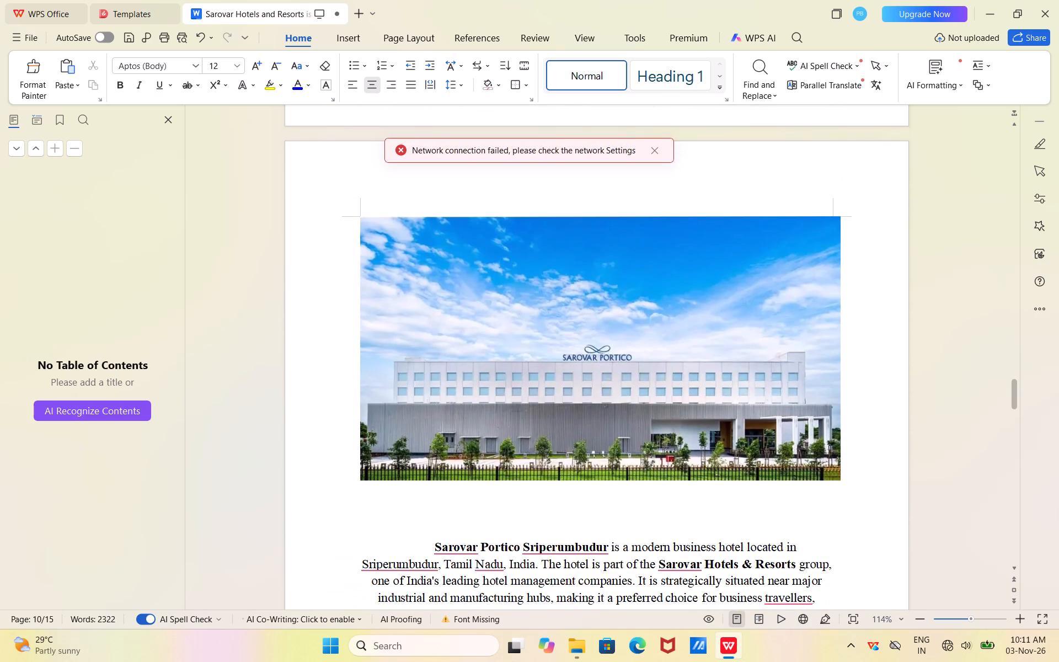
{"action": "scroll", "coordinate": [511, 307], "scroll_direction": "up", "scroll_amount": 2}
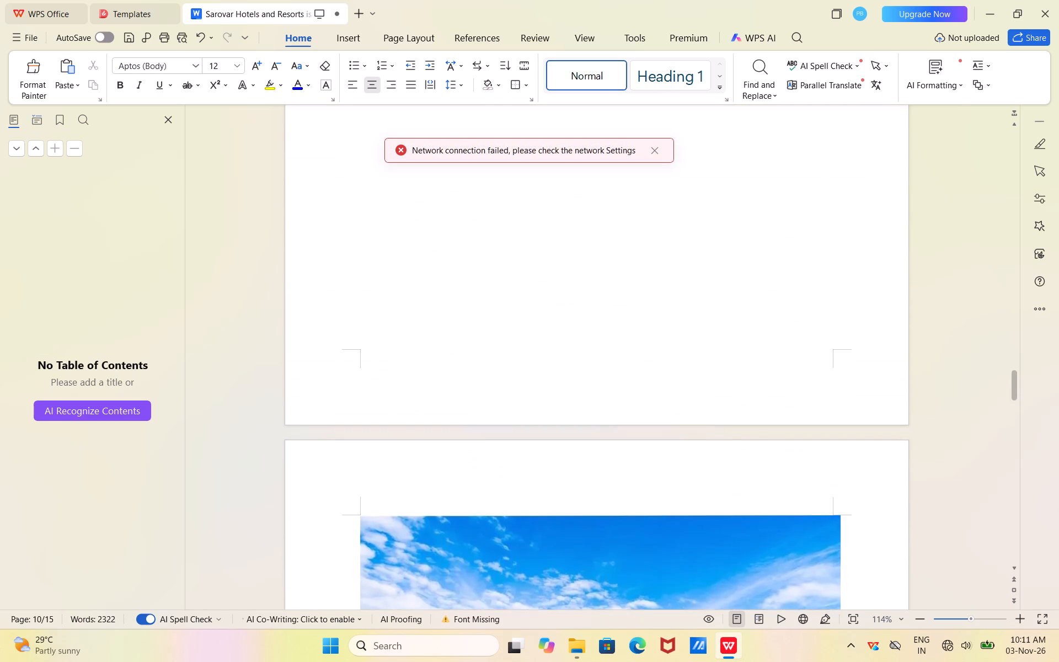
{"action": "scroll", "coordinate": [511, 307], "scroll_direction": "up", "scroll_amount": 1}
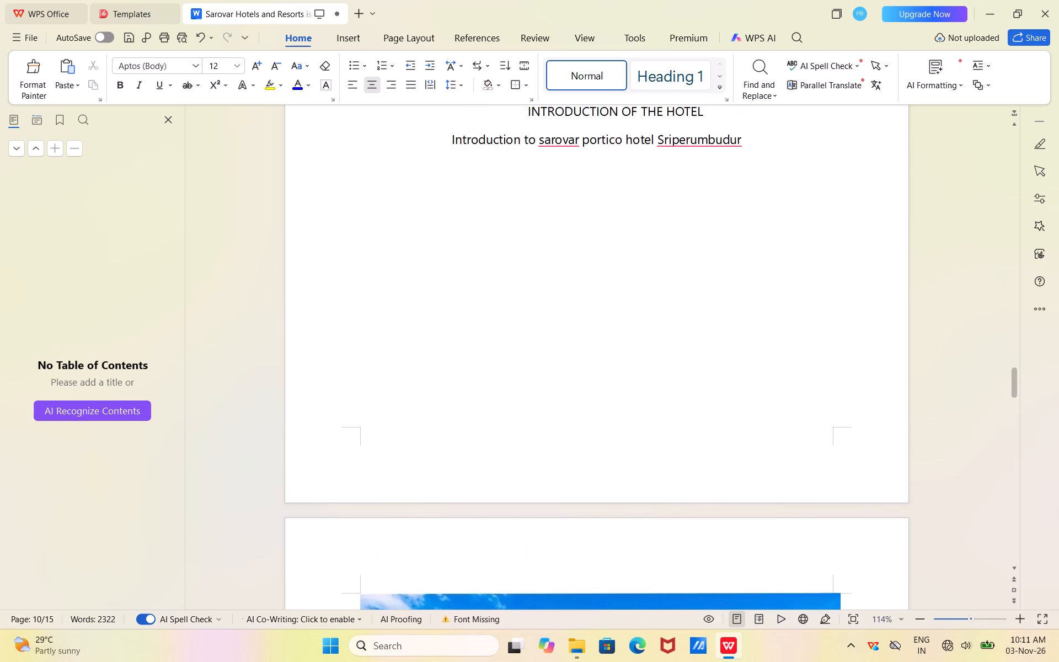
{"action": "scroll", "coordinate": [511, 307], "scroll_direction": "up", "scroll_amount": 3}
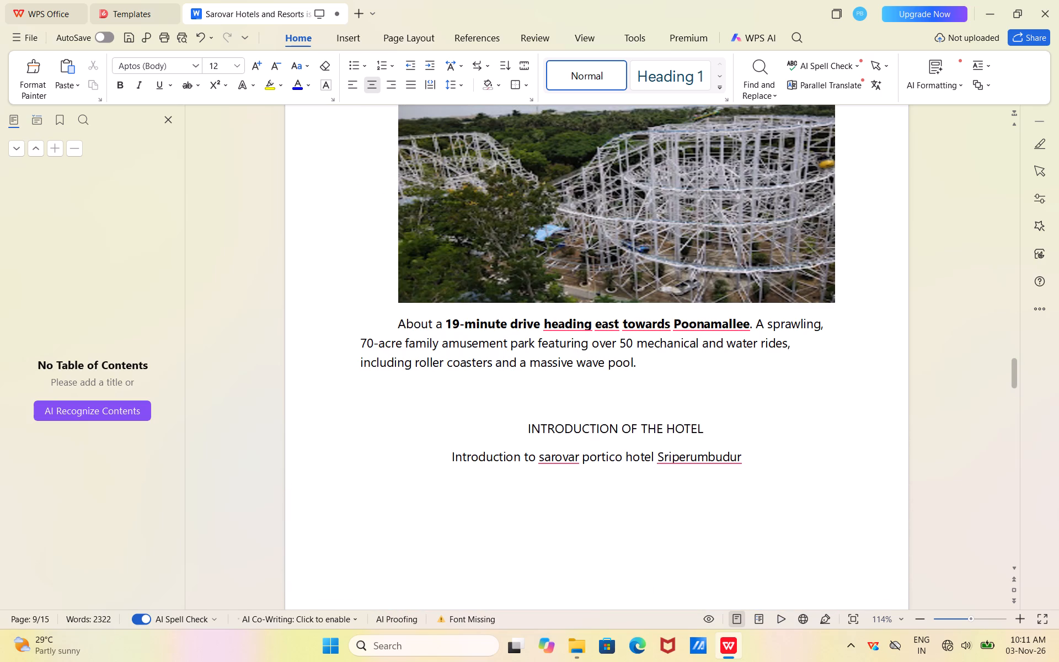
{"action": "left_click", "coordinate": [511, 307]}
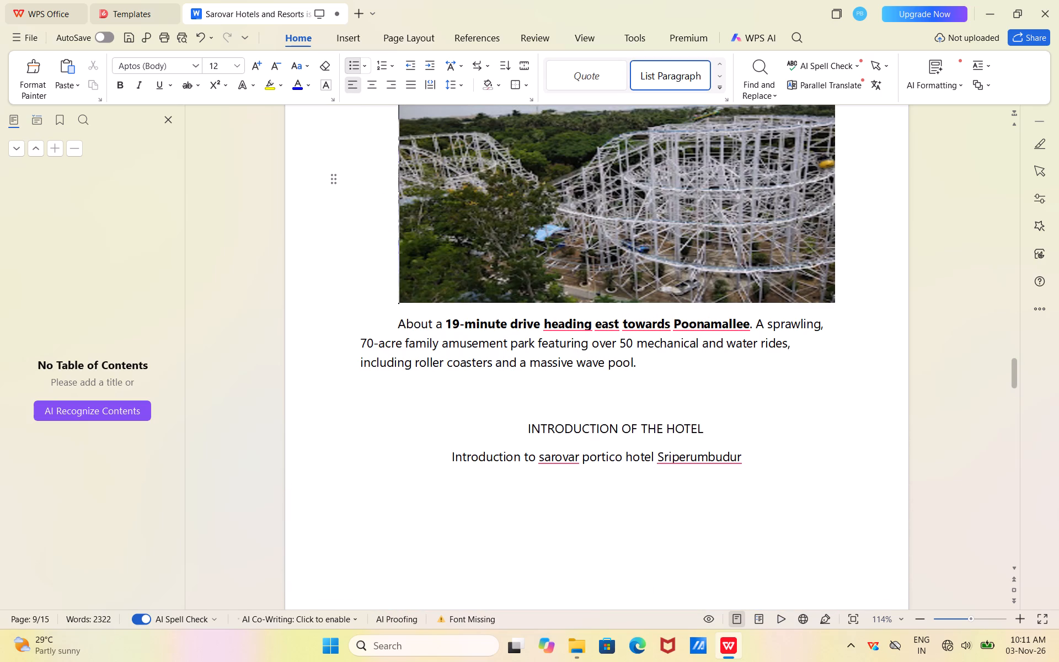
{"action": "scroll", "coordinate": [511, 307], "scroll_direction": "down", "scroll_amount": 3}
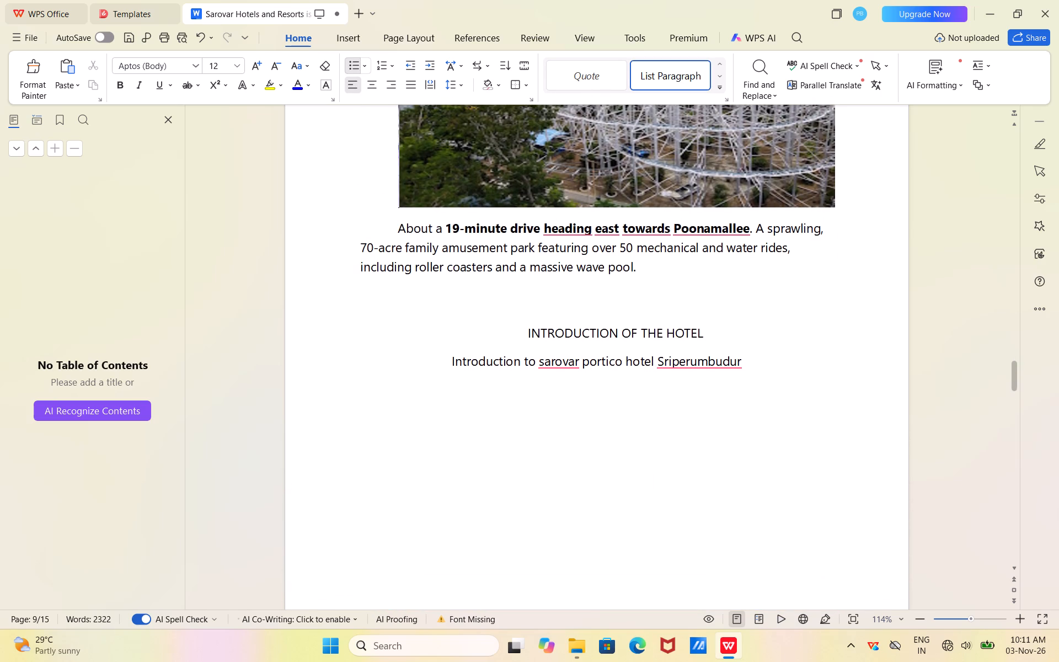
{"action": "scroll", "coordinate": [511, 307], "scroll_direction": "down", "scroll_amount": 2}
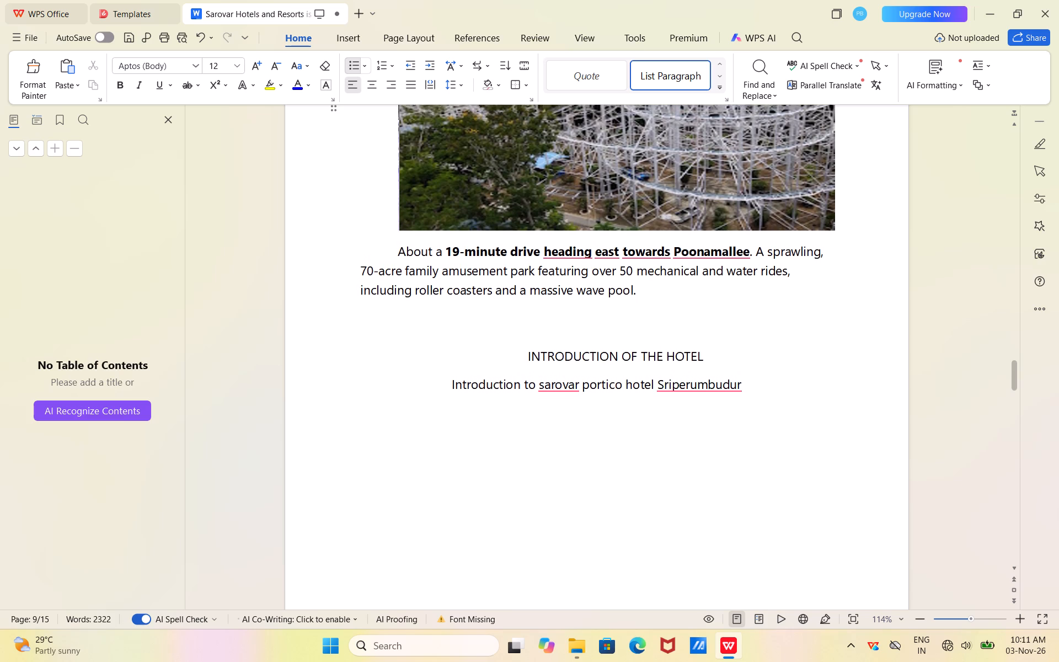
{"action": "scroll", "coordinate": [511, 307], "scroll_direction": "down", "scroll_amount": 1}
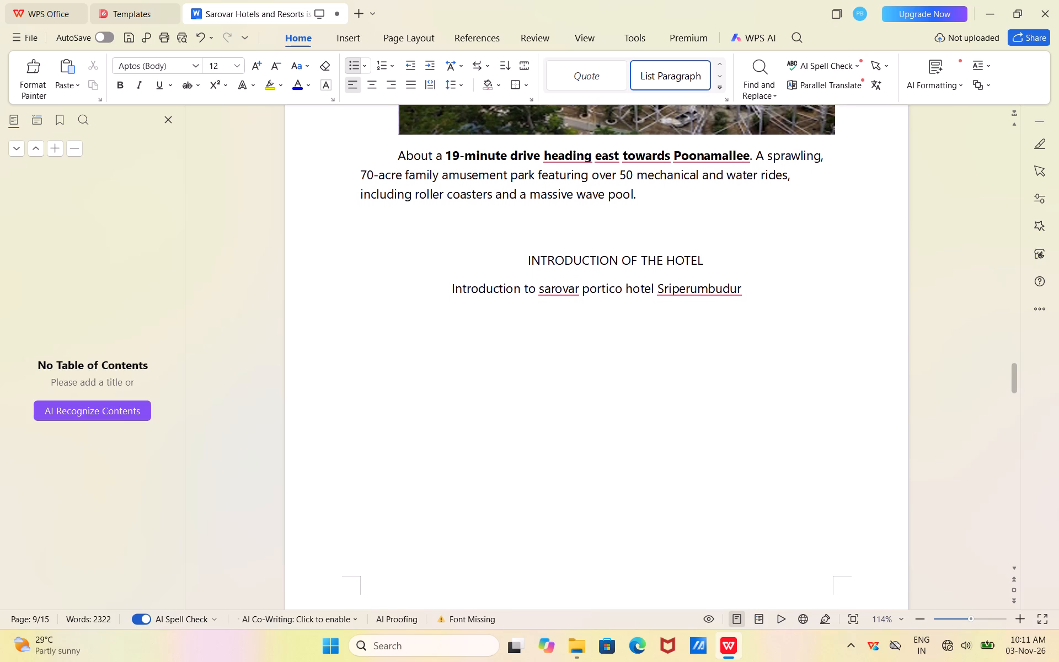
{"action": "scroll", "coordinate": [511, 307], "scroll_direction": "down", "scroll_amount": 1}
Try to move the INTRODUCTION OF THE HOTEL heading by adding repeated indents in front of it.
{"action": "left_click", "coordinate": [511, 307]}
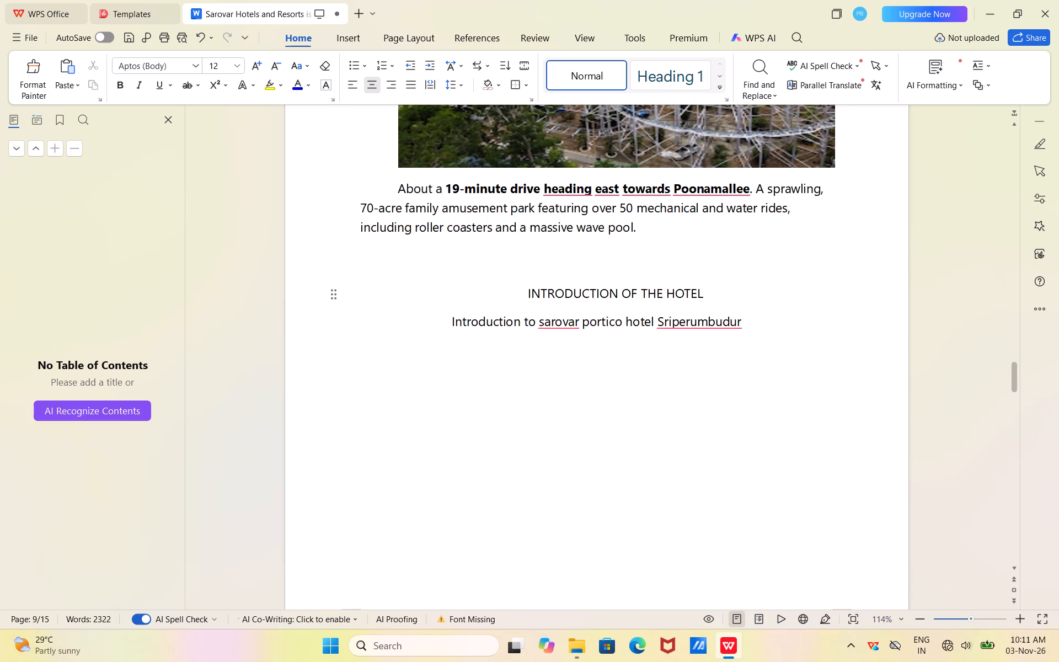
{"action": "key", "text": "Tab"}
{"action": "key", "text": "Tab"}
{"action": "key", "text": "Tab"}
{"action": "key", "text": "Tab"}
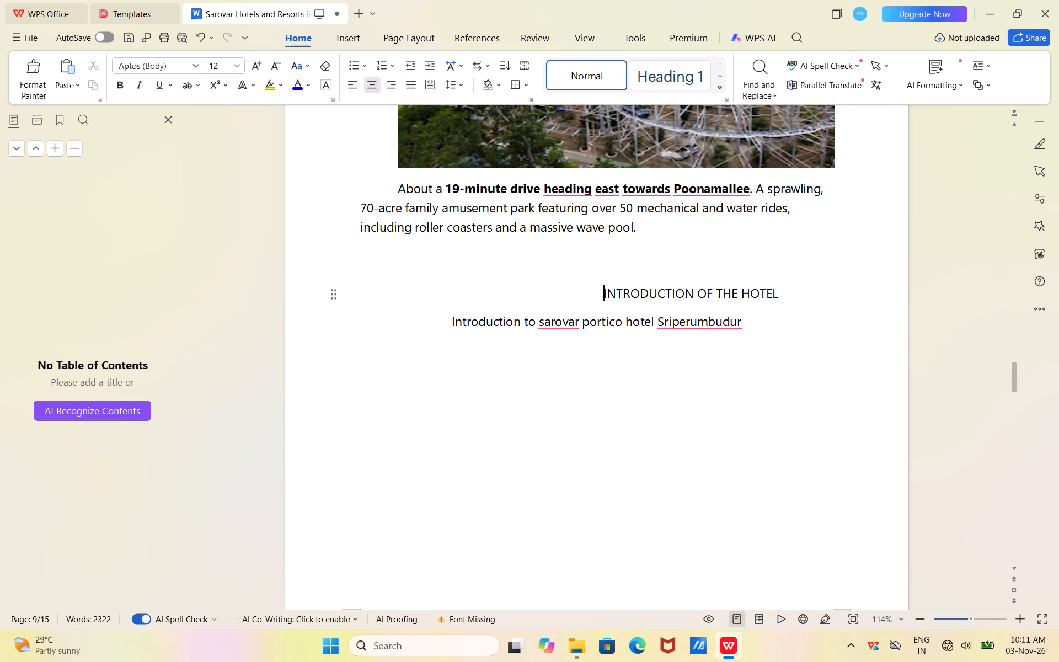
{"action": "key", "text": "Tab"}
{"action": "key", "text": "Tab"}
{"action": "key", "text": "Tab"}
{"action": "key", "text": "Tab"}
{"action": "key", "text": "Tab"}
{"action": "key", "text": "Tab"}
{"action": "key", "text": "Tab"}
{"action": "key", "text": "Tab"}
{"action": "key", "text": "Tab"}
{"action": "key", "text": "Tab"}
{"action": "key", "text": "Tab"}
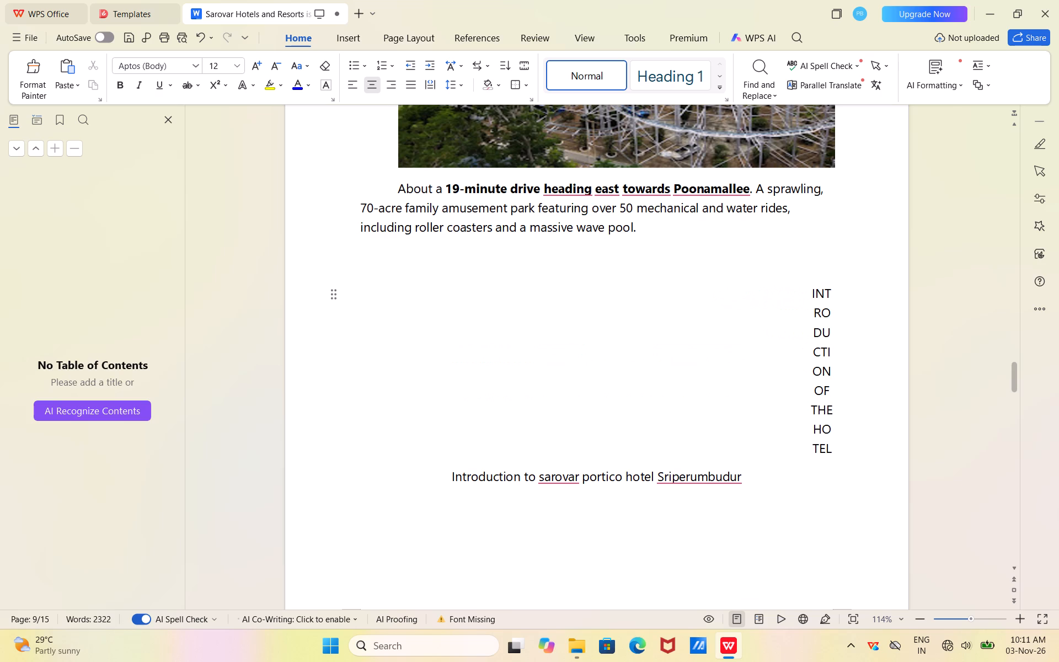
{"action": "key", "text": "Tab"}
Remove the excess indent, the centring and the blank line above the INTRODUCTION OF THE HOTEL heading.
{"action": "key", "text": "BackSpace"}
{"action": "key", "text": "BackSpace"}
{"action": "key", "text": "BackSpace"}
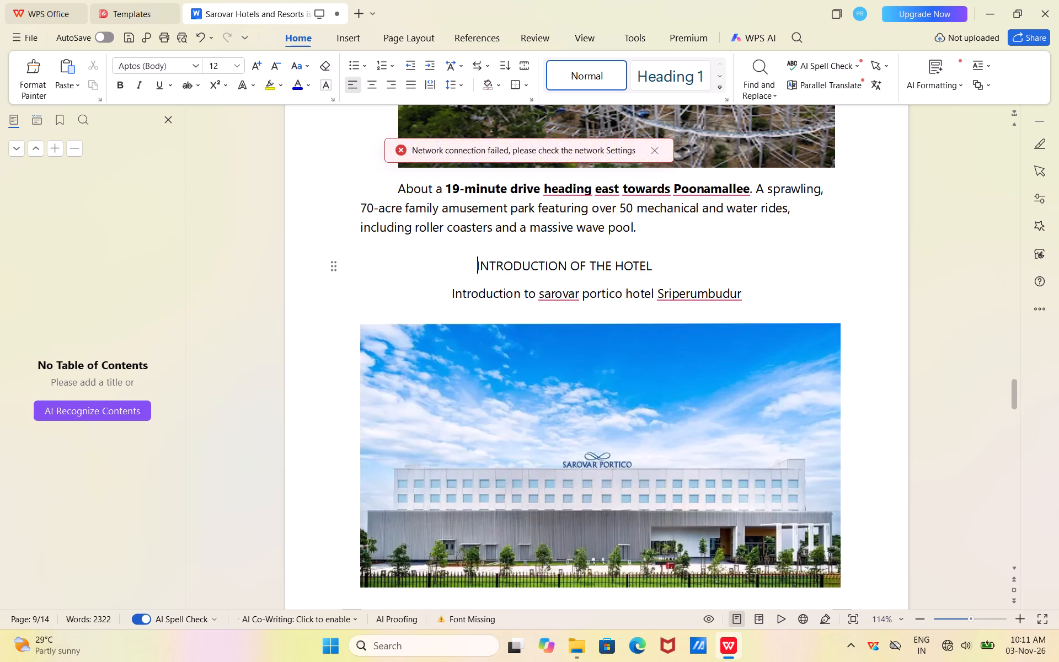
Shift the INTRODUCTION OF THE HOTEL heading towards the page centre by inserting five spaces before it.
{"action": "scroll", "coordinate": [511, 307], "scroll_direction": "down", "scroll_amount": 6}
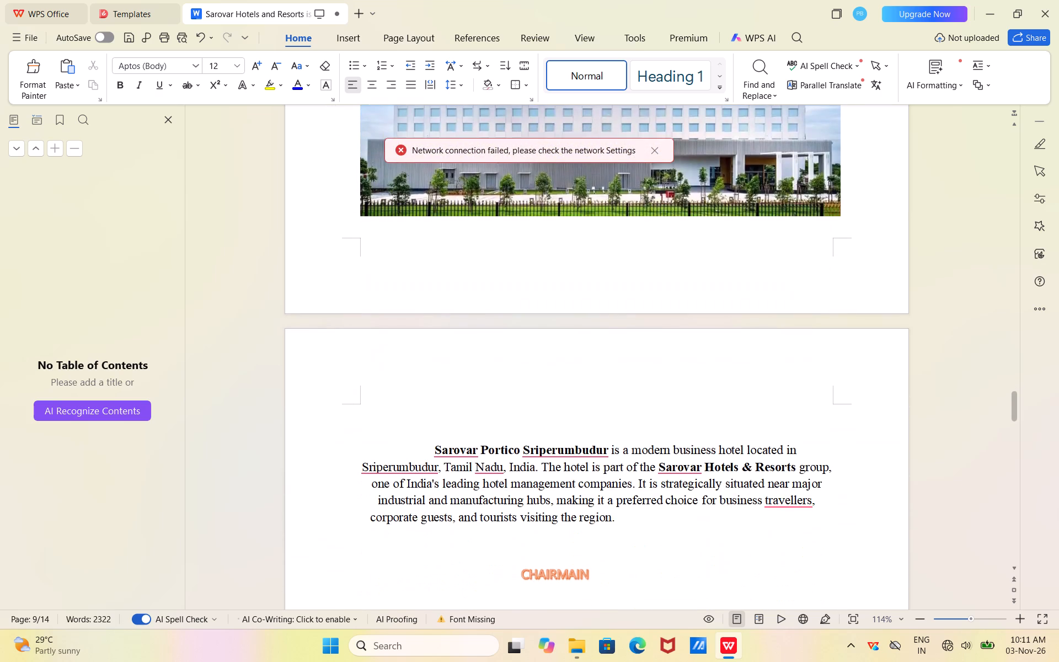
{"action": "scroll", "coordinate": [511, 307], "scroll_direction": "up", "scroll_amount": 3}
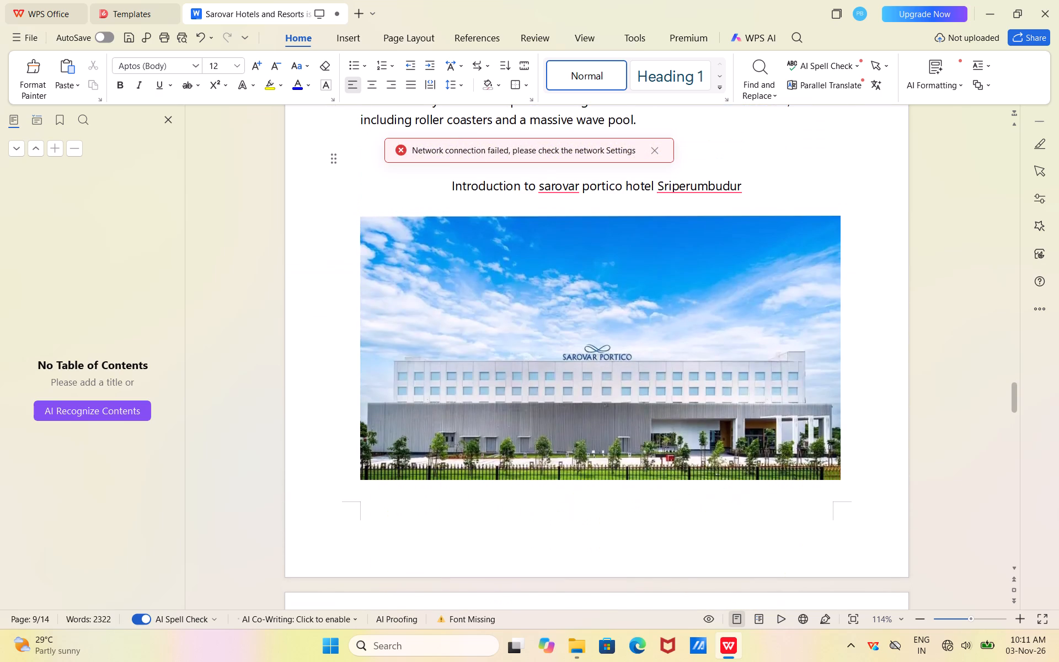
{"action": "scroll", "coordinate": [511, 307], "scroll_direction": "up", "scroll_amount": 4}
{"action": "scroll", "coordinate": [511, 307], "scroll_direction": "down", "scroll_amount": 1}
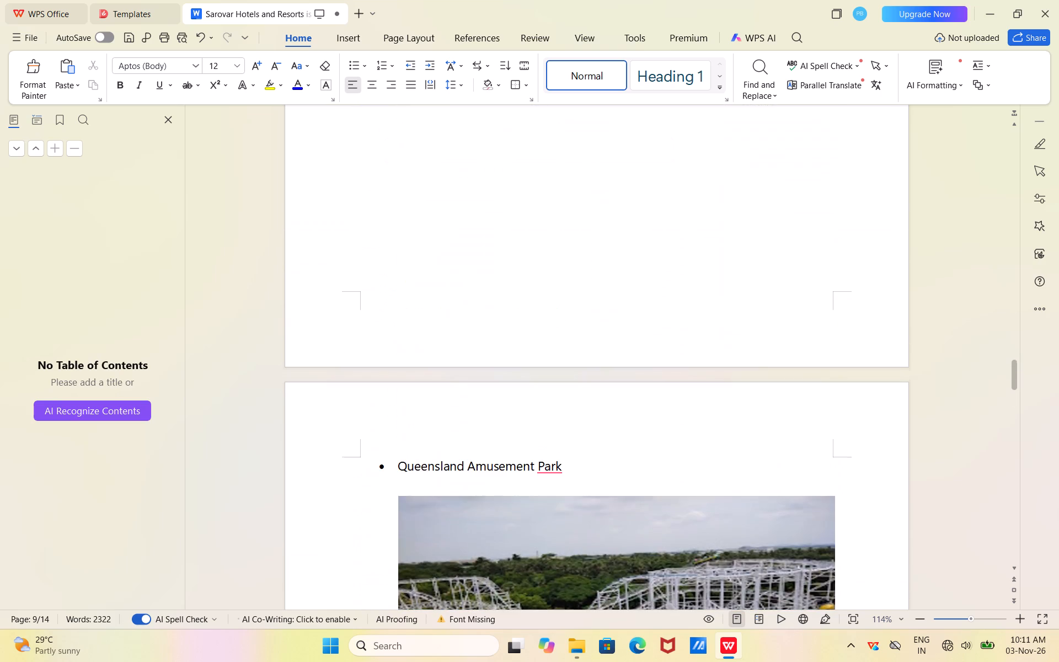
{"action": "scroll", "coordinate": [511, 307], "scroll_direction": "down", "scroll_amount": 5}
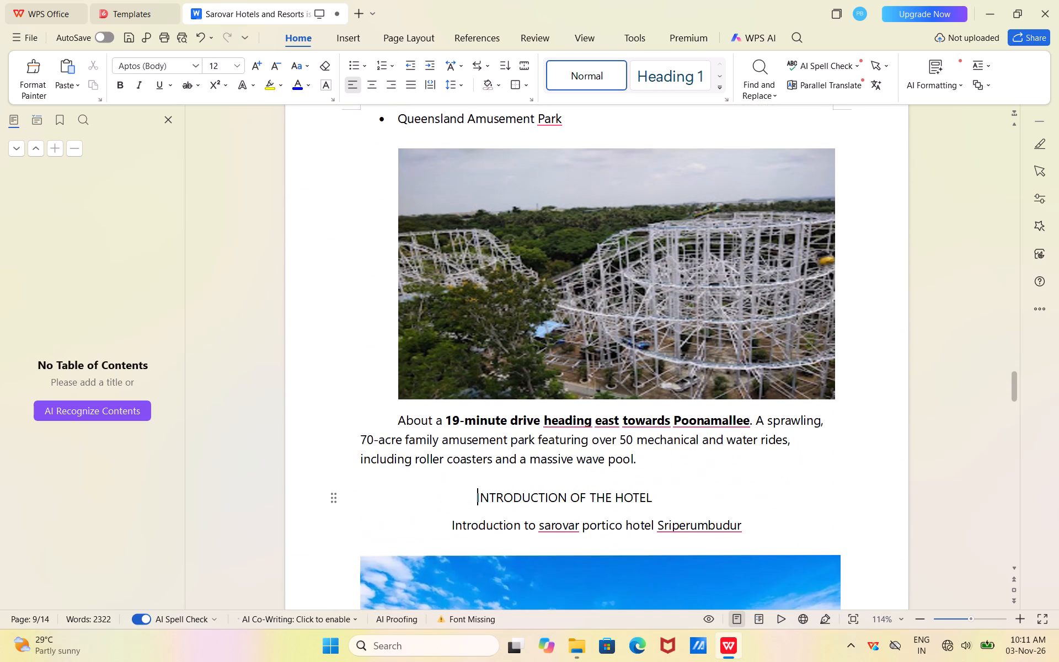
{"action": "key", "text": "space"}
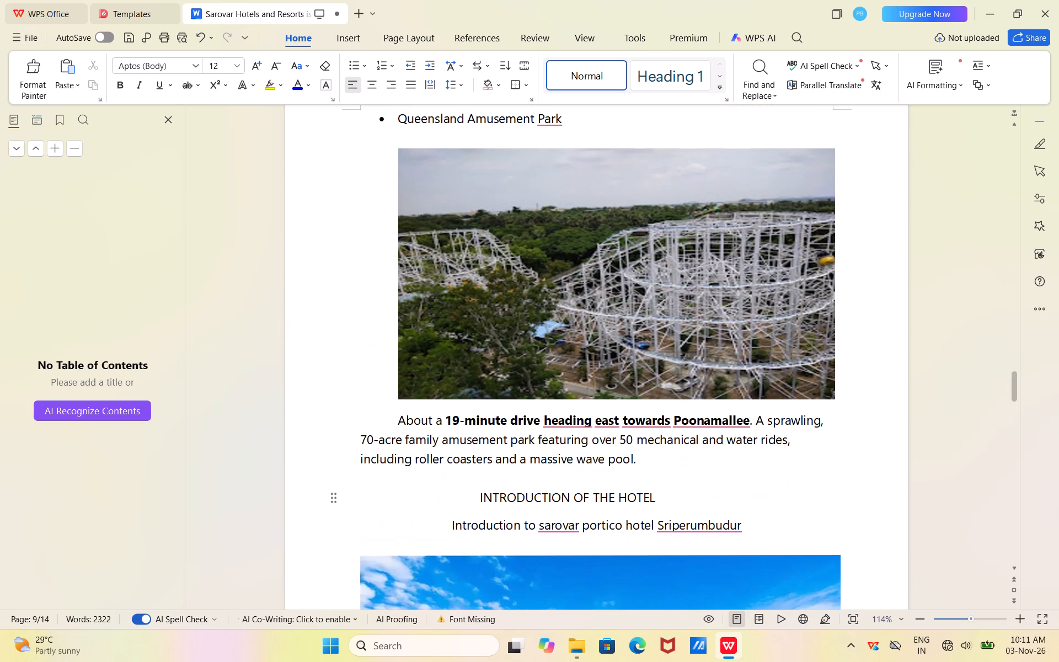
{"action": "key", "text": "space"}
{"action": "key", "text": "space"}
{"action": "key", "text": "space"}
{"action": "key", "text": "space"}
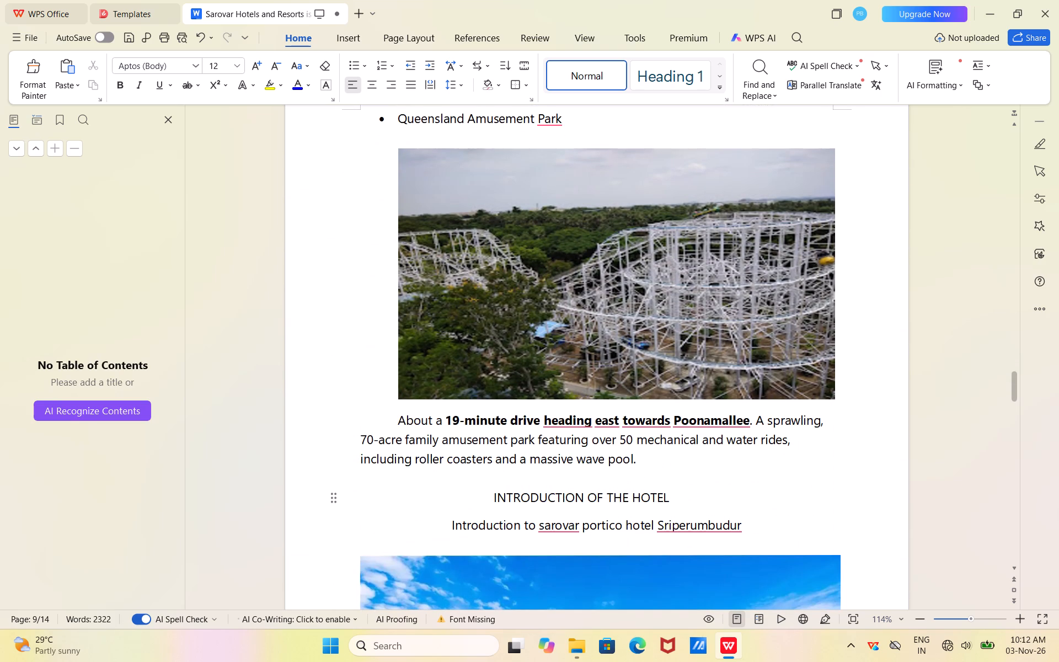
Review the layout from the hotel building photo through the chairman and general manager profiles, checking headings, portraits, text alignment and page breaks.
{"action": "scroll", "coordinate": [511, 307], "scroll_direction": "down", "scroll_amount": 7}
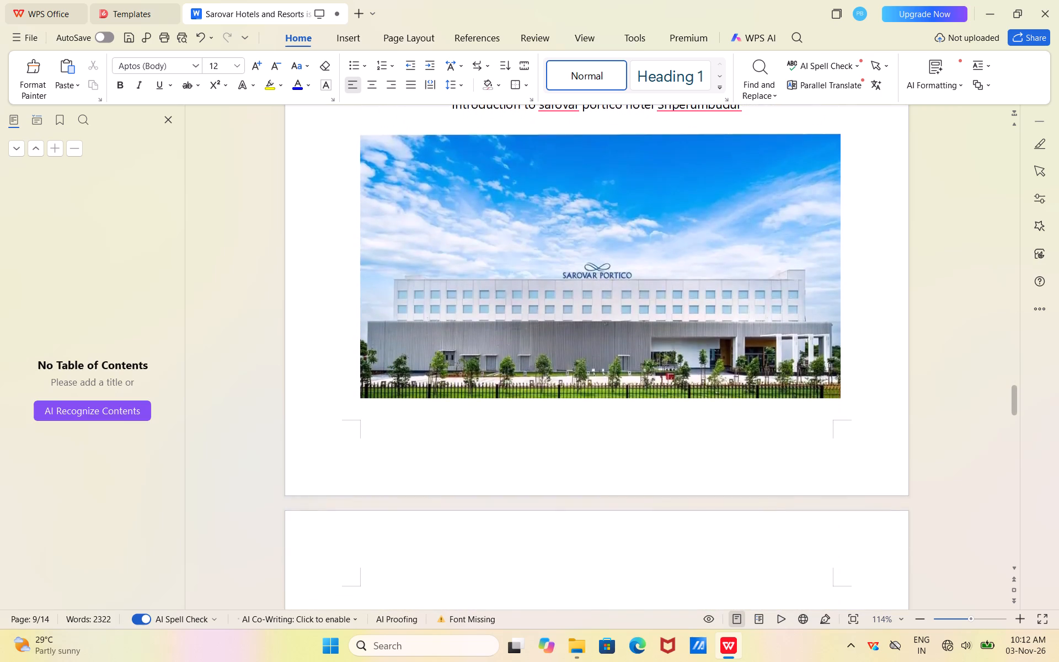
{"action": "scroll", "coordinate": [511, 307], "scroll_direction": "down", "scroll_amount": 7}
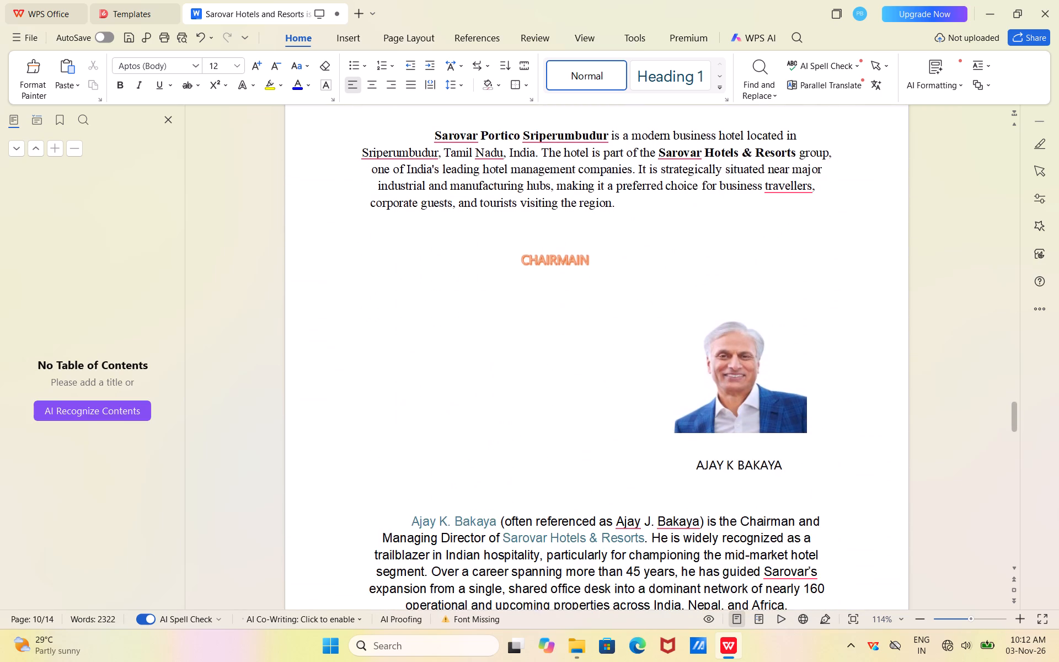
{"action": "scroll", "coordinate": [511, 307], "scroll_direction": "down", "scroll_amount": 3}
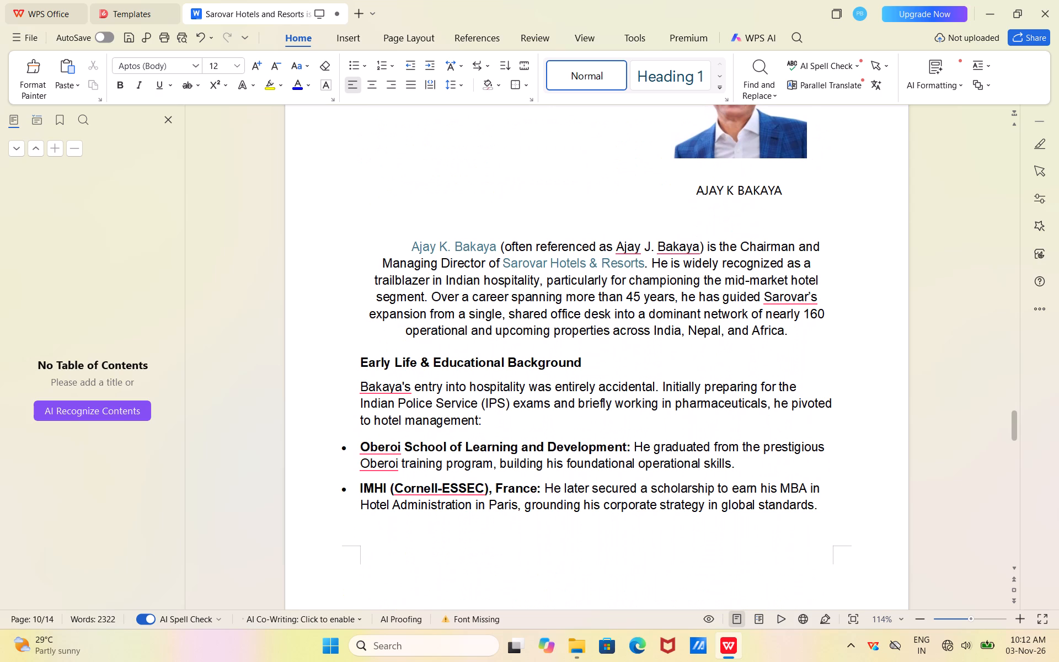
{"action": "scroll", "coordinate": [511, 307], "scroll_direction": "down", "scroll_amount": 3}
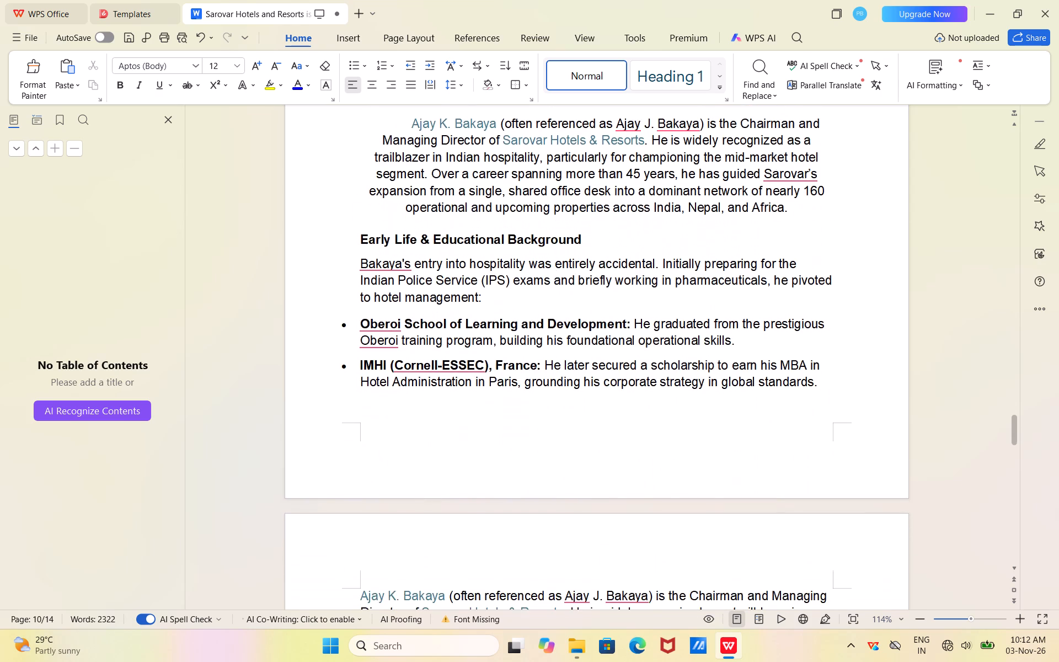
{"action": "scroll", "coordinate": [511, 307], "scroll_direction": "down", "scroll_amount": 4}
{"action": "scroll", "coordinate": [504, 159], "scroll_direction": "down", "scroll_amount": 1}
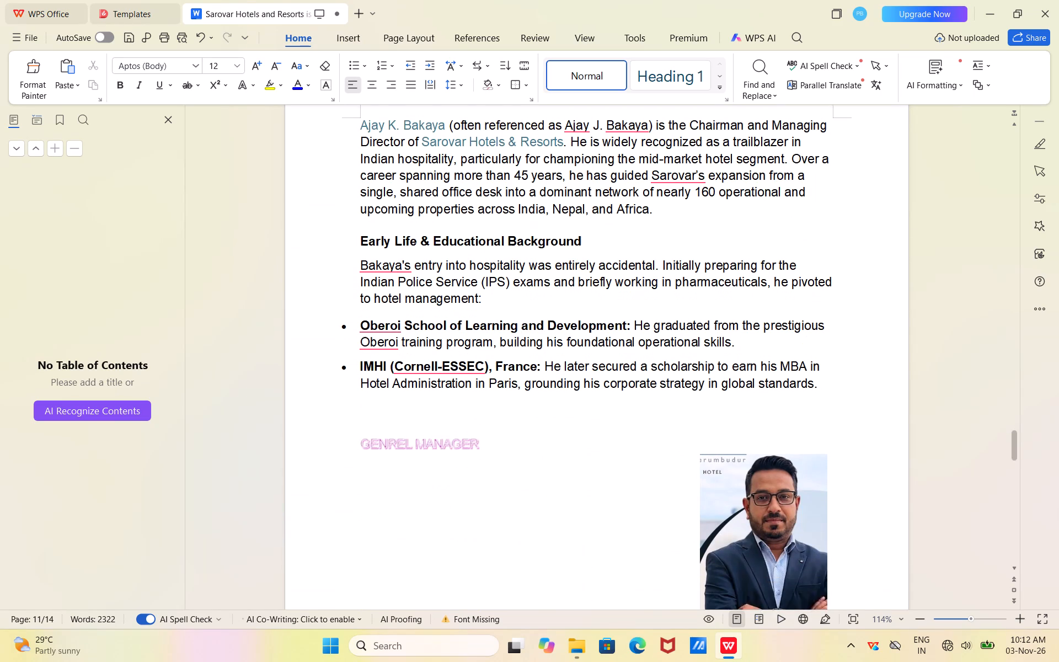
{"action": "scroll", "coordinate": [504, 159], "scroll_direction": "down", "scroll_amount": 3}
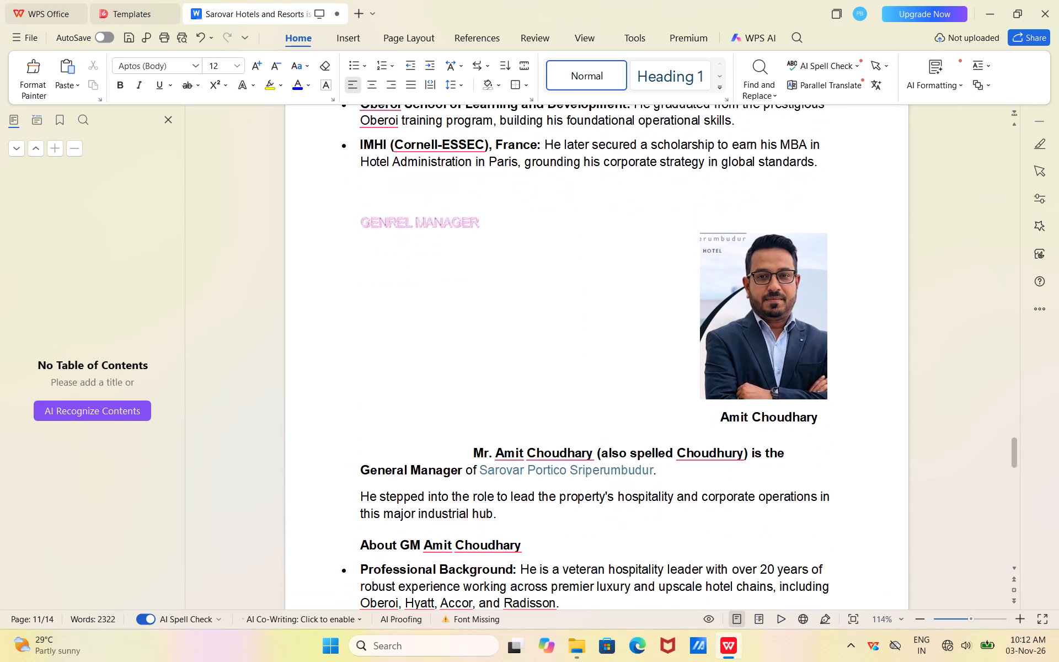
{"action": "scroll", "coordinate": [504, 159], "scroll_direction": "down", "scroll_amount": 4}
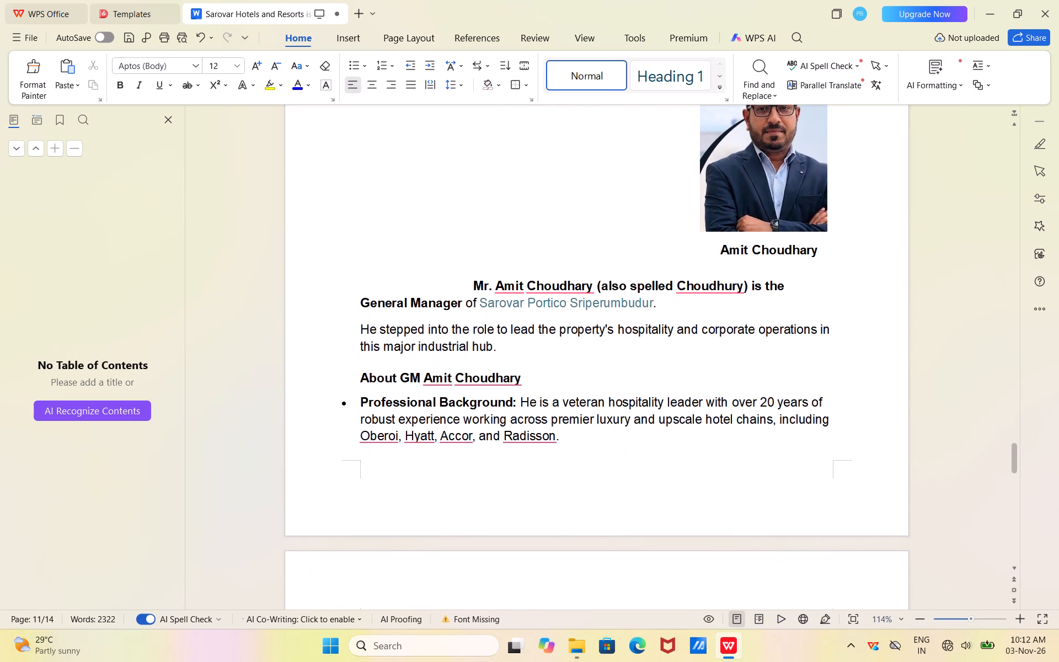
{"action": "scroll", "coordinate": [504, 159], "scroll_direction": "down", "scroll_amount": 2}
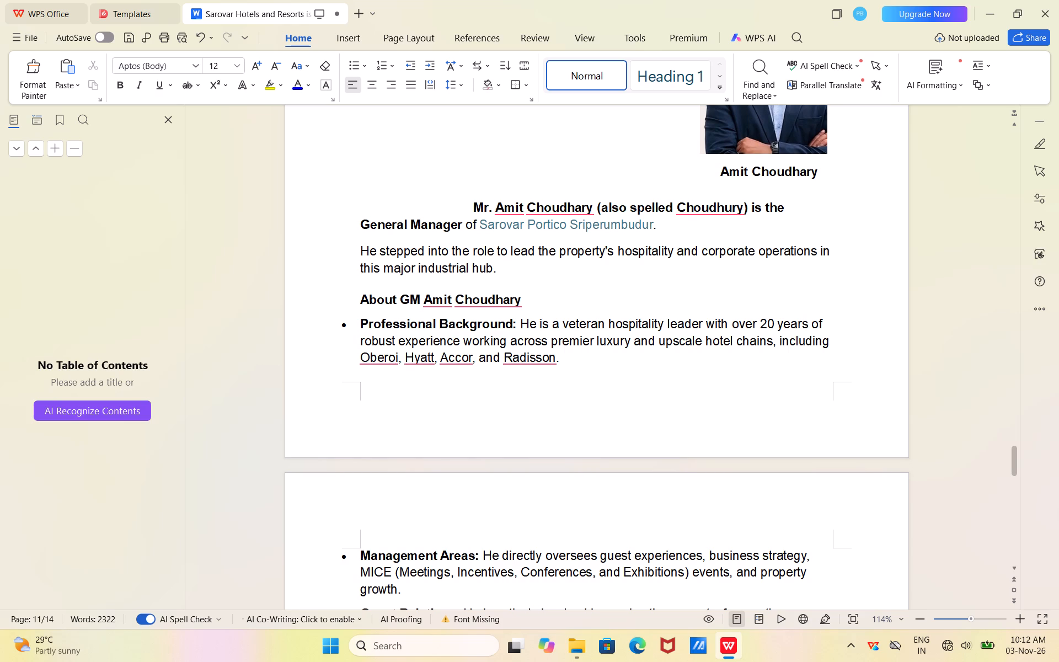
{"action": "scroll", "coordinate": [504, 159], "scroll_direction": "down", "scroll_amount": 1}
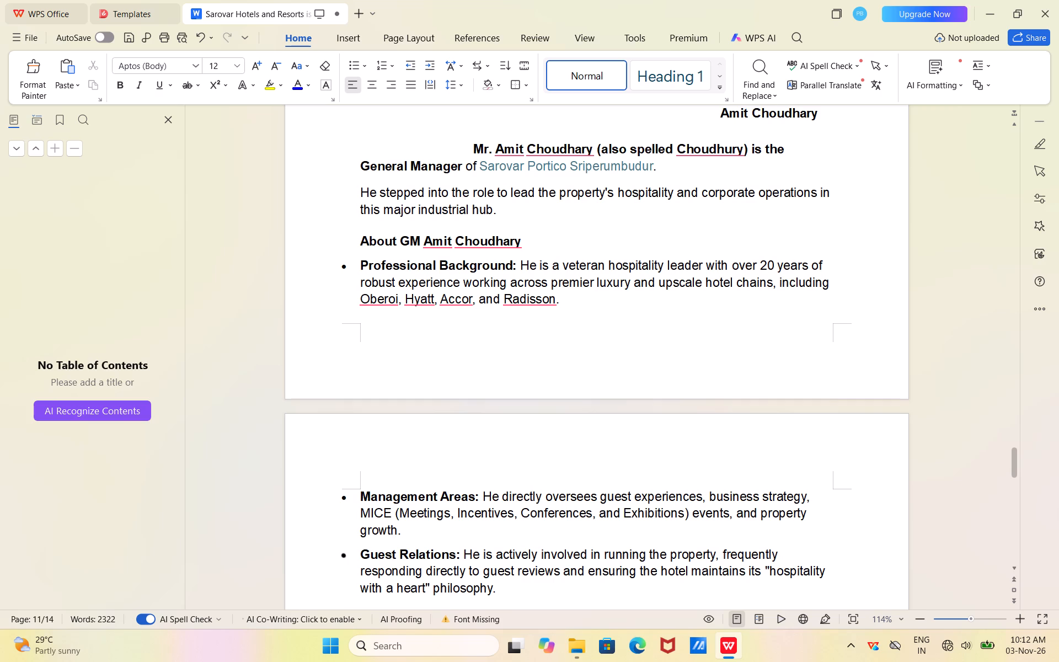
Delete the parenthetical note about the alternate surname spelling from the general manager's introductory sentence.
{"action": "left_click", "coordinate": [750, 148]}
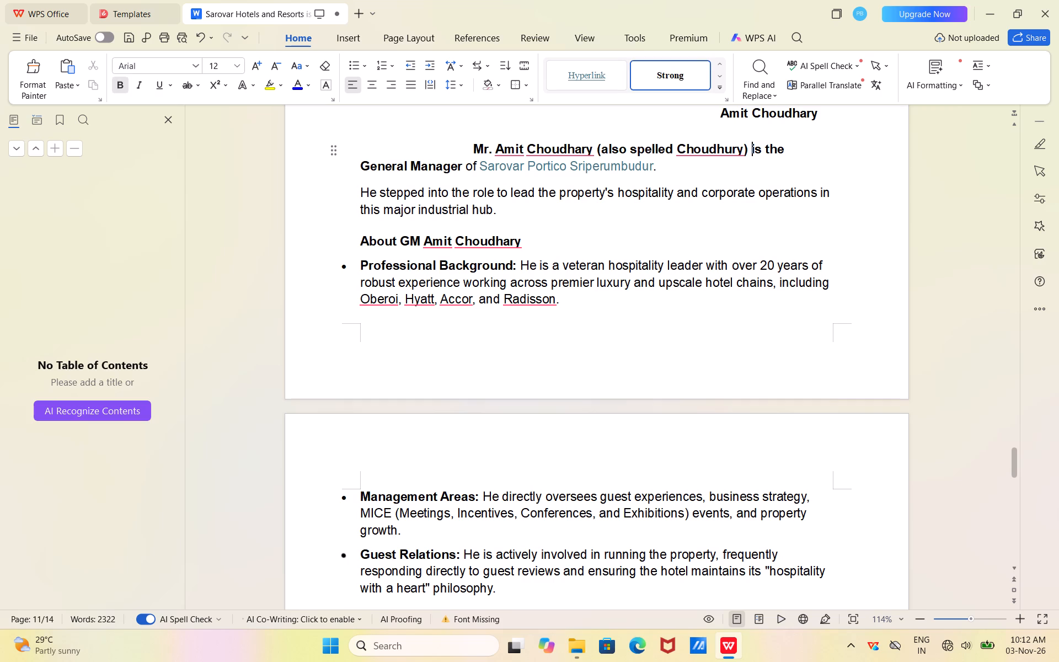
{"action": "key", "text": "BackSpace"}
{"action": "key", "text": "BackSpace"}
{"action": "key", "text": "BackSpace"}
{"action": "key", "text": "BackSpace"}
{"action": "key", "text": "BackSpace"}
{"action": "key", "text": "BackSpace"}
{"action": "key", "text": "BackSpace"}
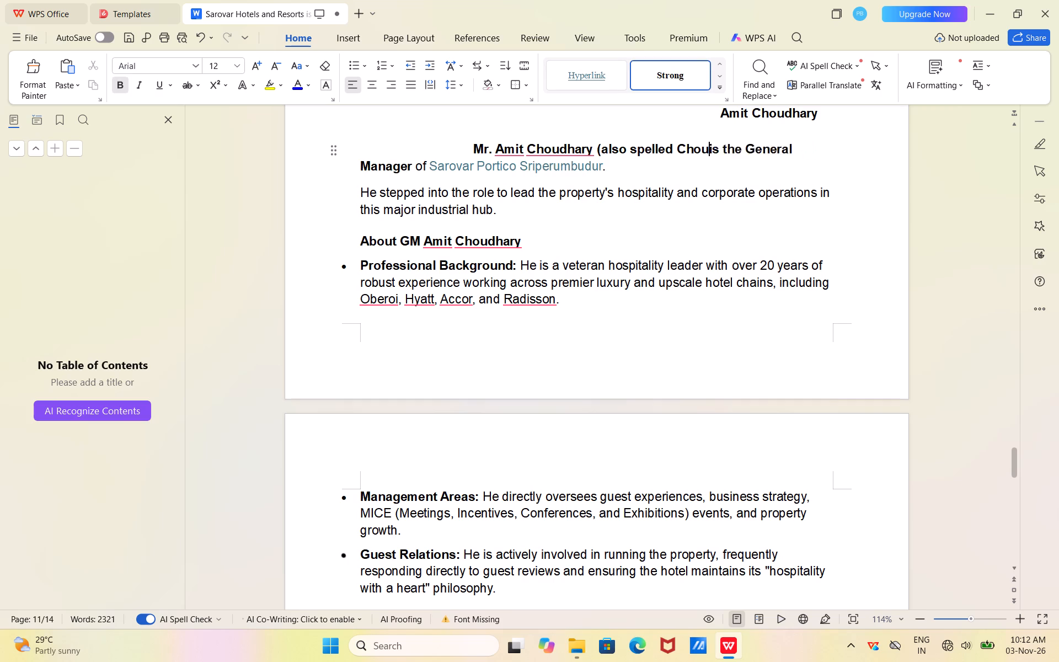
{"action": "key", "text": "BackSpace"}
{"action": "key", "text": "BackSpace"}
{"action": "key", "text": "BackSpace"}
{"action": "key", "text": "BackSpace"}
{"action": "key", "text": "BackSpace"}
{"action": "key", "text": "BackSpace"}
{"action": "key", "text": "BackSpace"}
{"action": "key", "text": "BackSpace"}
{"action": "key", "text": "BackSpace"}
{"action": "key", "text": "BackSpace"}
{"action": "key", "text": "BackSpace"}
{"action": "key", "text": "BackSpace"}
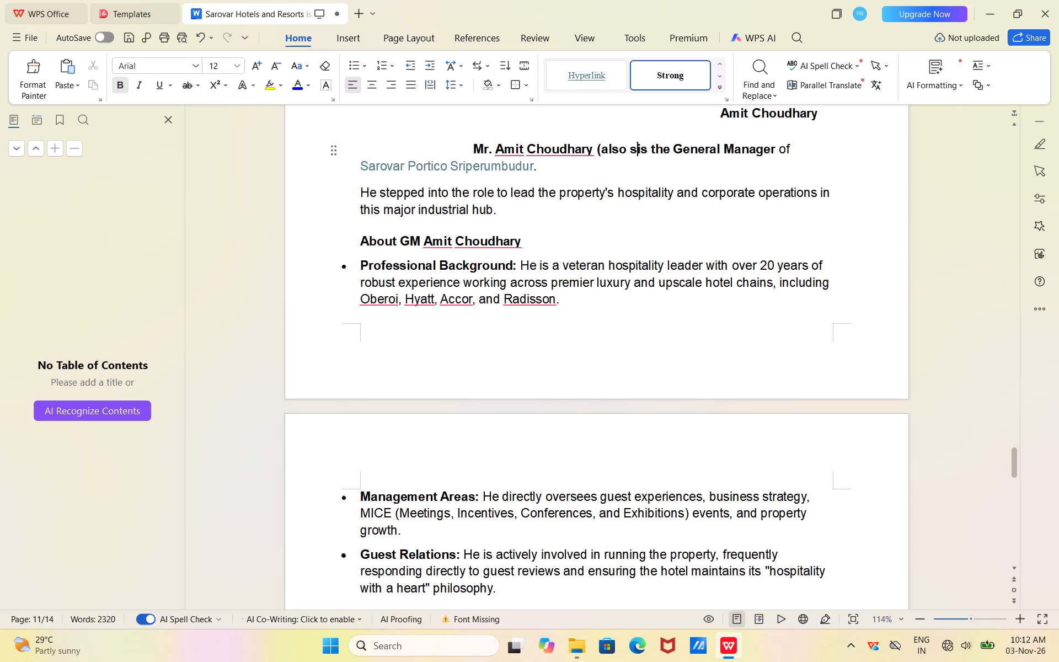
{"action": "key", "text": "BackSpace"}
{"action": "key", "text": "BackSpace"}
{"action": "key", "text": "BackSpace"}
{"action": "key", "text": "BackSpace"}
{"action": "key", "text": "BackSpace"}
{"action": "key", "text": "BackSpace"}
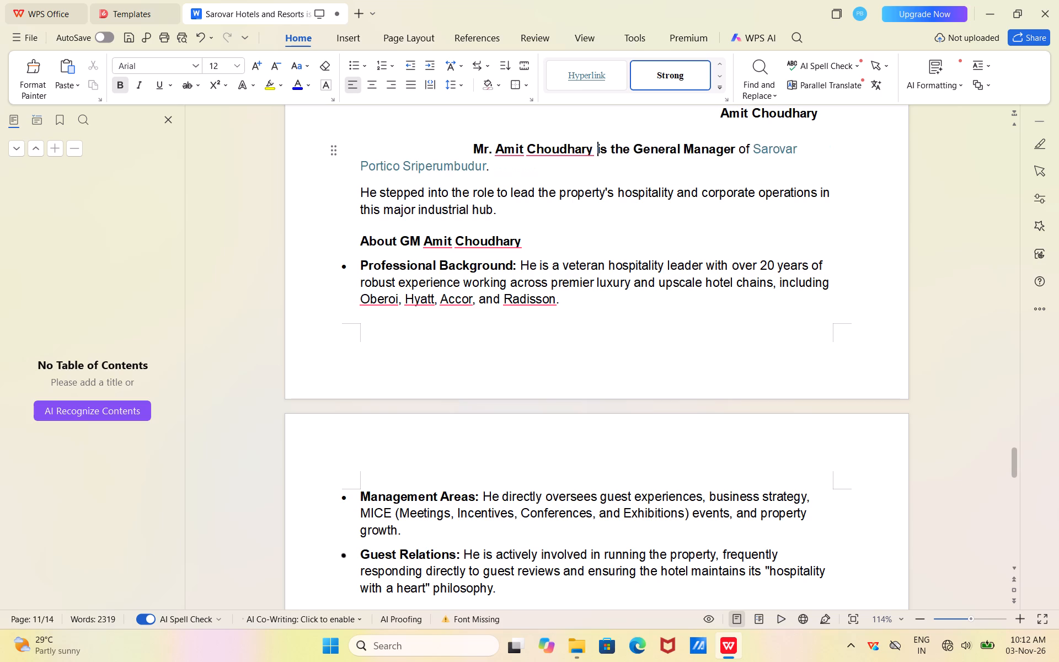
Review the pages from the general manager's profile through Key Features, Accommodation, Food and Beverage, and Amenities to the Banquet and Conference Facilities heading.
{"action": "left_click", "coordinate": [708, 231]}
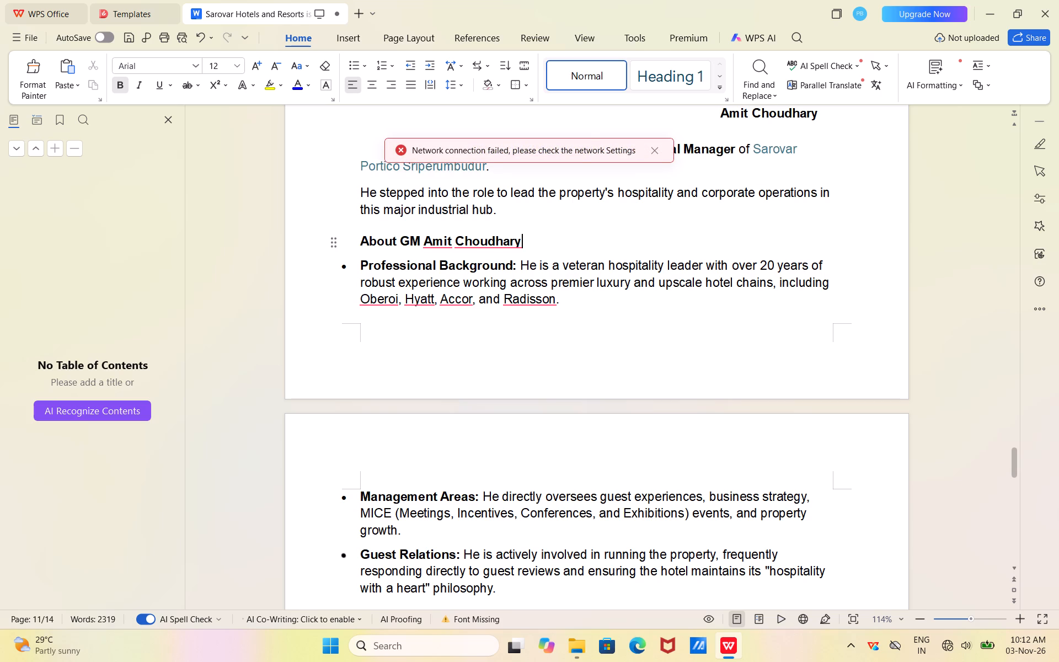
{"action": "scroll", "coordinate": [704, 369], "scroll_direction": "down", "scroll_amount": 1}
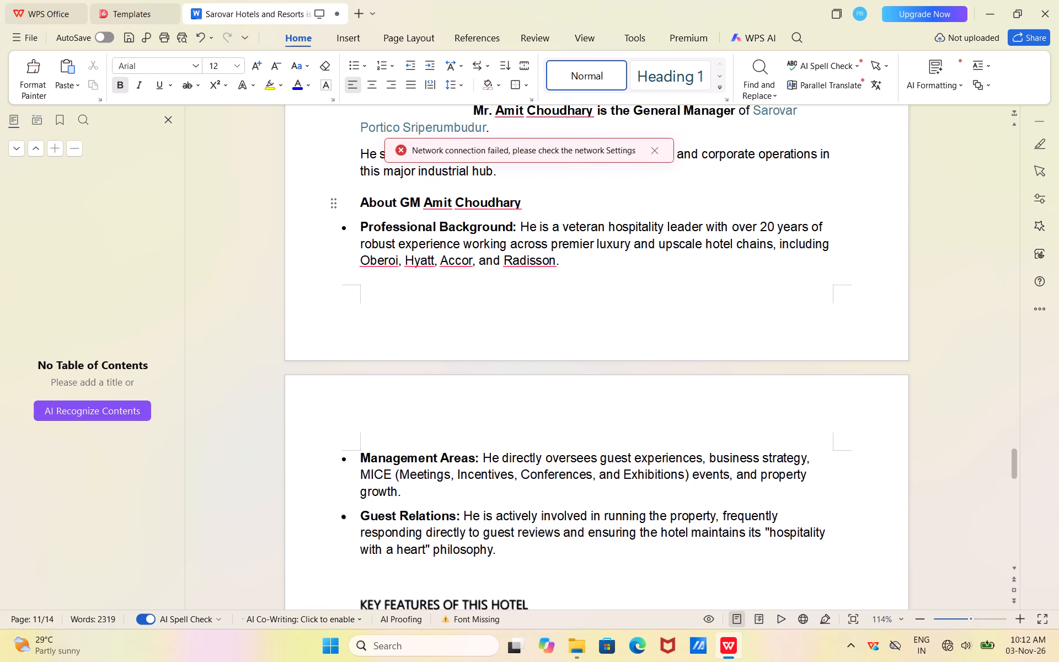
{"action": "left_click", "coordinate": [704, 369]}
{"action": "scroll", "coordinate": [704, 369], "scroll_direction": "down", "scroll_amount": 5}
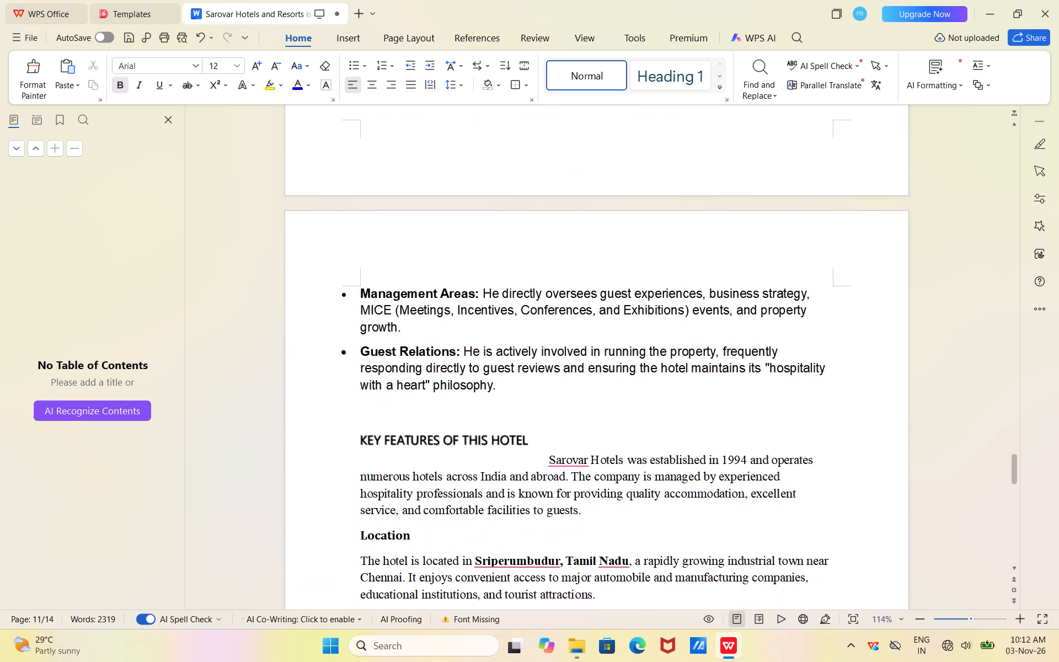
{"action": "scroll", "coordinate": [704, 369], "scroll_direction": "down", "scroll_amount": 1}
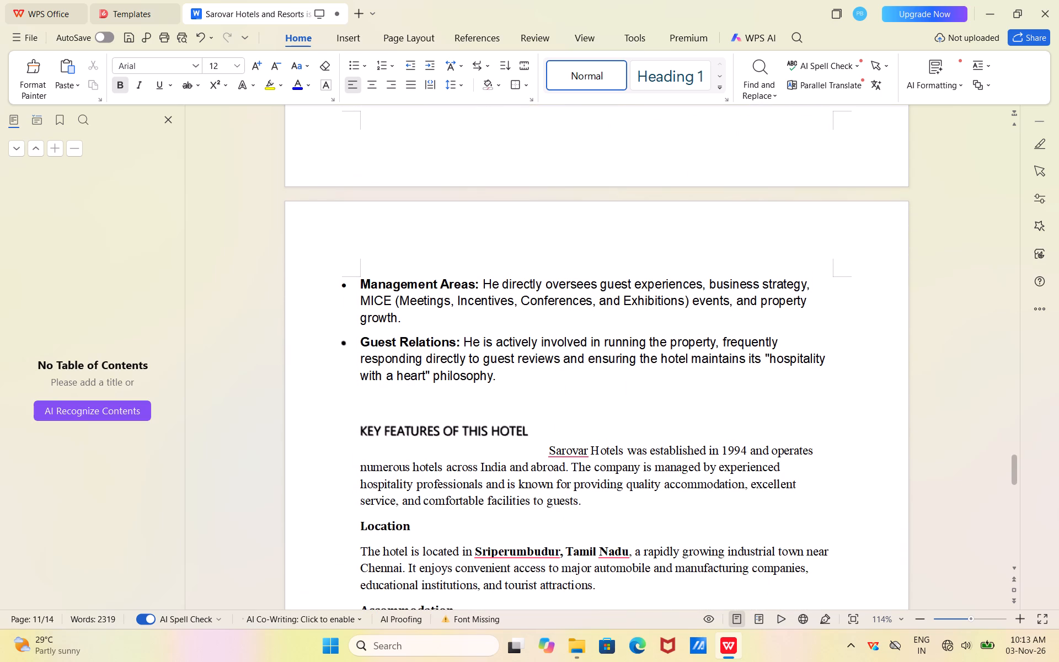
{"action": "scroll", "coordinate": [671, 390], "scroll_direction": "down", "scroll_amount": 3}
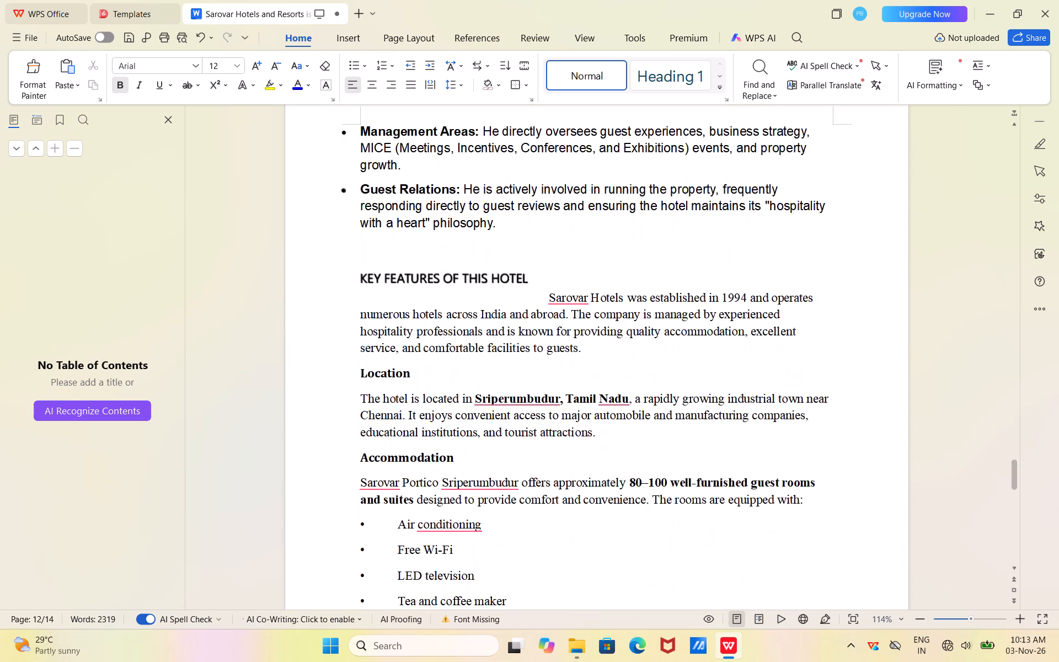
{"action": "scroll", "coordinate": [671, 390], "scroll_direction": "down", "scroll_amount": 3}
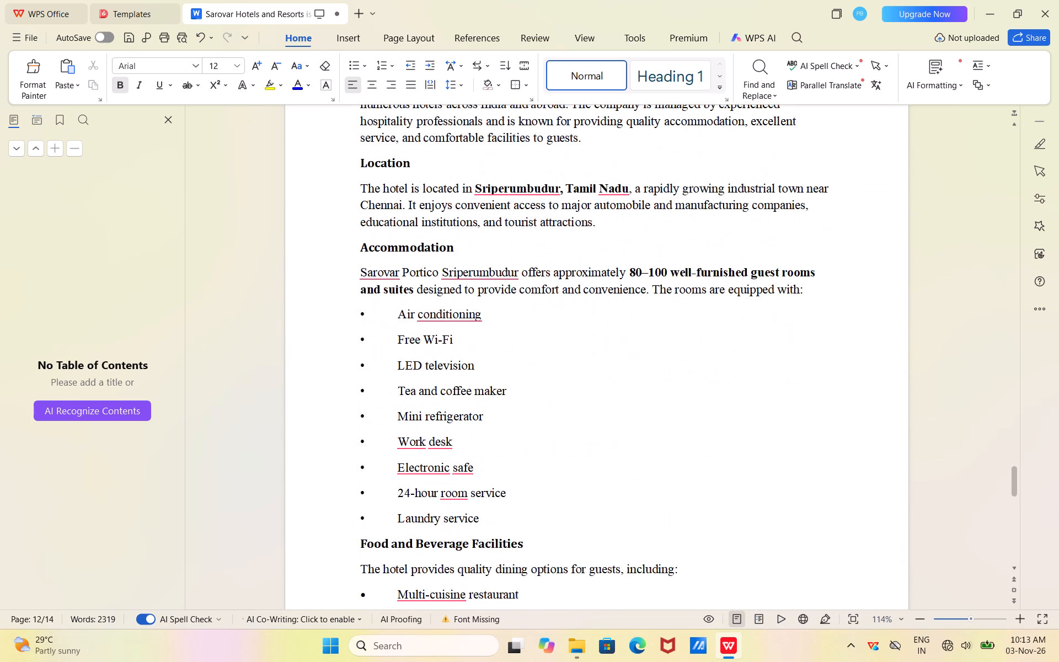
{"action": "scroll", "coordinate": [671, 390], "scroll_direction": "down", "scroll_amount": 2}
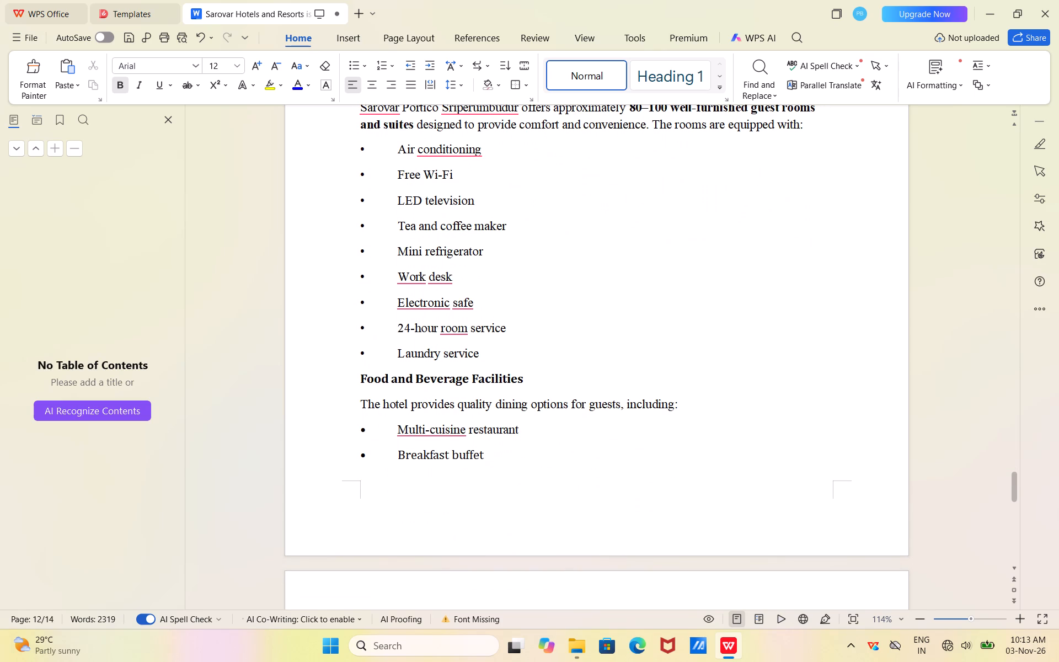
{"action": "scroll", "coordinate": [671, 390], "scroll_direction": "down", "scroll_amount": 3}
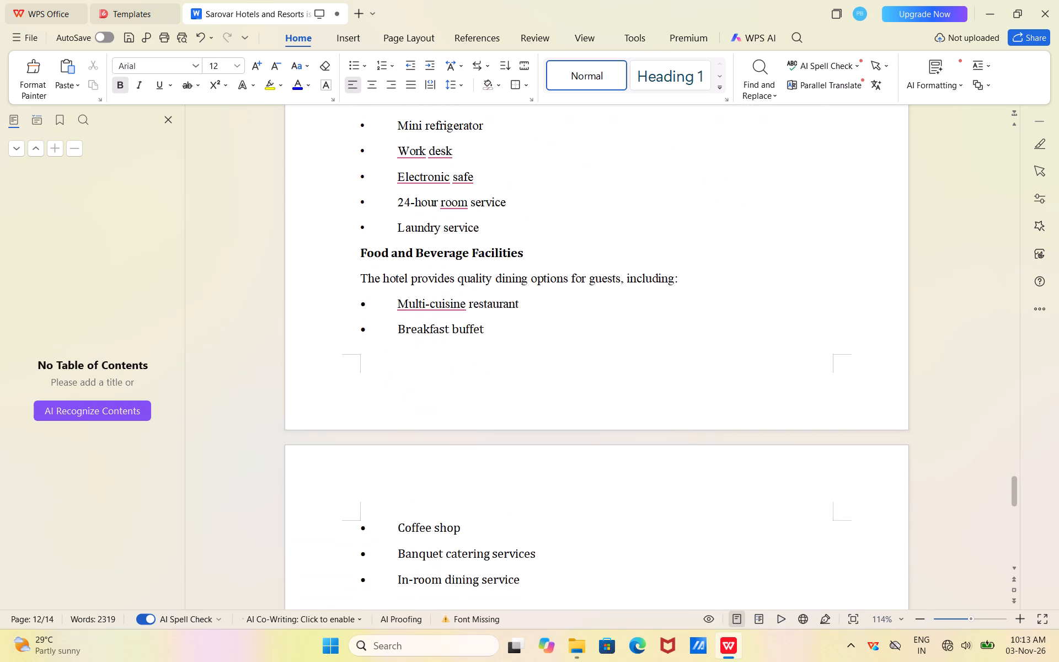
{"action": "scroll", "coordinate": [671, 390], "scroll_direction": "down", "scroll_amount": 7}
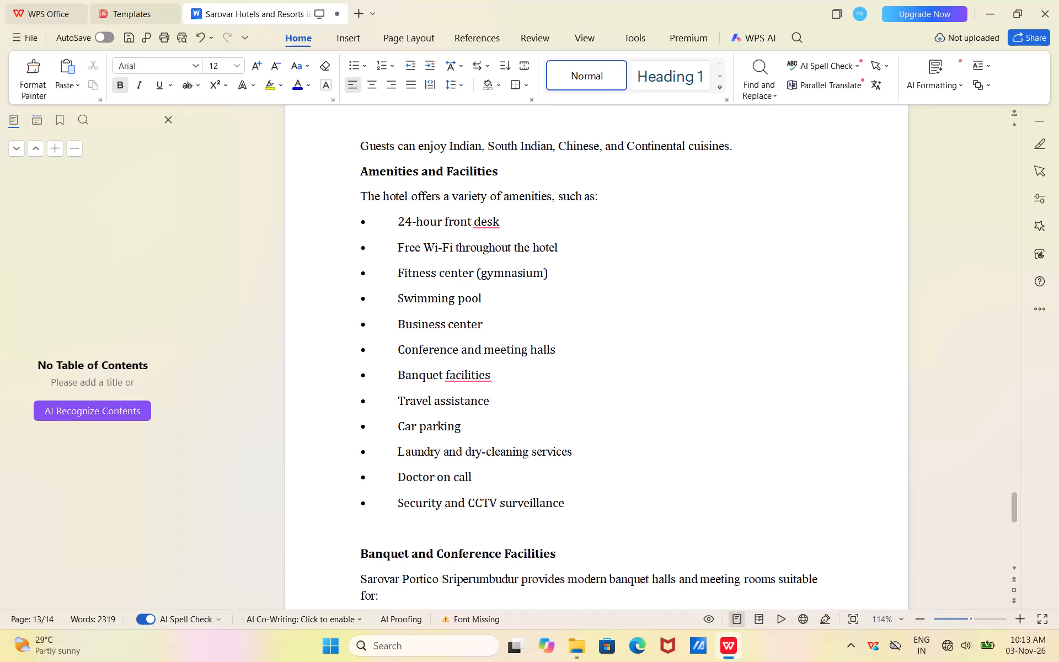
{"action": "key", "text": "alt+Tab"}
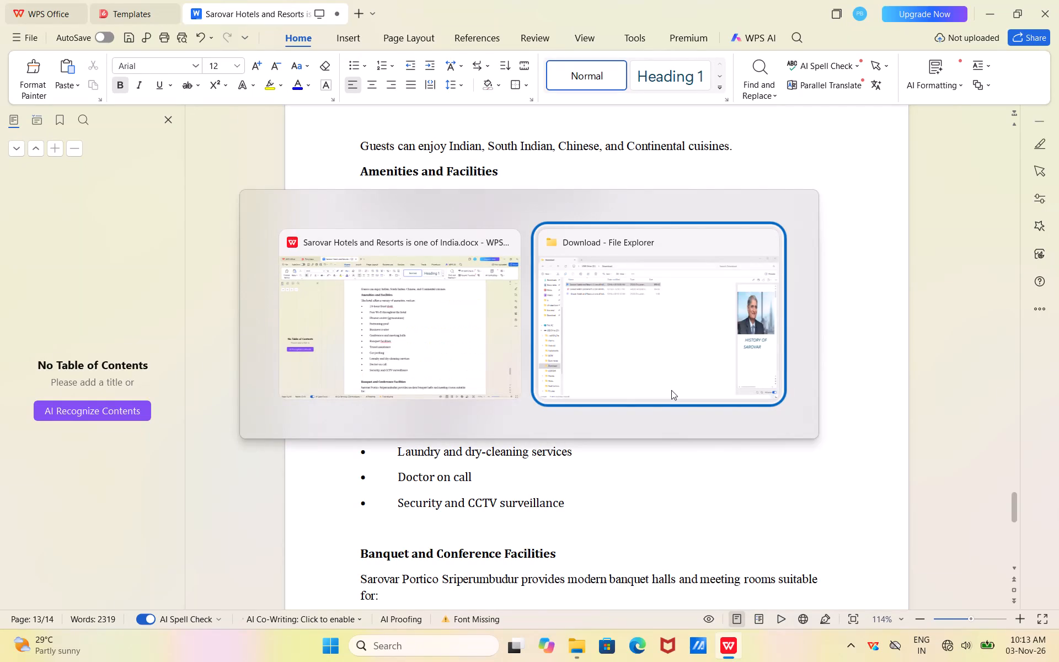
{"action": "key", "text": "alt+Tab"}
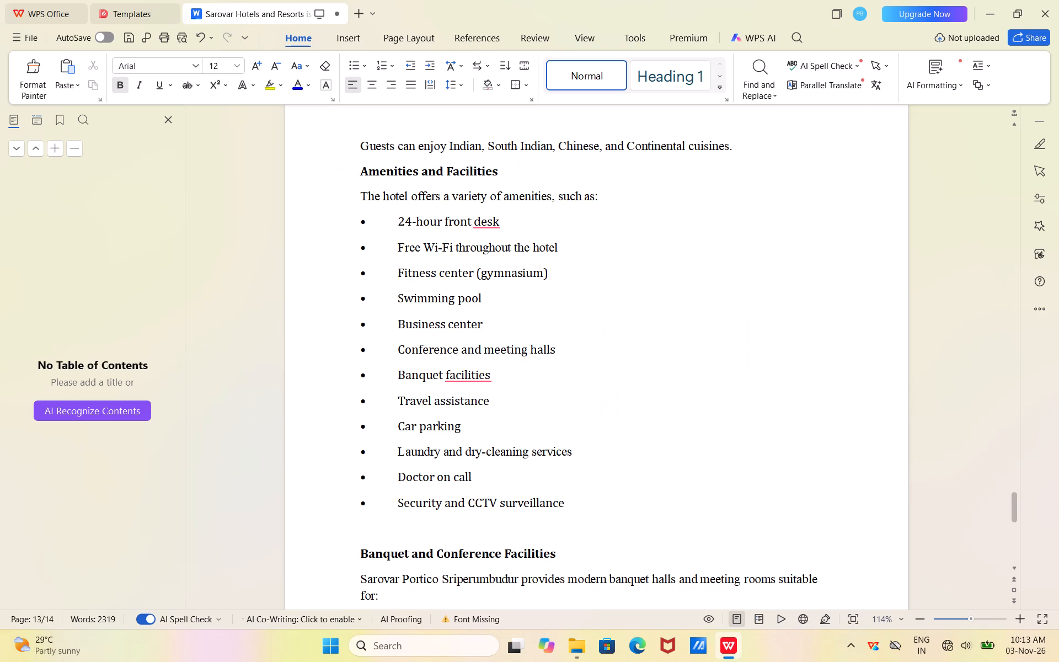
Switch to Microsoft Edge and open the system's quick network settings to check the Wi-Fi connection.
{"action": "left_click", "coordinate": [637, 643]}
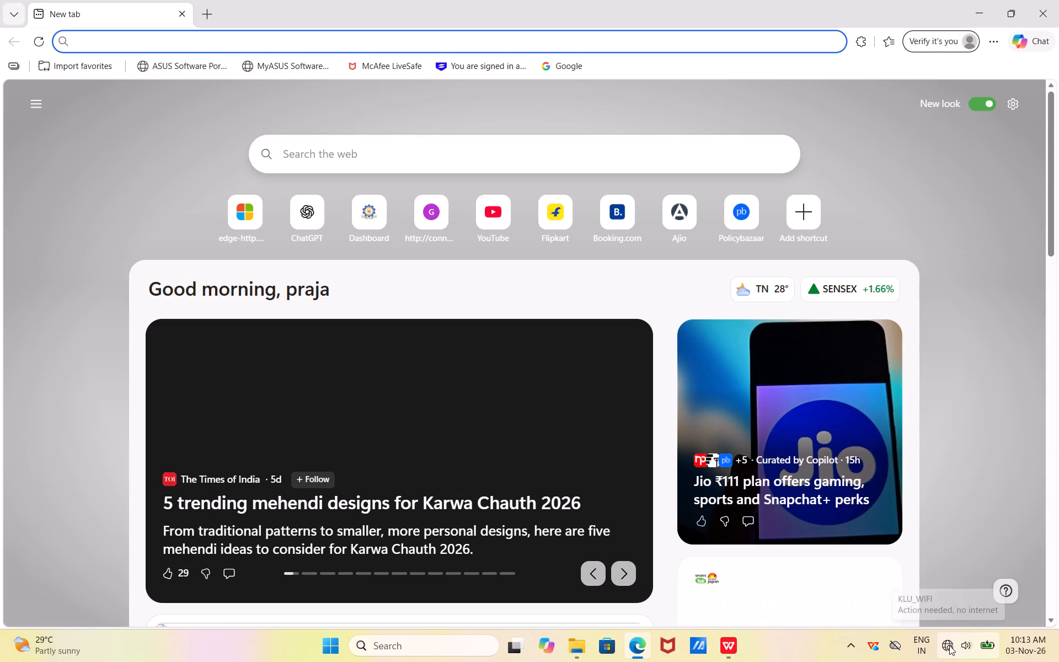
{"action": "left_click", "coordinate": [949, 645]}
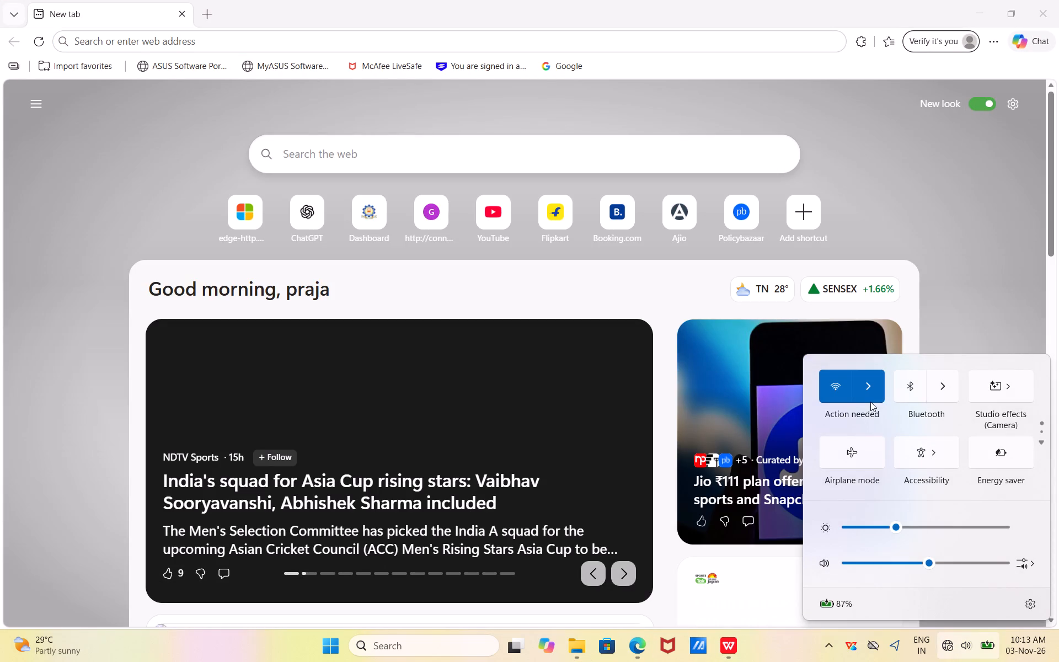
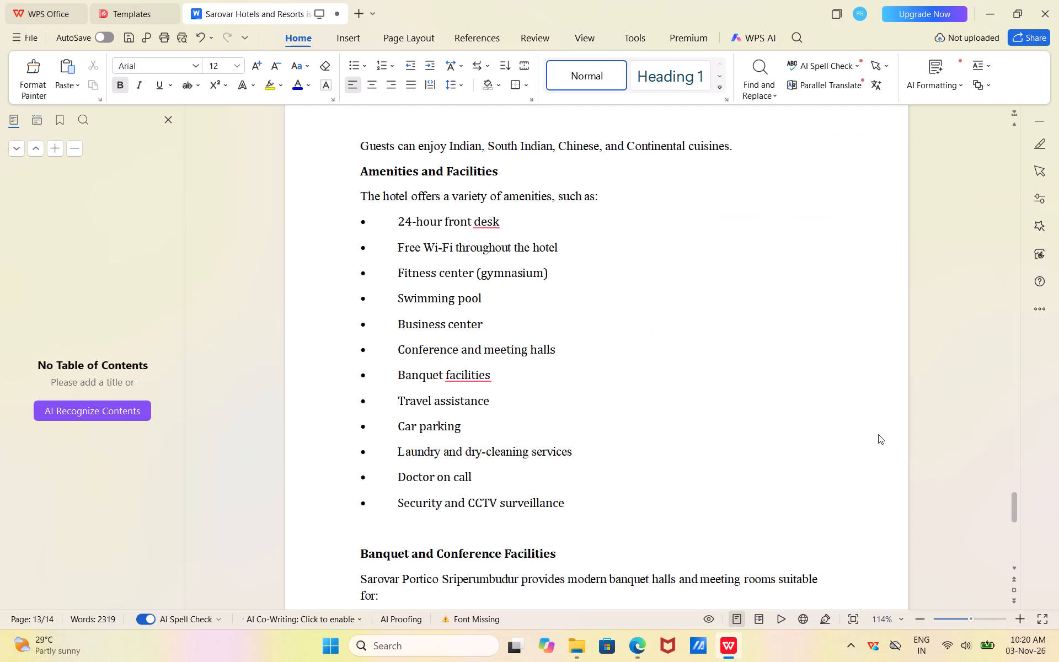
{"action": "scroll", "coordinate": [878, 434], "scroll_direction": "down", "scroll_amount": 11}
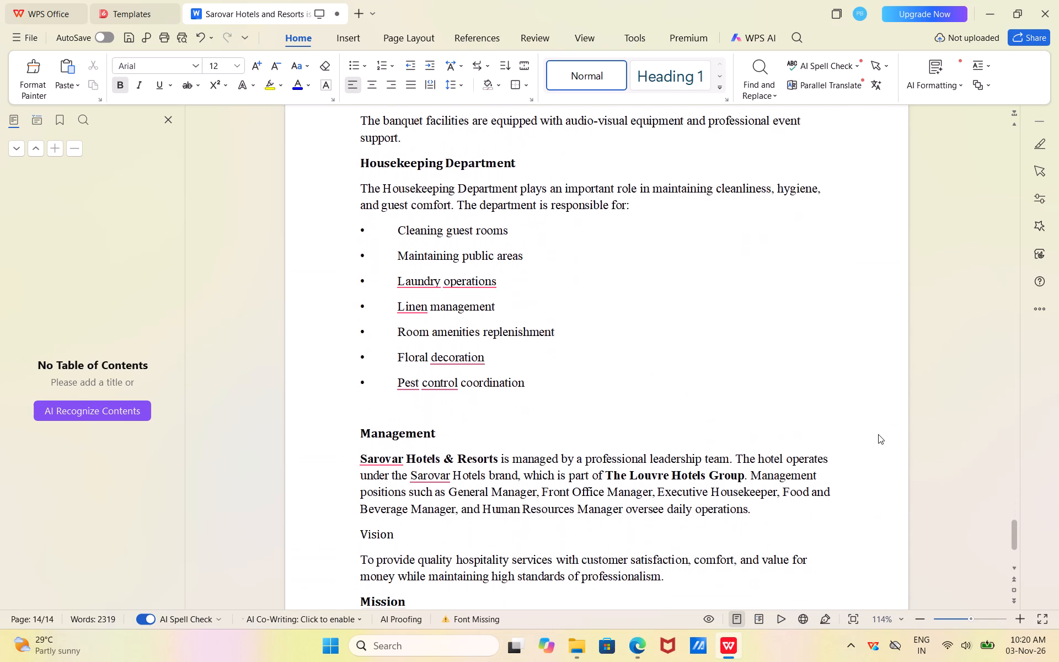
{"action": "scroll", "coordinate": [878, 434], "scroll_direction": "down", "scroll_amount": 6}
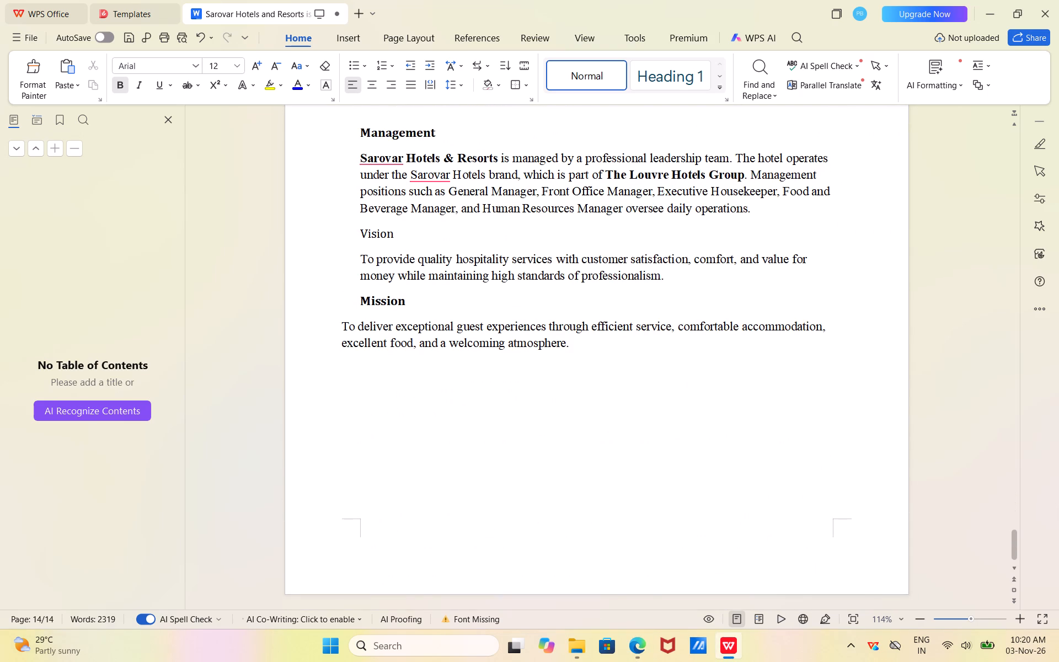
{"action": "left_click", "coordinate": [443, 388]}
{"action": "double_click", "coordinate": [443, 388]}
{"action": "left_click_drag", "start_coordinate": [443, 388], "coordinate": [504, 380]}
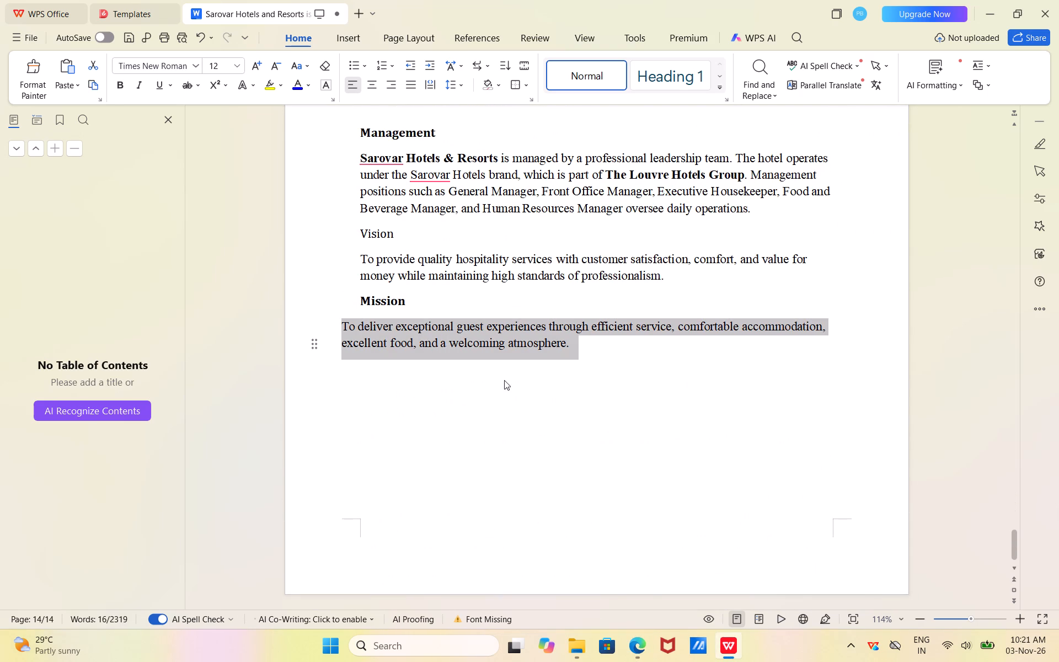
{"action": "left_click_drag", "start_coordinate": [504, 380], "coordinate": [600, 351]}
{"action": "left_click", "coordinate": [600, 351]}
{"action": "left_click", "coordinate": [600, 351]}
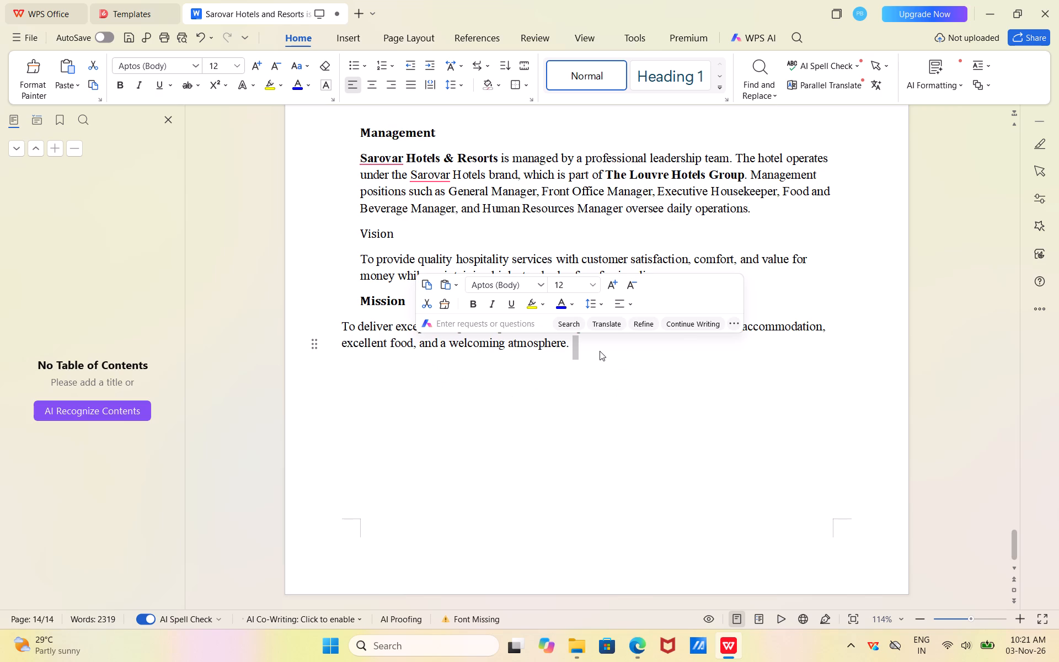
{"action": "key", "text": "Return"}
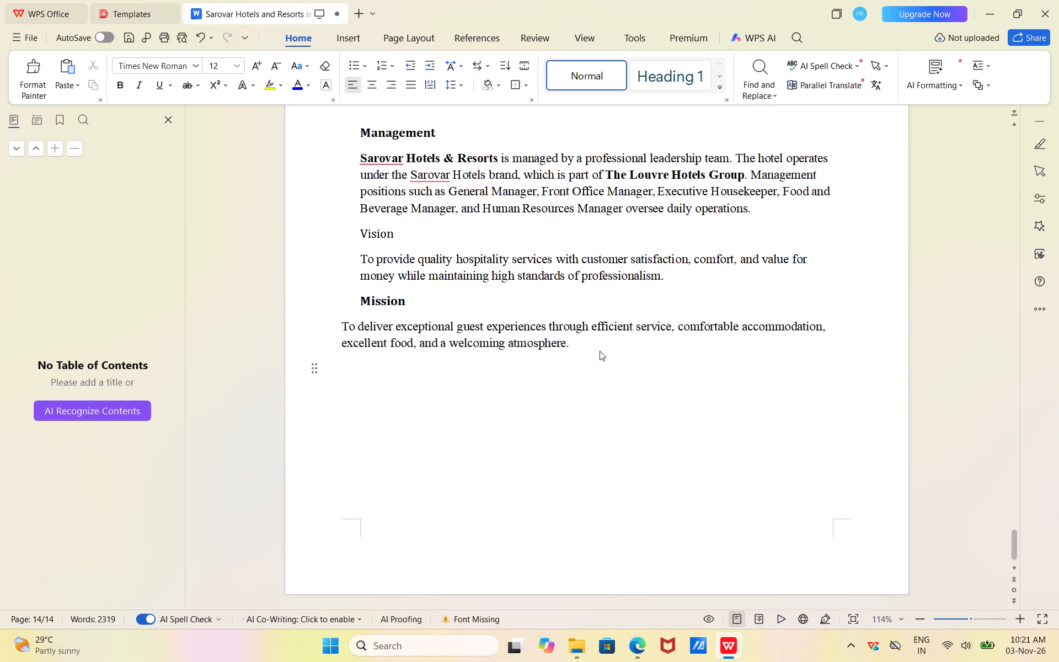
{"action": "key", "text": "ctrl+v"}
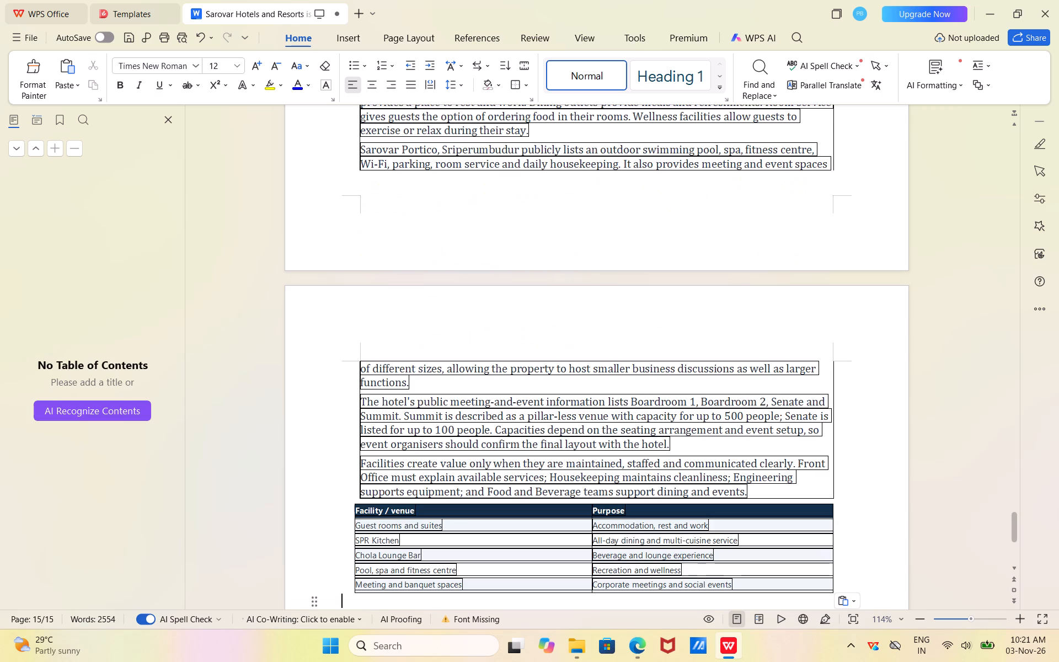
Delete the subtitle line "Page 9 | Accommodation, dining, wellness and events" under the pasted Hotel Facilities and Guest Services heading.
{"action": "scroll", "coordinate": [600, 351], "scroll_direction": "up", "scroll_amount": 3}
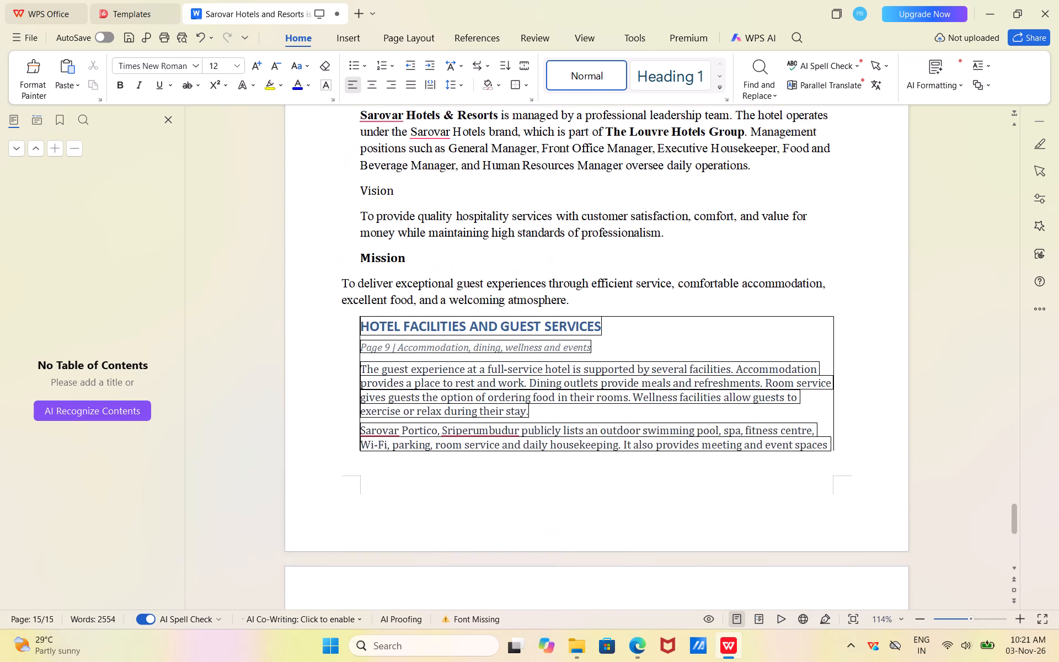
{"action": "scroll", "coordinate": [600, 351], "scroll_direction": "up", "scroll_amount": 2}
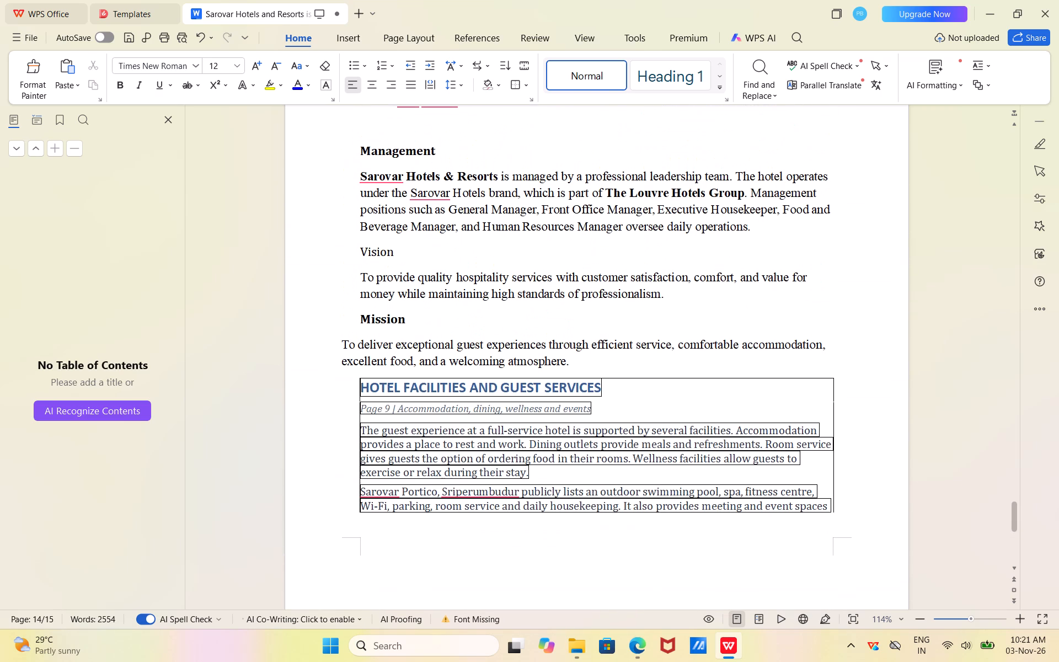
{"action": "left_click", "coordinate": [596, 412]}
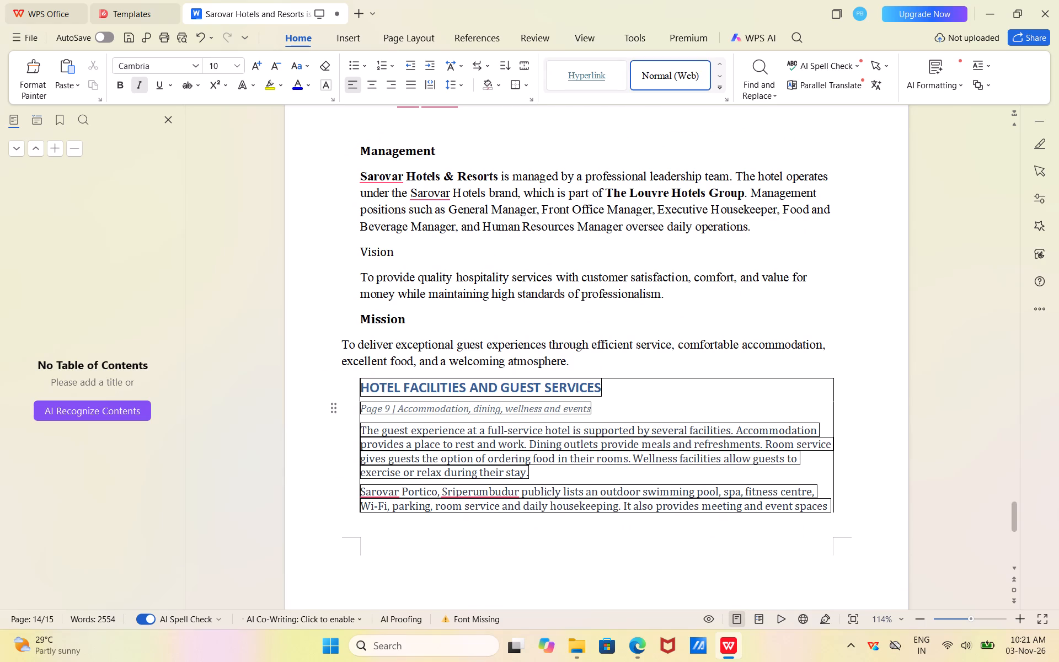
{"action": "key", "text": "BackSpace"}
{"action": "key", "text": "BackSpace"}
{"action": "key", "text": "BackSpace"}
{"action": "key", "text": "BackSpace"}
{"action": "key", "text": "BackSpace"}
{"action": "key", "text": "BackSpace"}
{"action": "key", "text": "BackSpace"}
{"action": "key", "text": "BackSpace"}
{"action": "key", "text": "BackSpace"}
{"action": "key", "text": "BackSpace"}
{"action": "key", "text": "BackSpace"}
{"action": "key", "text": "BackSpace"}
{"action": "key", "text": "BackSpace"}
{"action": "key", "text": "BackSpace"}
{"action": "key", "text": "BackSpace"}
{"action": "key", "text": "BackSpace"}
{"action": "key", "text": "BackSpace"}
{"action": "key", "text": "BackSpace"}
{"action": "key", "text": "BackSpace"}
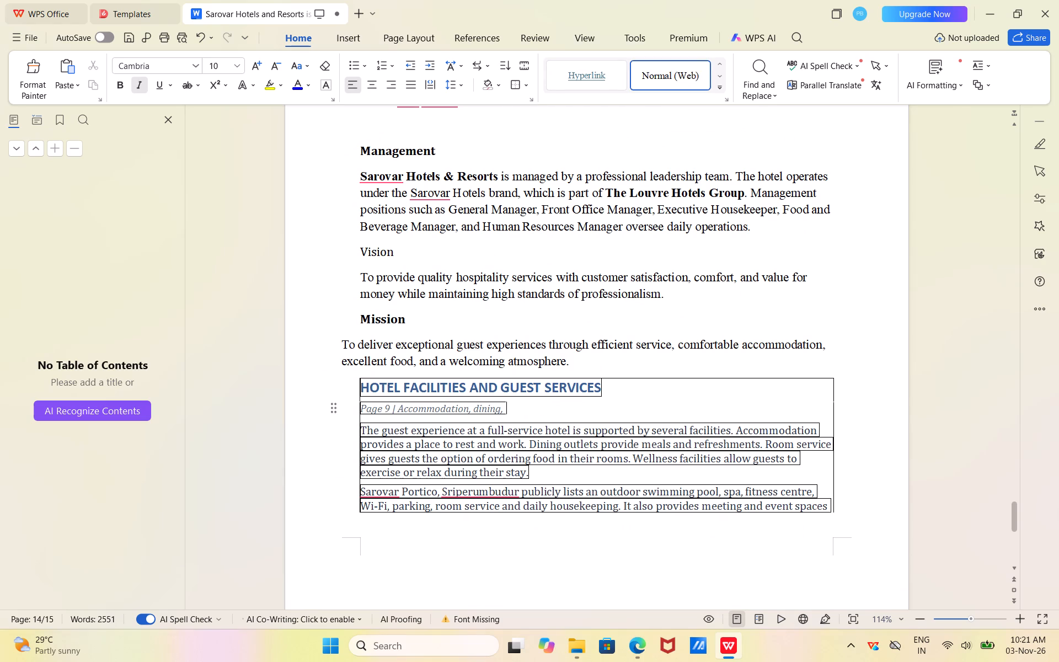
{"action": "key", "text": "BackSpace"}
{"action": "key", "text": "BackSpace"}
{"action": "key", "text": "BackSpace"}
{"action": "key", "text": "BackSpace"}
{"action": "key", "text": "BackSpace"}
{"action": "key", "text": "BackSpace"}
{"action": "key", "text": "BackSpace"}
{"action": "key", "text": "BackSpace"}
{"action": "key", "text": "BackSpace"}
{"action": "key", "text": "BackSpace"}
{"action": "key", "text": "BackSpace"}
{"action": "key", "text": "BackSpace"}
{"action": "key", "text": "BackSpace"}
{"action": "key", "text": "BackSpace"}
{"action": "key", "text": "BackSpace"}
{"action": "key", "text": "BackSpace"}
{"action": "key", "text": "BackSpace"}
{"action": "key", "text": "BackSpace"}
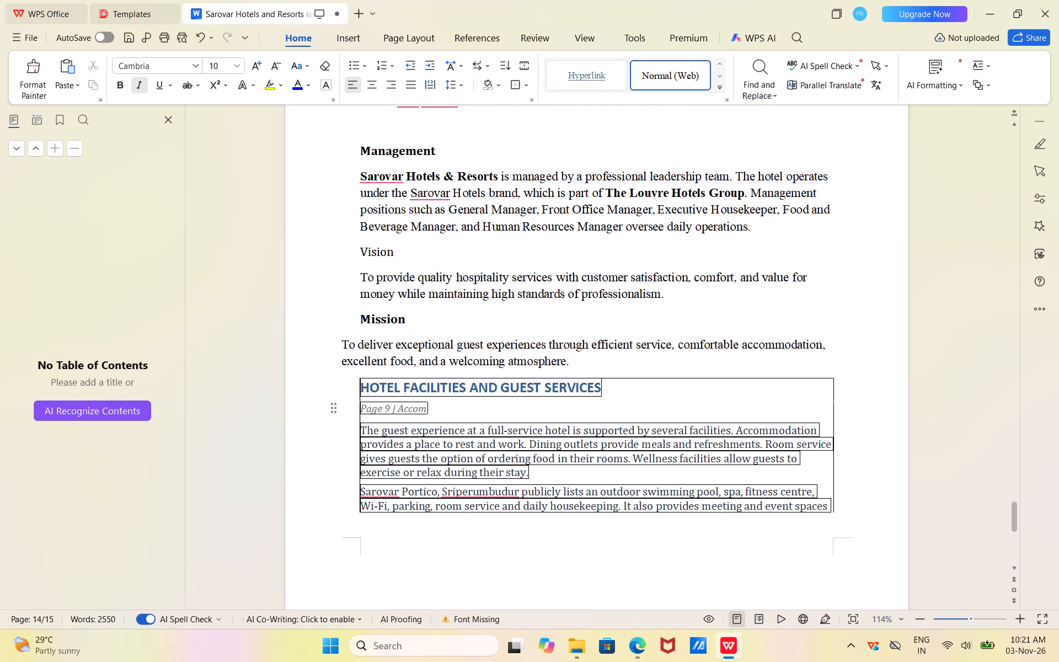
{"action": "key", "text": "BackSpace"}
{"action": "key", "text": "BackSpace"}
{"action": "key", "text": "BackSpace"}
{"action": "key", "text": "BackSpace"}
{"action": "key", "text": "BackSpace"}
{"action": "key", "text": "BackSpace"}
{"action": "key", "text": "BackSpace"}
{"action": "key", "text": "BackSpace"}
{"action": "key", "text": "BackSpace"}
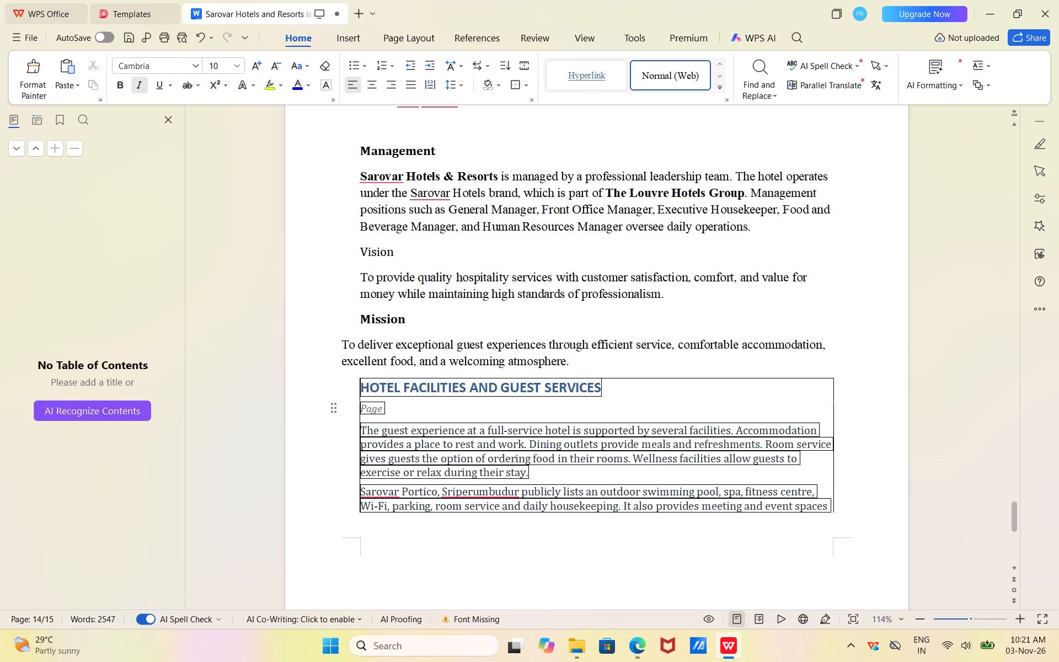
{"action": "key", "text": "BackSpace"}
{"action": "key", "text": "BackSpace"}
{"action": "key", "text": "BackSpace"}
{"action": "key", "text": "BackSpace"}
{"action": "key", "text": "BackSpace"}
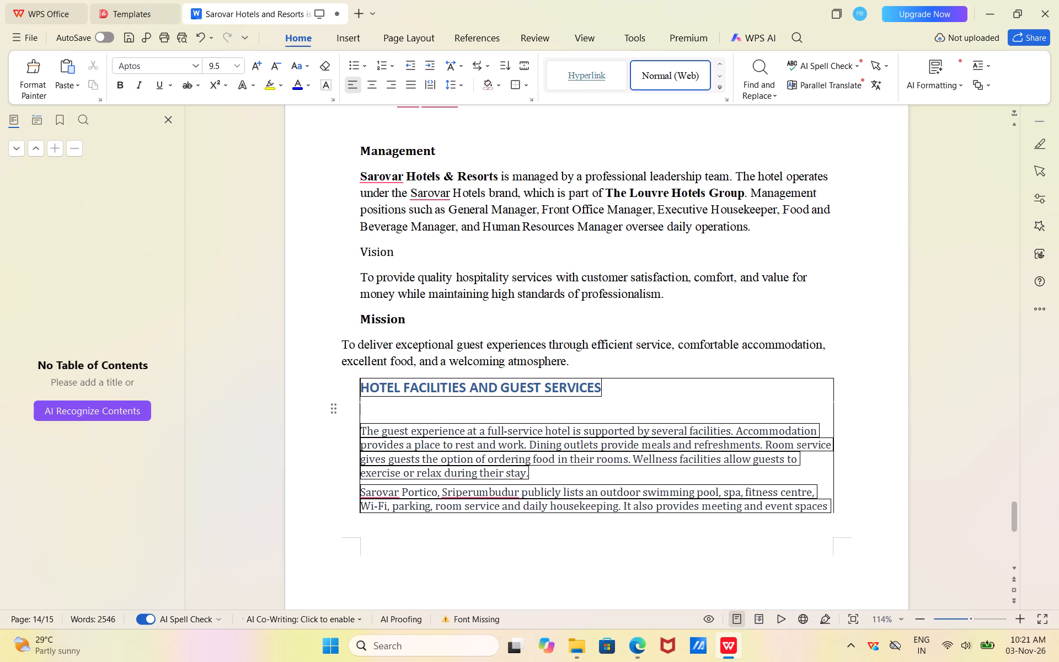
Set the font size of the whole pasted Hotel Facilities and Guest Services section, including its facility table, to 12.
{"action": "left_click", "coordinate": [334, 439]}
{"action": "left_click", "coordinate": [328, 518]}
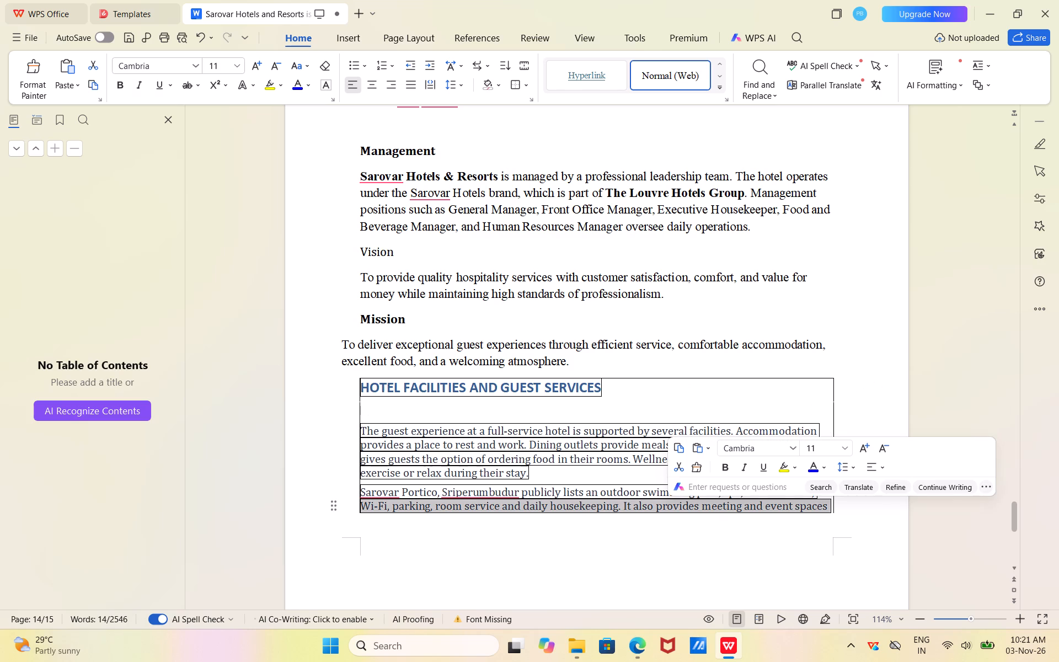
{"action": "left_click", "coordinate": [356, 377]}
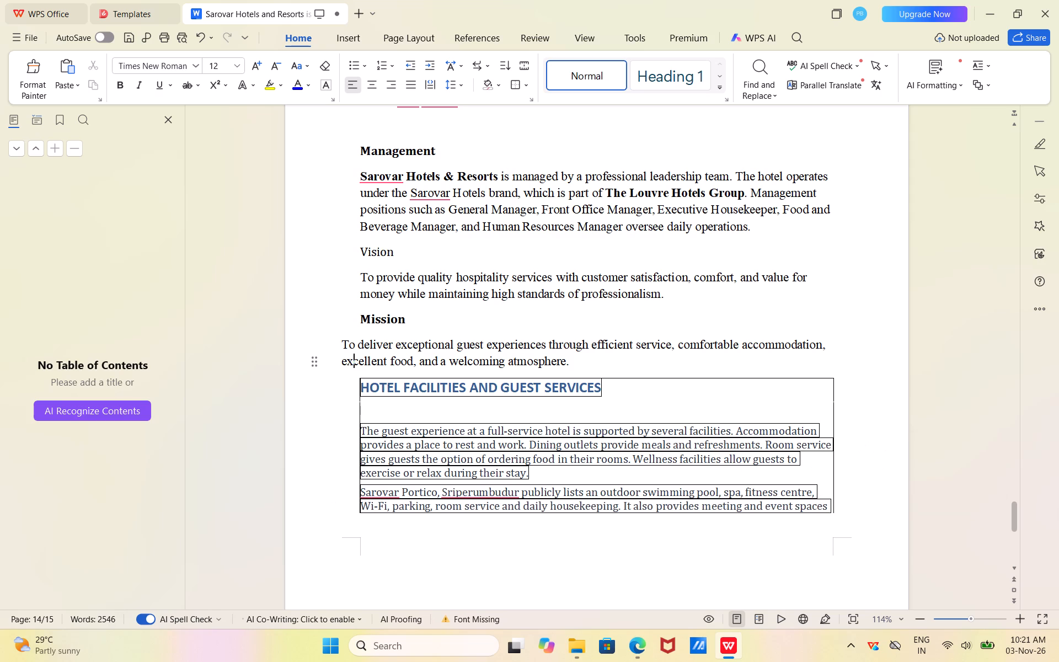
{"action": "left_click_drag", "start_coordinate": [359, 382], "coordinate": [456, 544]}
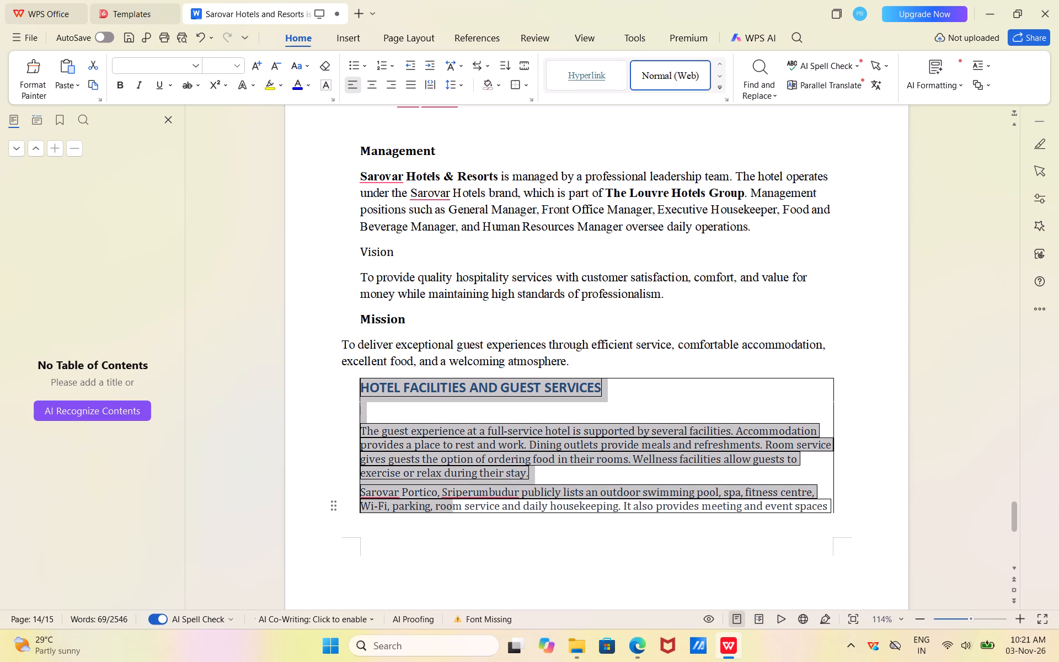
{"action": "left_click_drag", "start_coordinate": [456, 544], "coordinate": [464, 292]}
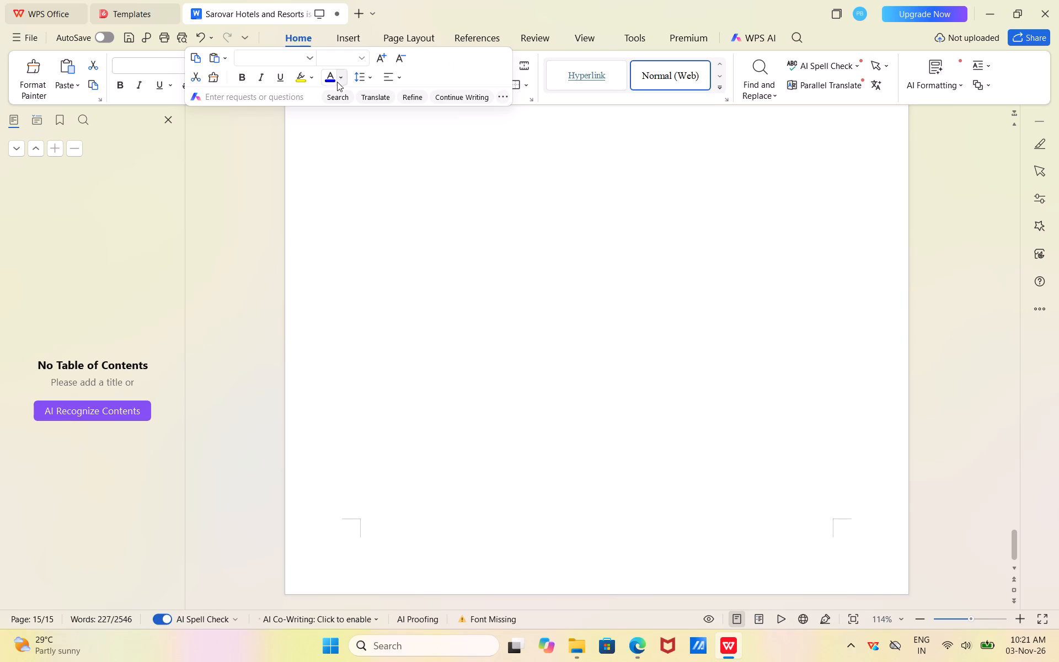
{"action": "left_click", "coordinate": [358, 61]}
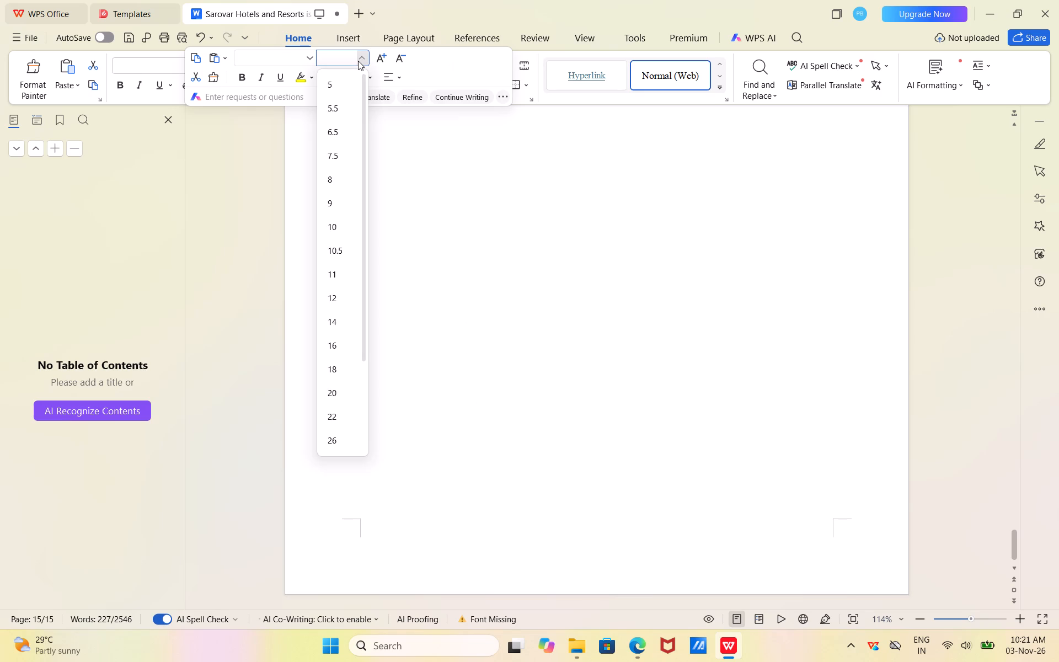
{"action": "left_click", "coordinate": [326, 293]}
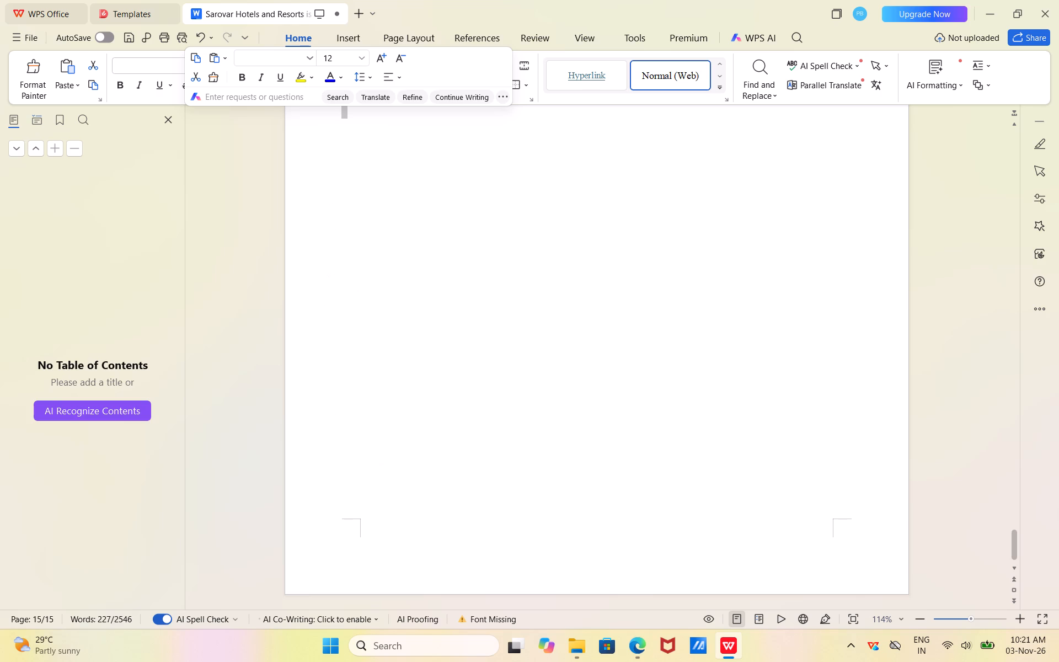
{"action": "scroll", "coordinate": [356, 175], "scroll_direction": "up", "scroll_amount": 1}
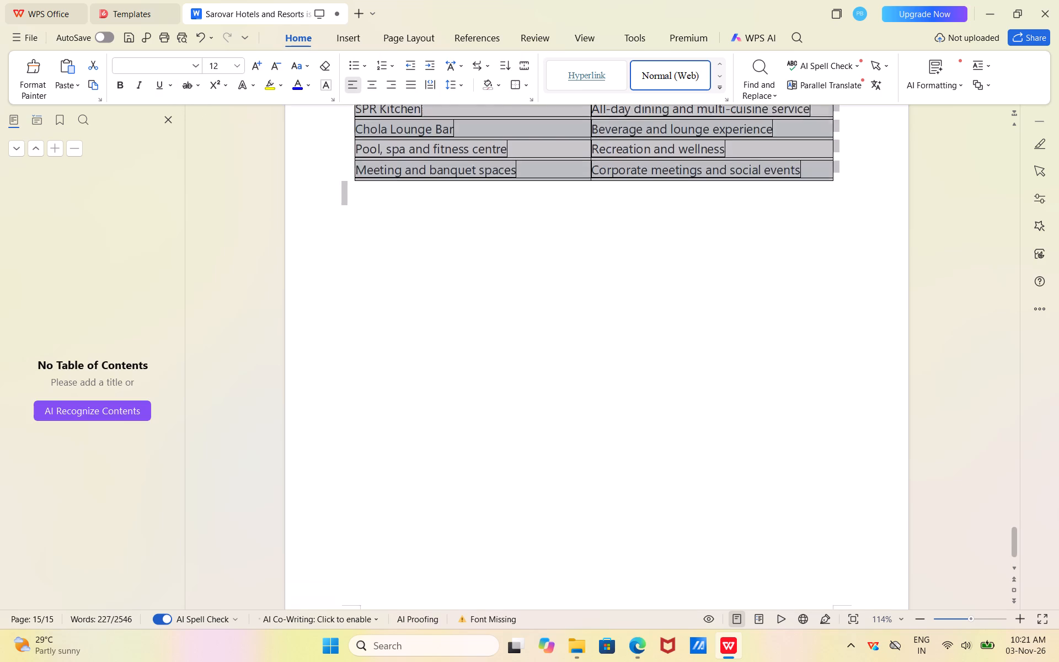
{"action": "scroll", "coordinate": [356, 175], "scroll_direction": "up", "scroll_amount": 4}
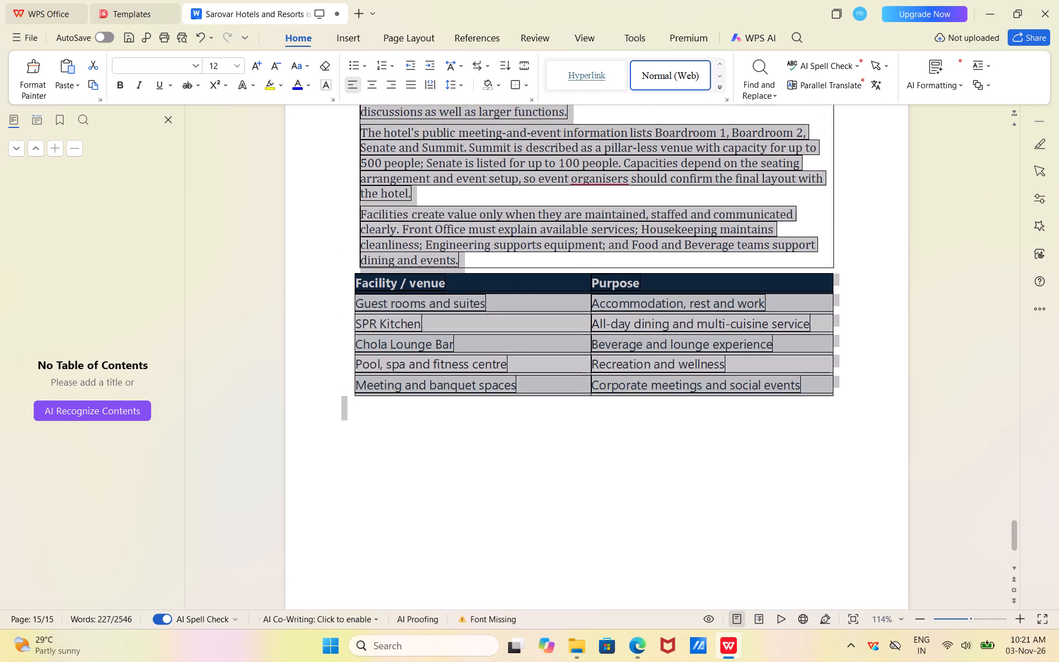
{"action": "scroll", "coordinate": [356, 175], "scroll_direction": "up", "scroll_amount": 1}
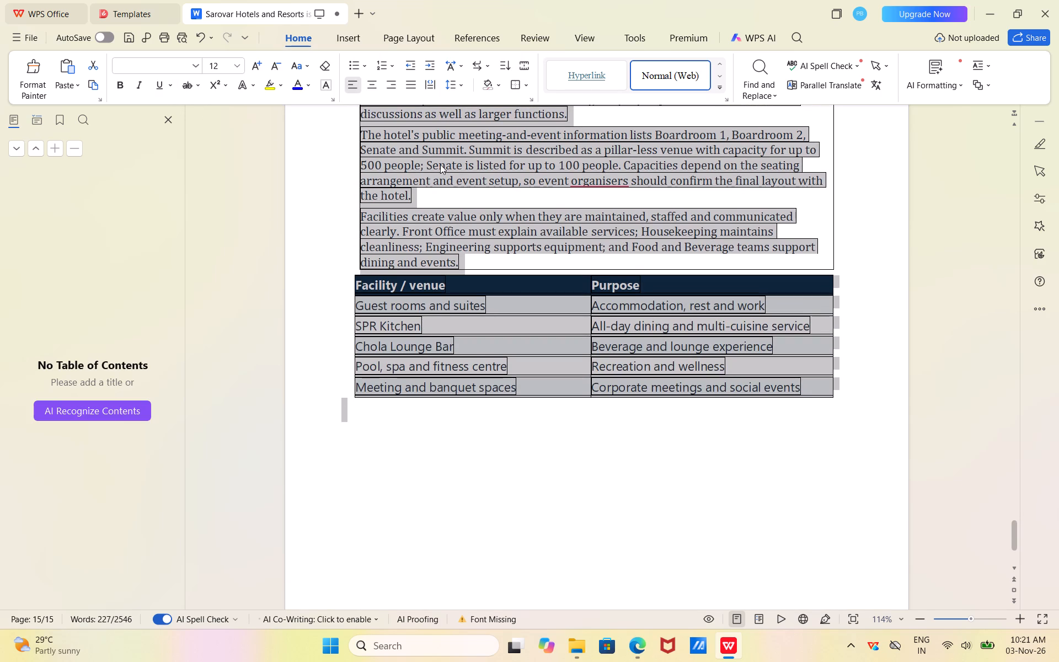
{"action": "scroll", "coordinate": [486, 142], "scroll_direction": "up", "scroll_amount": 1}
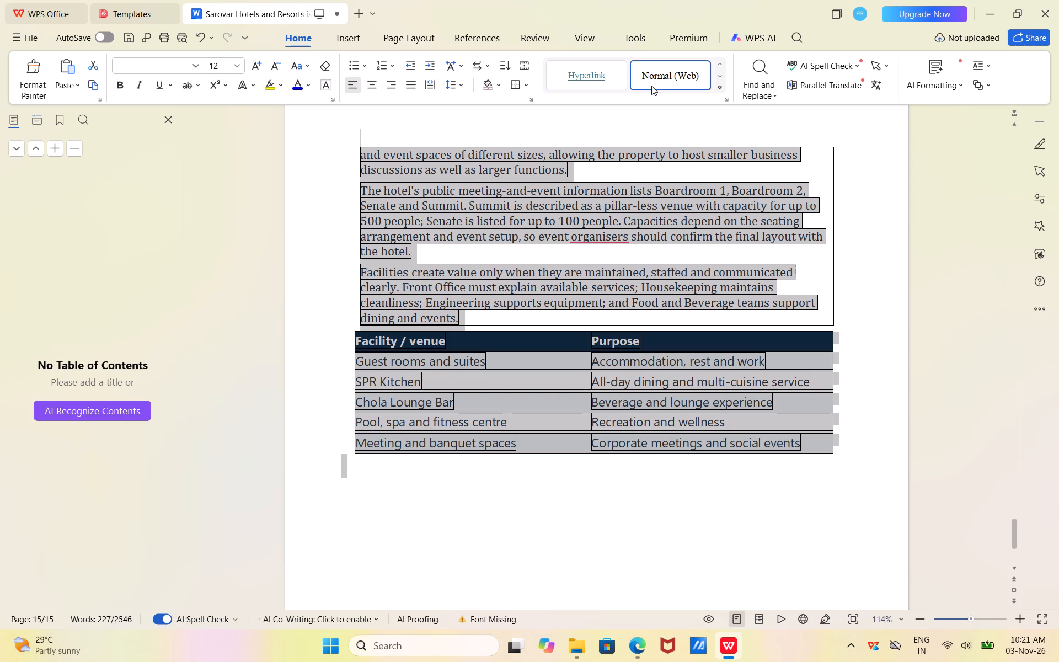
{"action": "left_click", "coordinate": [716, 87]}
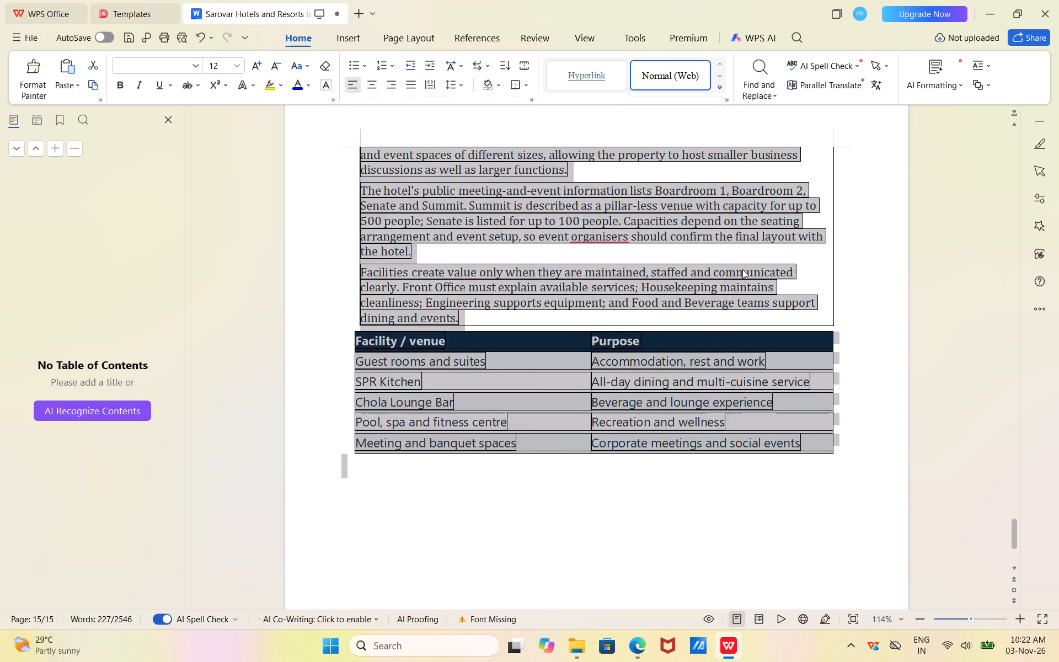
{"action": "left_click", "coordinate": [742, 269]}
Delete the full stop after "discussions as well as larger functions" in the section's second paragraph.
{"action": "scroll", "coordinate": [600, 281], "scroll_direction": "up", "scroll_amount": 1}
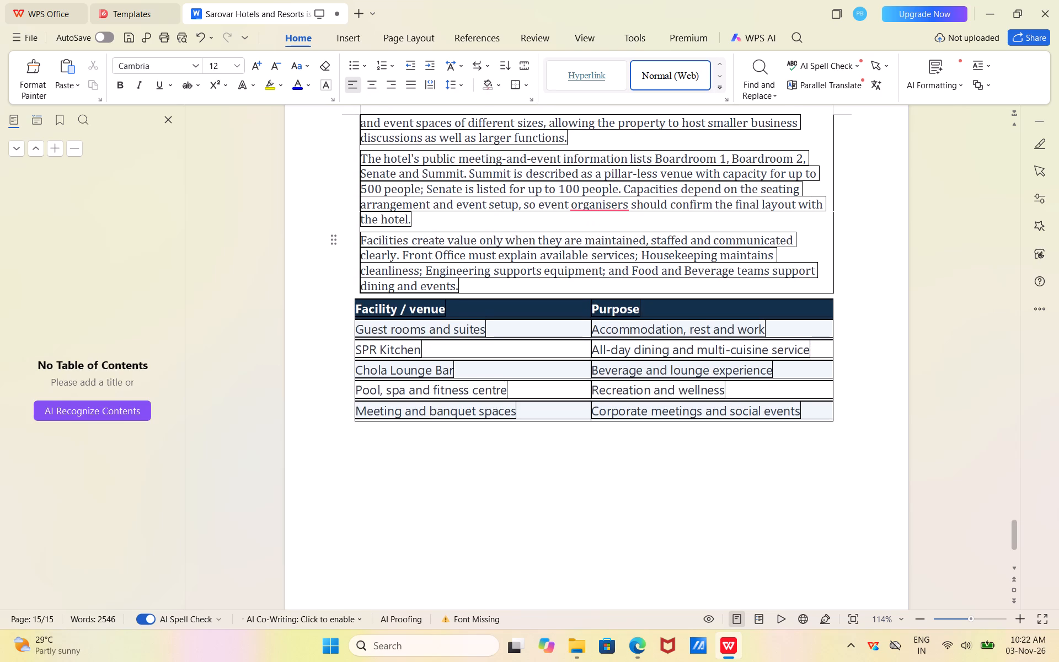
{"action": "scroll", "coordinate": [600, 281], "scroll_direction": "up", "scroll_amount": 1}
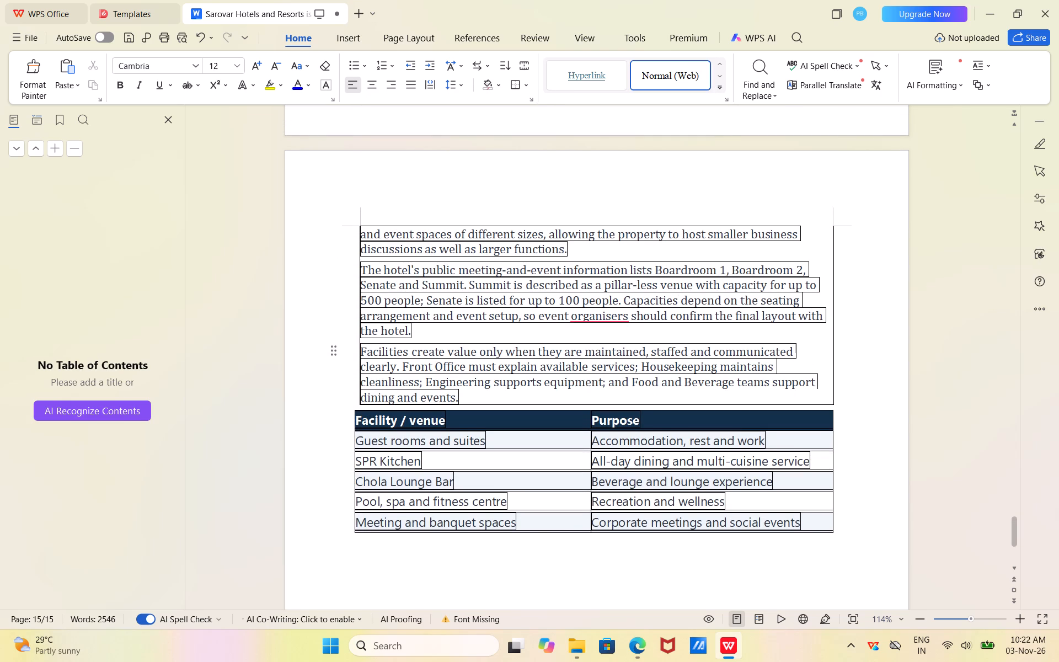
{"action": "left_click", "coordinate": [585, 243]}
{"action": "key", "text": "BackSpace"}
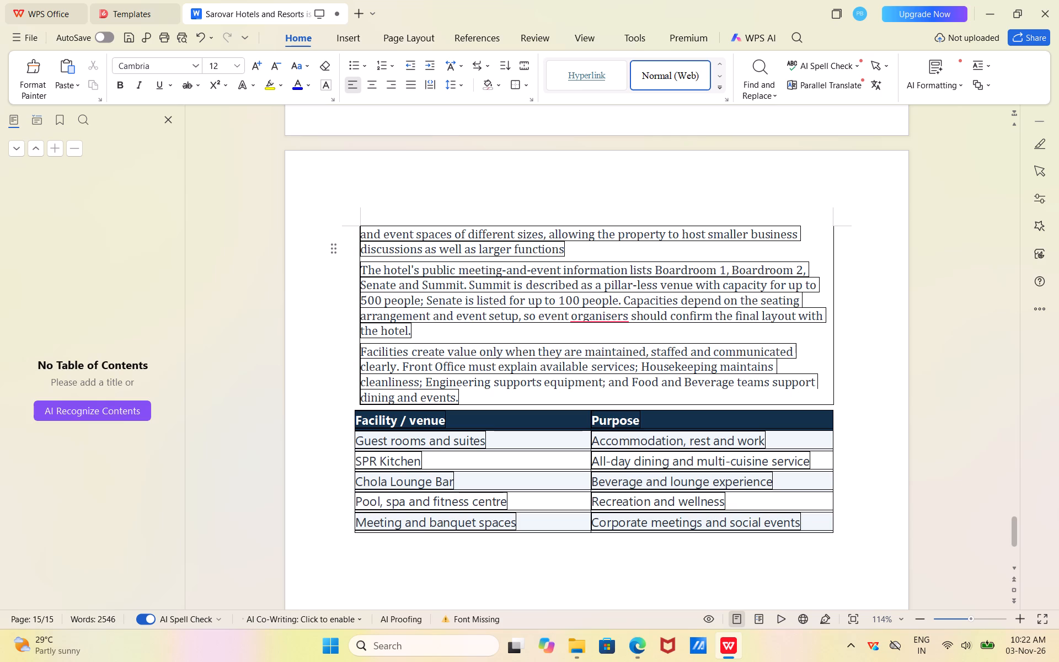
Centre the paragraph beginning "Sarovar Portico, Sriperumbudur publicly lists".
{"action": "scroll", "coordinate": [458, 393], "scroll_direction": "up", "scroll_amount": 1}
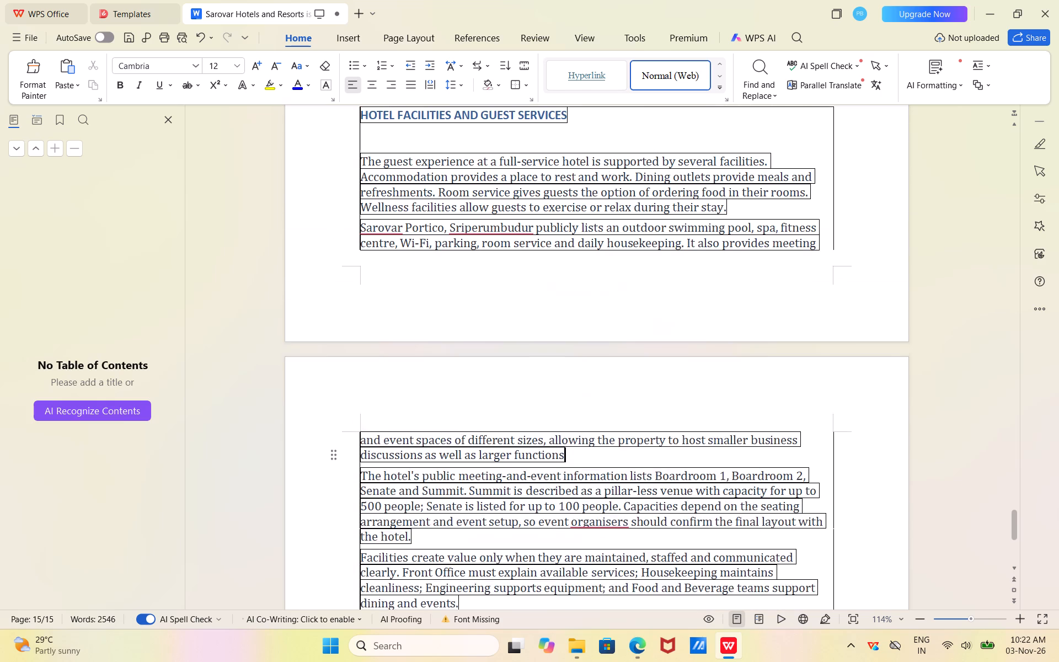
{"action": "scroll", "coordinate": [458, 393], "scroll_direction": "up", "scroll_amount": 3}
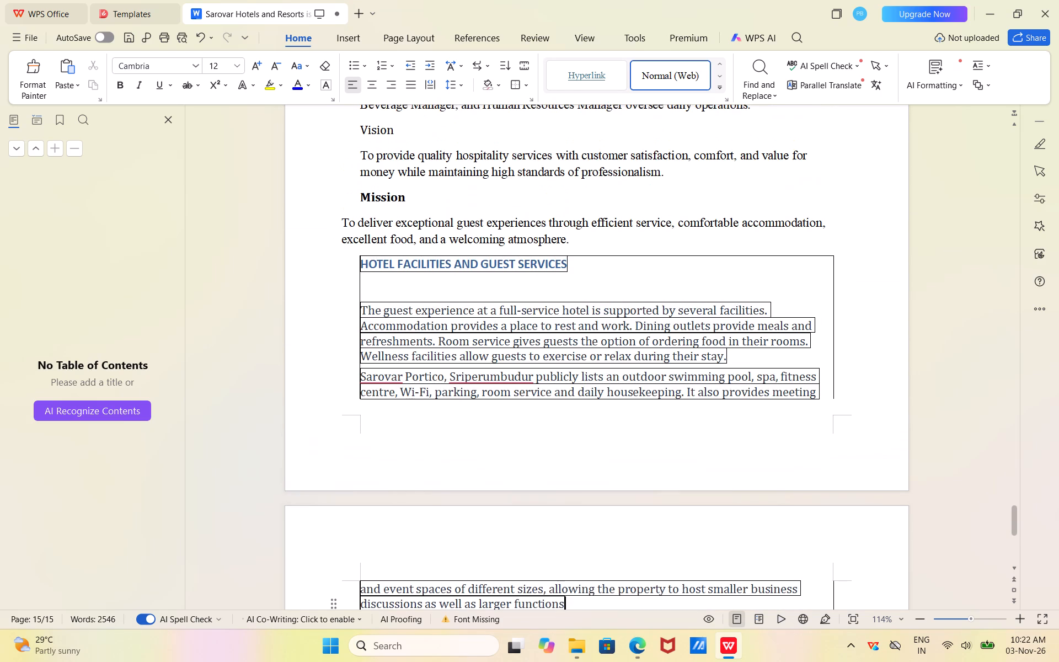
{"action": "scroll", "coordinate": [458, 393], "scroll_direction": "up", "scroll_amount": 1}
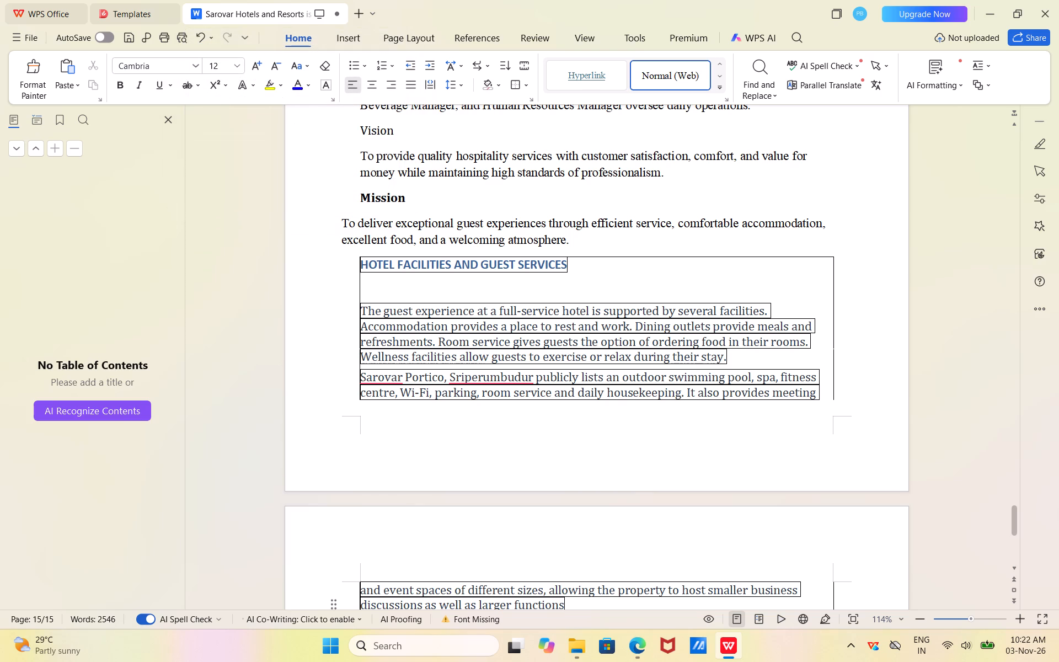
{"action": "left_click", "coordinate": [370, 91]}
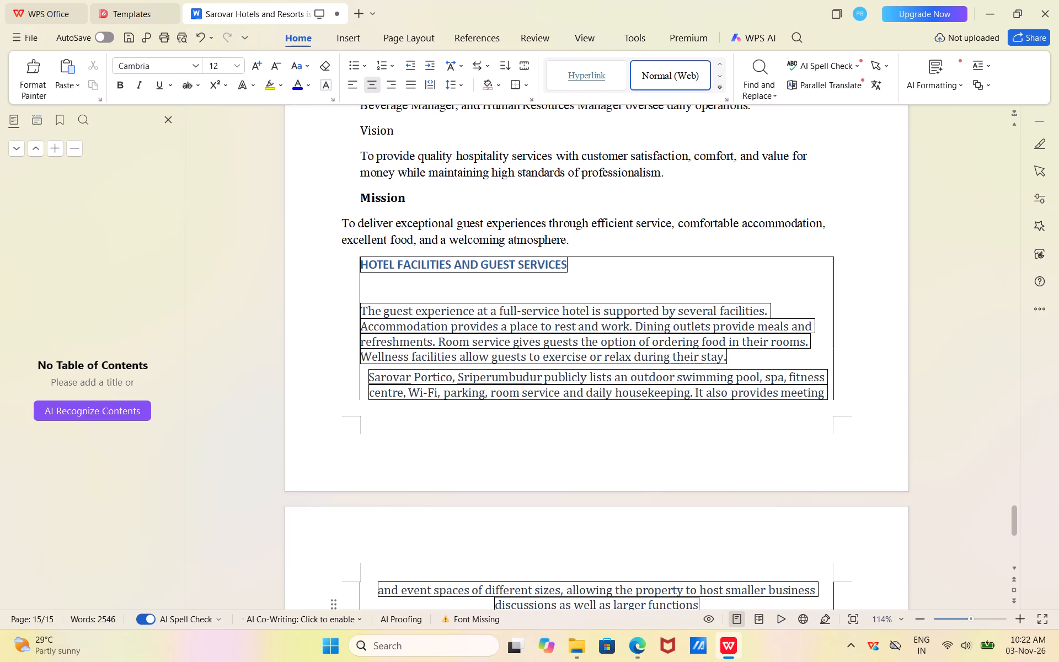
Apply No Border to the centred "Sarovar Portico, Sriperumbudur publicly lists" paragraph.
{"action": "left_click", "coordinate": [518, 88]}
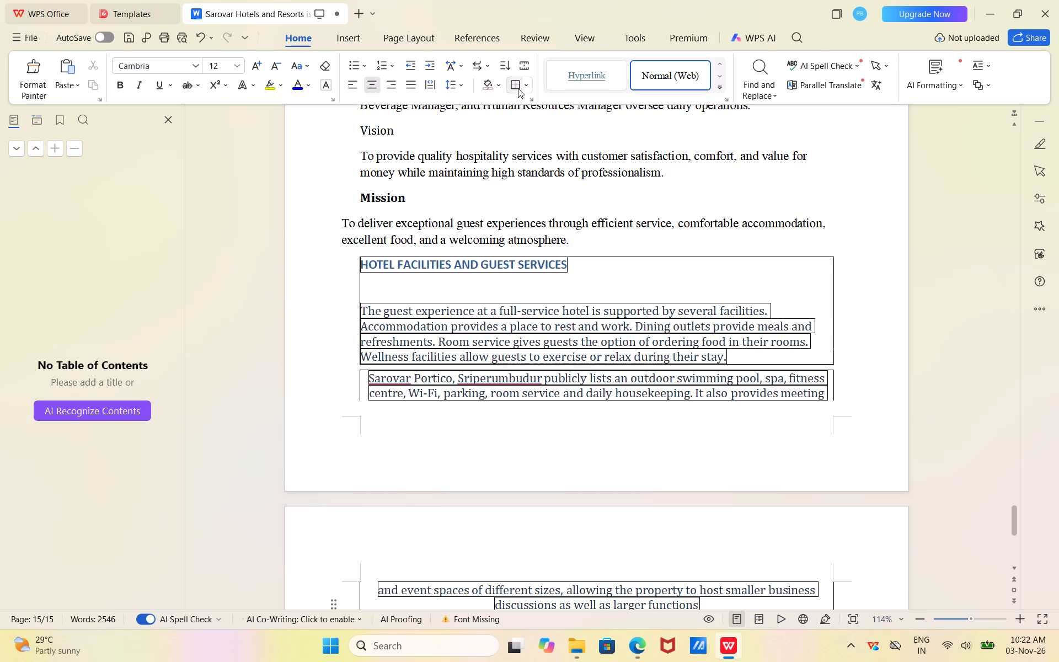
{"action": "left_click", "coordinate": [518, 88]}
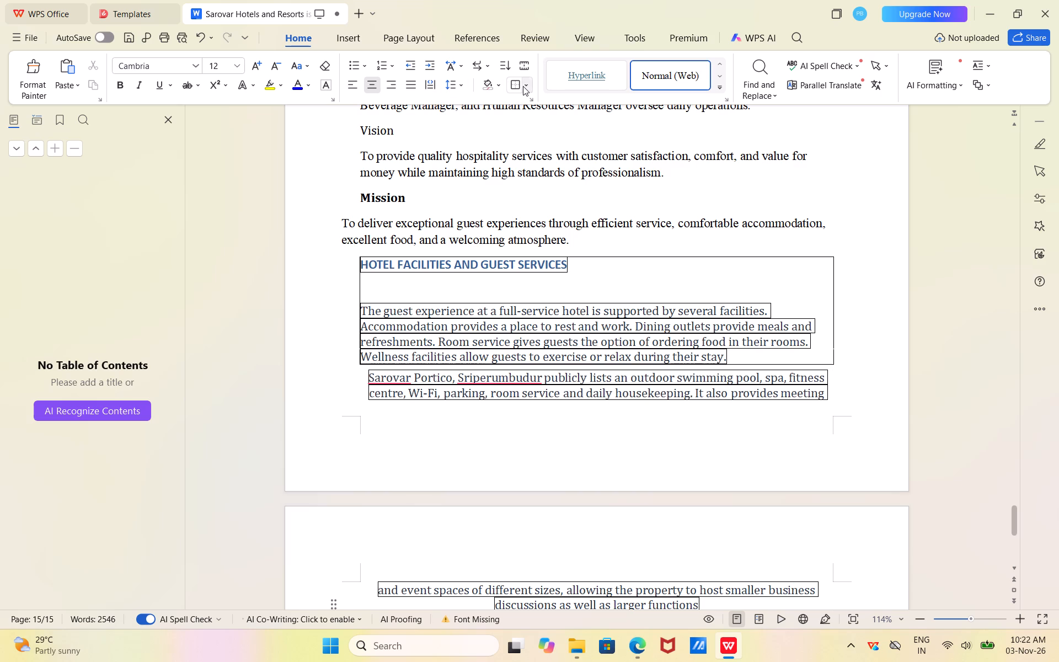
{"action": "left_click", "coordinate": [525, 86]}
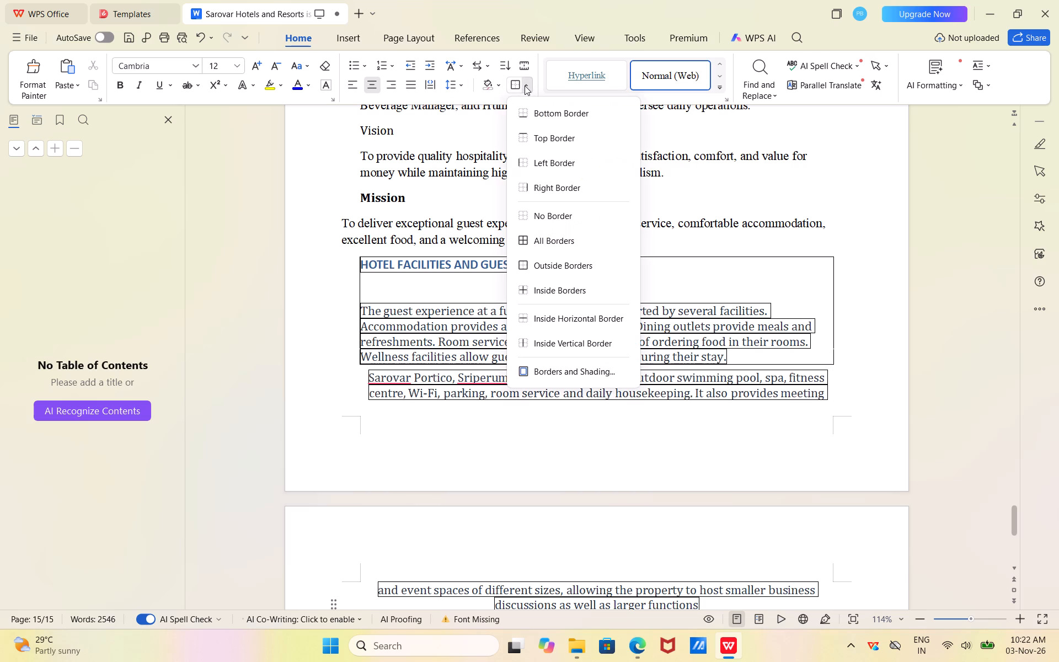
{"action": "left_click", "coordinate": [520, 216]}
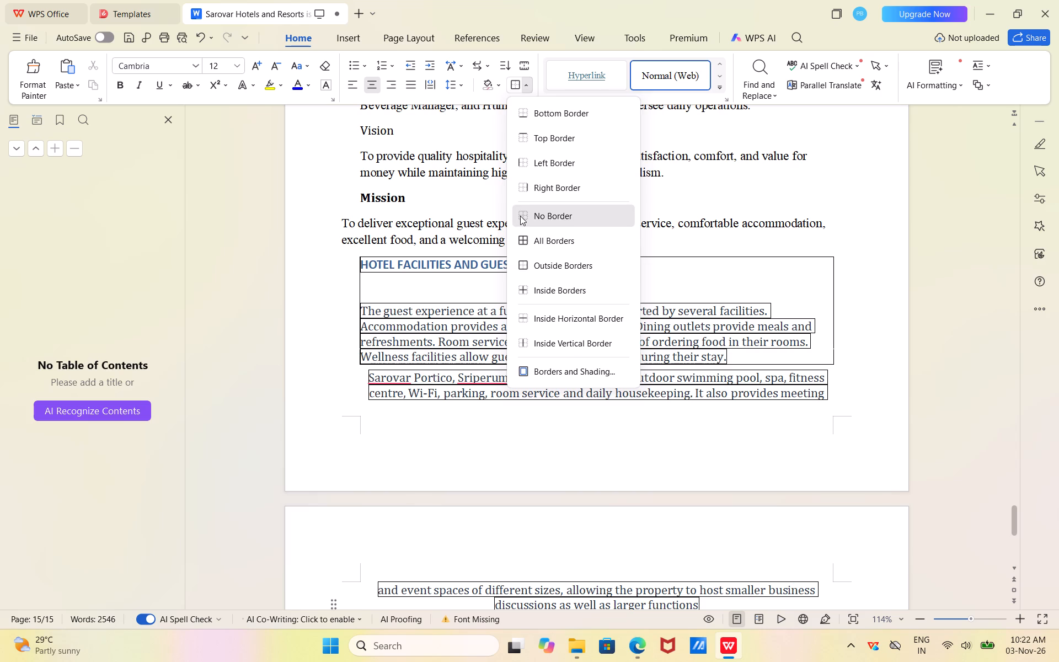
Apply No Border to the whole pasted section, from the Hotel Facilities and Guest Services heading through the facility and purpose table.
{"action": "left_click", "coordinate": [359, 259]}
{"action": "left_click_drag", "start_coordinate": [359, 259], "coordinate": [389, 279]}
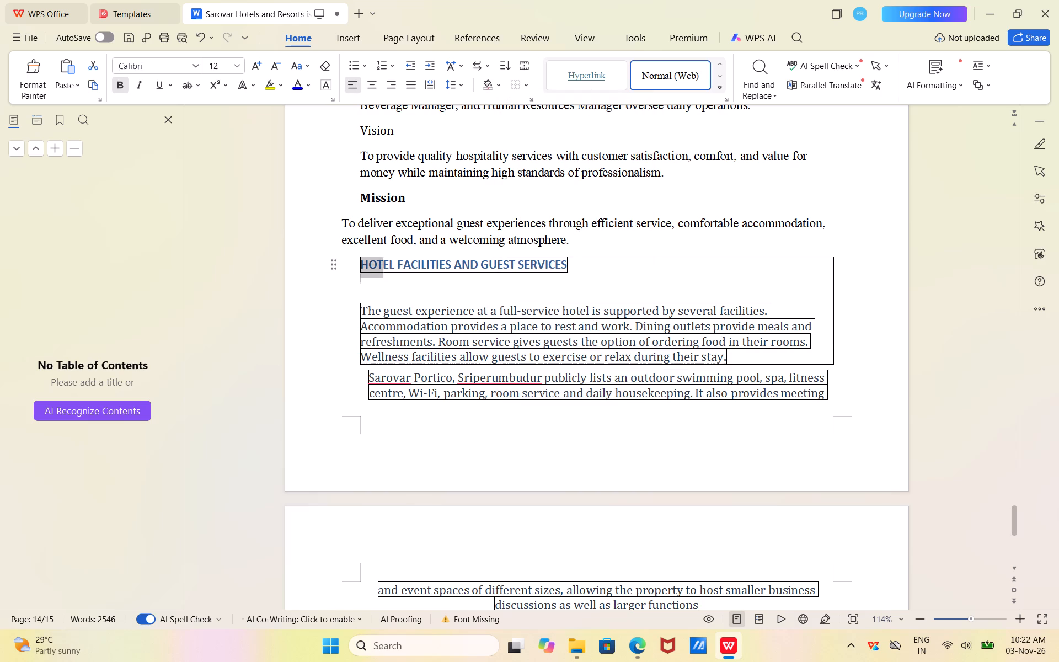
{"action": "left_click_drag", "start_coordinate": [389, 279], "coordinate": [532, 621]}
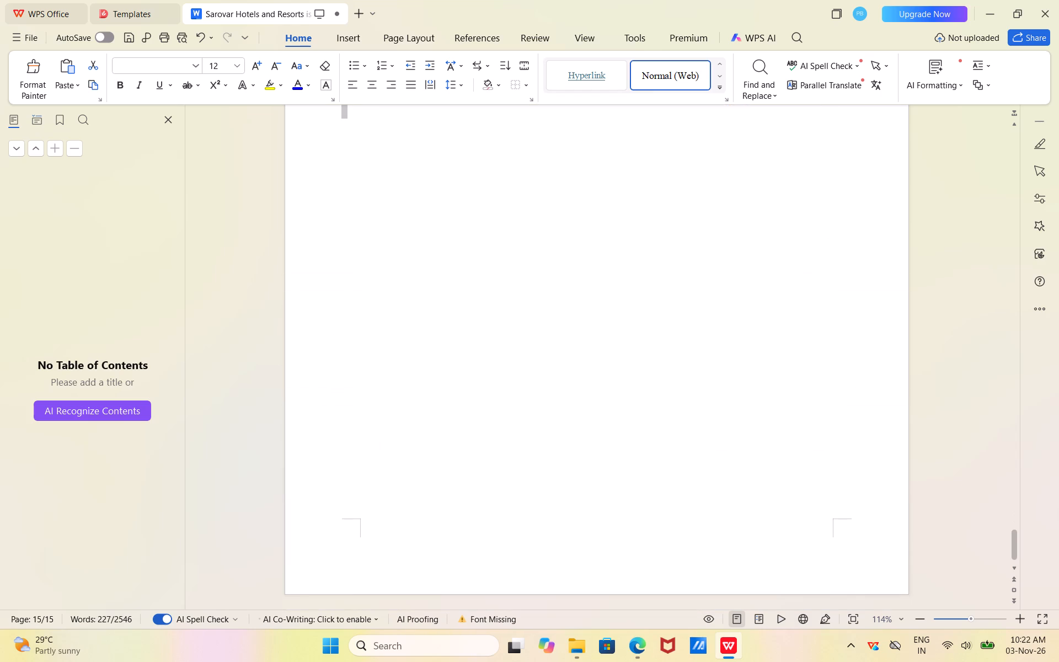
{"action": "left_click_drag", "start_coordinate": [532, 621], "coordinate": [533, 631]}
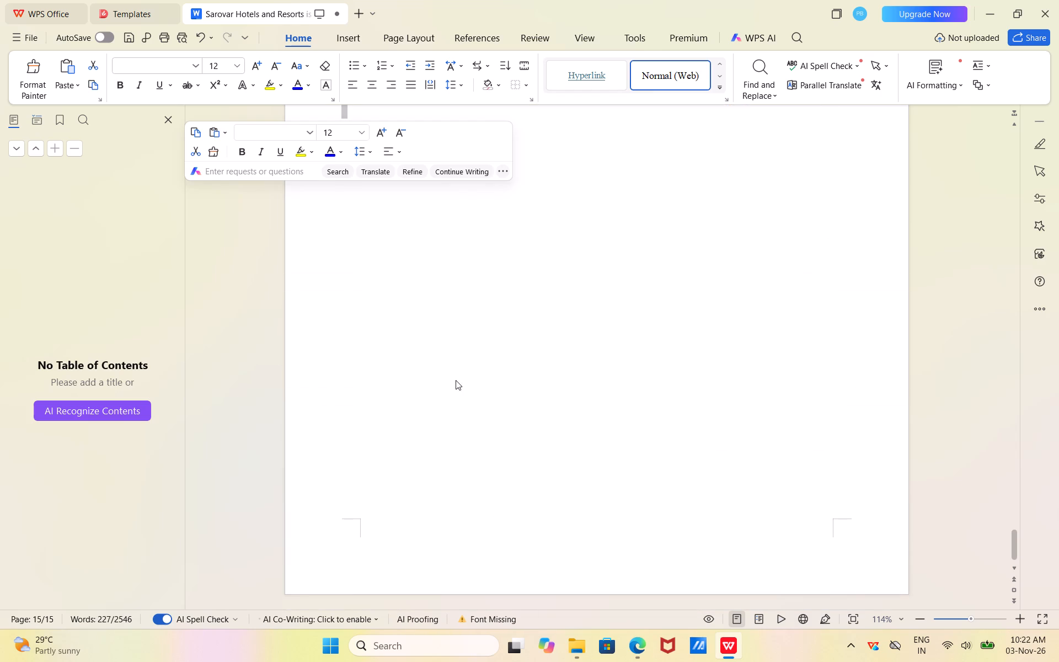
{"action": "left_click", "coordinate": [519, 83]}
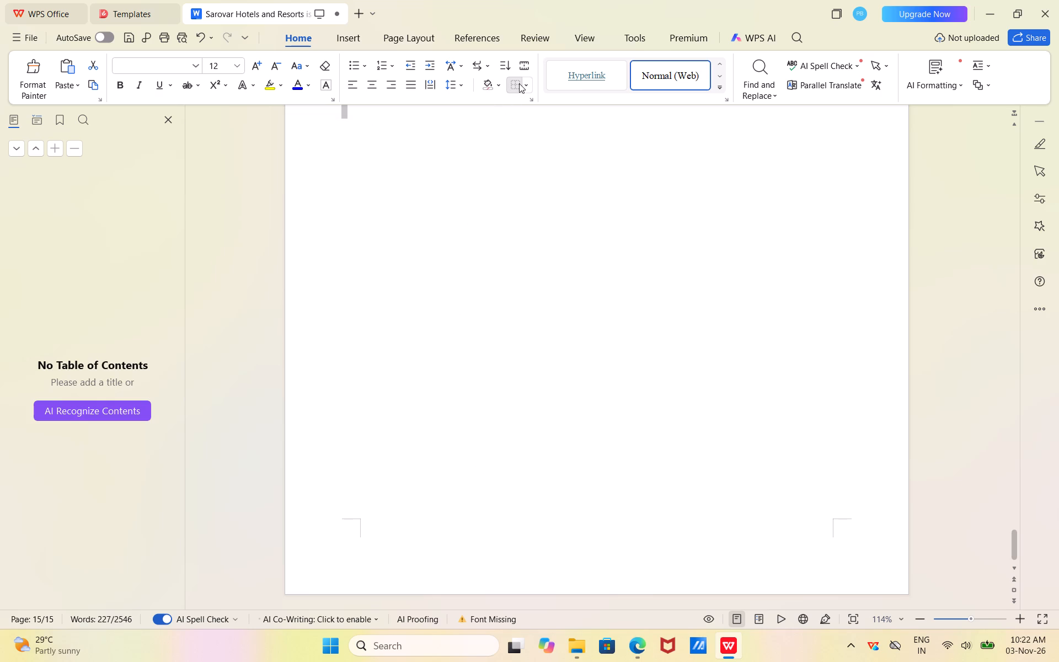
{"action": "left_click", "coordinate": [522, 83]}
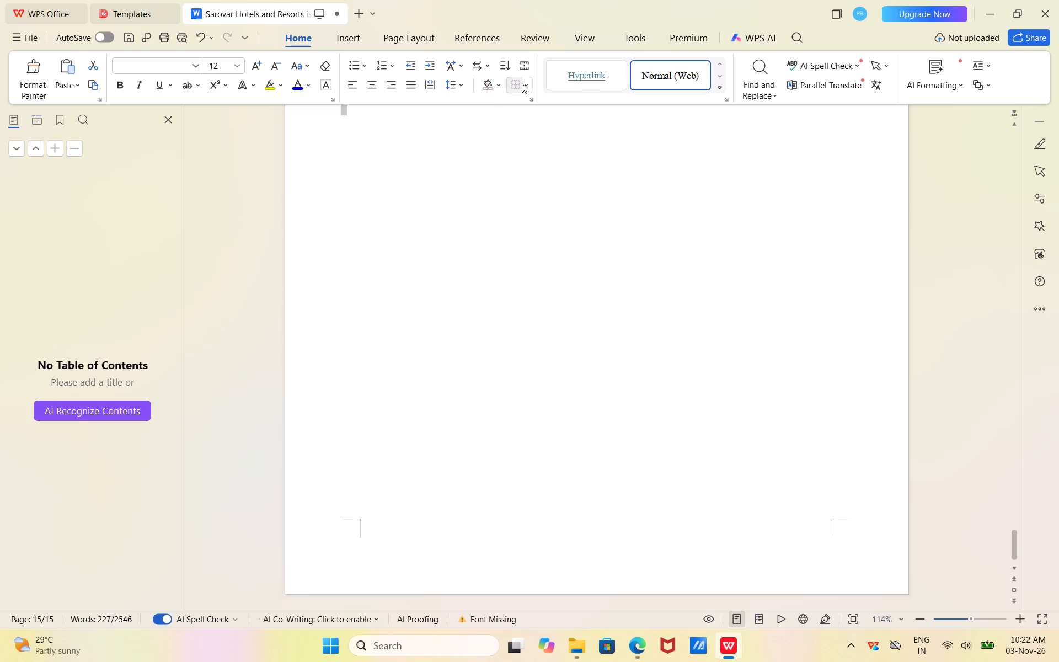
{"action": "left_click", "coordinate": [526, 86]}
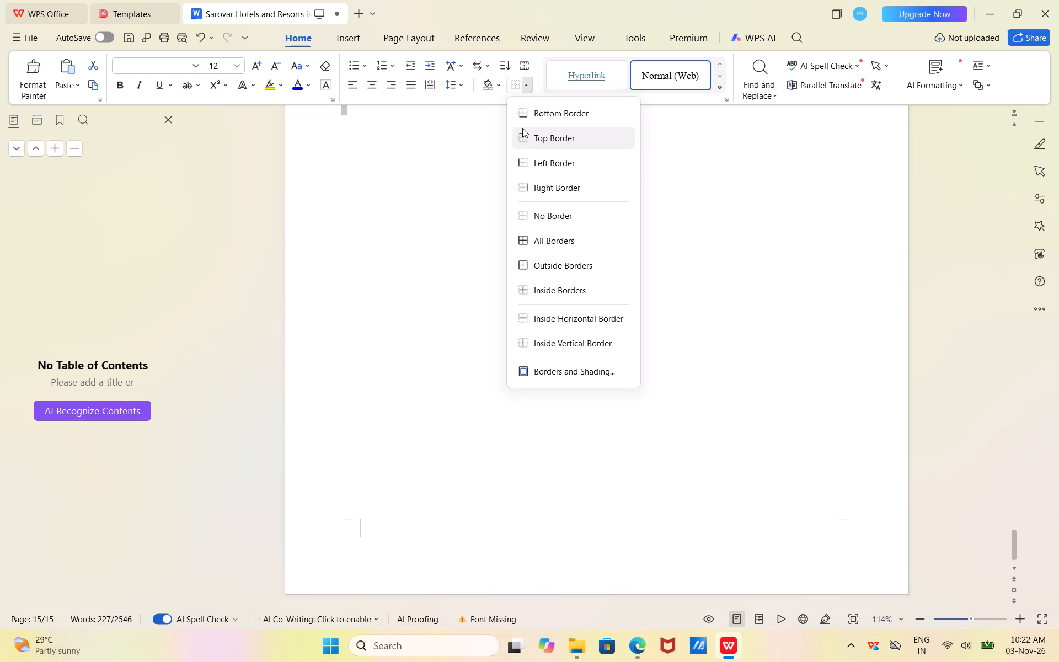
{"action": "left_click", "coordinate": [523, 209]}
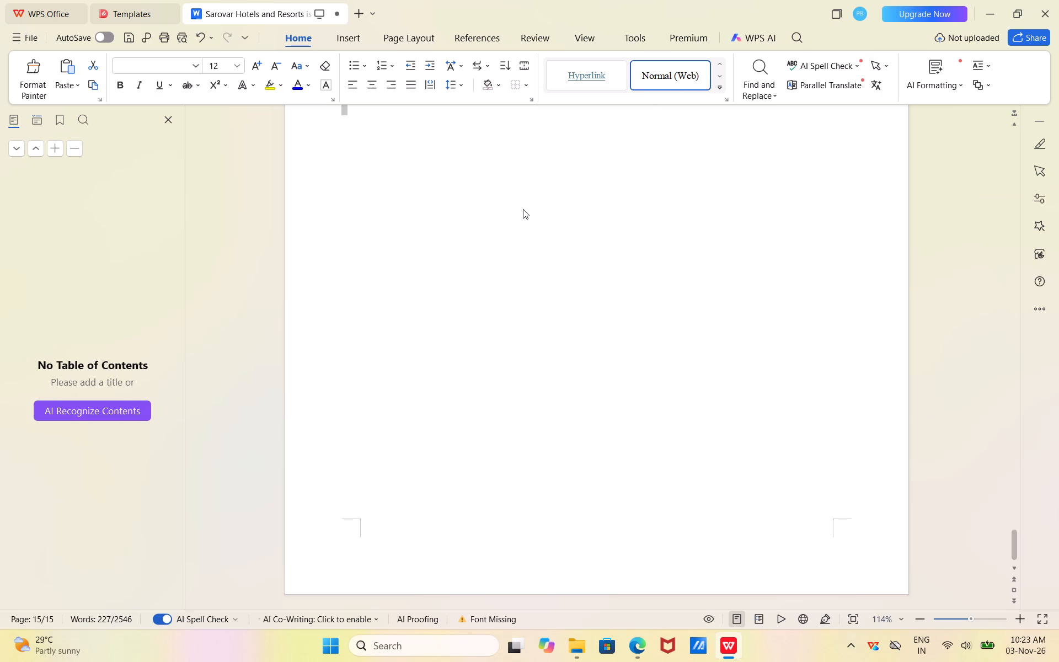
{"action": "scroll", "coordinate": [523, 209], "scroll_direction": "up", "scroll_amount": 5}
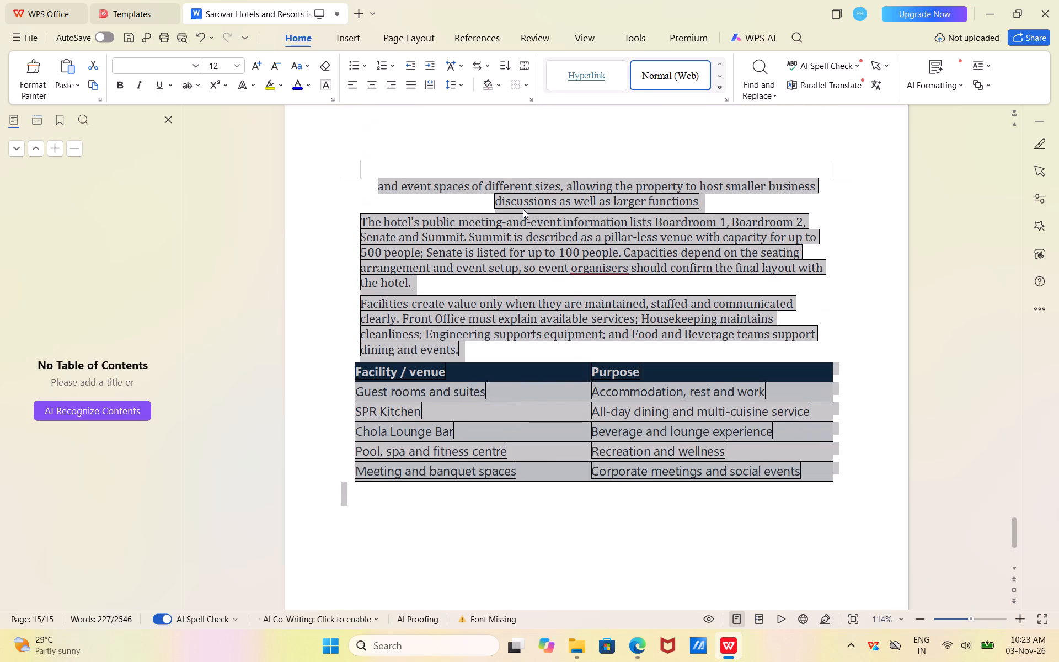
{"action": "scroll", "coordinate": [523, 209], "scroll_direction": "up", "scroll_amount": 3}
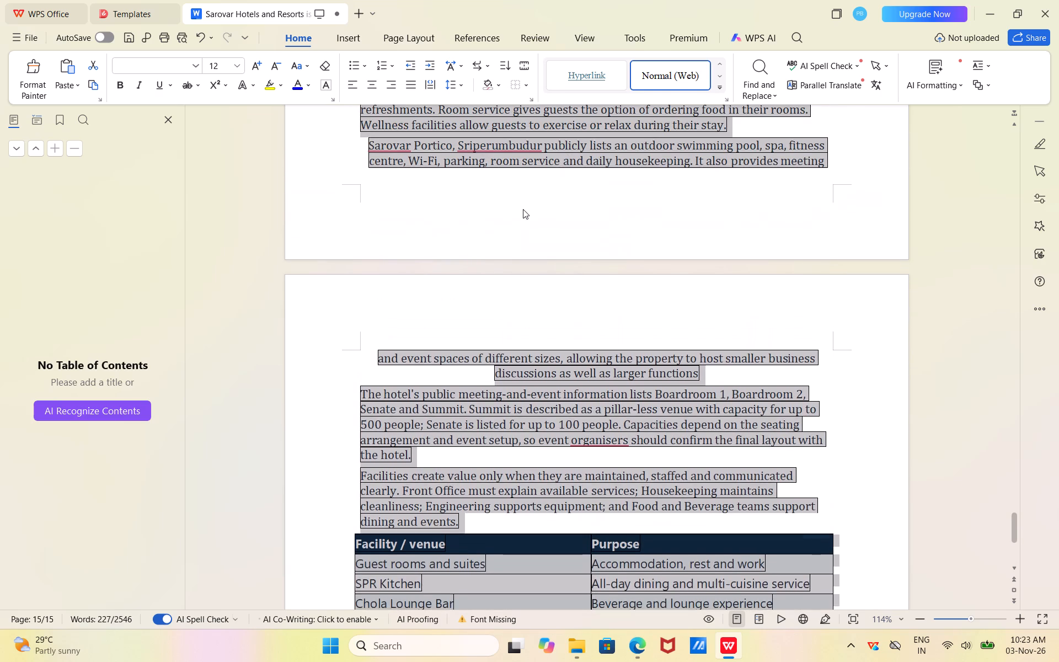
{"action": "left_click", "coordinate": [523, 209]}
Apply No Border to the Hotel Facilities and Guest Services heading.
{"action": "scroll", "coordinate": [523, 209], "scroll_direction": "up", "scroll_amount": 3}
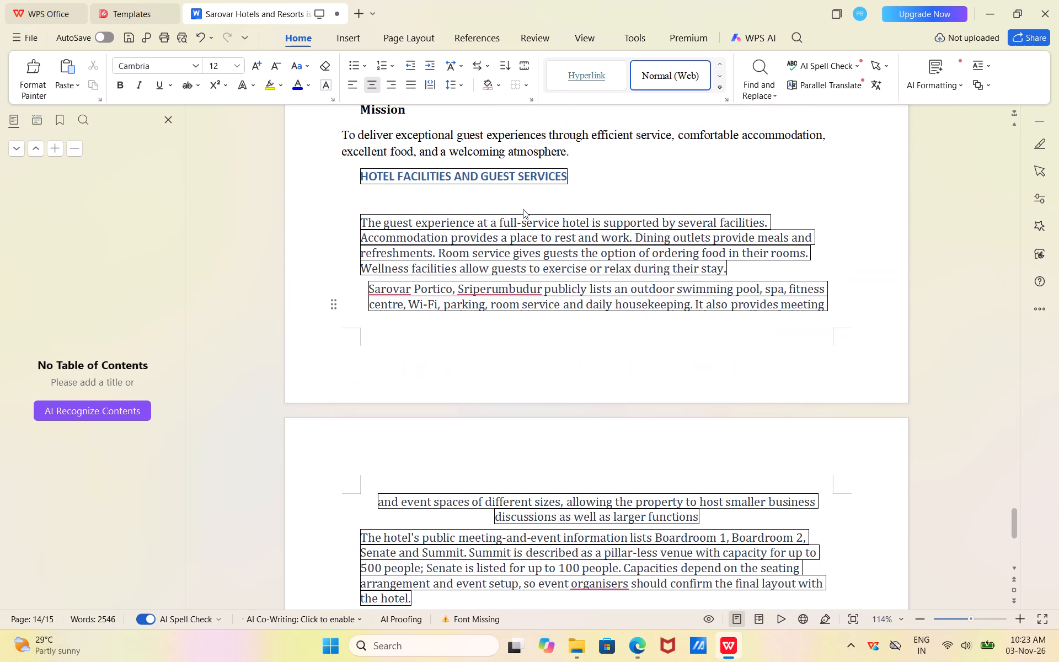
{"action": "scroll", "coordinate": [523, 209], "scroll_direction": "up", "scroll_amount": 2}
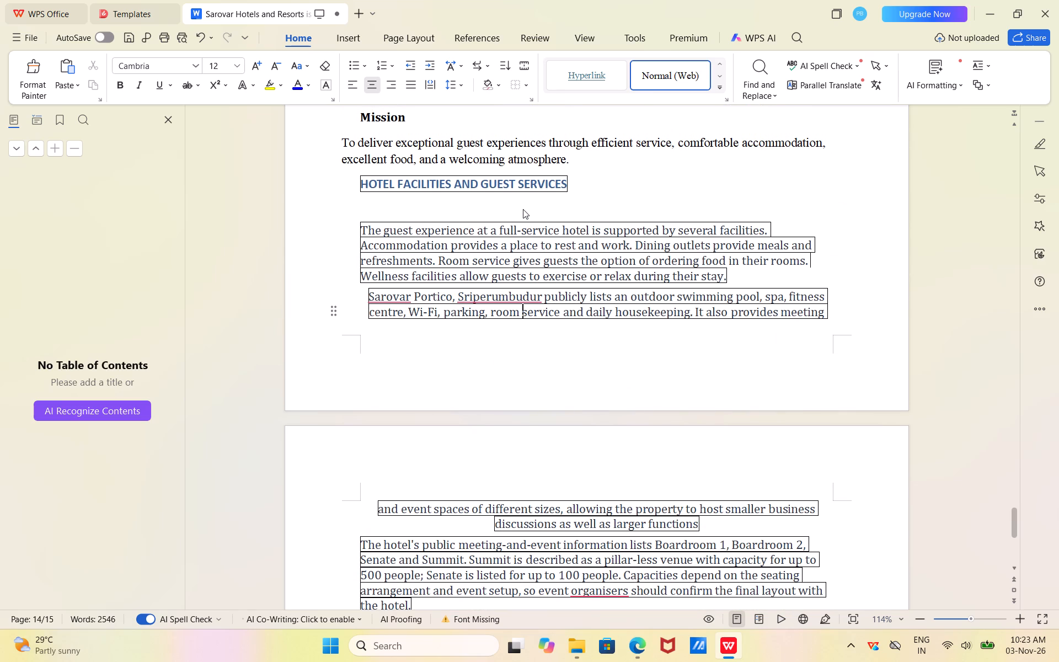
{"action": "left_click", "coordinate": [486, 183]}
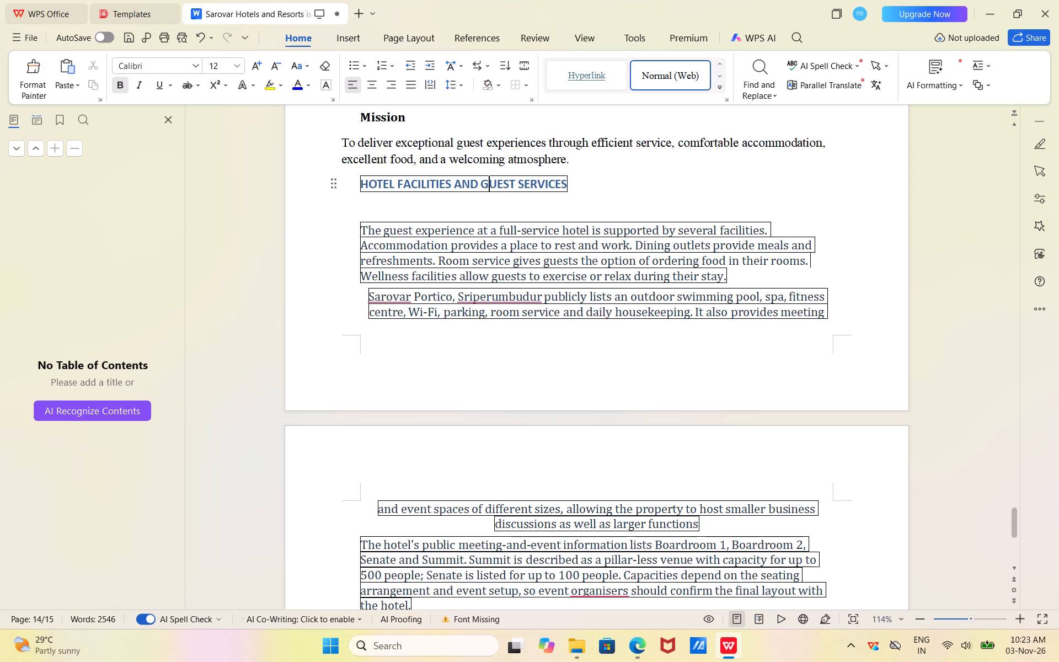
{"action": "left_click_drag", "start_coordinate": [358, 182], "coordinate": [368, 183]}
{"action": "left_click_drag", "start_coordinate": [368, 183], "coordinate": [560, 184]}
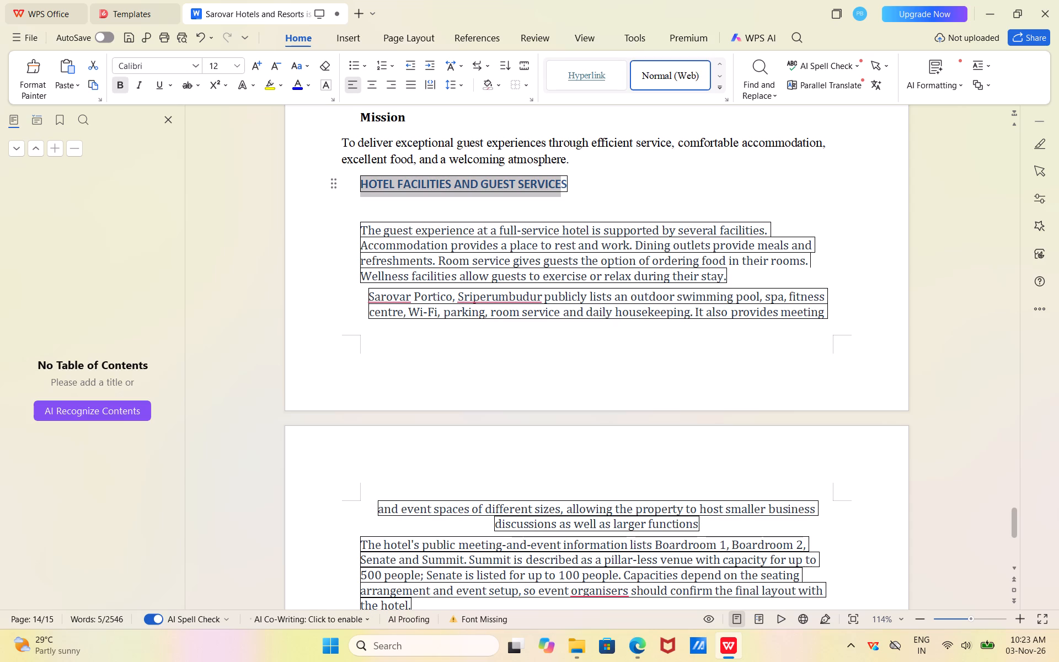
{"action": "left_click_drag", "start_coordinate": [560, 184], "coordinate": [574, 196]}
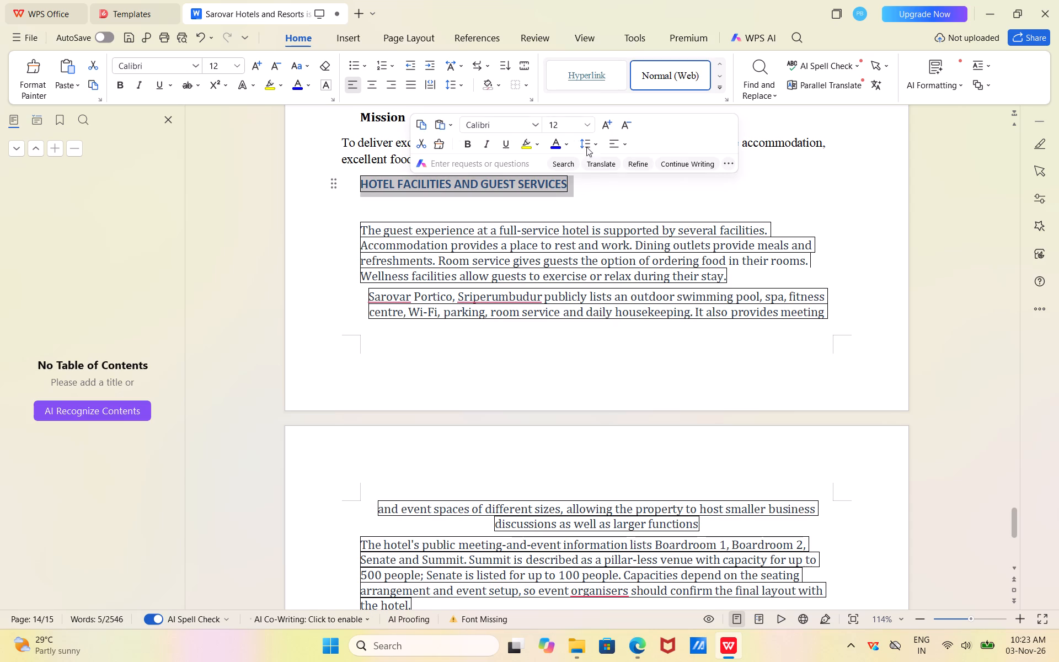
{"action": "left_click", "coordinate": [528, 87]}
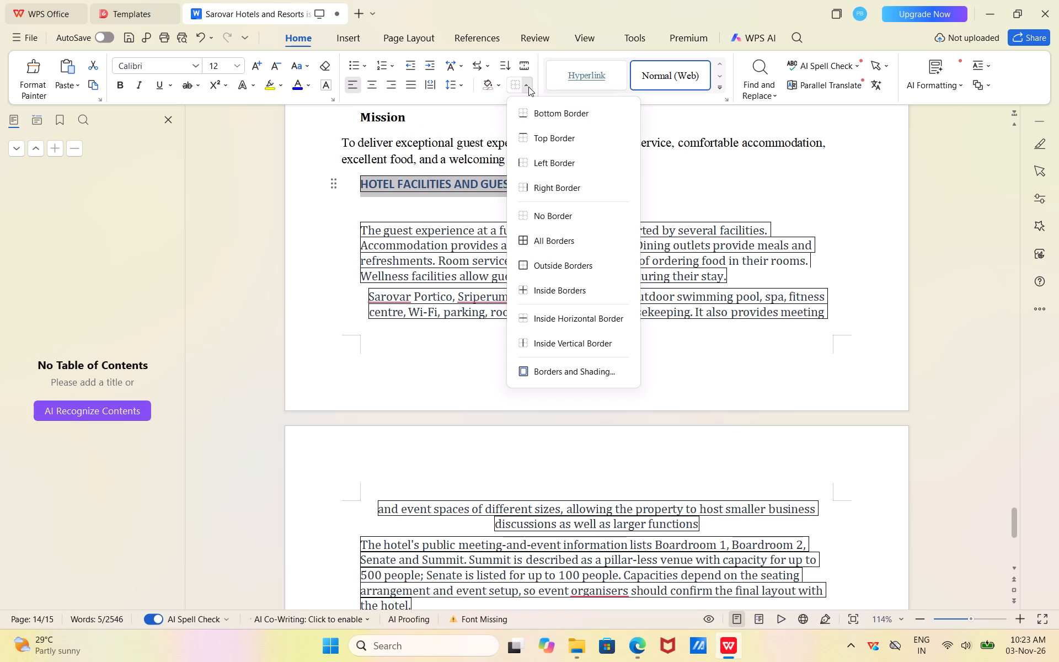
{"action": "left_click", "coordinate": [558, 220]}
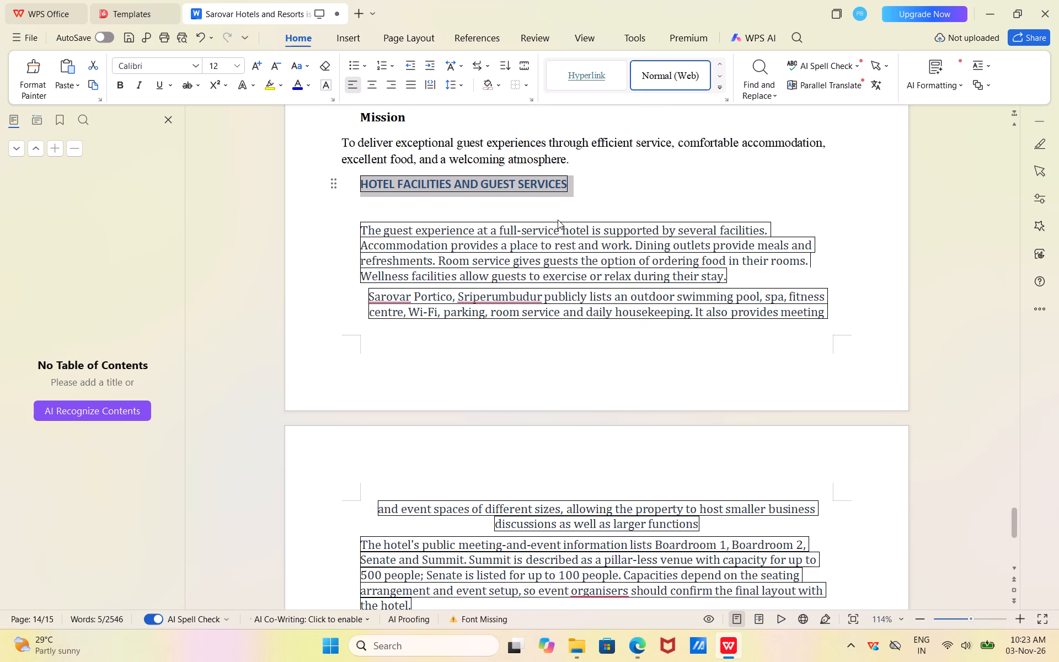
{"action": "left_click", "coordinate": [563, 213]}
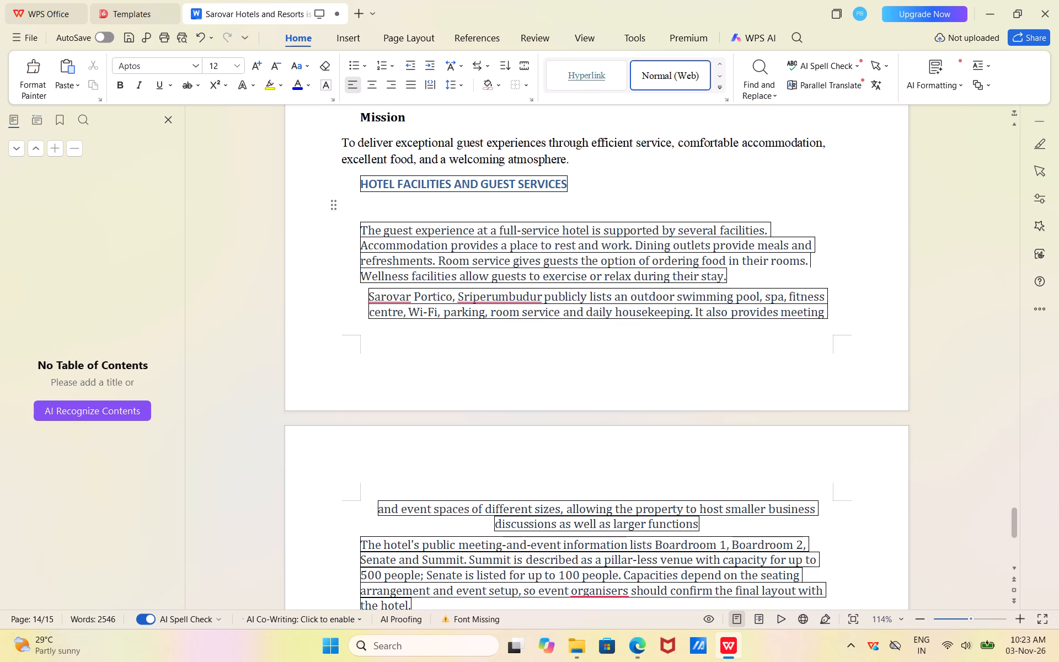
Delete the pasted section from the Hotel Facilities and Guest Services heading down through the table's Facility / venue header row.
{"action": "scroll", "coordinate": [548, 276], "scroll_direction": "down", "scroll_amount": 3}
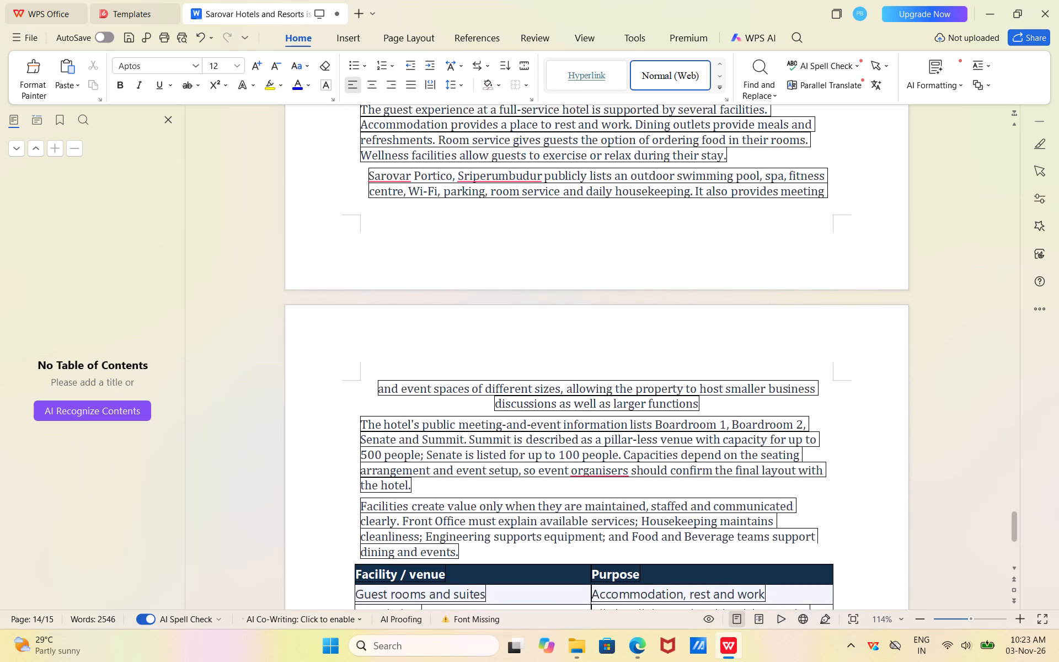
{"action": "scroll", "coordinate": [548, 276], "scroll_direction": "down", "scroll_amount": 2}
{"action": "scroll", "coordinate": [548, 276], "scroll_direction": "up", "scroll_amount": 1}
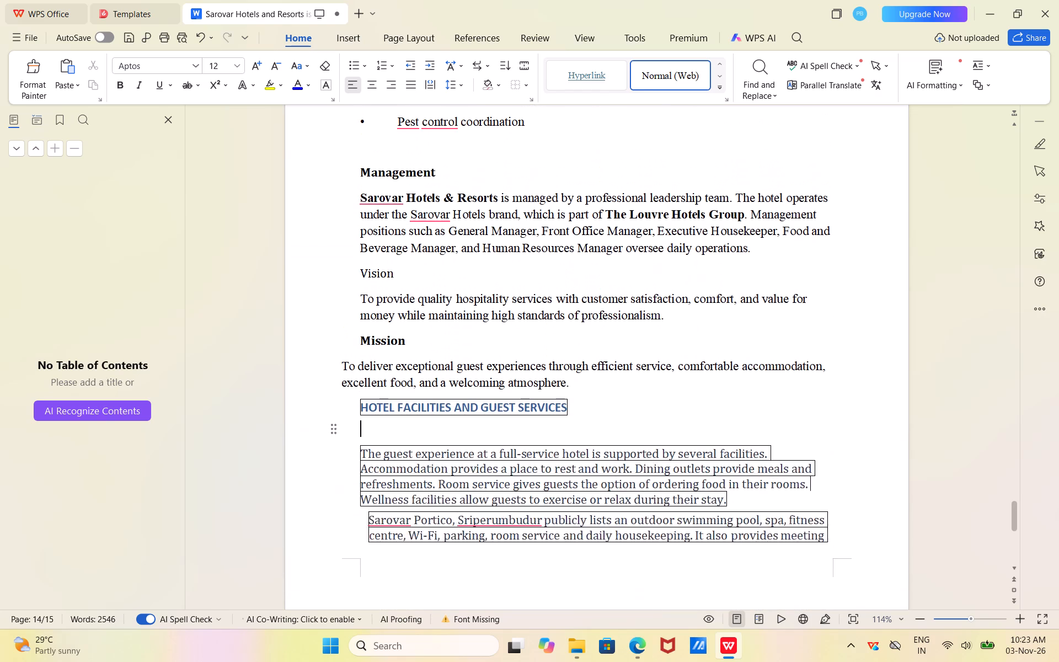
{"action": "scroll", "coordinate": [548, 276], "scroll_direction": "up", "scroll_amount": 1}
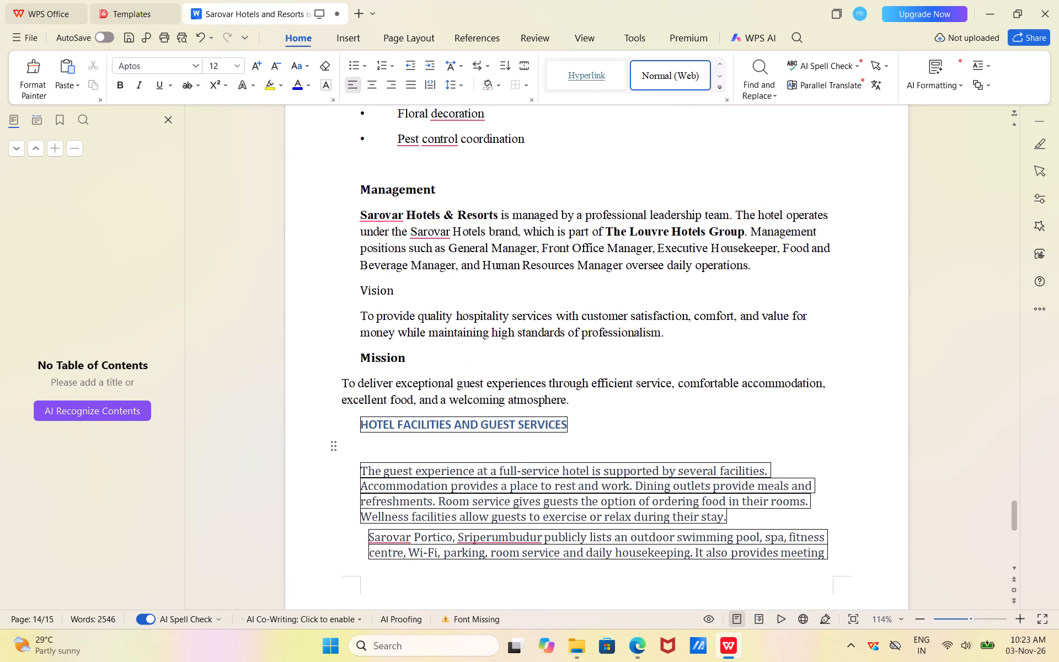
{"action": "left_click", "coordinate": [360, 413]}
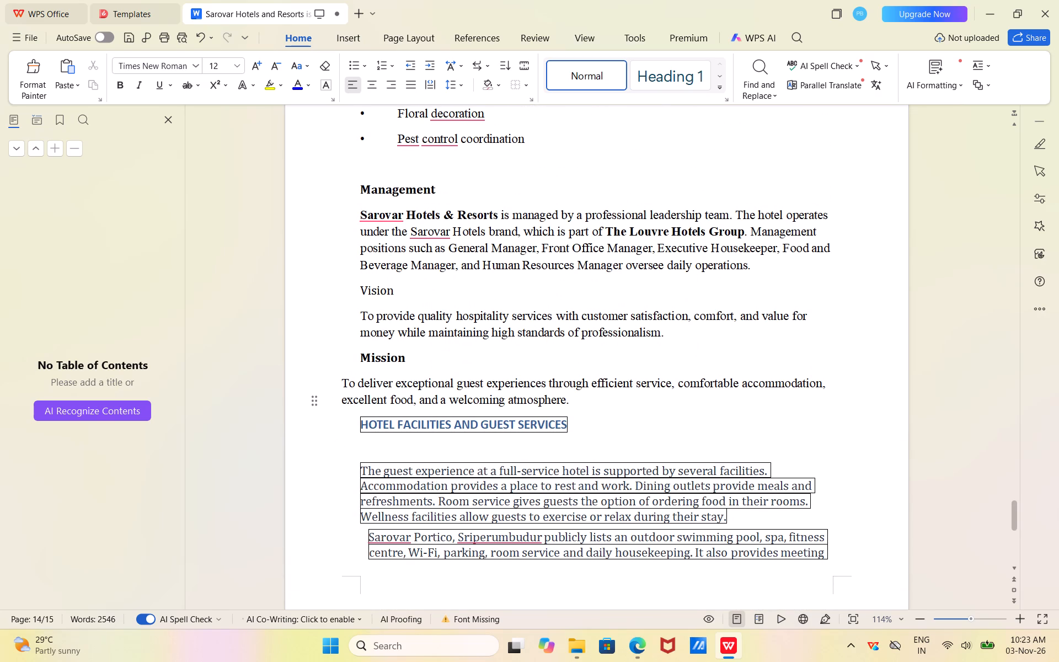
{"action": "left_click", "coordinate": [355, 425]}
{"action": "left_click_drag", "start_coordinate": [355, 425], "coordinate": [362, 661]}
{"action": "key", "text": "BackSpace"}
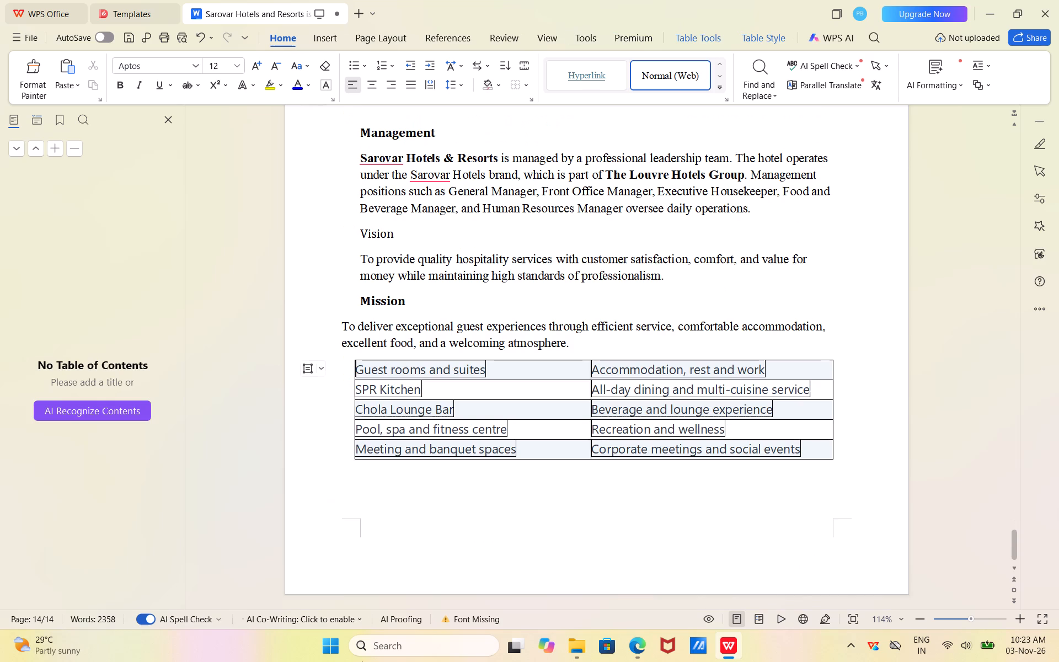
{"action": "left_click_drag", "start_coordinate": [362, 661], "coordinate": [513, 661]}
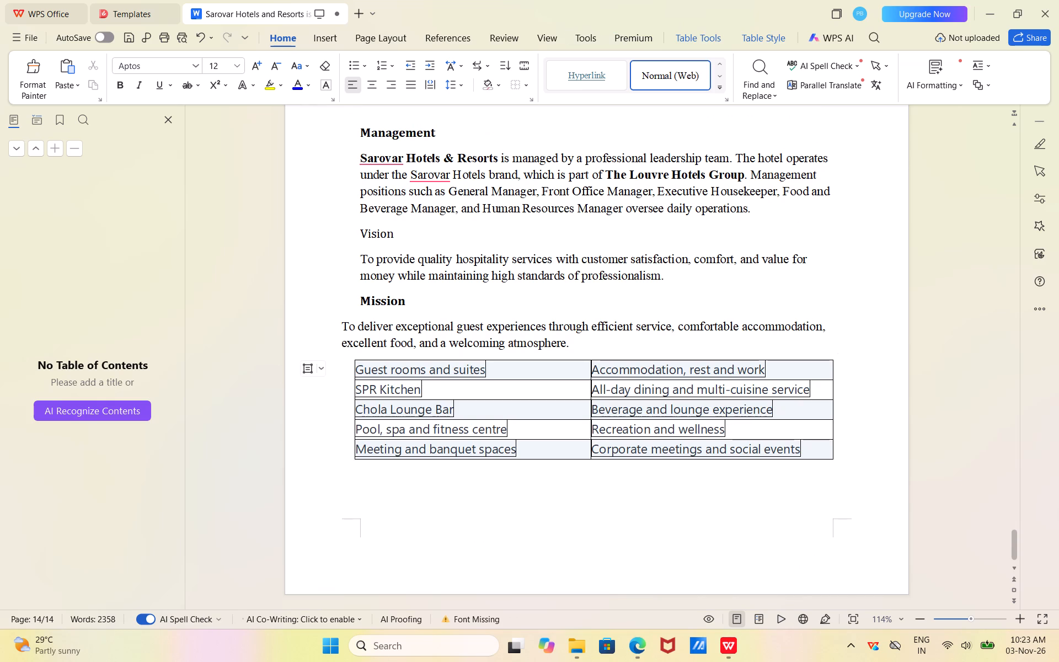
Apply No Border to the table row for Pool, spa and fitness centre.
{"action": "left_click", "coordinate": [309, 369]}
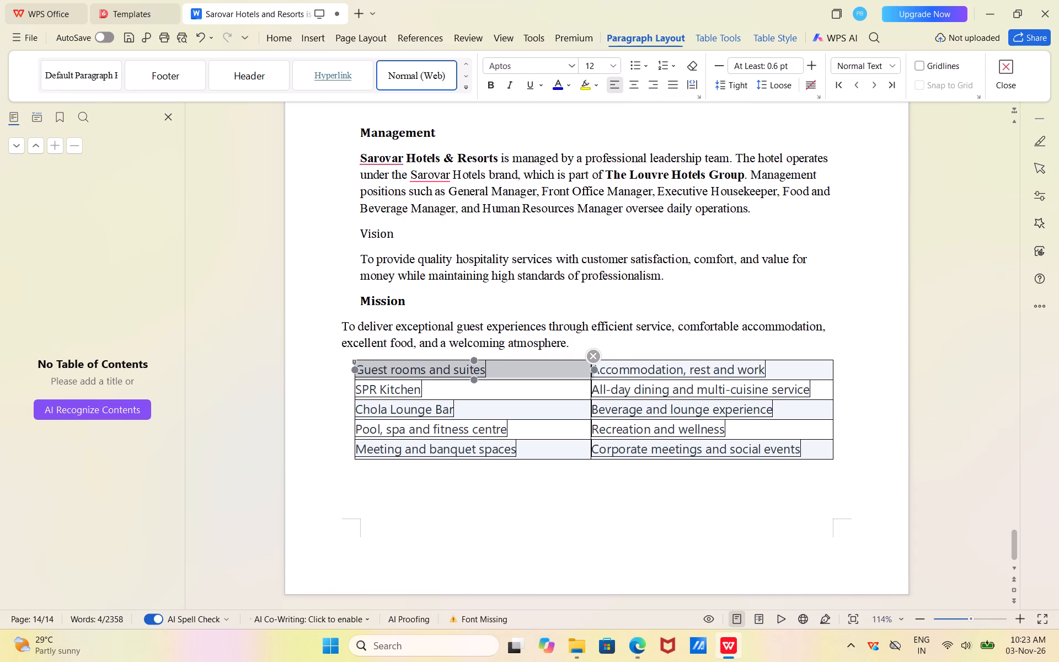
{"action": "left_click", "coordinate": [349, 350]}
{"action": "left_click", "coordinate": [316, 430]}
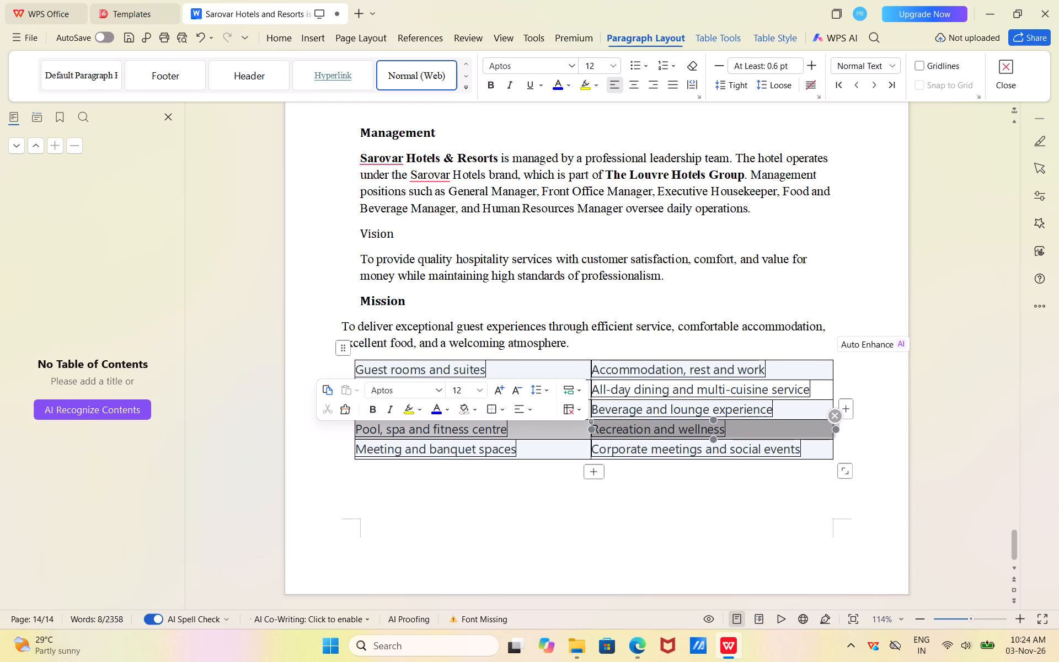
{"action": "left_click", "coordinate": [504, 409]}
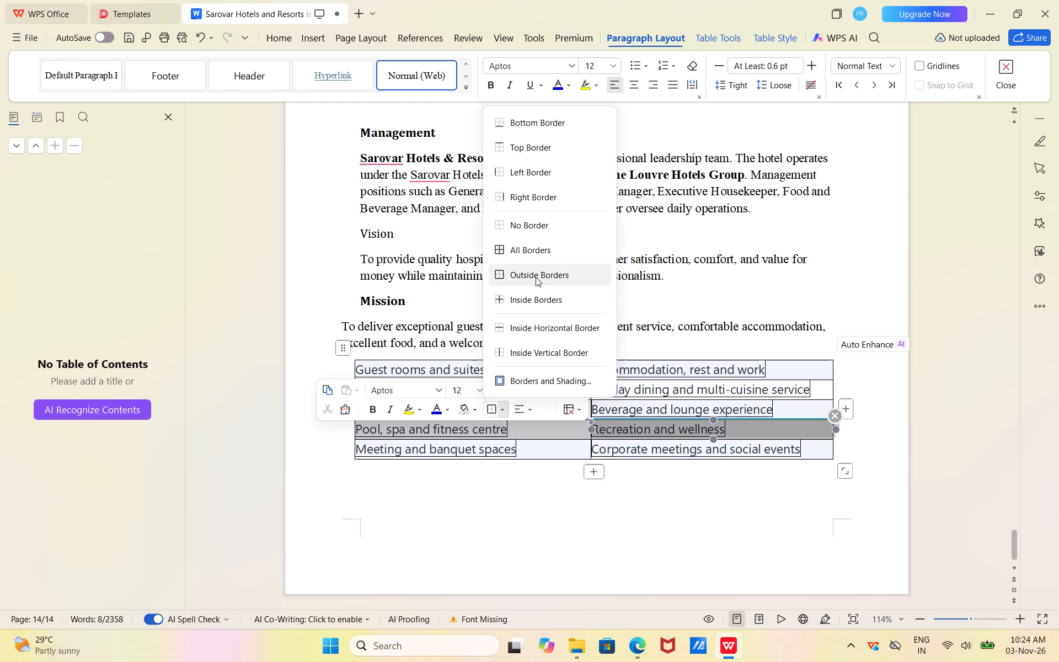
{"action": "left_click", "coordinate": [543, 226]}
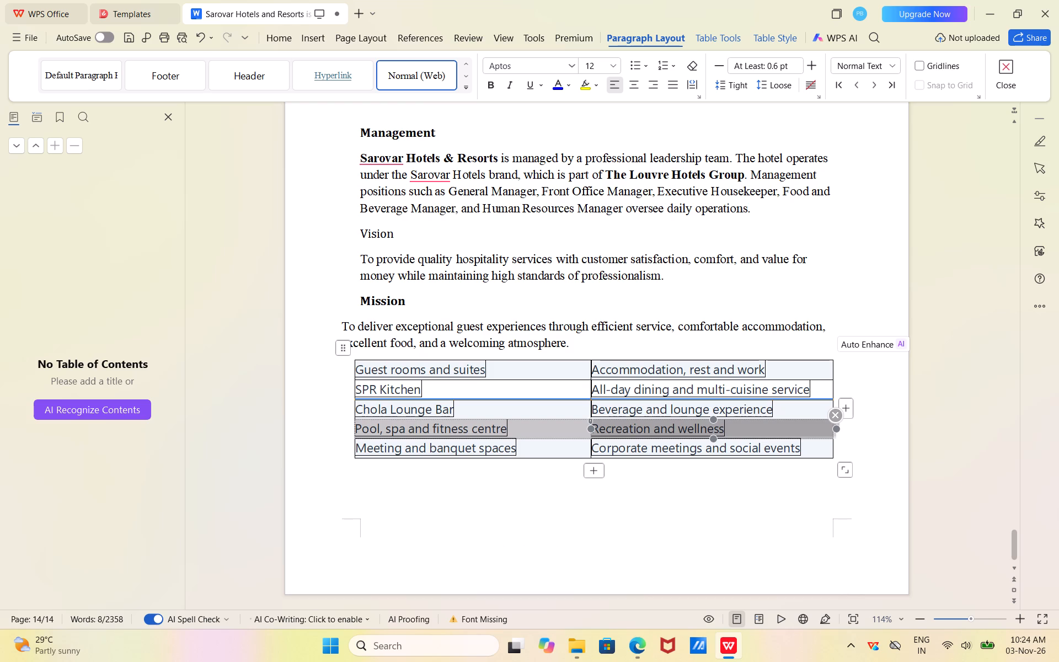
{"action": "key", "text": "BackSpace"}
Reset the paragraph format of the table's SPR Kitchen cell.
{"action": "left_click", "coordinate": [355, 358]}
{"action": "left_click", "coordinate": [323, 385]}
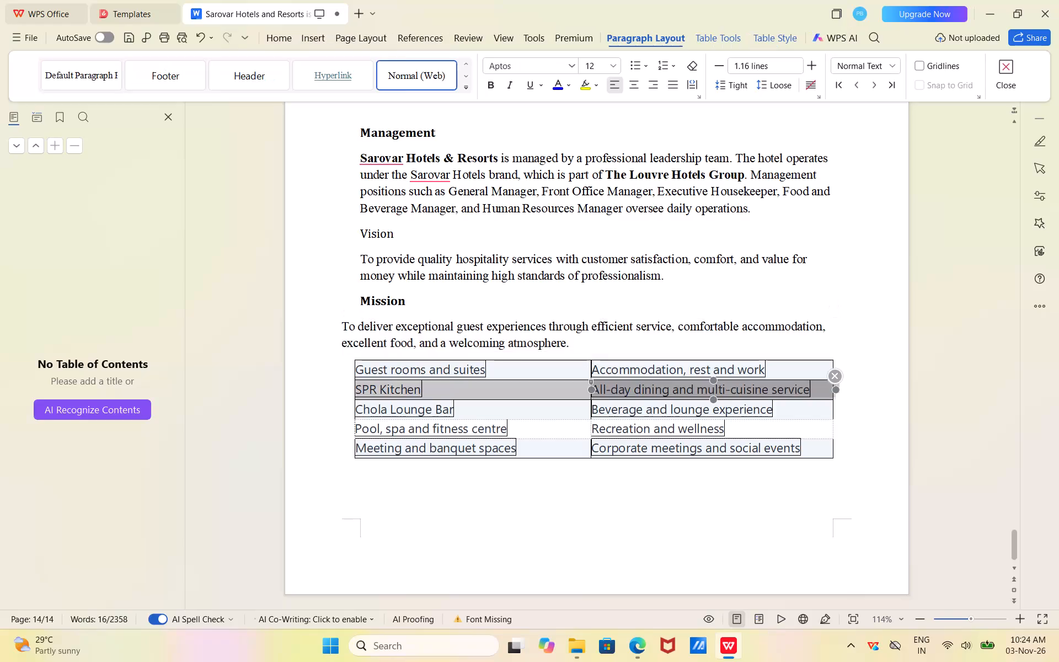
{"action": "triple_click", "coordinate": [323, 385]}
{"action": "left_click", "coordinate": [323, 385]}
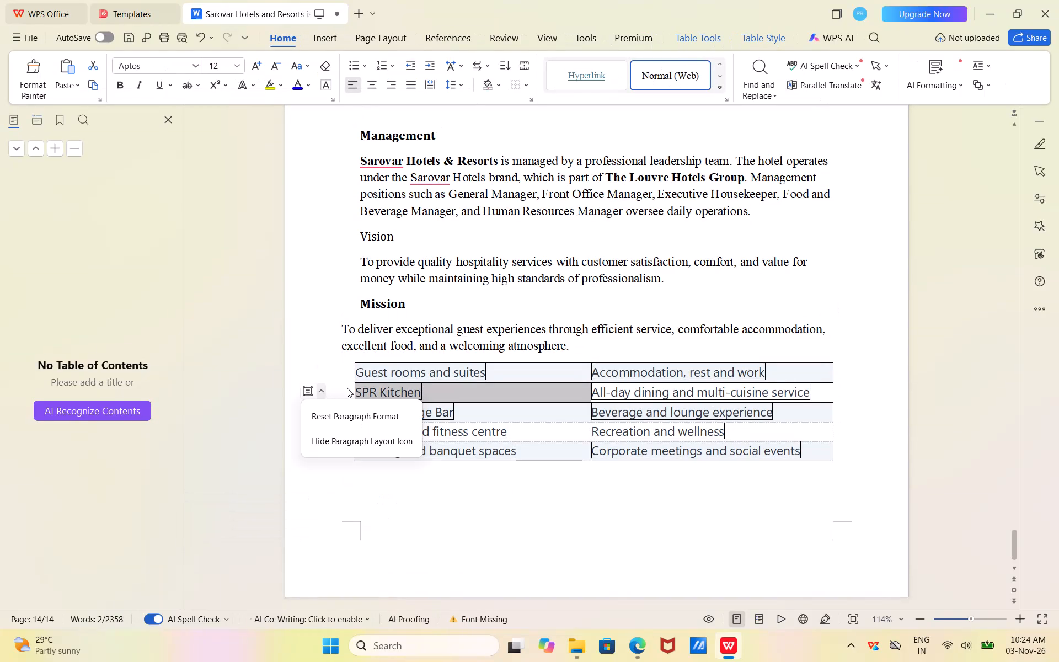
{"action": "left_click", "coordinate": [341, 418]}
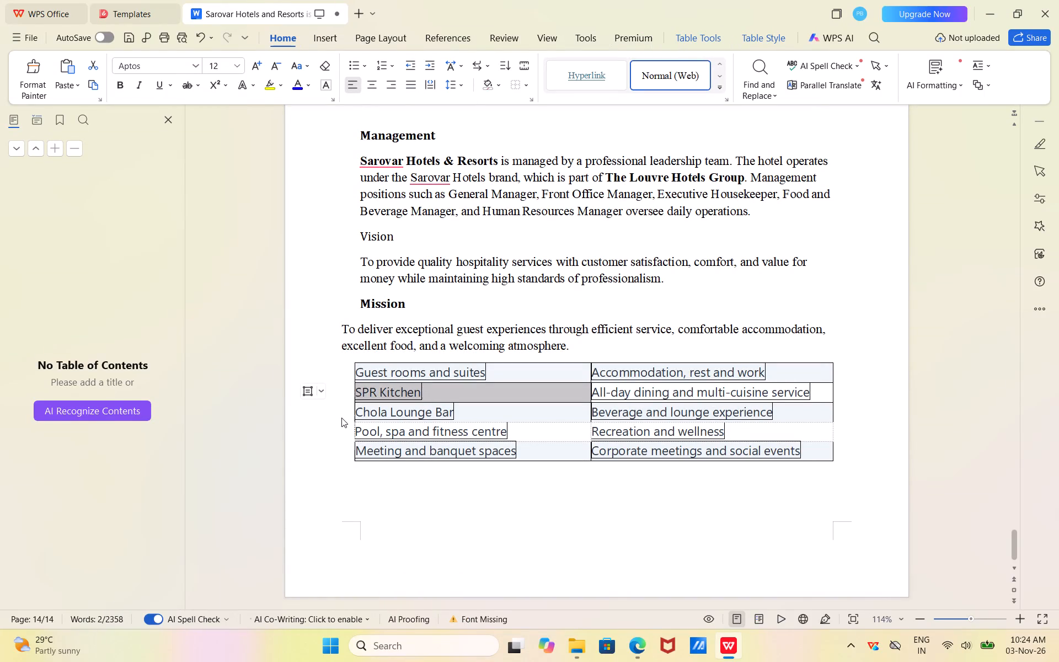
Hide the paragraph layout icon.
{"action": "left_click", "coordinate": [322, 393]}
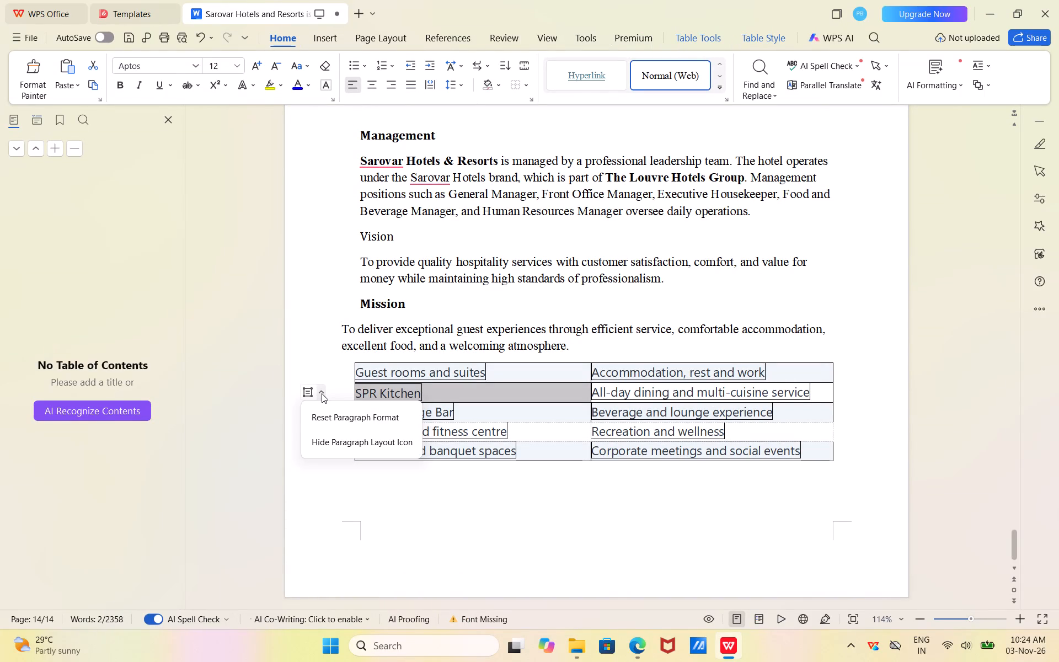
{"action": "left_click", "coordinate": [328, 441]}
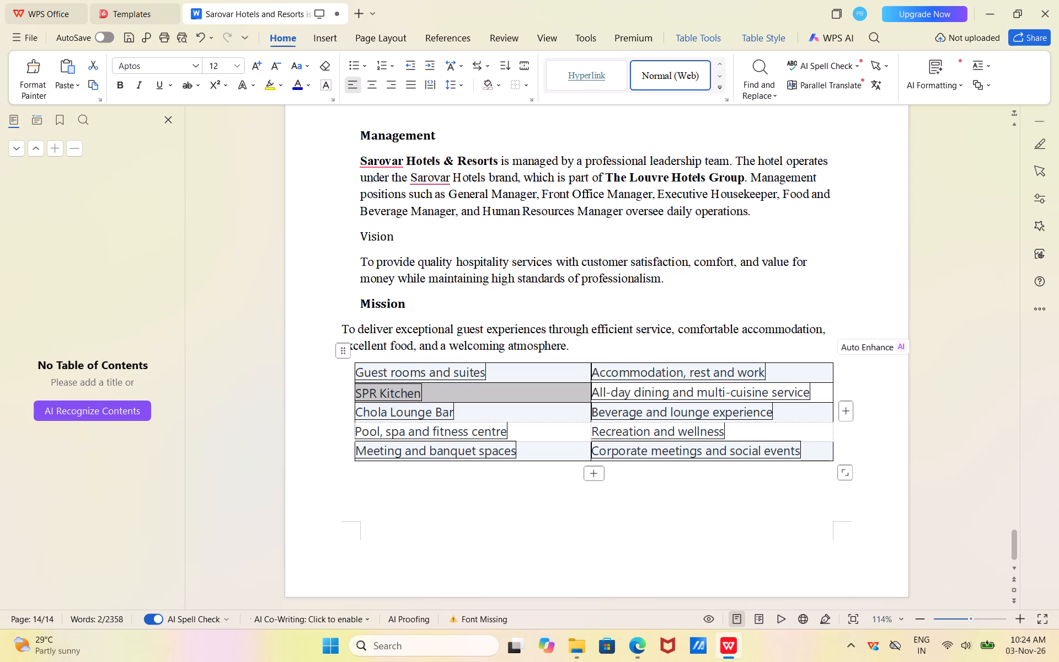
Delete the leftover facility and purpose table below the Mission paragraph, from Guest rooms and suites through Meeting and banquet spaces.
{"action": "left_click_drag", "start_coordinate": [354, 362], "coordinate": [477, 445]}
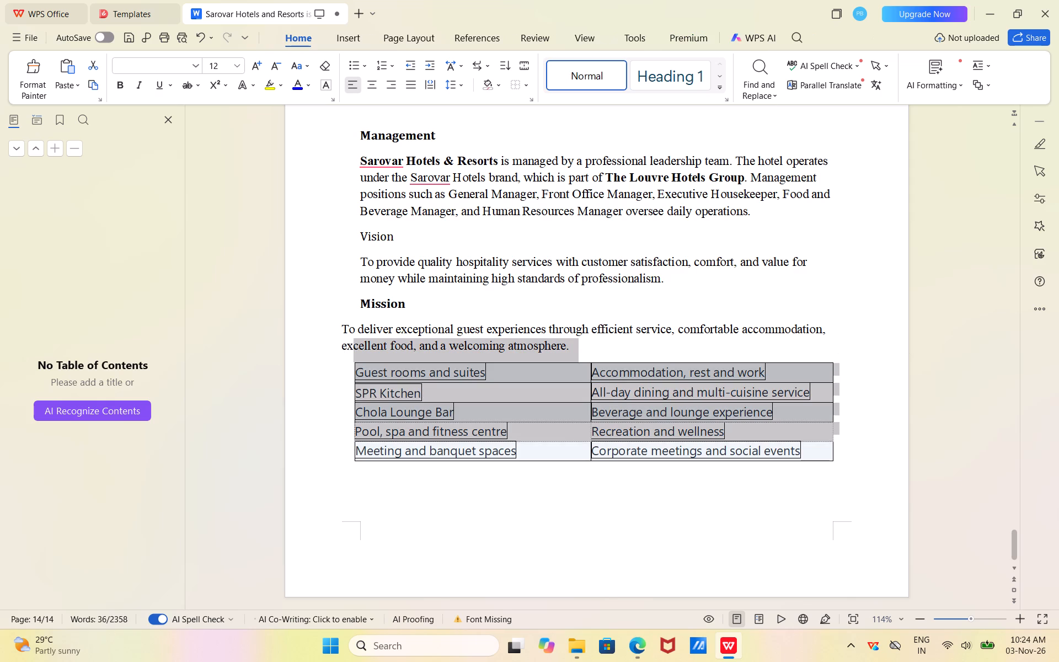
{"action": "left_click_drag", "start_coordinate": [477, 445], "coordinate": [527, 464]}
{"action": "left_click", "coordinate": [527, 464]}
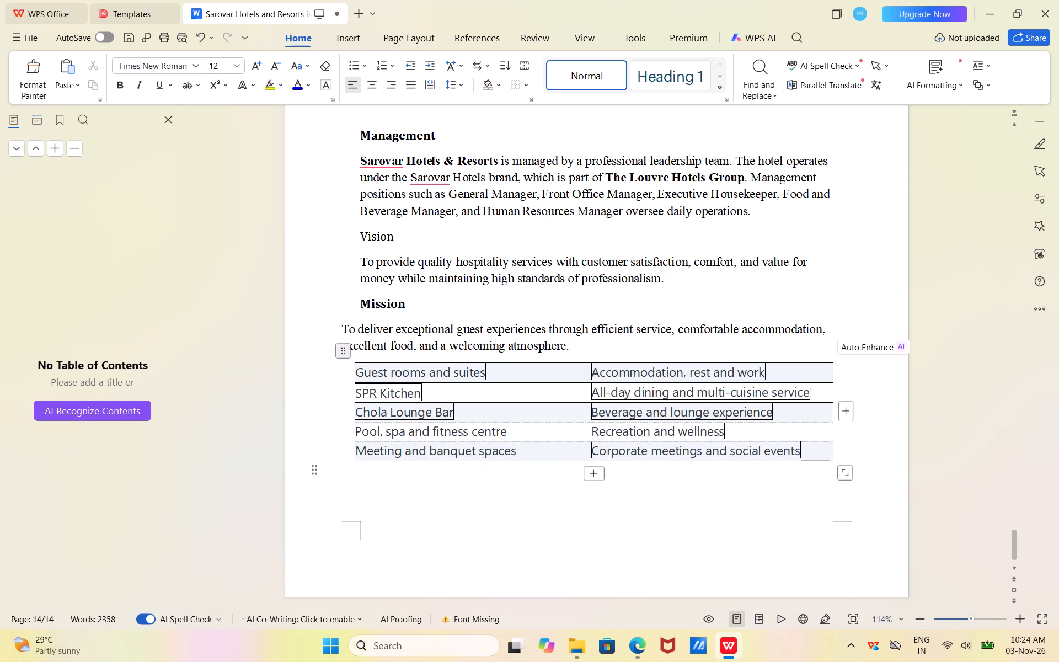
{"action": "left_click", "coordinate": [361, 375]}
{"action": "left_click_drag", "start_coordinate": [361, 375], "coordinate": [447, 458]}
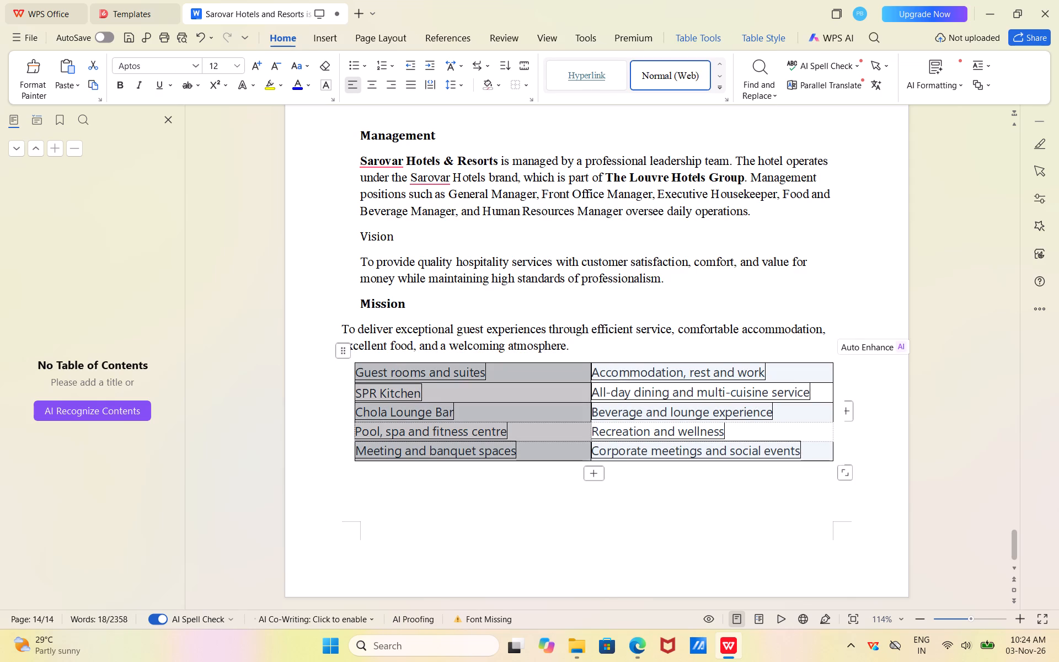
{"action": "left_click_drag", "start_coordinate": [447, 458], "coordinate": [527, 463]}
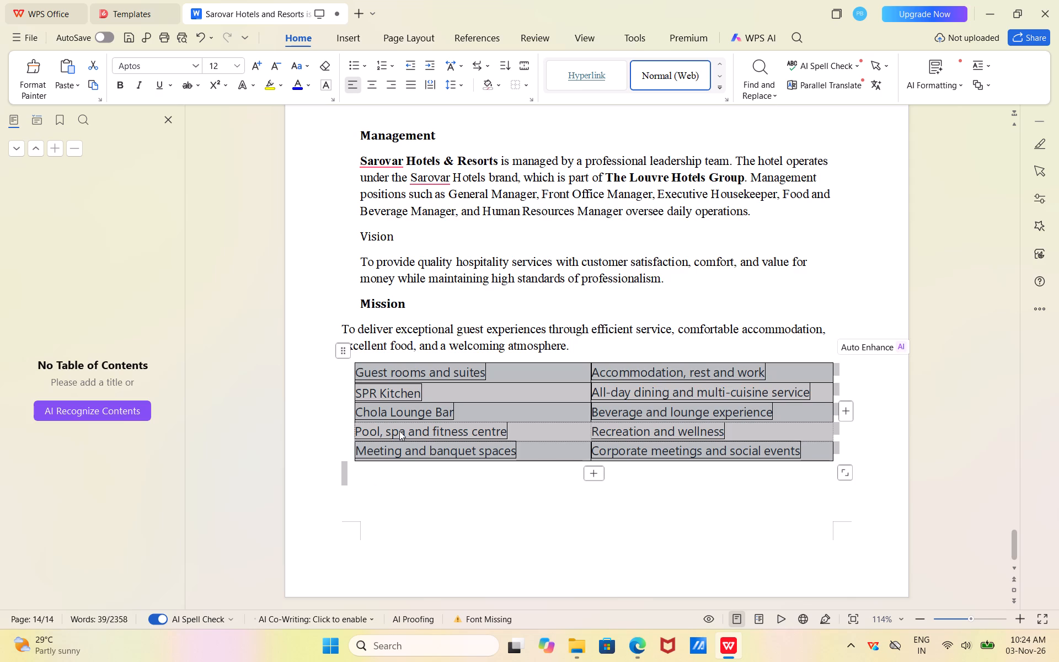
{"action": "key", "text": "BackSpace"}
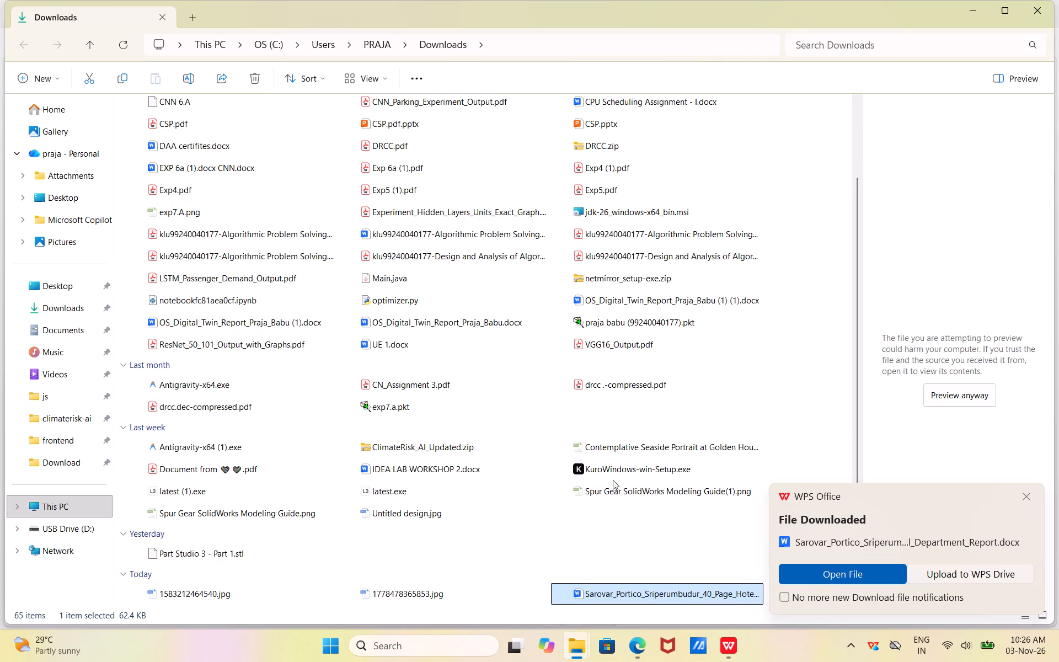
{"action": "scroll", "coordinate": [587, 426], "scroll_direction": "up", "scroll_amount": 1}
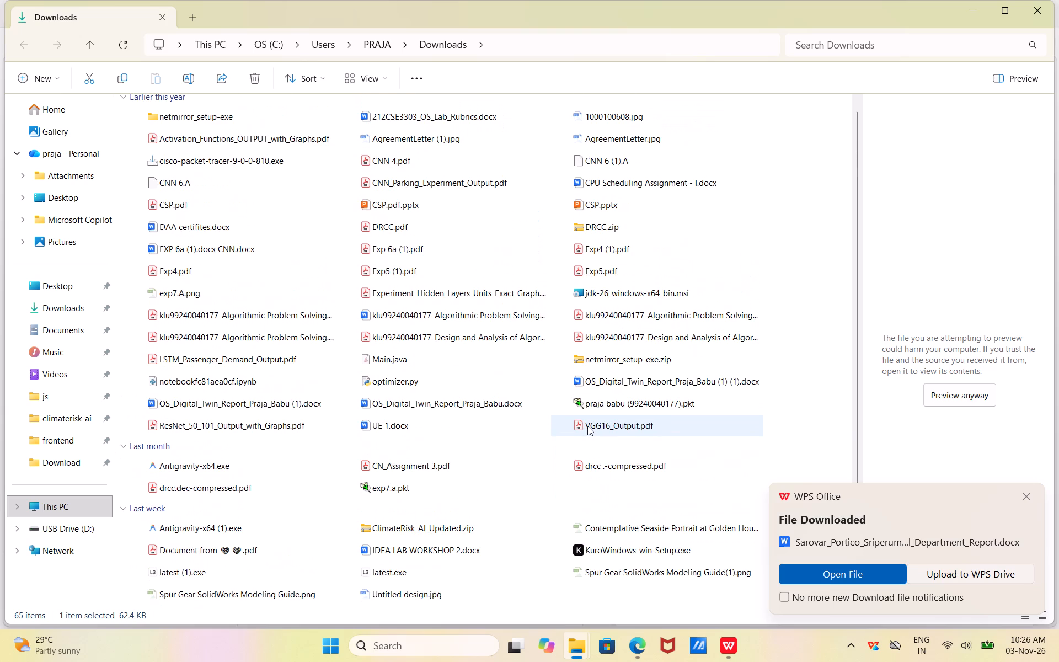
{"action": "scroll", "coordinate": [587, 426], "scroll_direction": "down", "scroll_amount": 3}
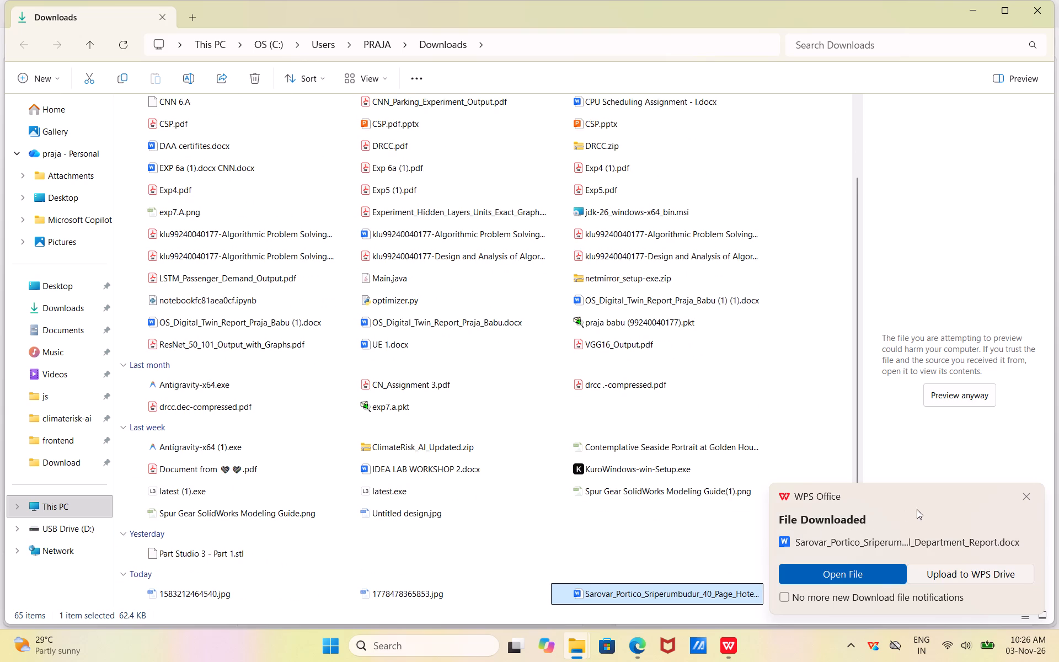
{"action": "left_click", "coordinate": [1026, 497]}
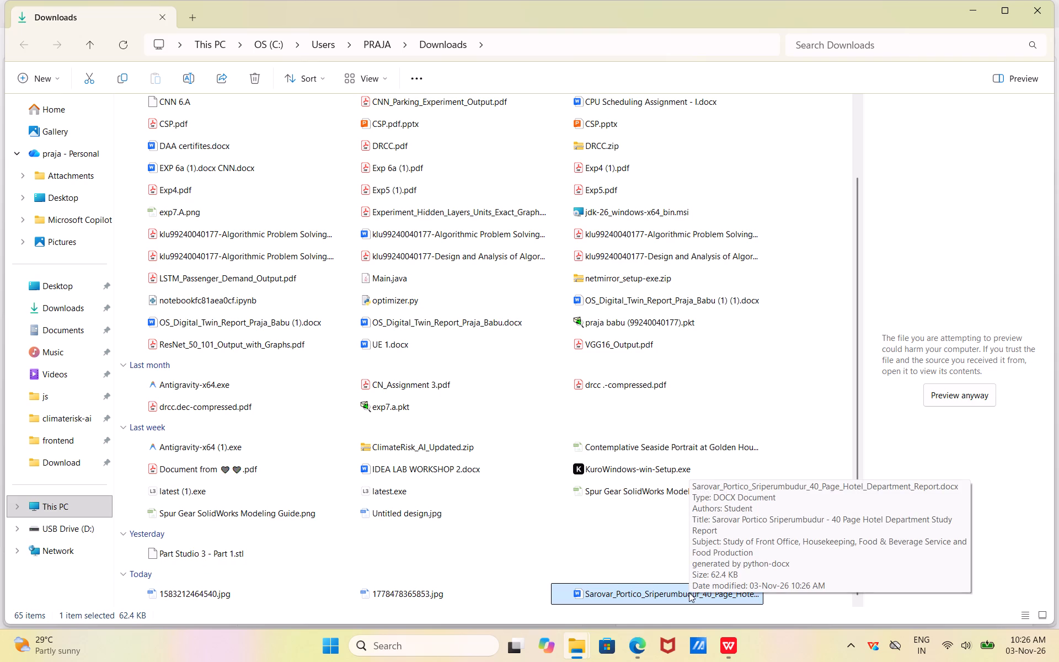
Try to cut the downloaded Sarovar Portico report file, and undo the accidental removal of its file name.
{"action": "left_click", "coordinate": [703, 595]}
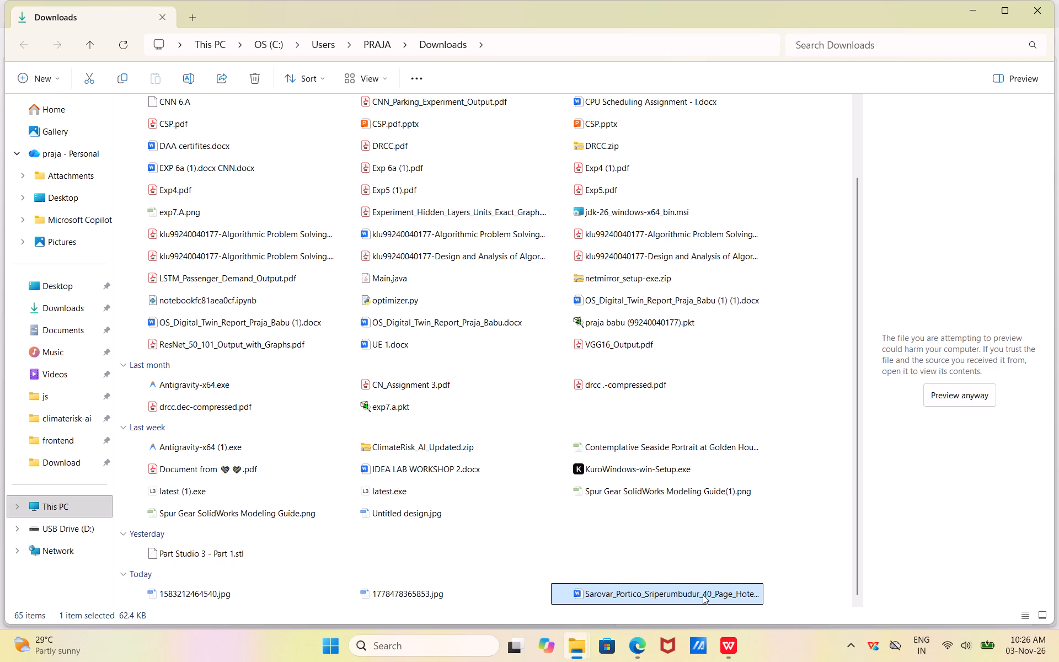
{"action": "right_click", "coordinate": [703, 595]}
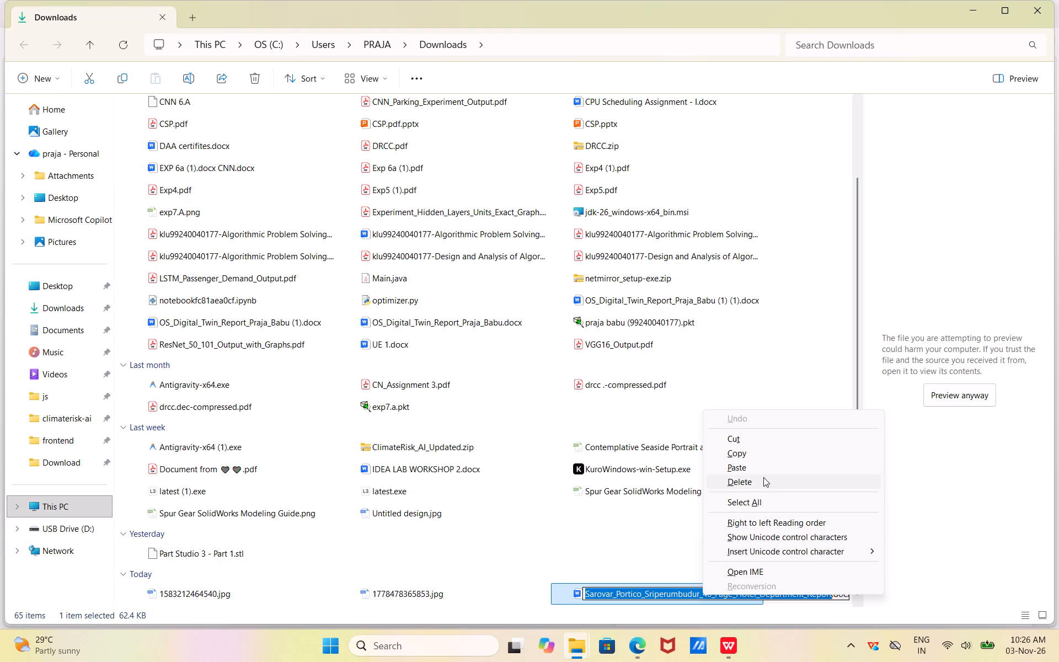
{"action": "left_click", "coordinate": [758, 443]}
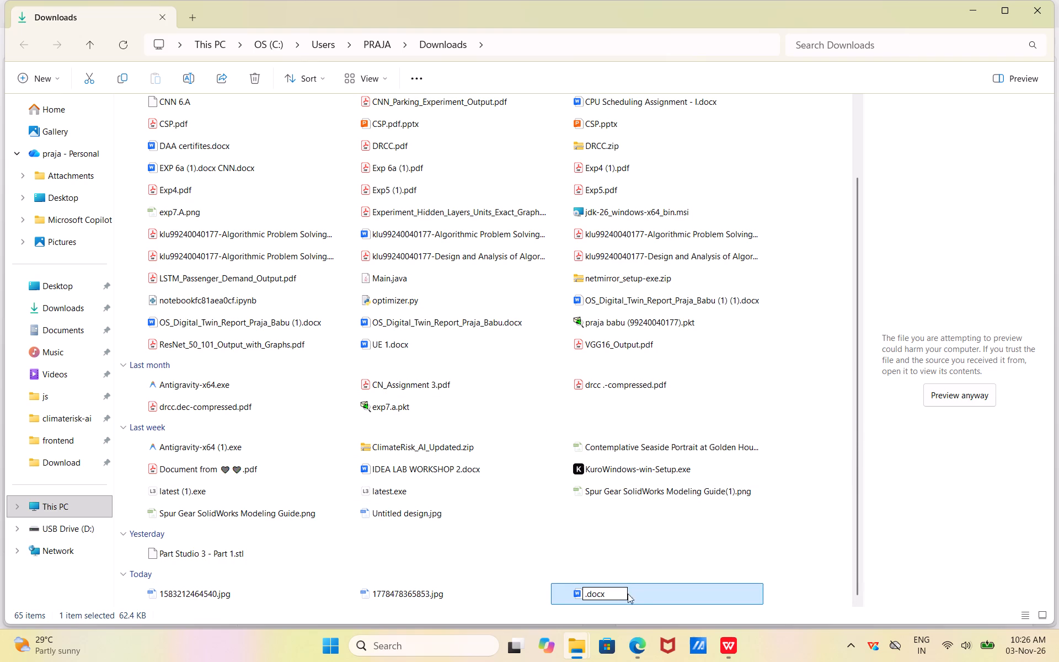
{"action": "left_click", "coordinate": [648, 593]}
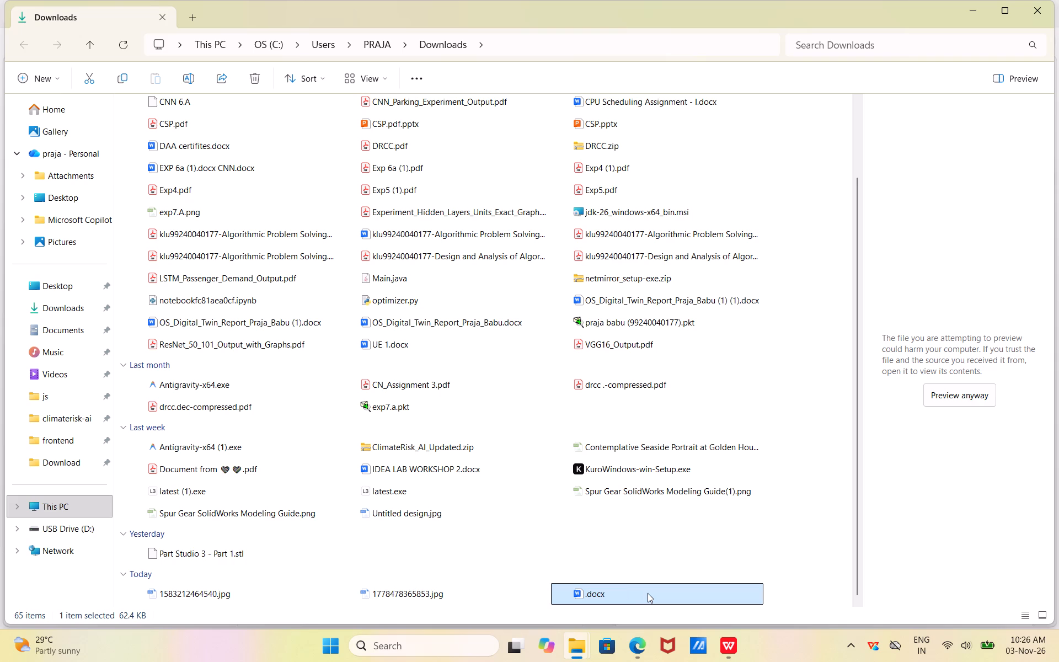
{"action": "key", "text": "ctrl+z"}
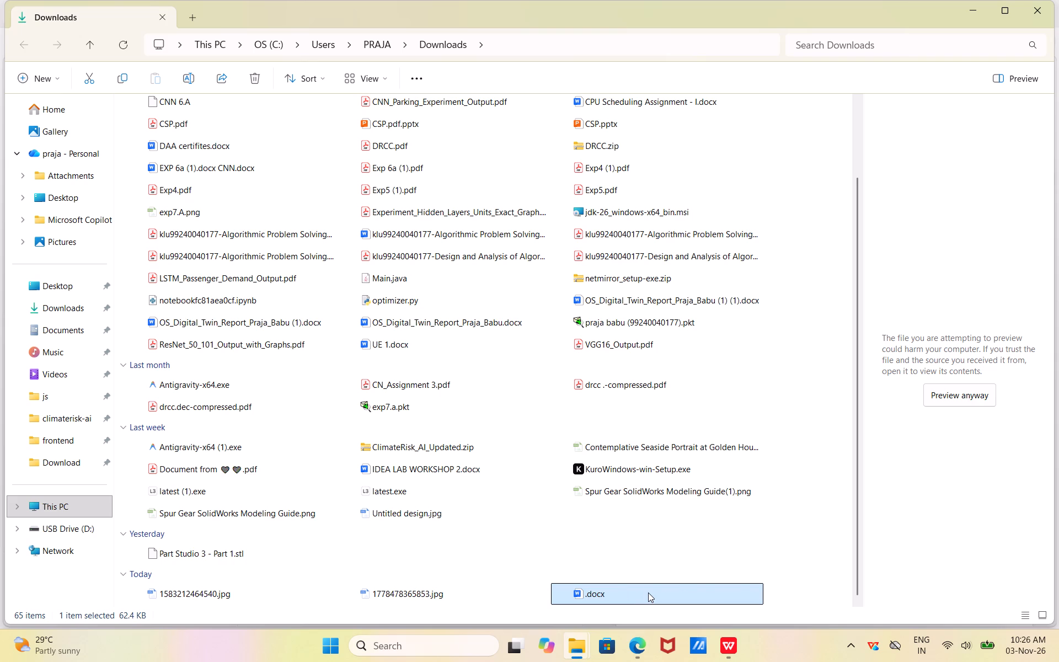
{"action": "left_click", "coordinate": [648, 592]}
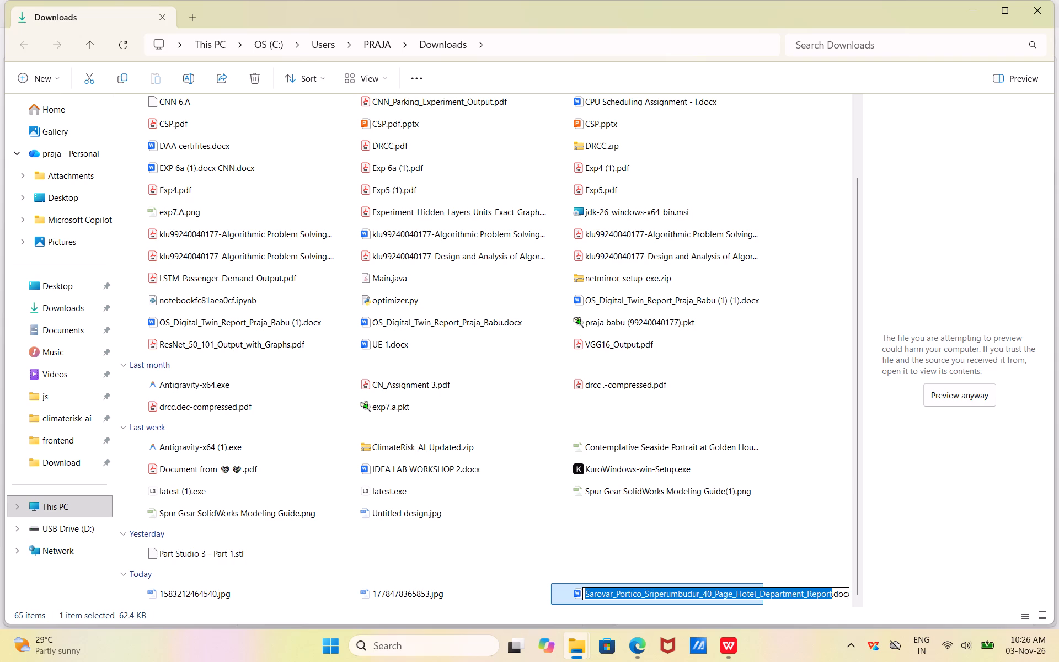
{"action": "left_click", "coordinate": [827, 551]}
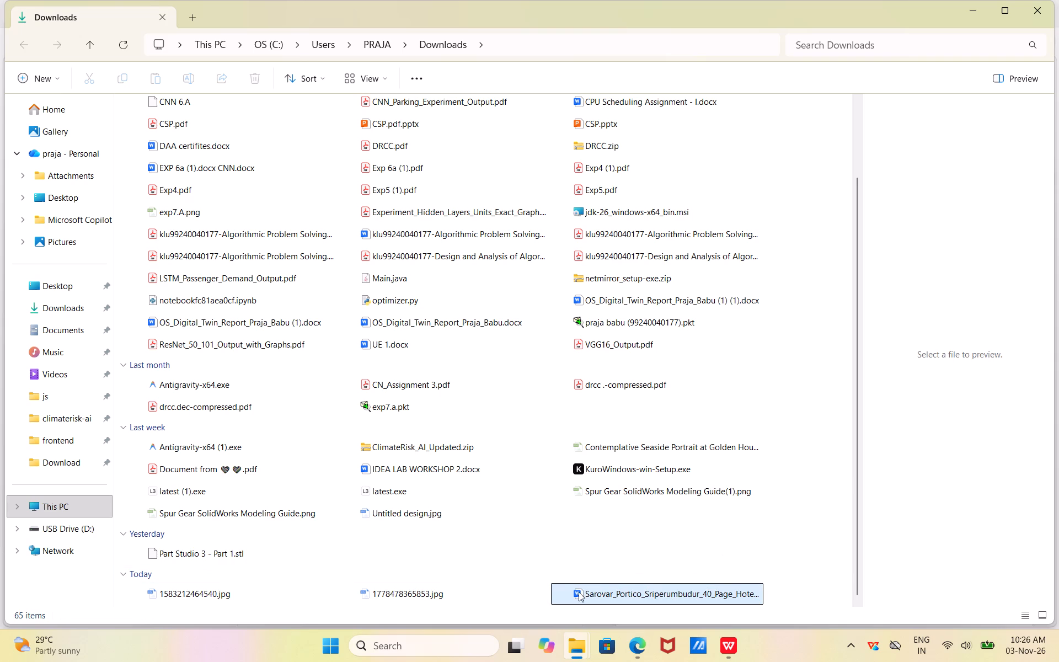
Move the downloaded Sarovar Portico report DOCX from Downloads to the T3x 5G phone's internal storage, in My Documents > vivo DocMaster.
{"action": "left_click", "coordinate": [558, 594]}
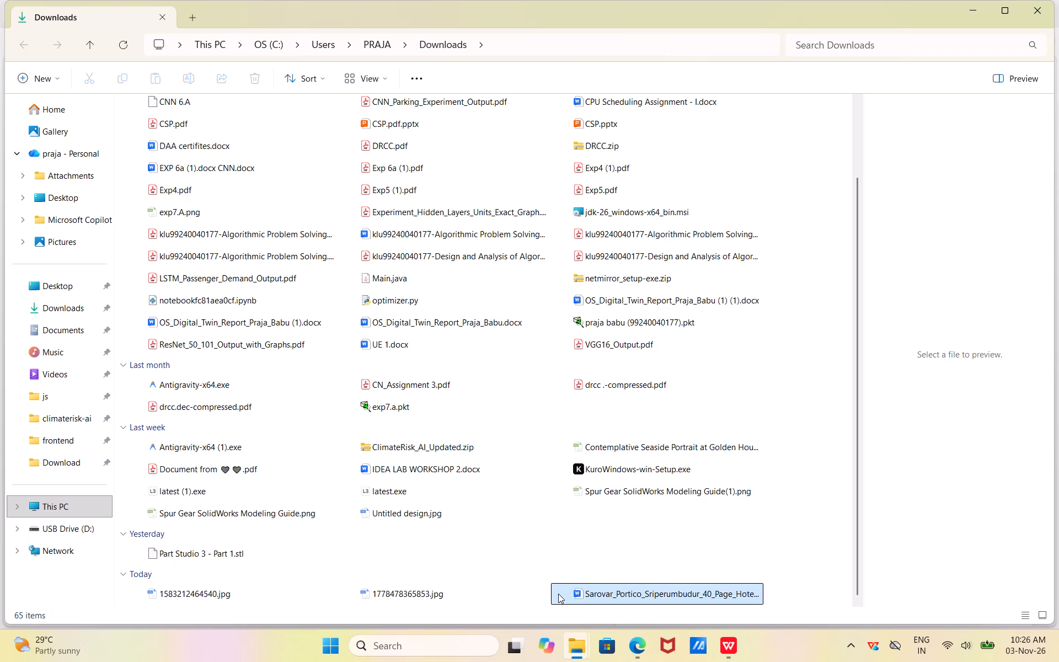
{"action": "right_click", "coordinate": [558, 594]}
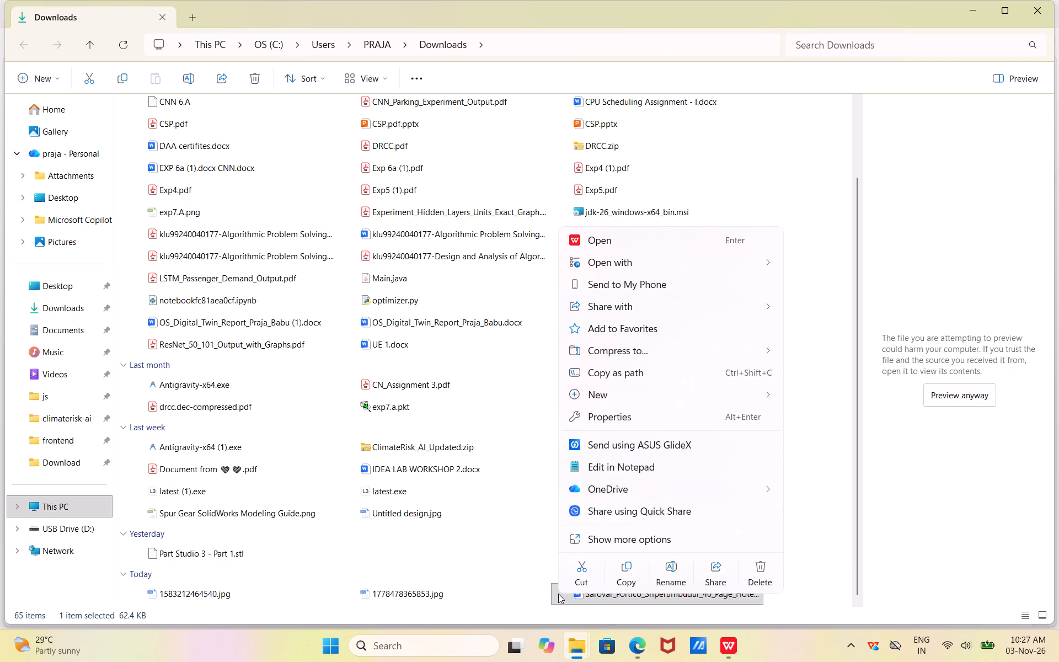
{"action": "left_click", "coordinate": [577, 572]}
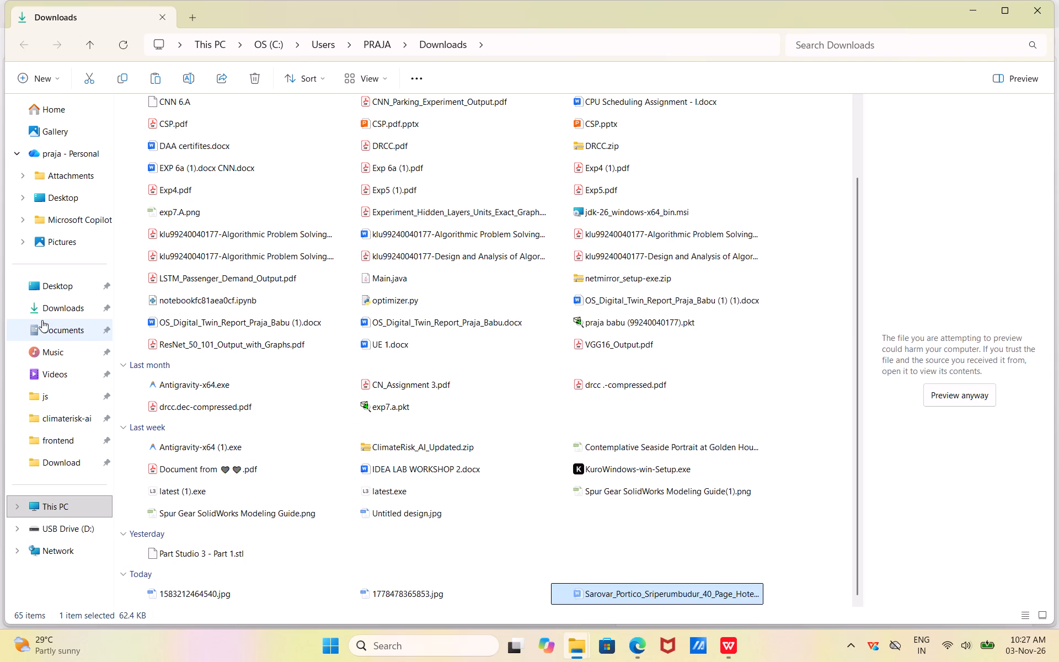
{"action": "double_click", "coordinate": [72, 524]}
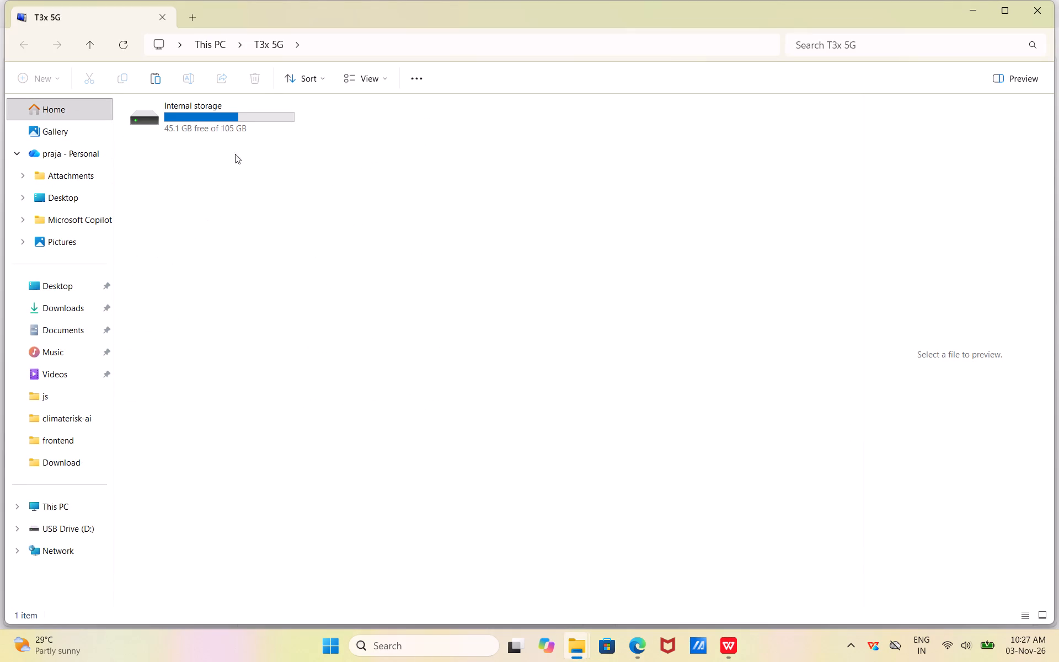
{"action": "double_click", "coordinate": [249, 129]}
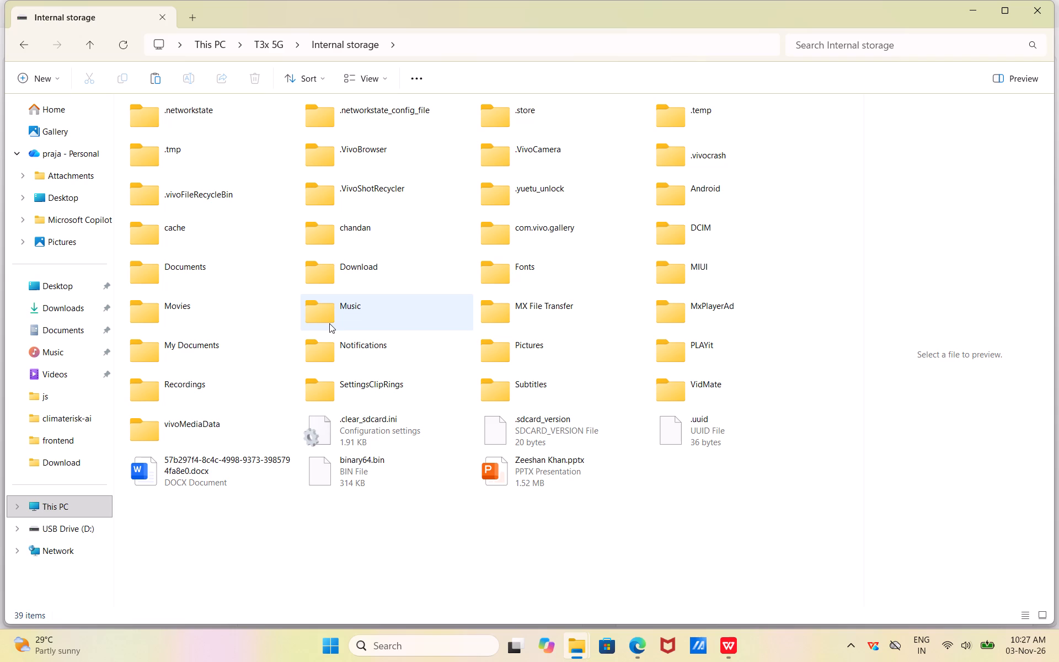
{"action": "double_click", "coordinate": [217, 343]}
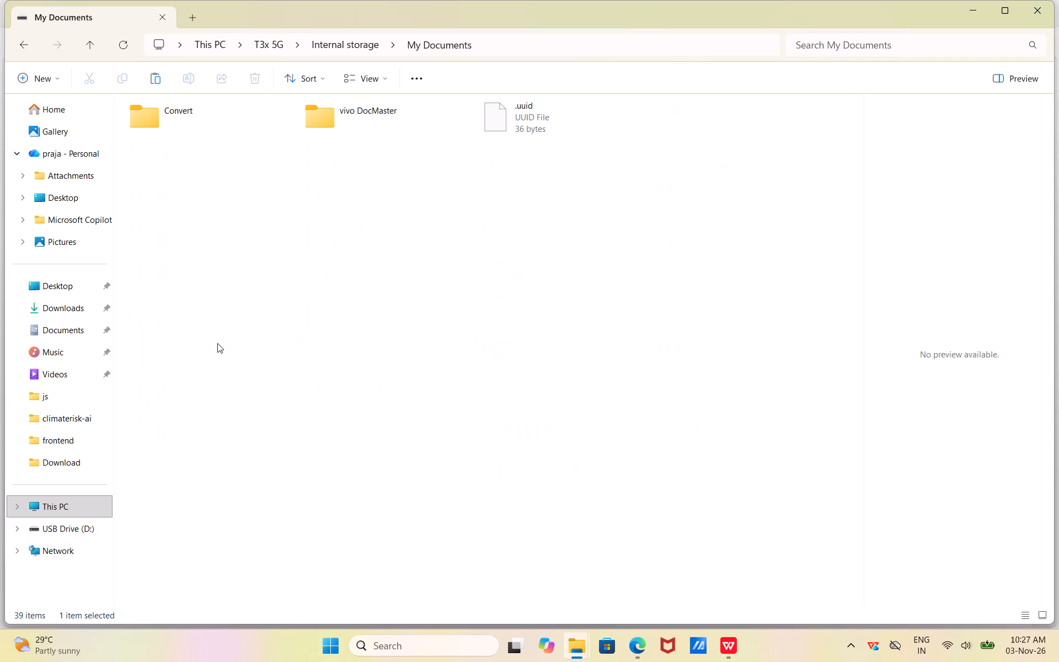
{"action": "double_click", "coordinate": [356, 125]}
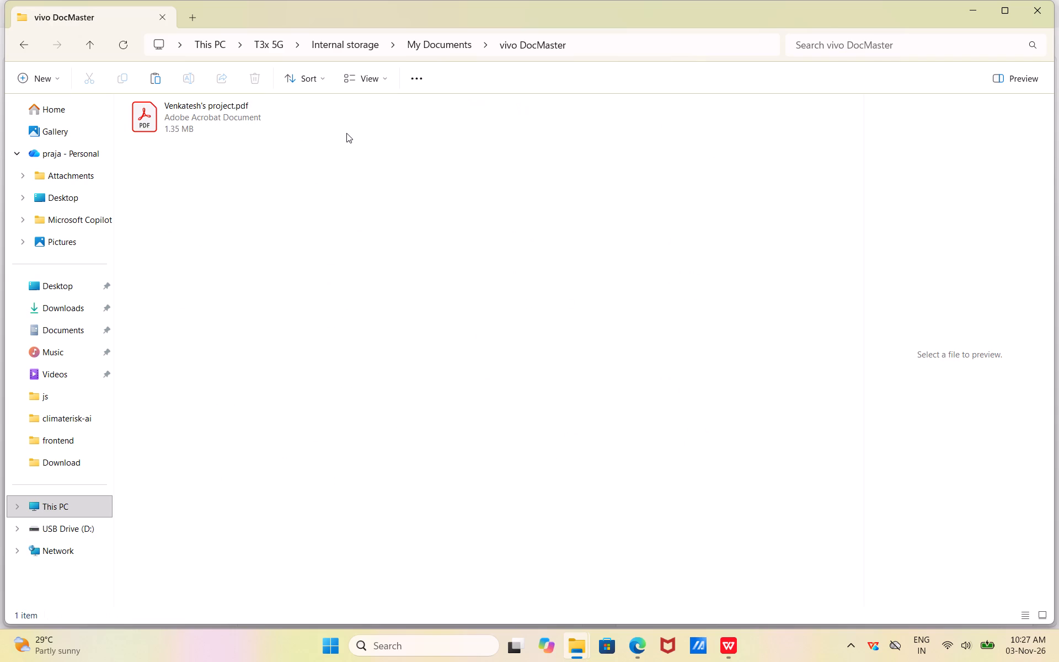
{"action": "key", "text": "ctrl+v"}
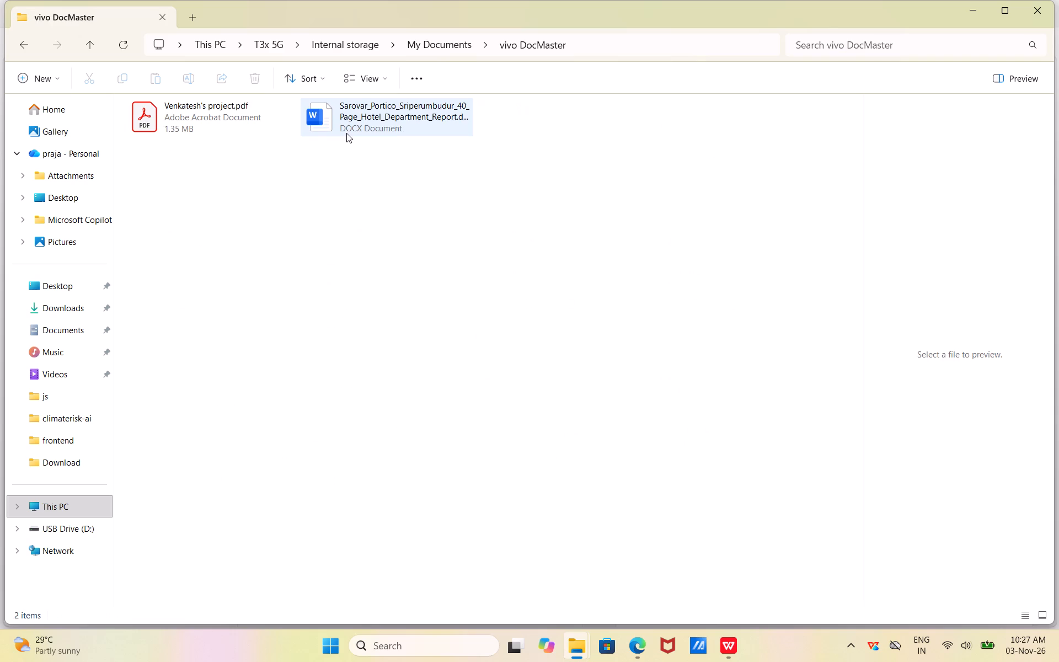
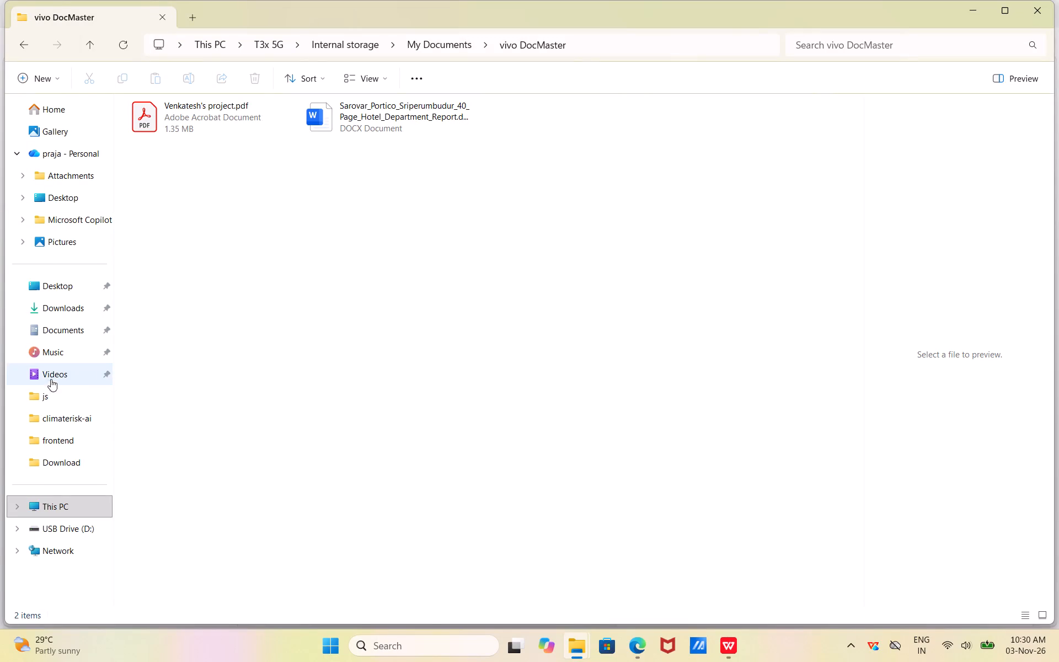
Open the Sarovar Hotels and Resorts DOCX document from the Download folder on USB Drive (D:).
{"action": "left_click", "coordinate": [65, 528]}
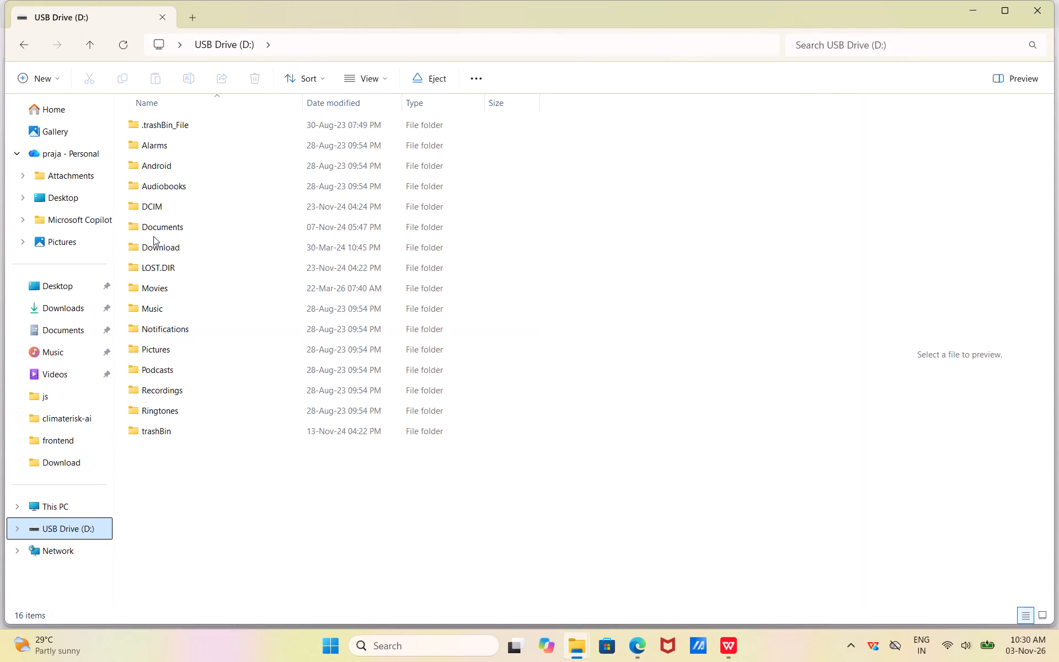
{"action": "double_click", "coordinate": [155, 245]}
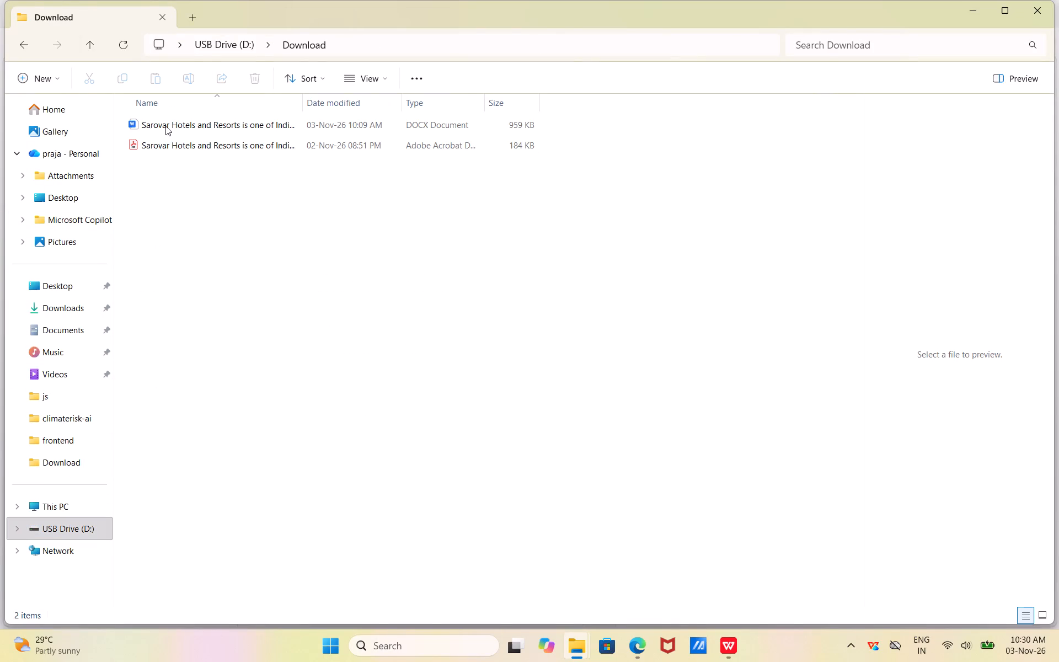
{"action": "double_click", "coordinate": [167, 123]}
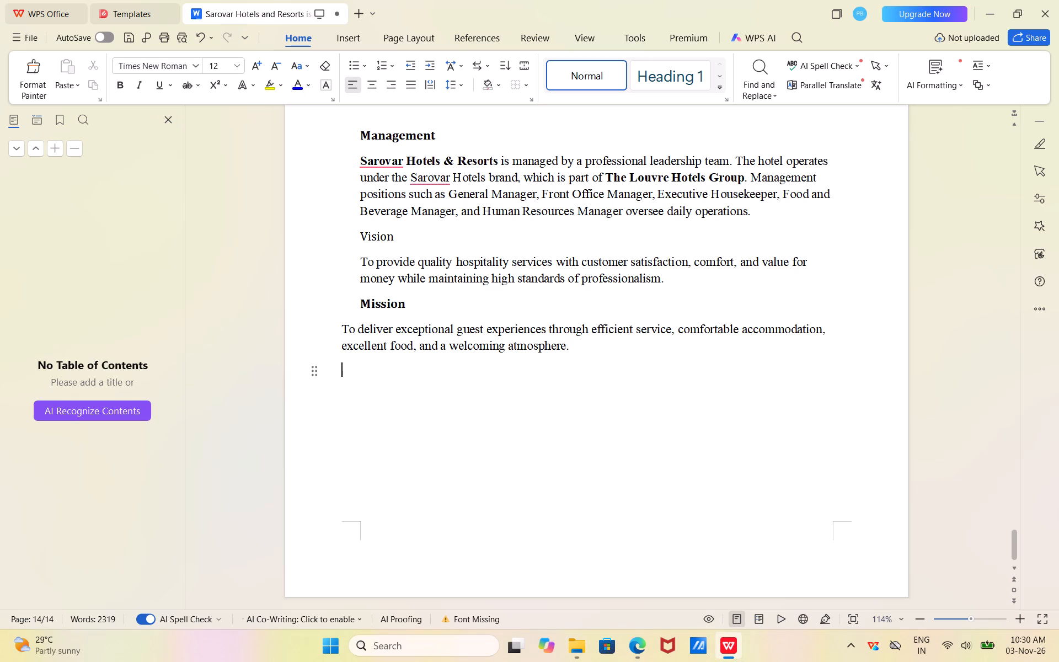
Review the Sarovar report from its last page back towards the beginning, checking the sections and pictures.
{"action": "scroll", "coordinate": [326, 305], "scroll_direction": "up", "scroll_amount": 10}
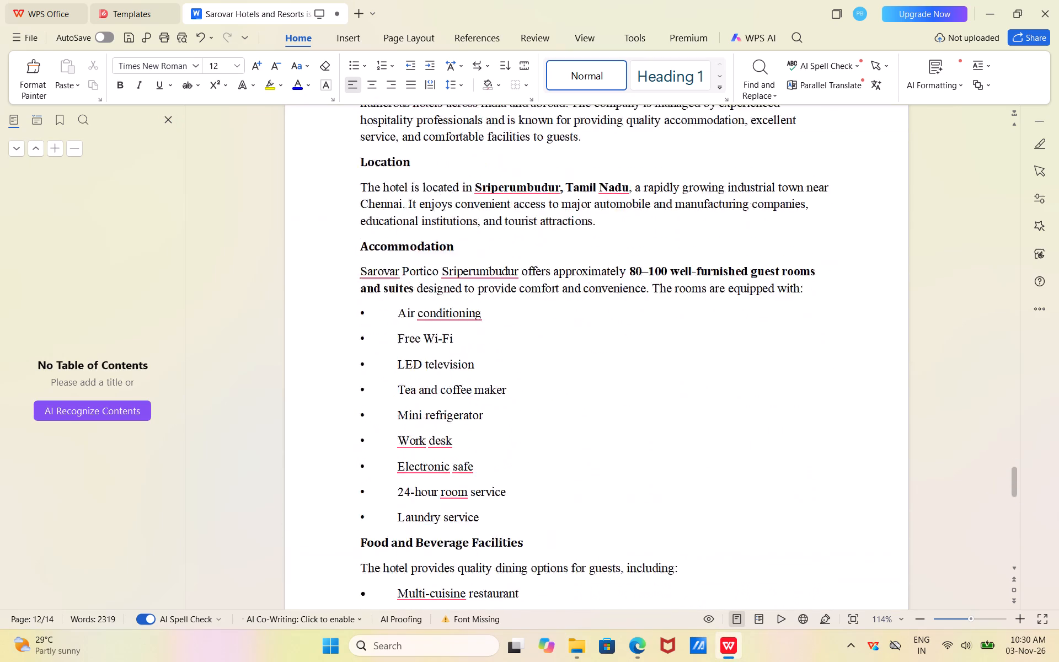
{"action": "scroll", "coordinate": [326, 305], "scroll_direction": "up", "scroll_amount": 14}
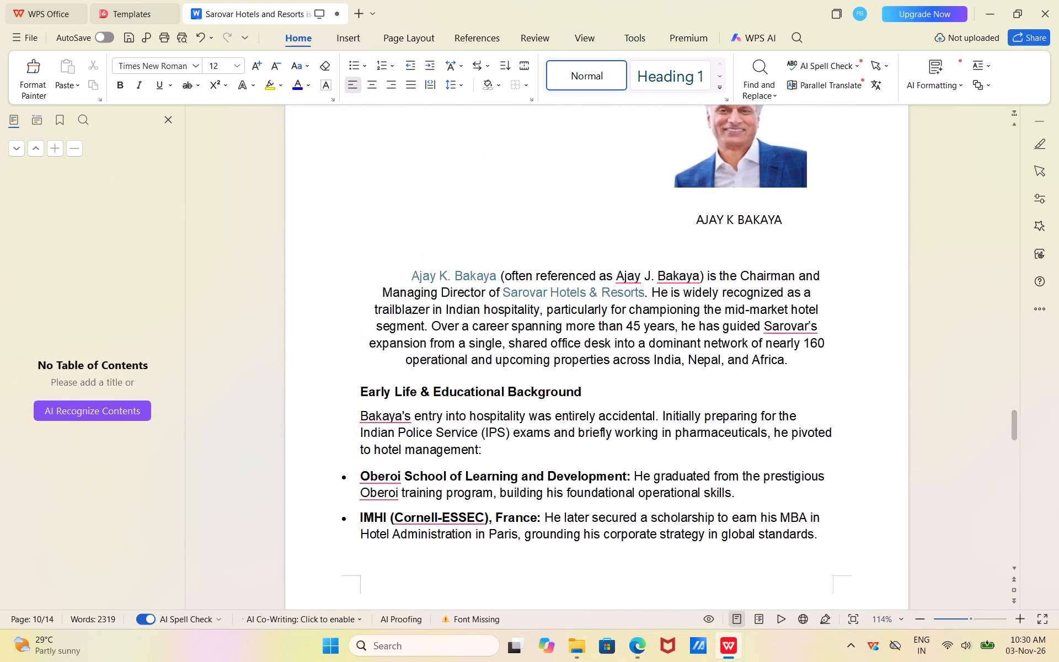
{"action": "scroll", "coordinate": [326, 305], "scroll_direction": "up", "scroll_amount": 17}
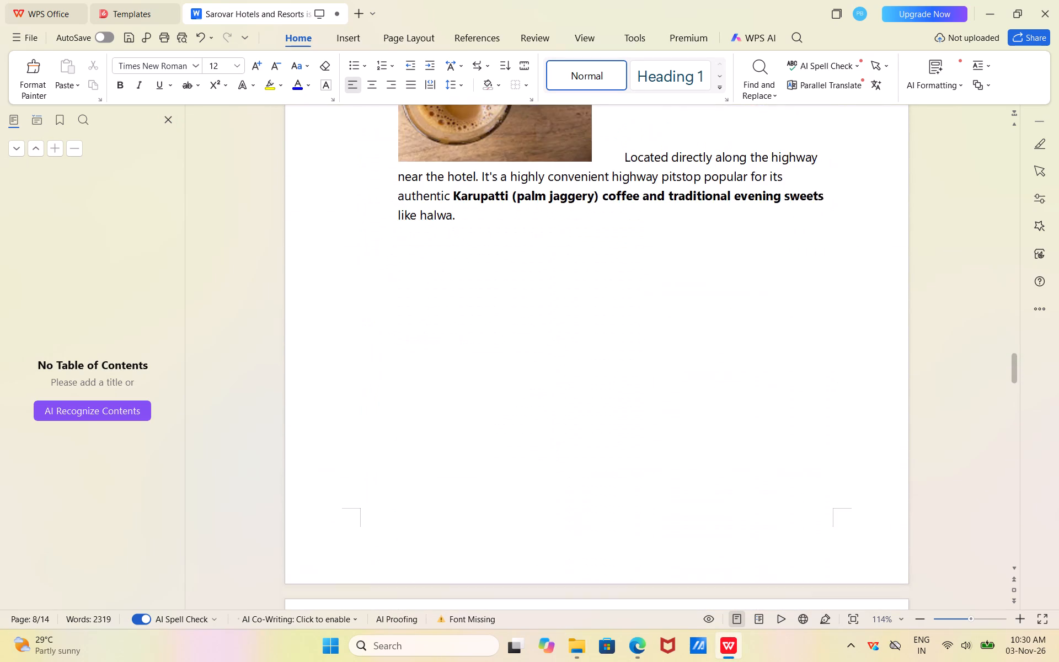
{"action": "scroll", "coordinate": [326, 305], "scroll_direction": "up", "scroll_amount": 15}
{"action": "scroll", "coordinate": [326, 305], "scroll_direction": "up", "scroll_amount": 7}
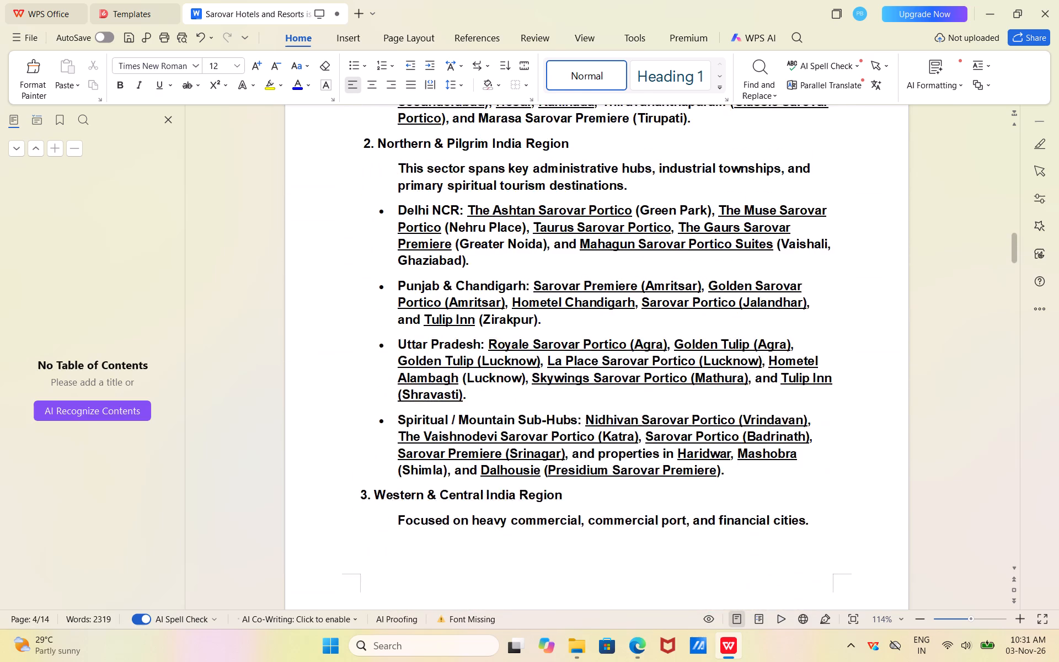
{"action": "scroll", "coordinate": [326, 305], "scroll_direction": "up", "scroll_amount": 3}
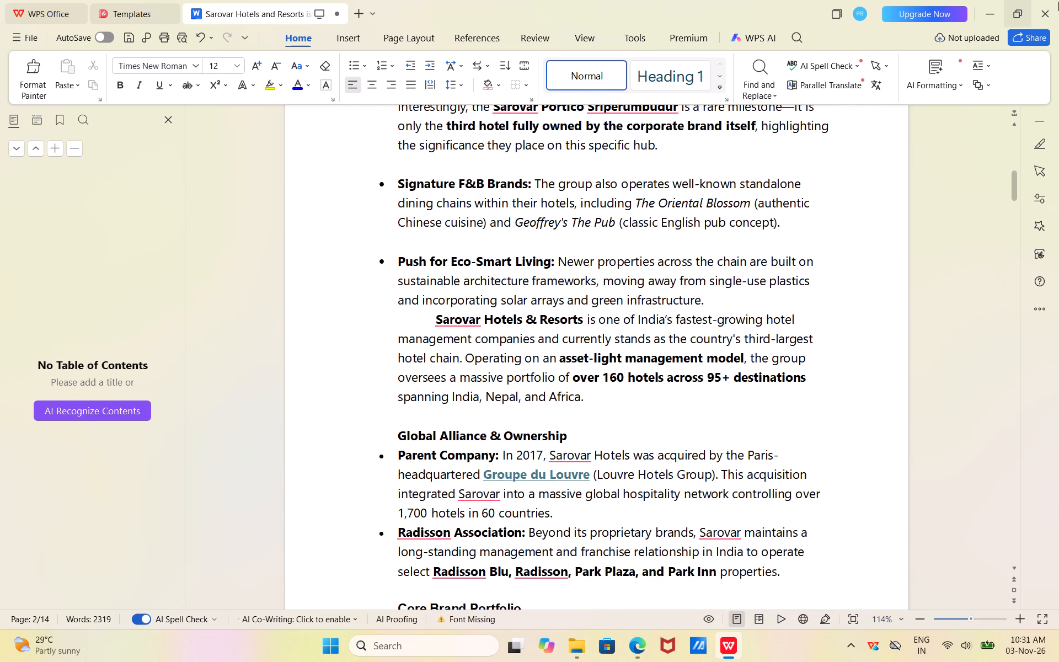
Close Sarovar Hotels and Resorts is one of India.docx, saving the changes.
{"action": "left_click", "coordinate": [1058, 7]}
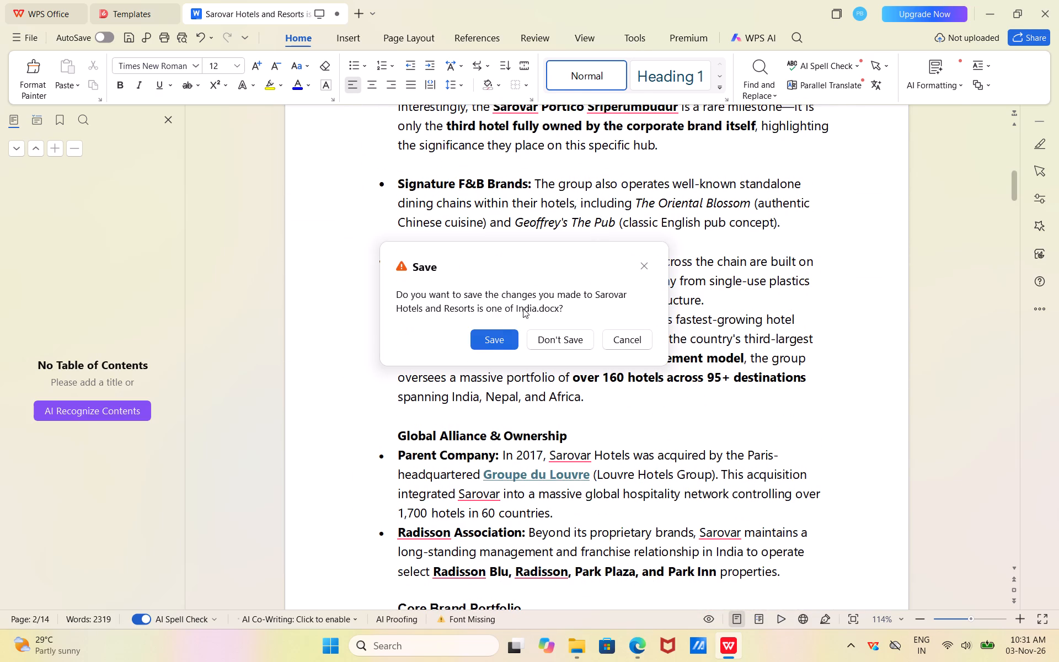